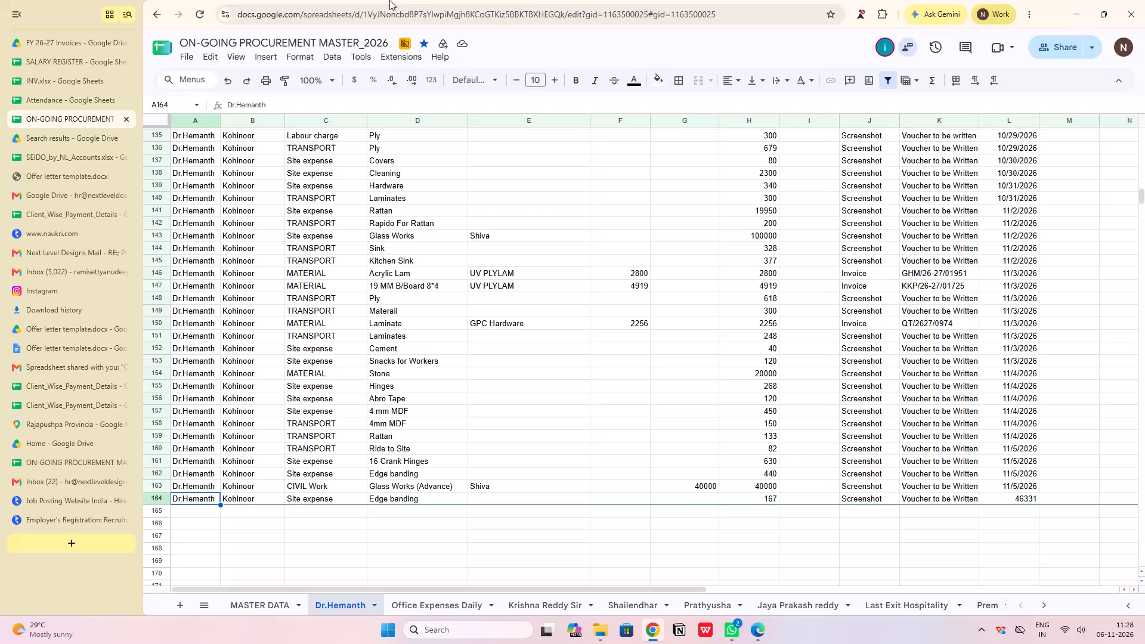
In the SEIDO_by_NL_Accounts spreadsheet's Master Sheet, set the category of the row 24 bank deposit to Bank.
click(43, 157)
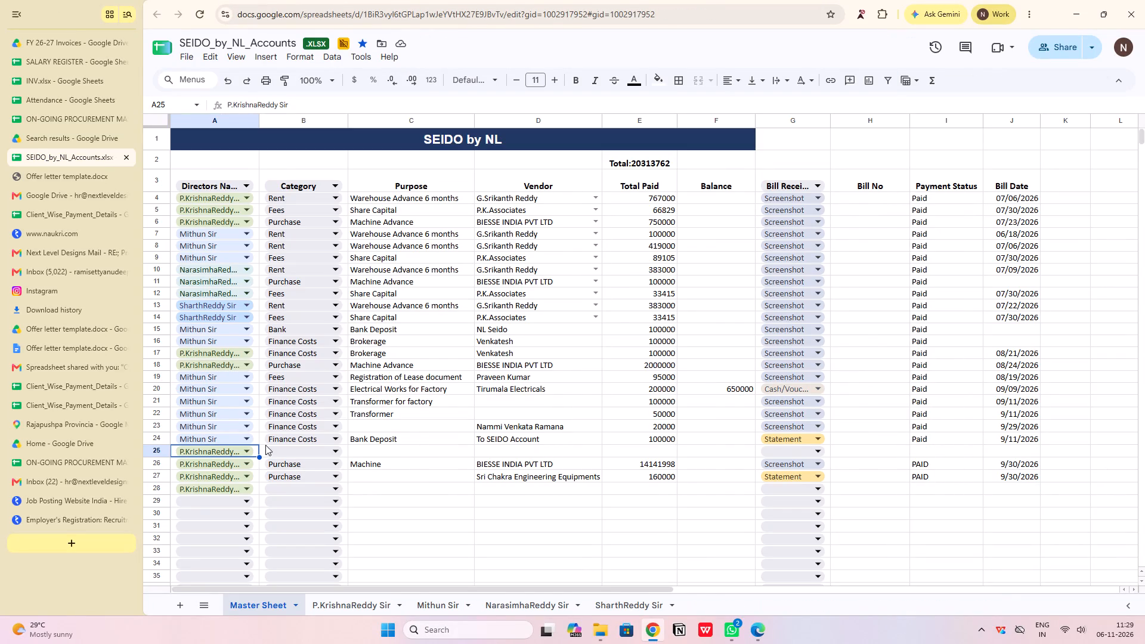
scroll(272, 443, down, 2)
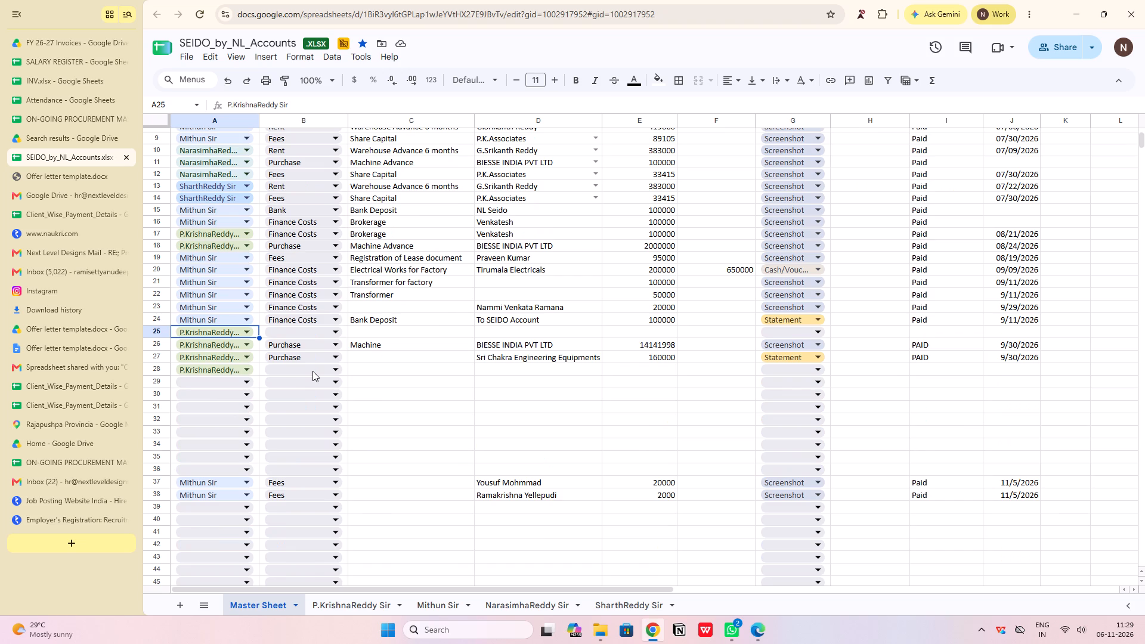
scroll(312, 371, up, 1)
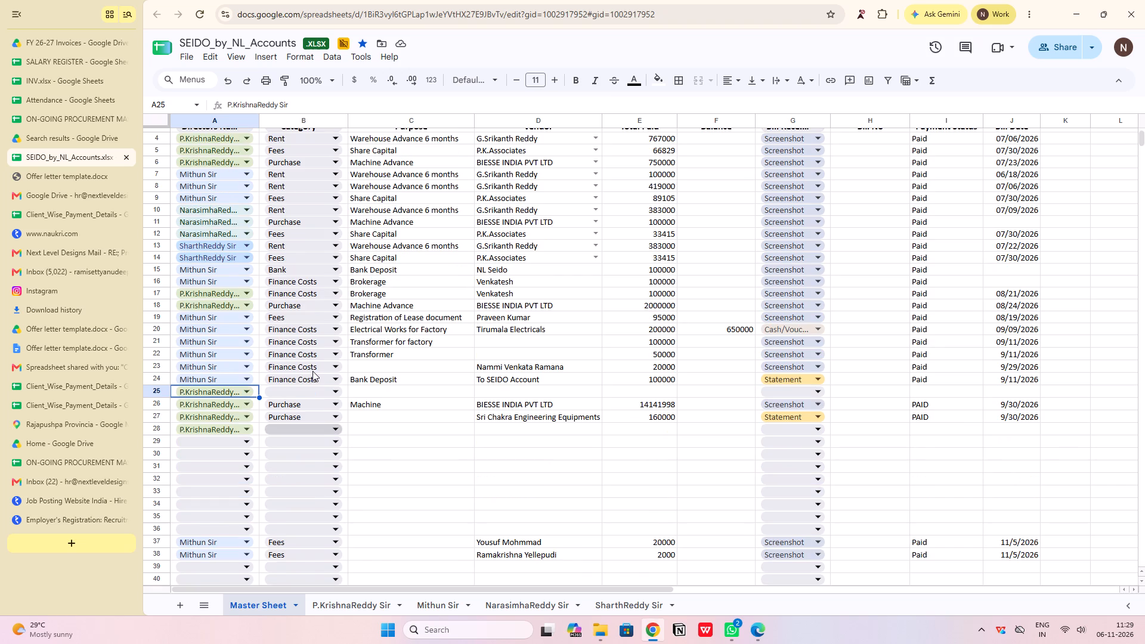
scroll(312, 371, up, 1)
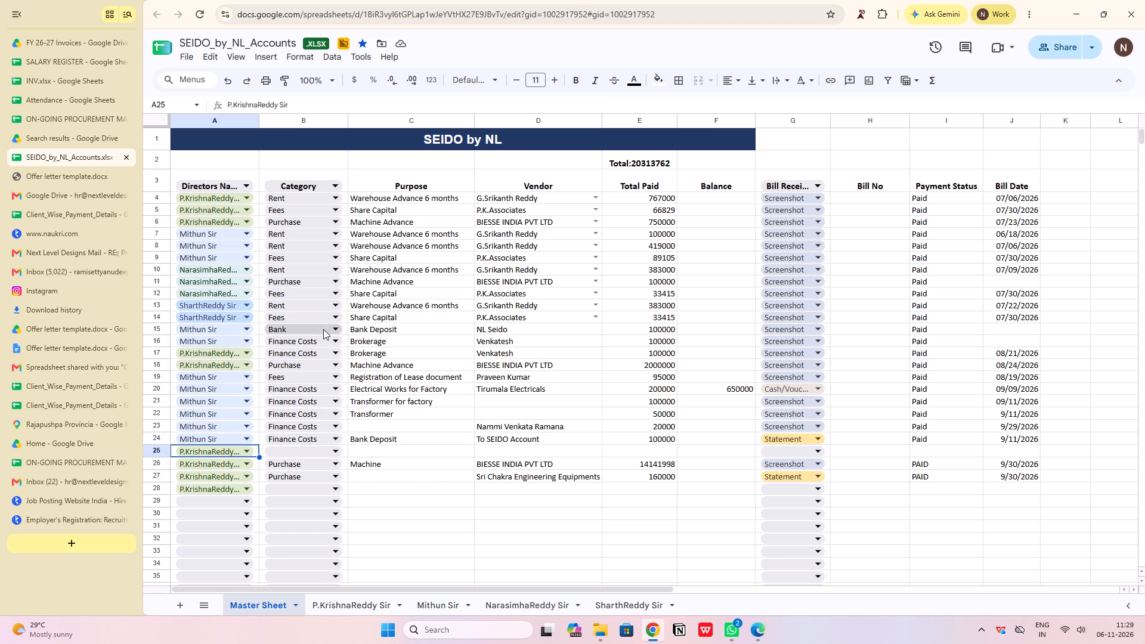
click(323, 436)
click(313, 451)
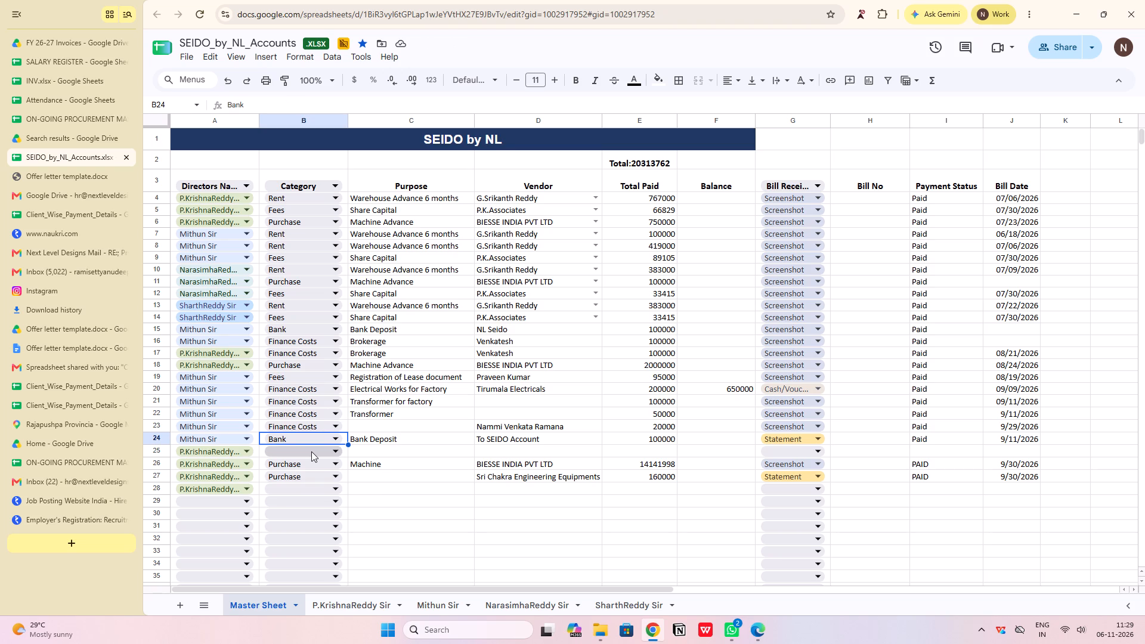
Fill row 25 with category Bank, purpose Bank Deposit, vendor NL Seido and total paid 19900000.
click(311, 451)
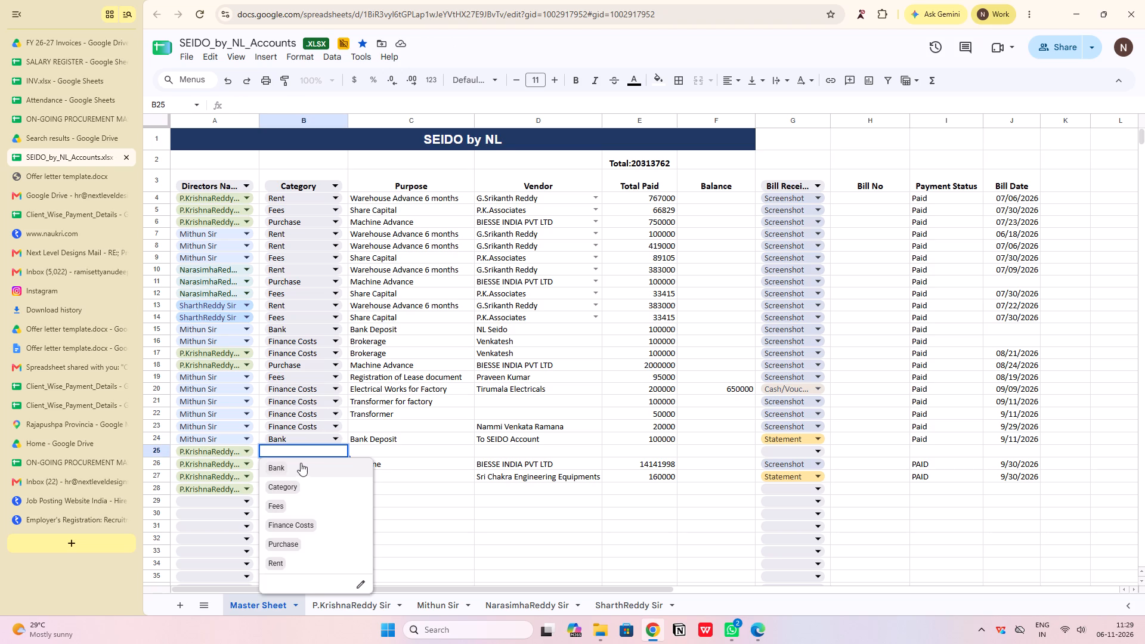
click(300, 463)
click(366, 450)
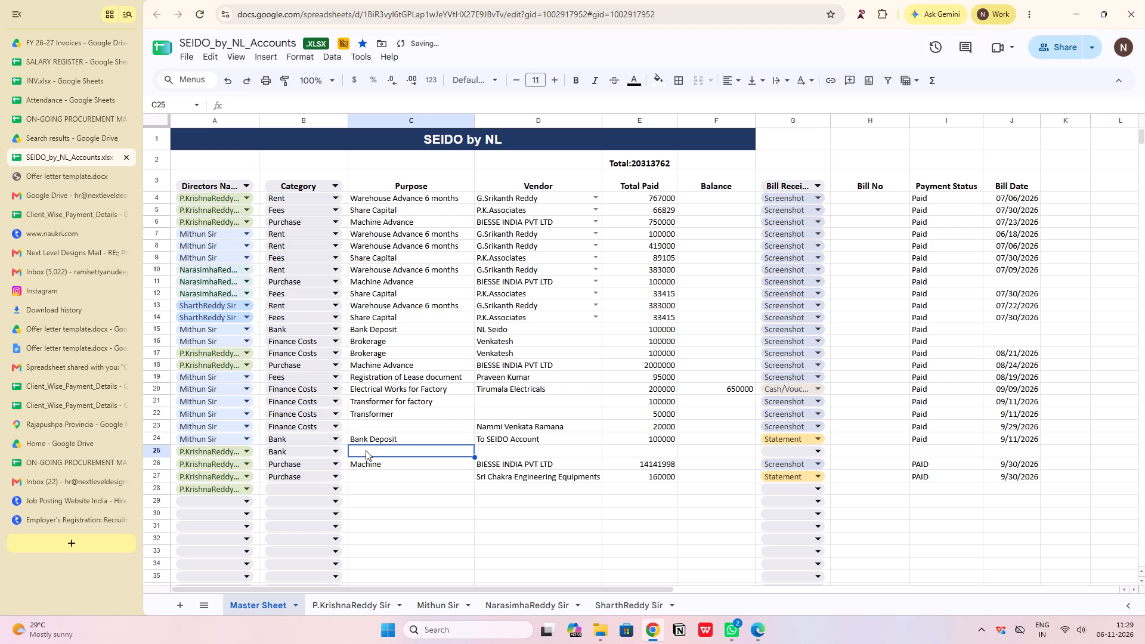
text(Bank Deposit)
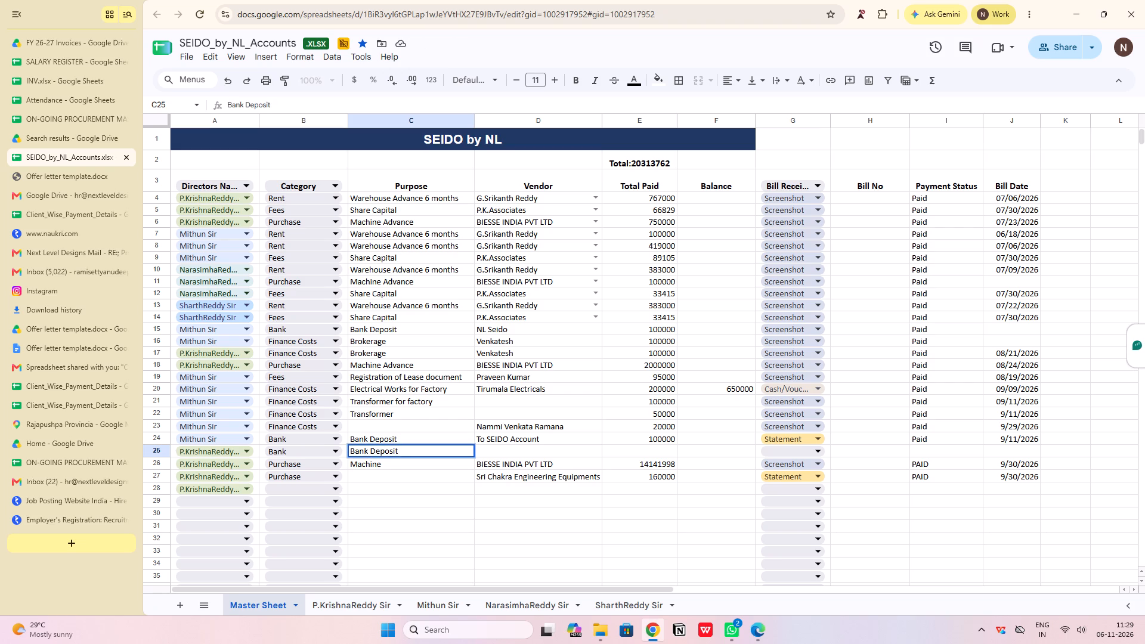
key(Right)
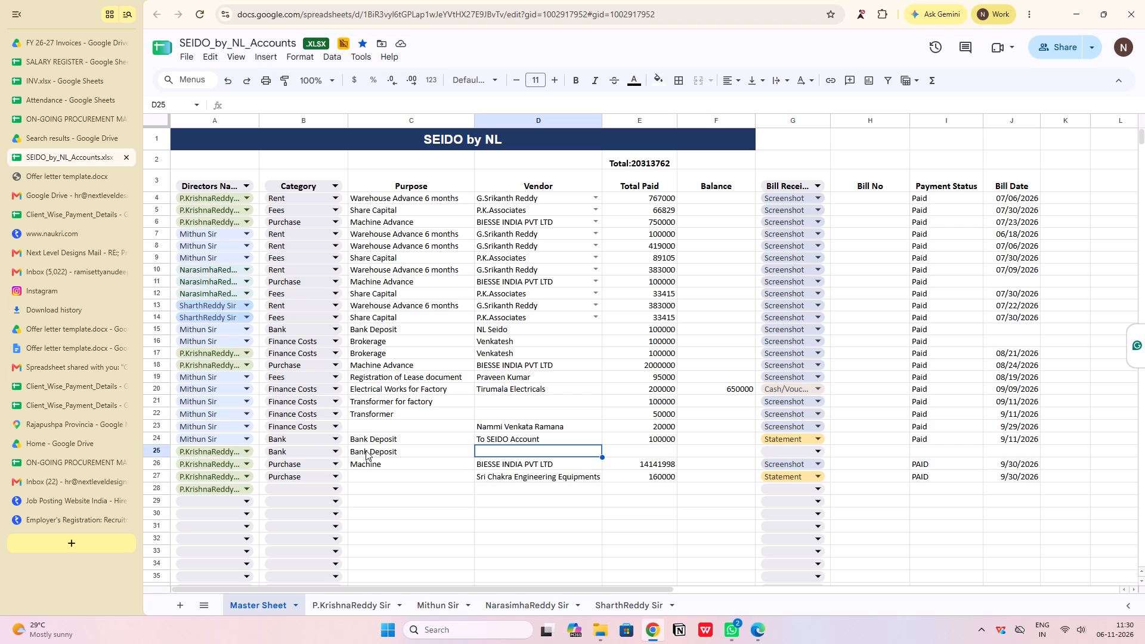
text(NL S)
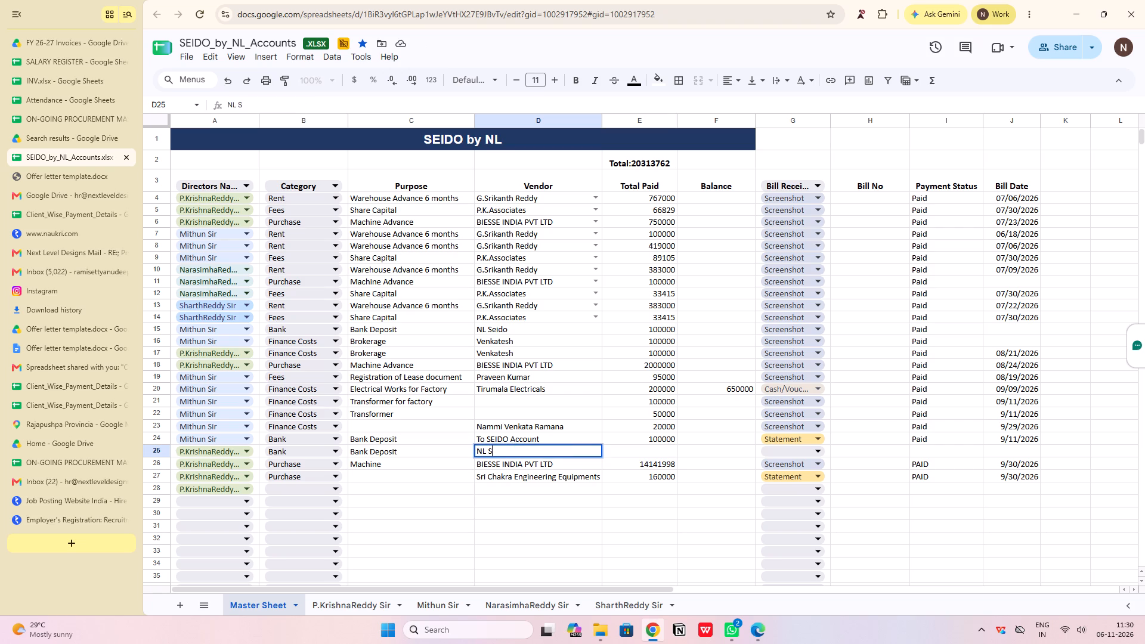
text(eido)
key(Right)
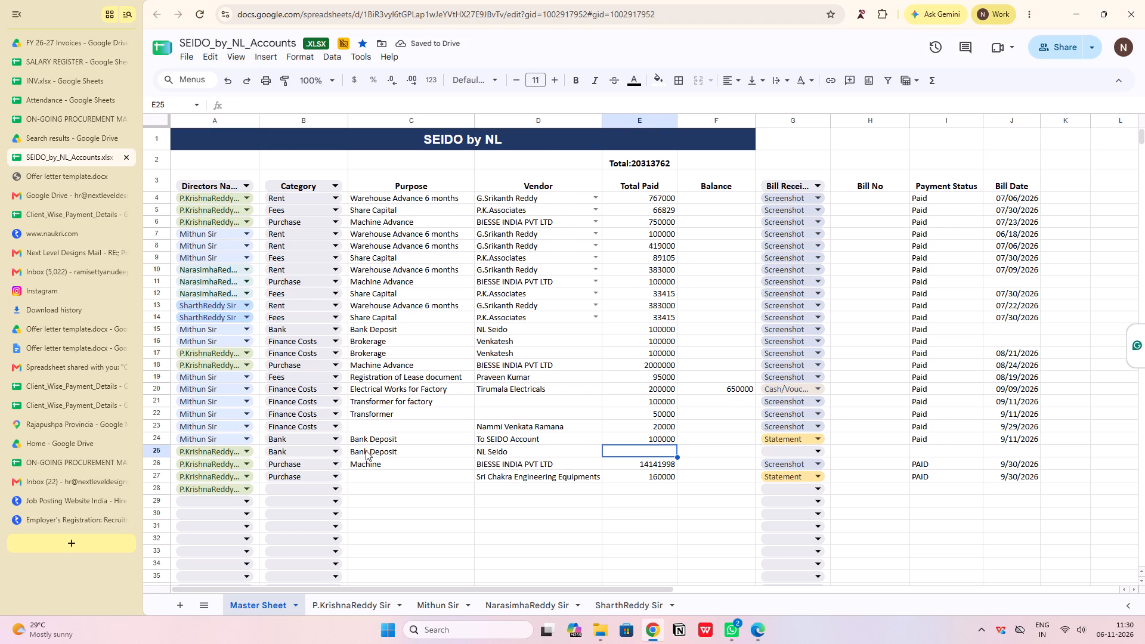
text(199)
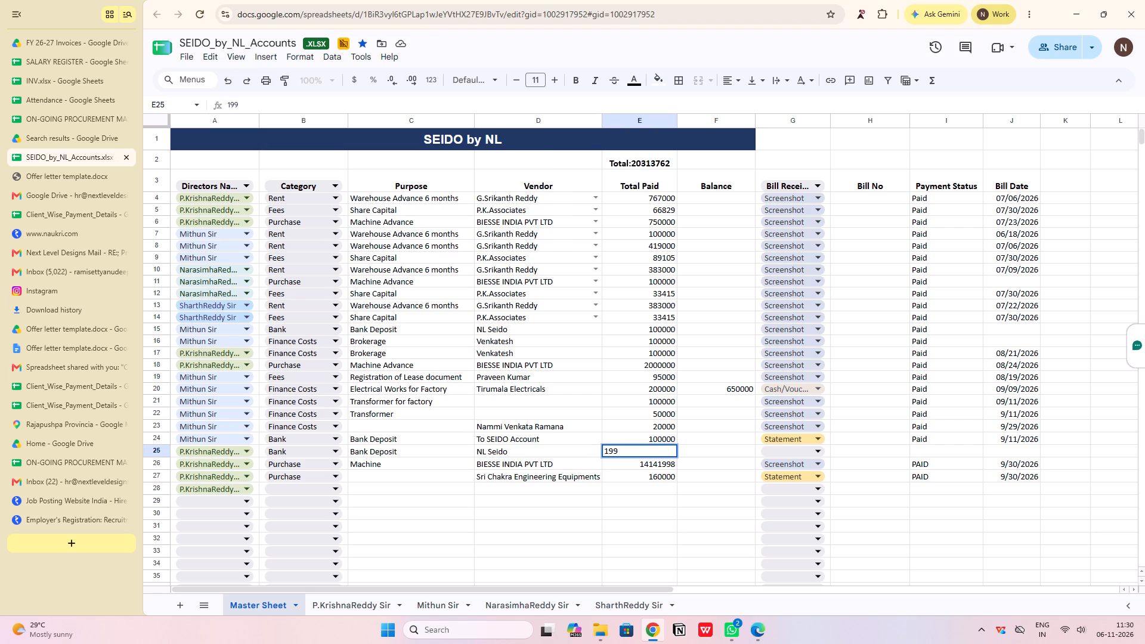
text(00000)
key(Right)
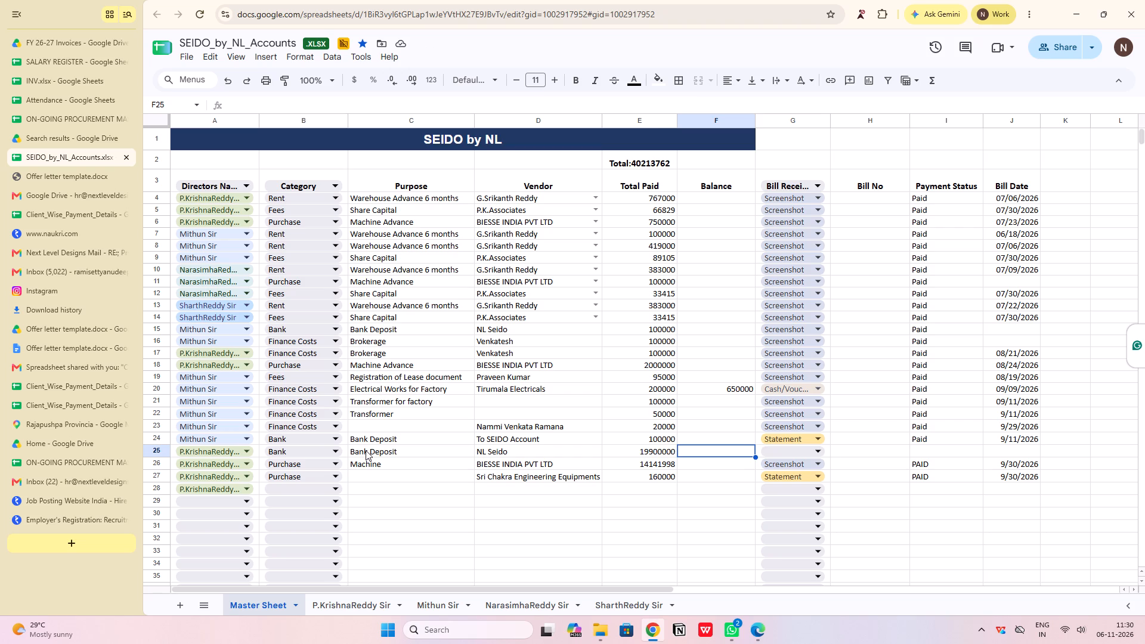
Complete row 25 with bill received as Statement, payment status Paid and bill date 9/21/2026.
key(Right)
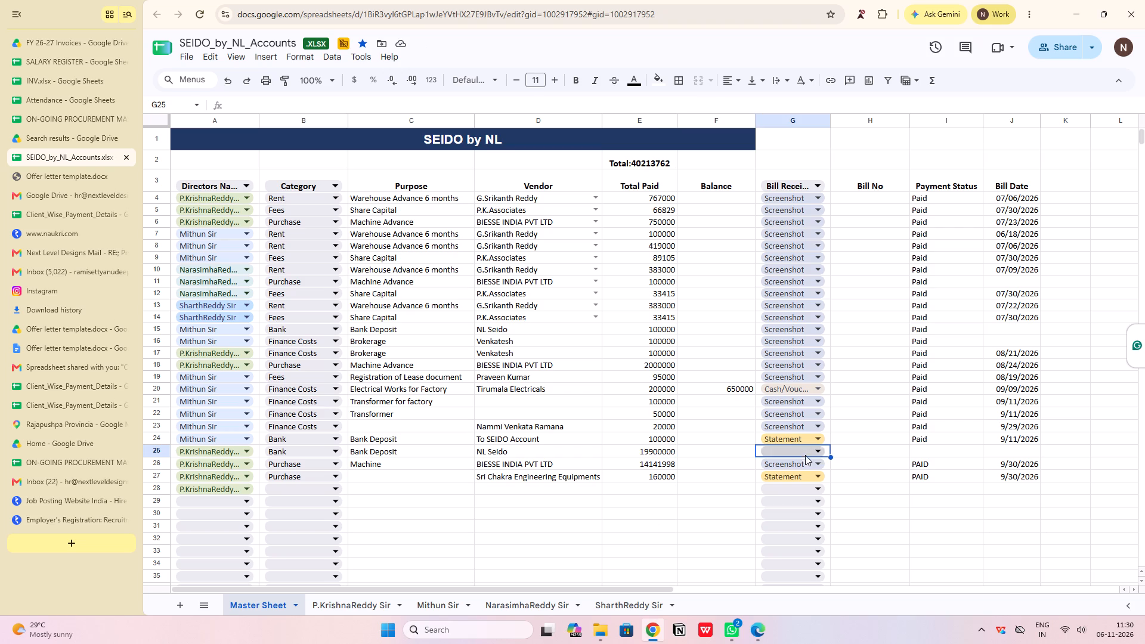
click(800, 451)
click(791, 503)
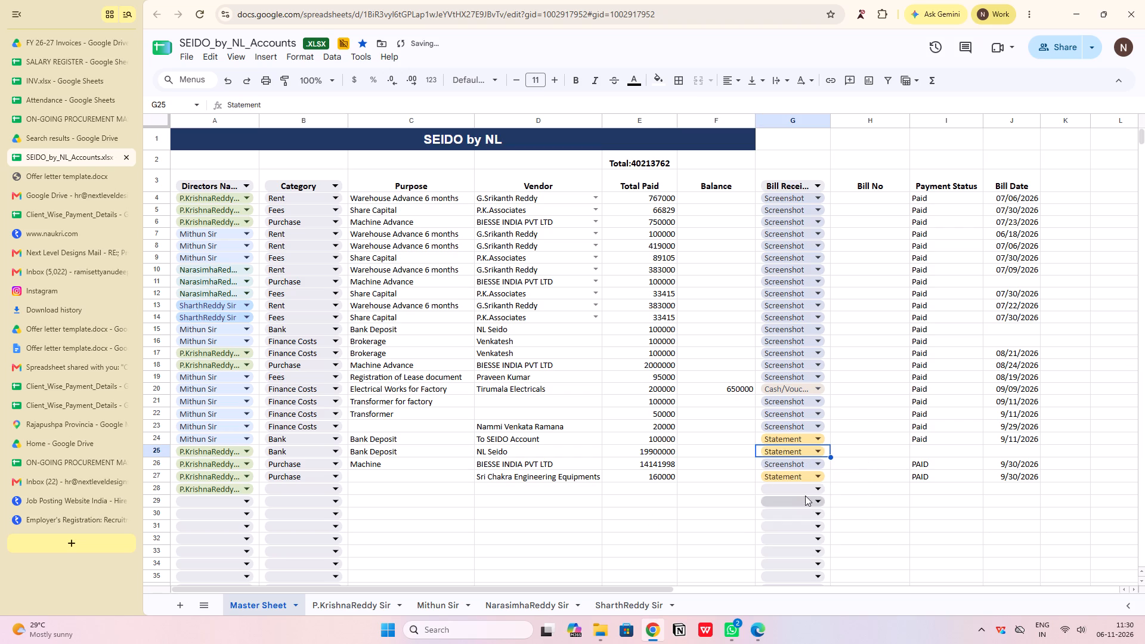
click(861, 452)
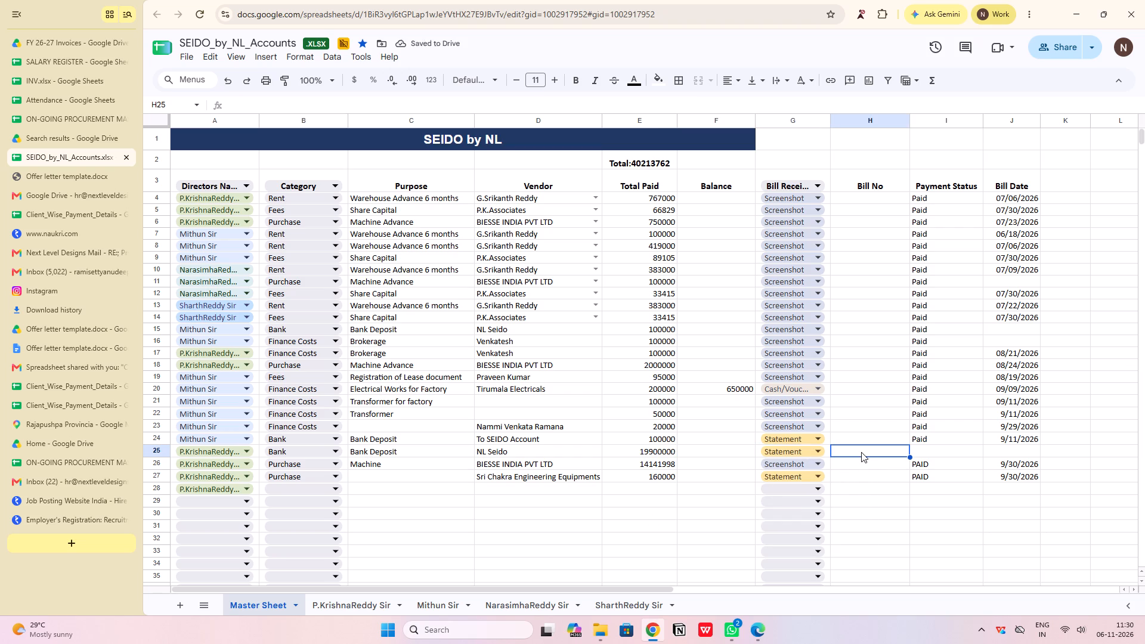
key(Right)
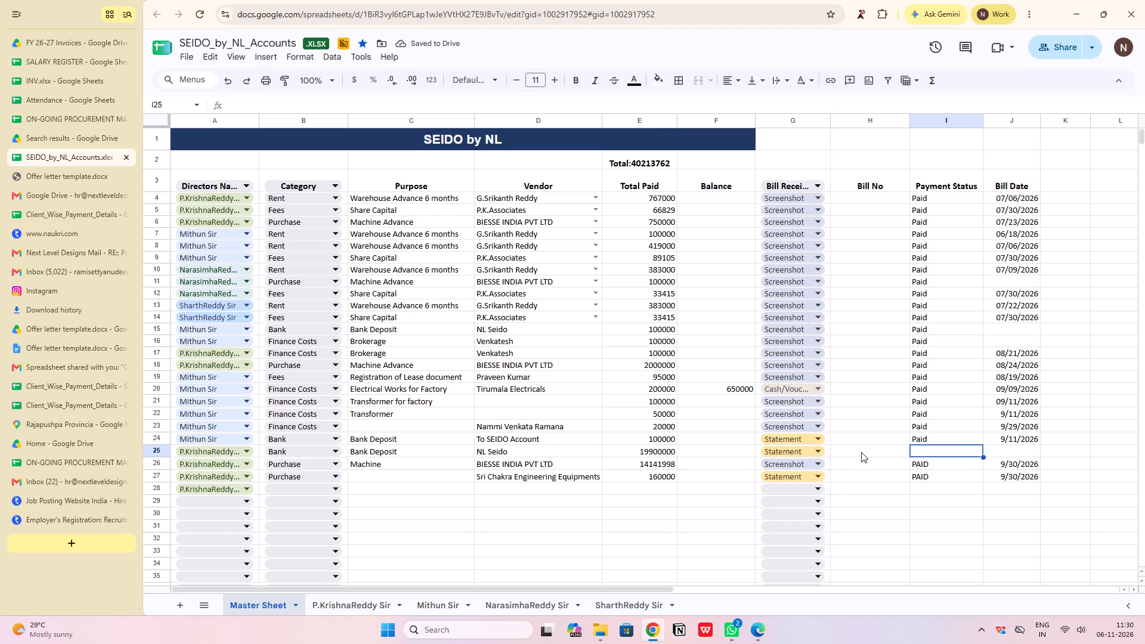
text(Pa)
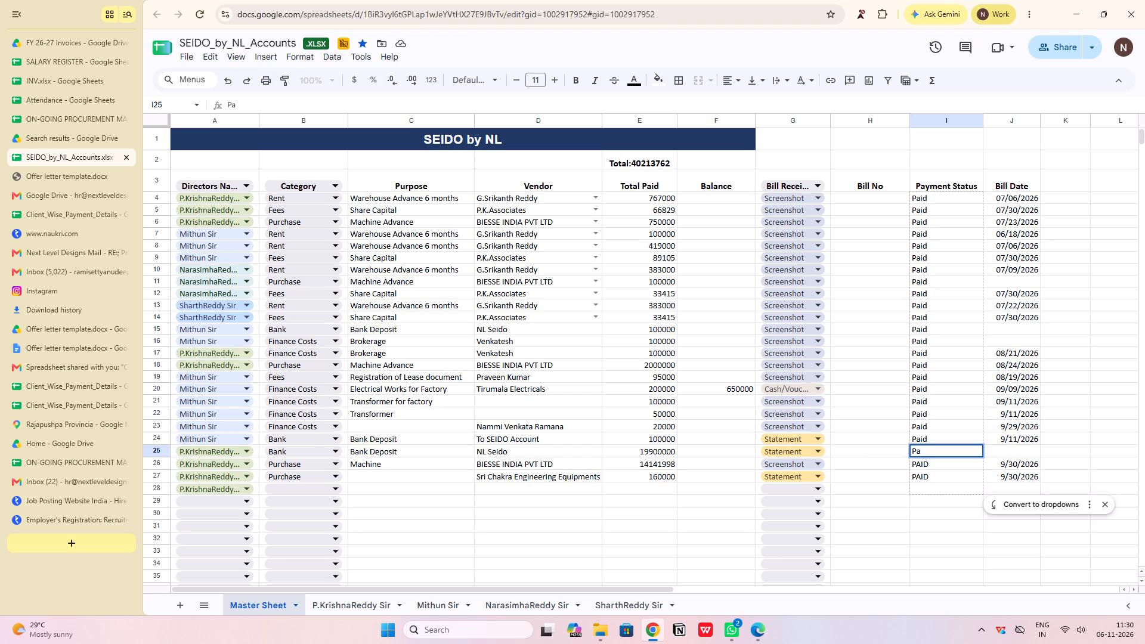
text(id)
key(Right)
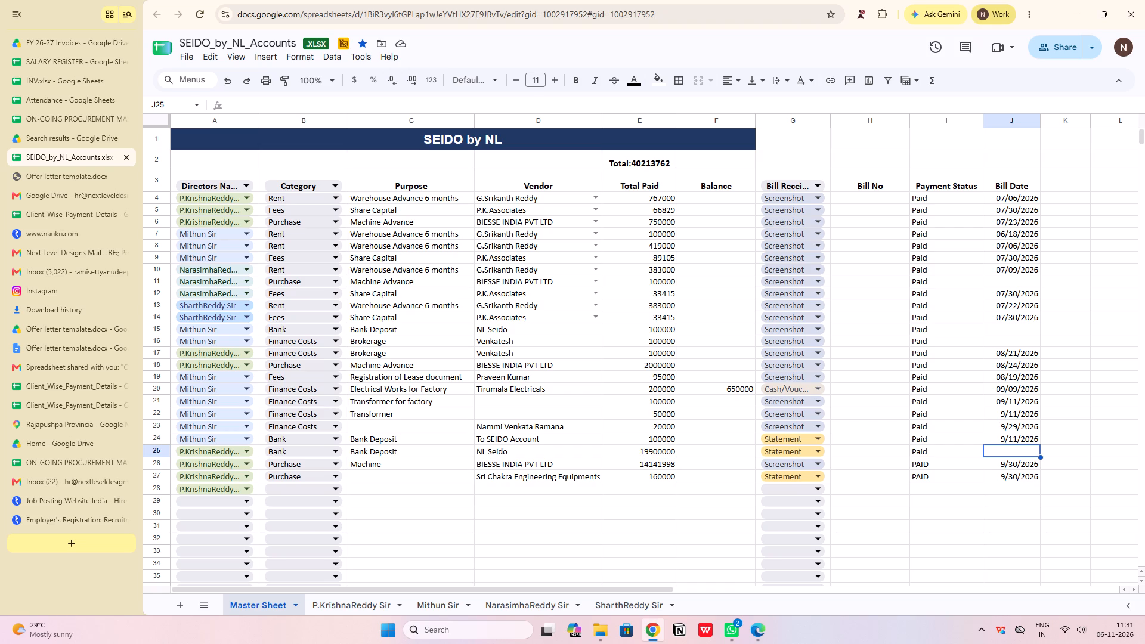
text(9/21/2026)
key(Right)
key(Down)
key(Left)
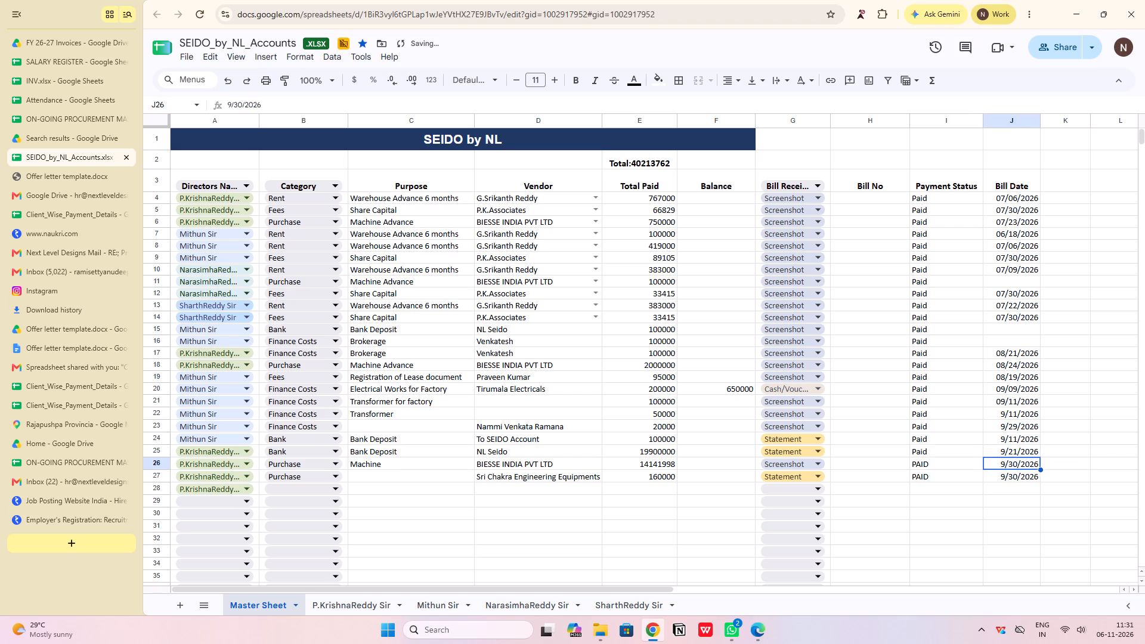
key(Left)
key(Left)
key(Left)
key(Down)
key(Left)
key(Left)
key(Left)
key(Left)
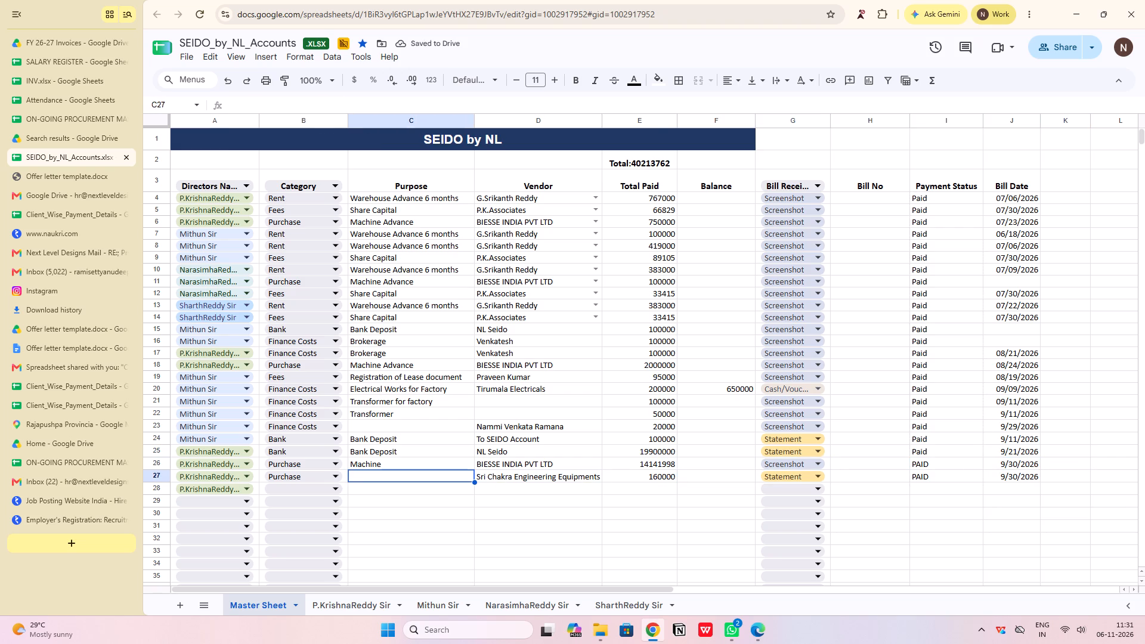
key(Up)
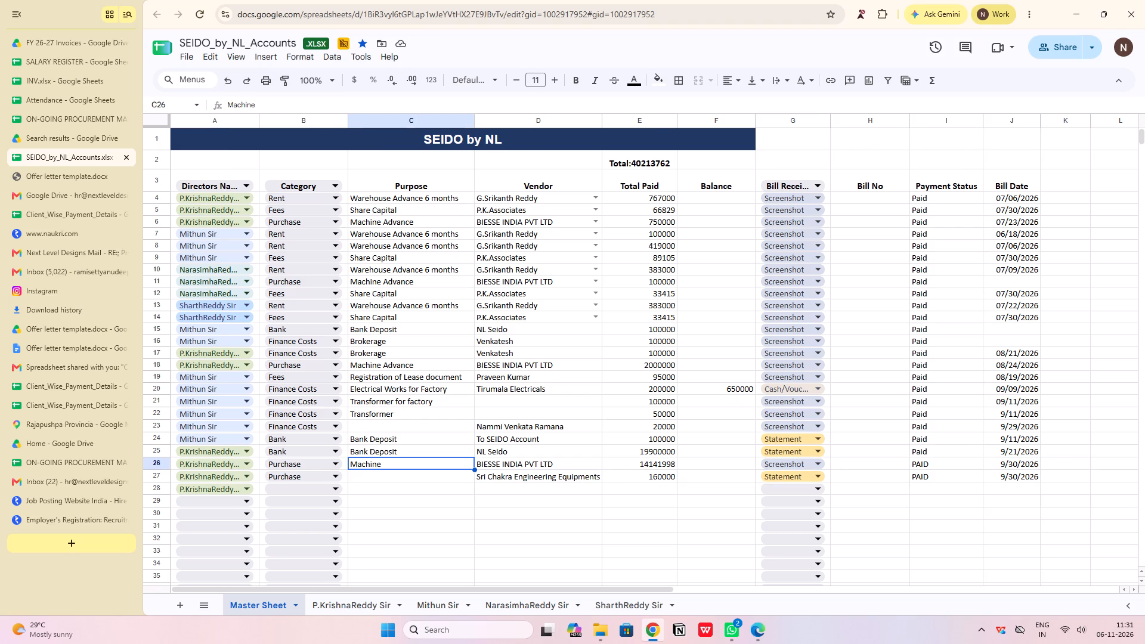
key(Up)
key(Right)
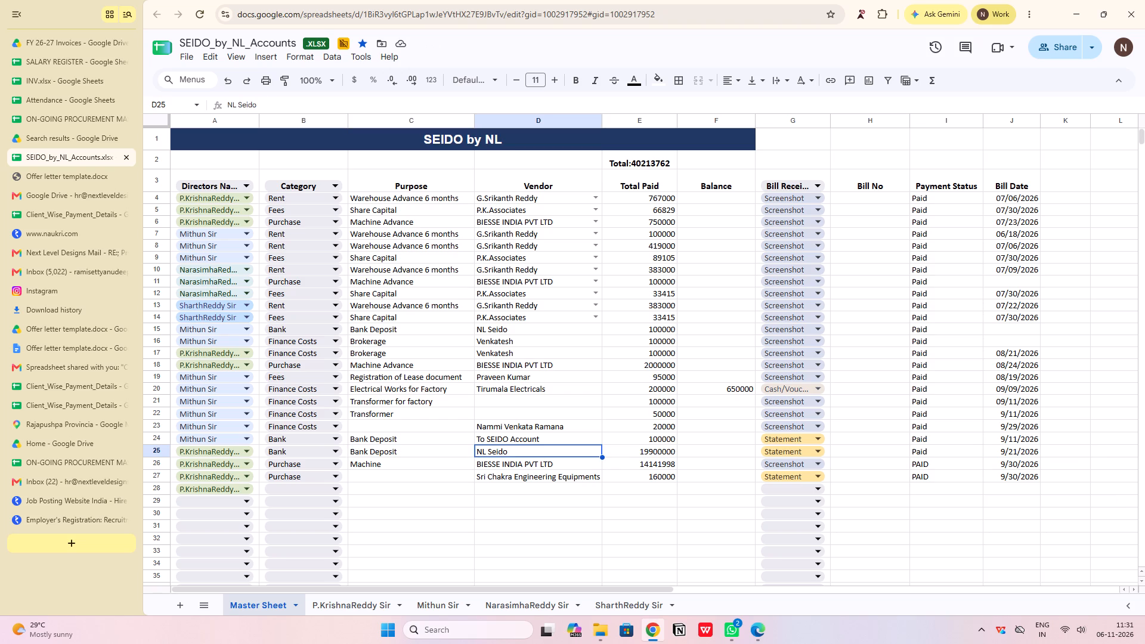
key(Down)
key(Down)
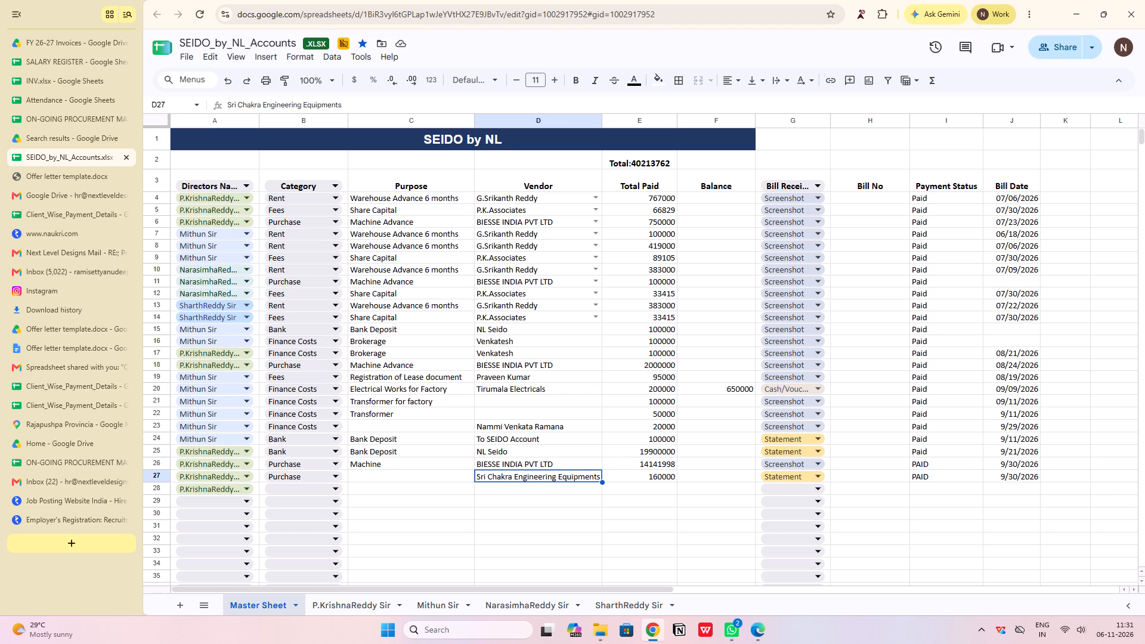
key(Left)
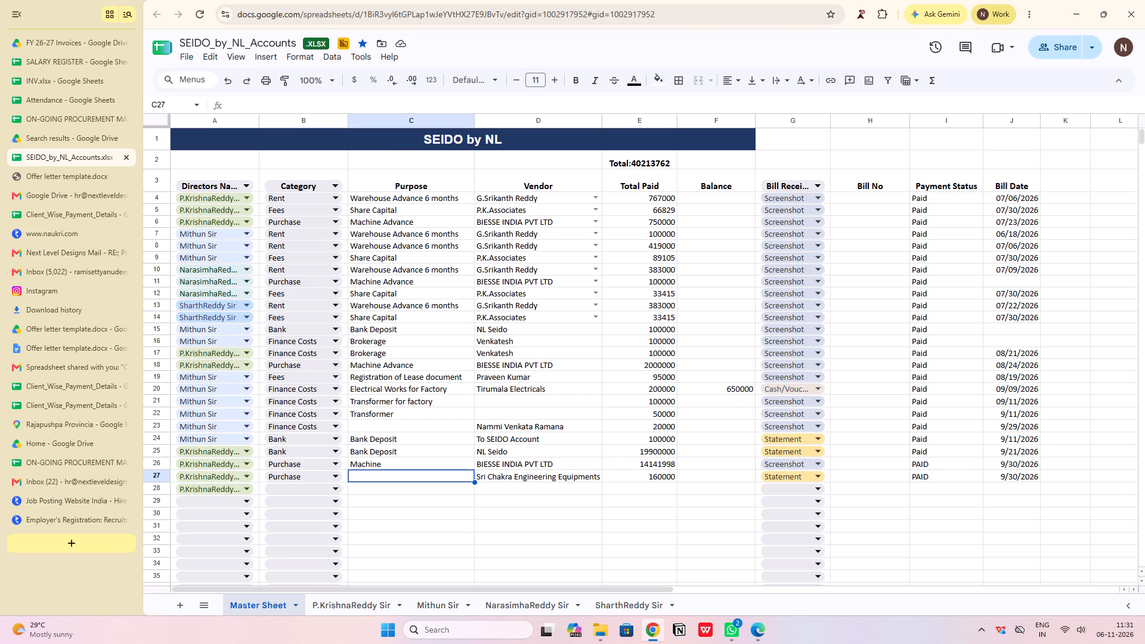
In row 28, set the category to Finance Costs and enter Bulk Payment as the purpose.
key(Down)
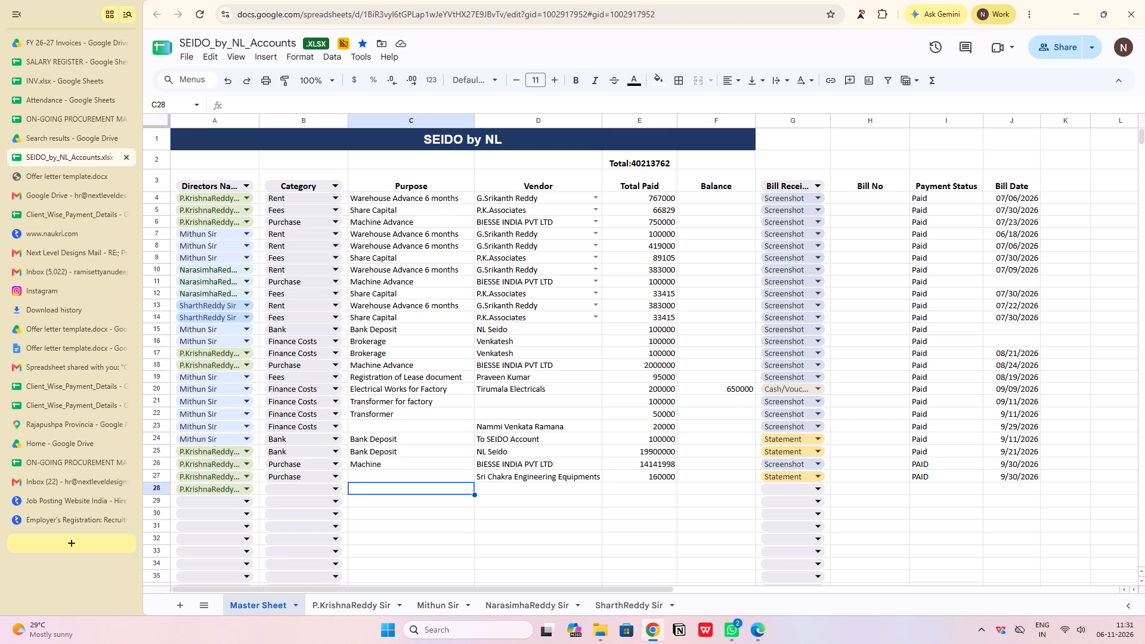
key(Left)
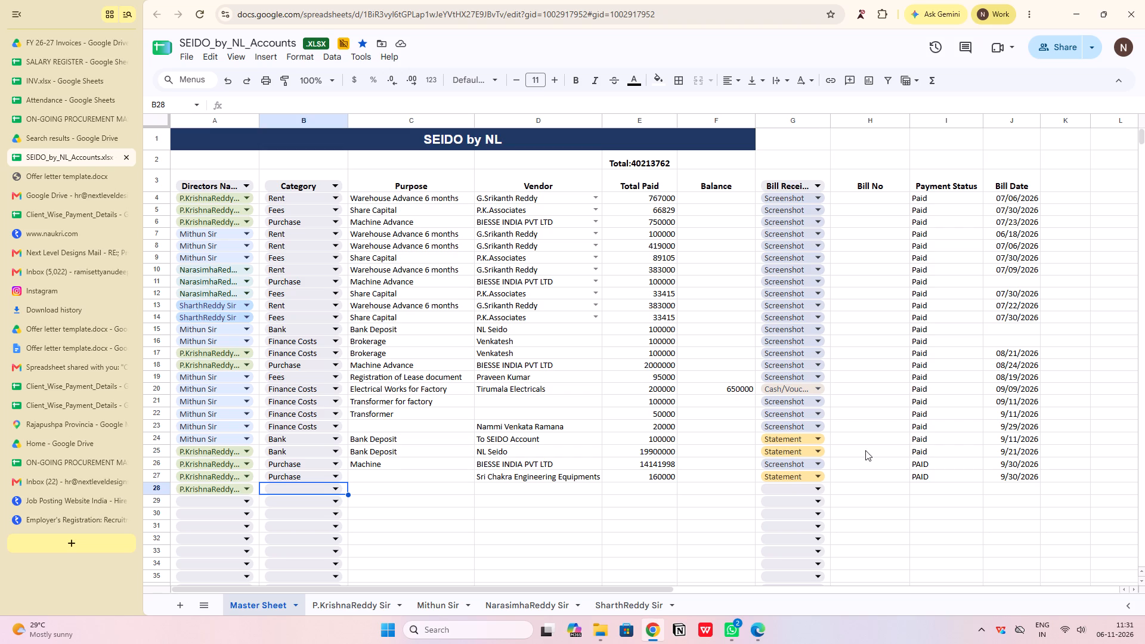
click(338, 488)
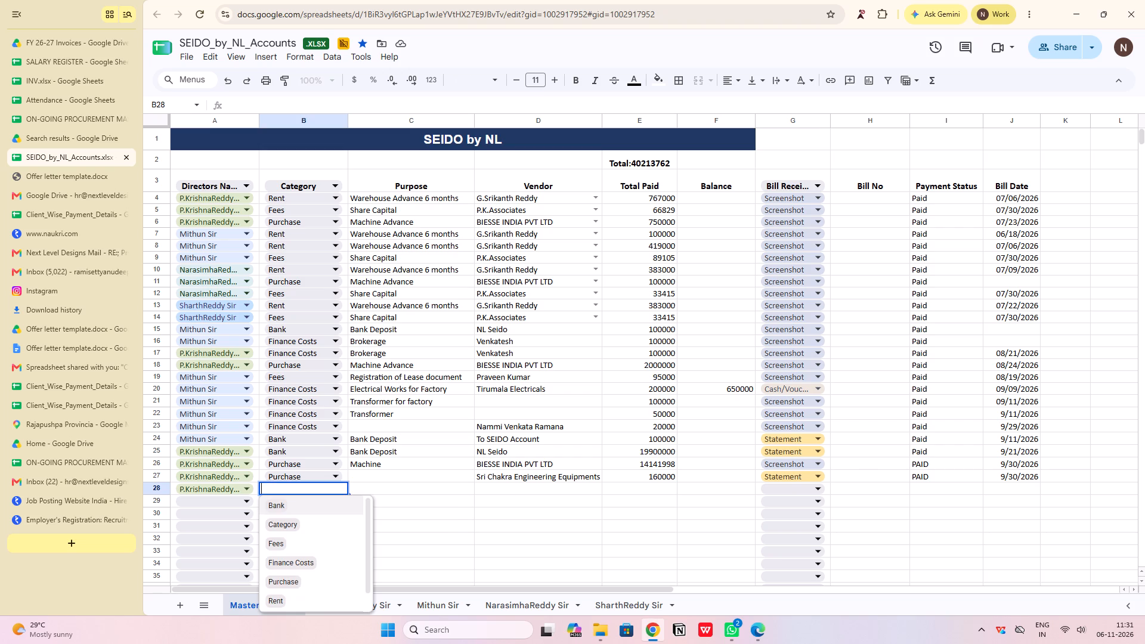
scroll(336, 497, down, 1)
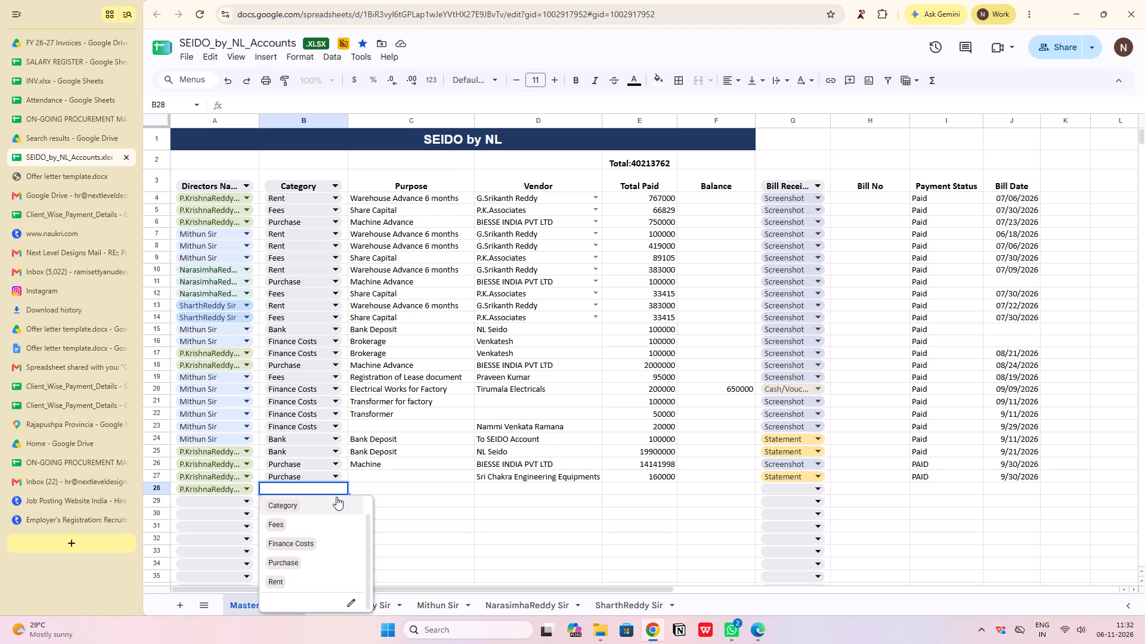
scroll(336, 497, down, 3)
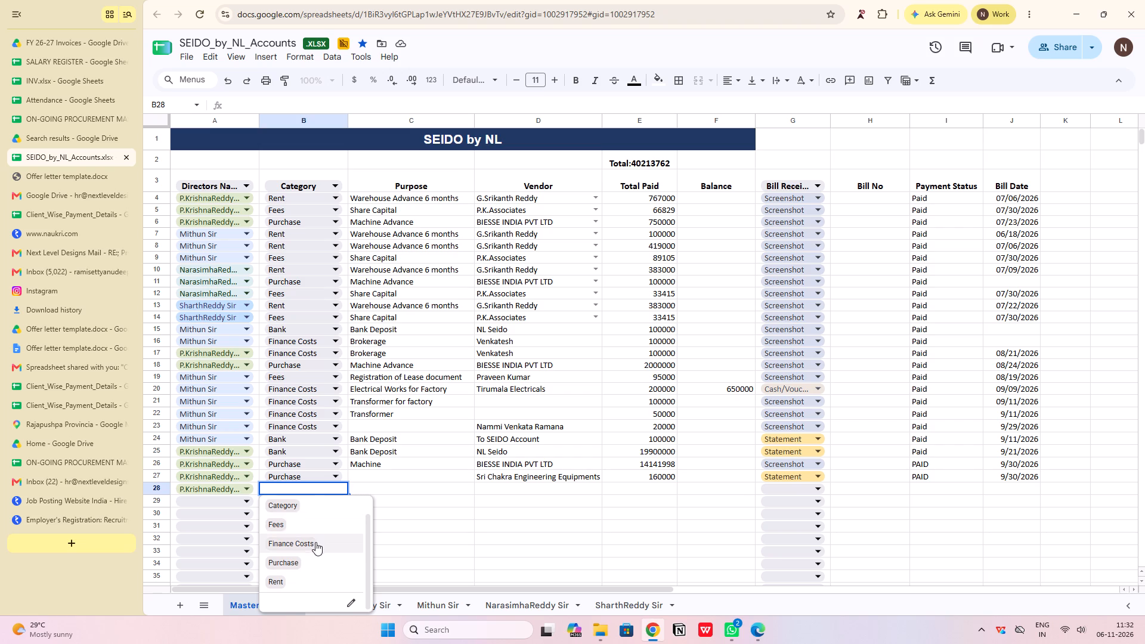
click(315, 542)
click(363, 493)
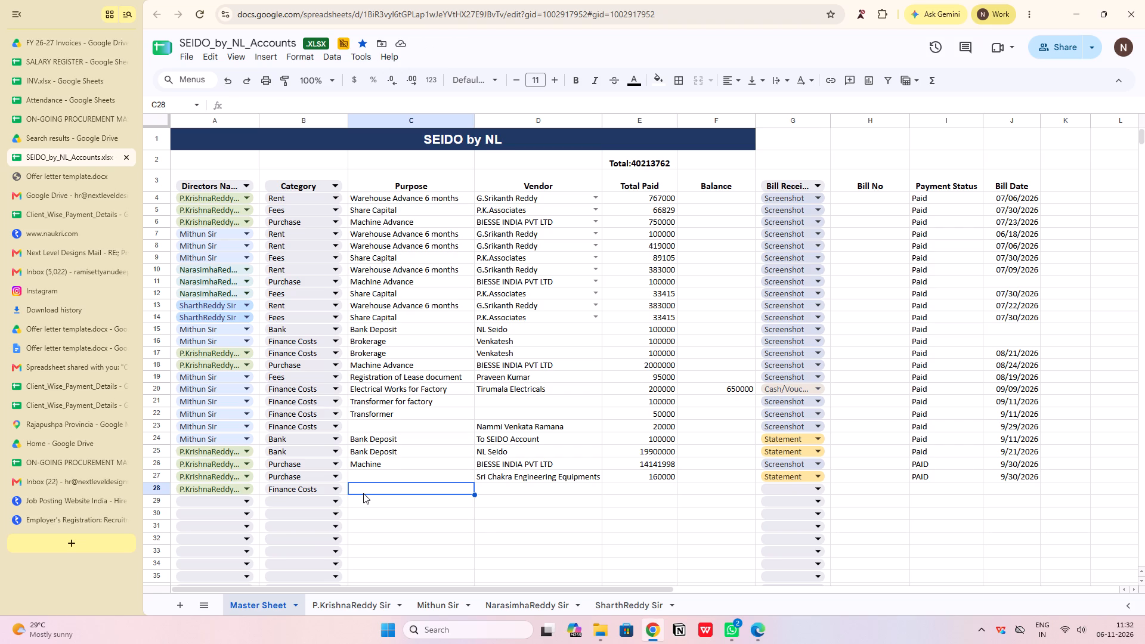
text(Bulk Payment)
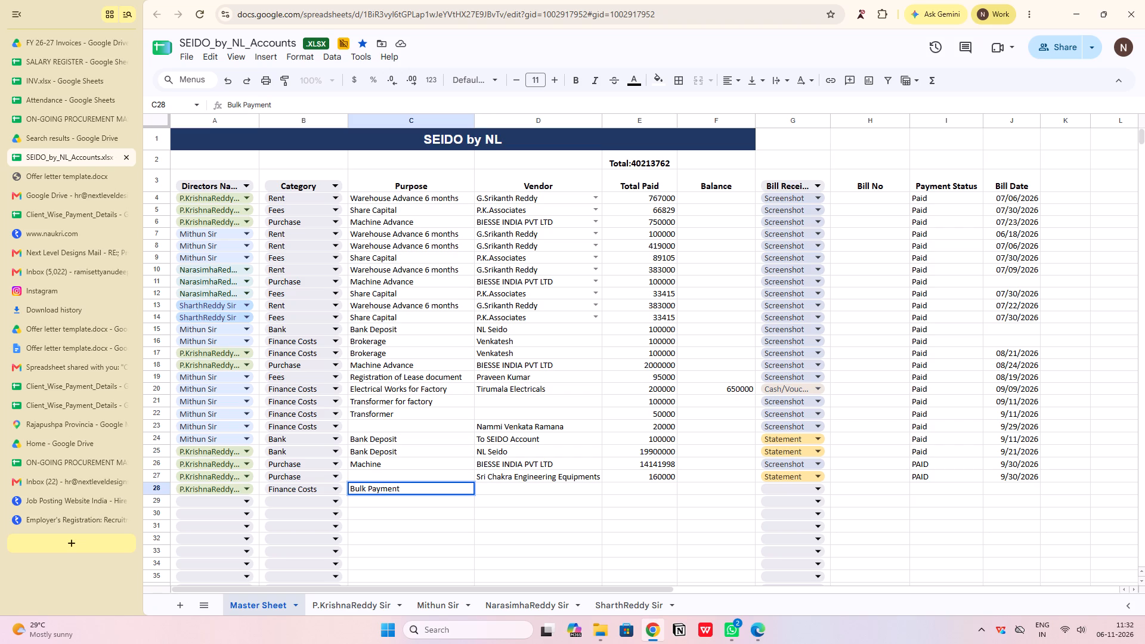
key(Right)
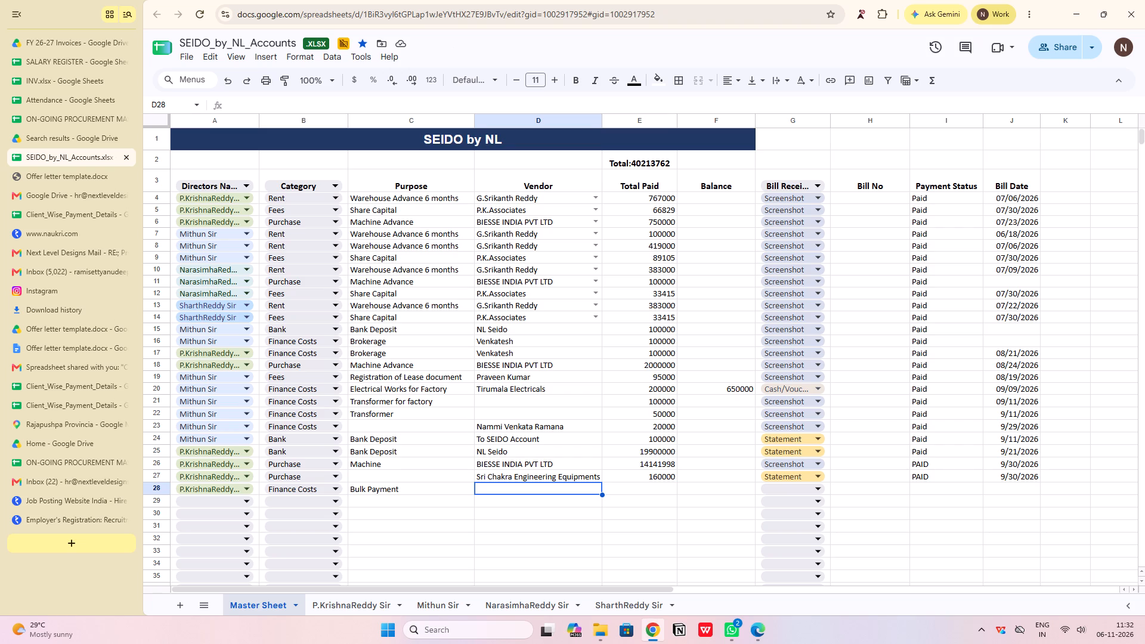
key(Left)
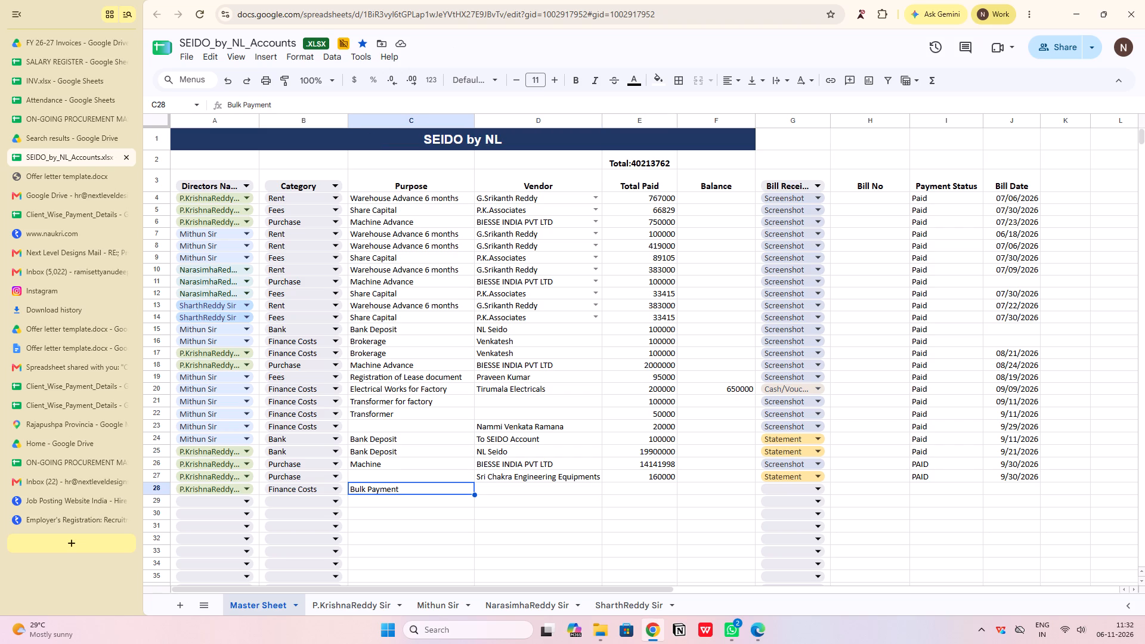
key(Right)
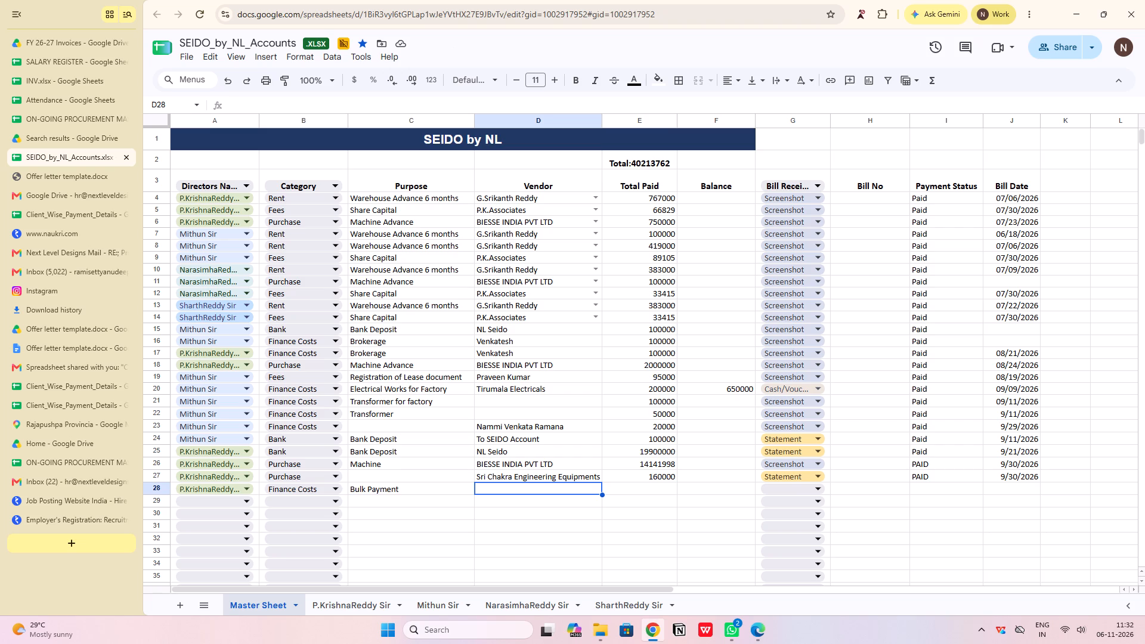
In row 28, replace the purpose with Salary and enter Srinivas as the vendor and 140000 as the total paid.
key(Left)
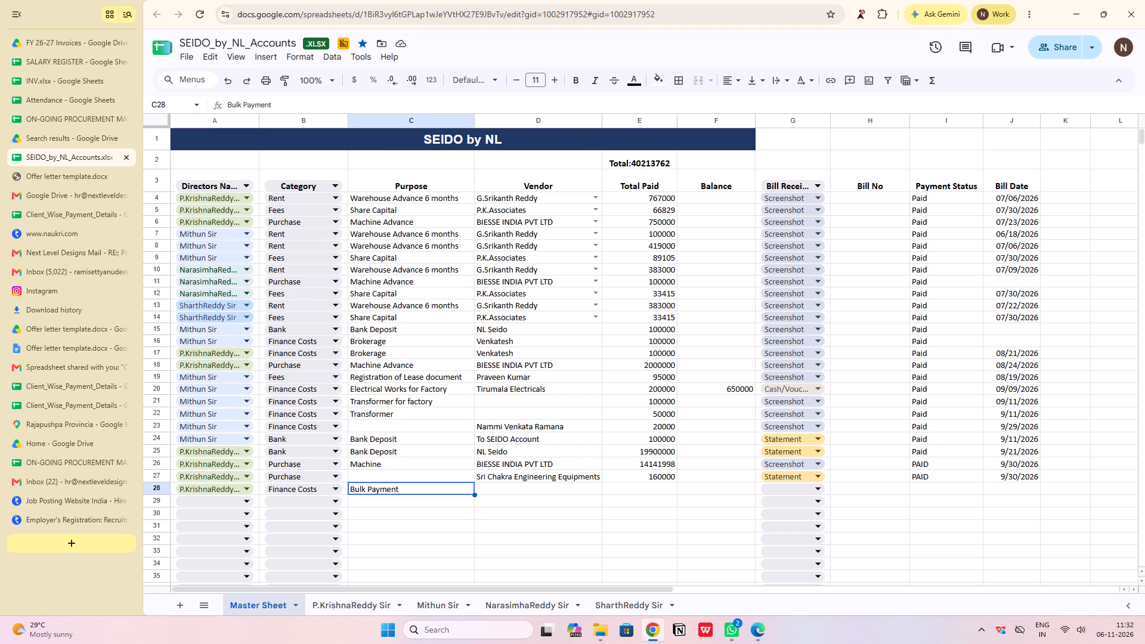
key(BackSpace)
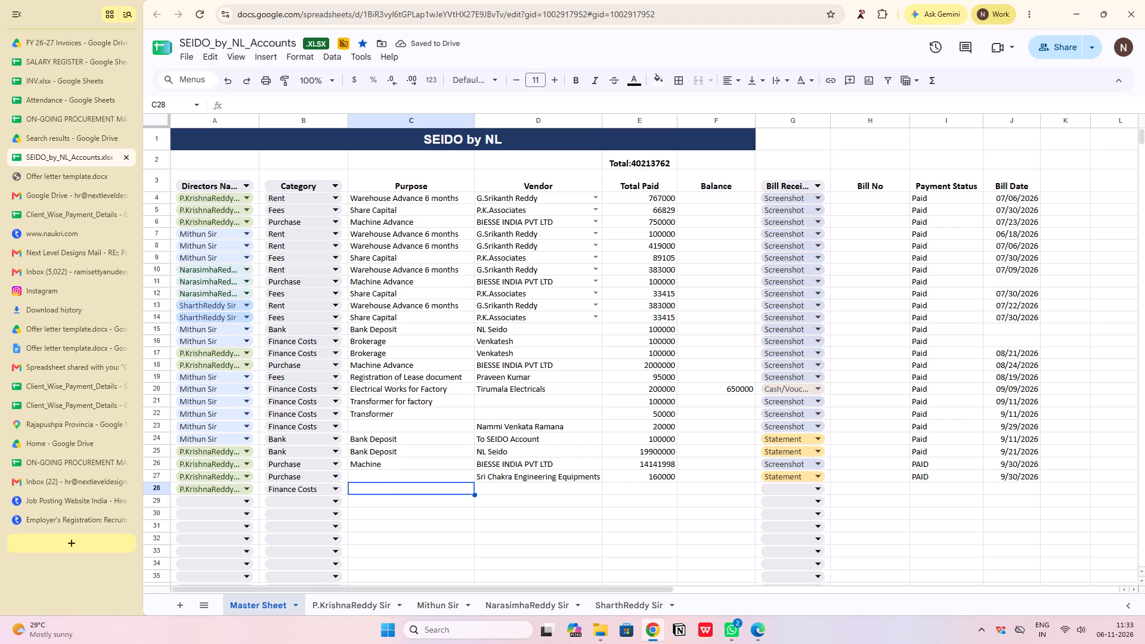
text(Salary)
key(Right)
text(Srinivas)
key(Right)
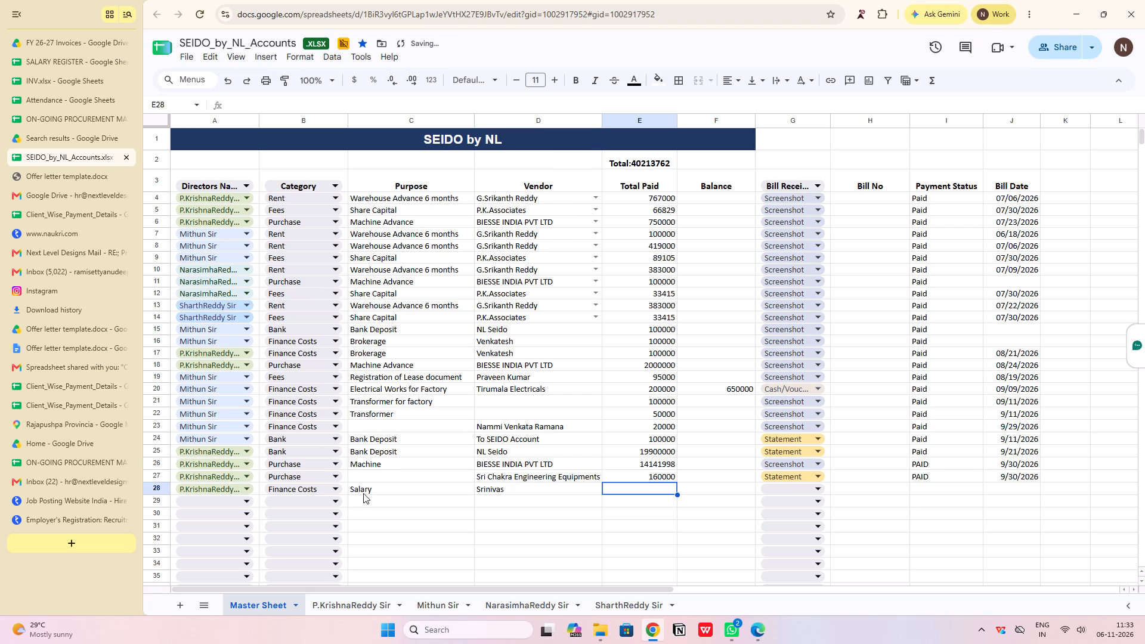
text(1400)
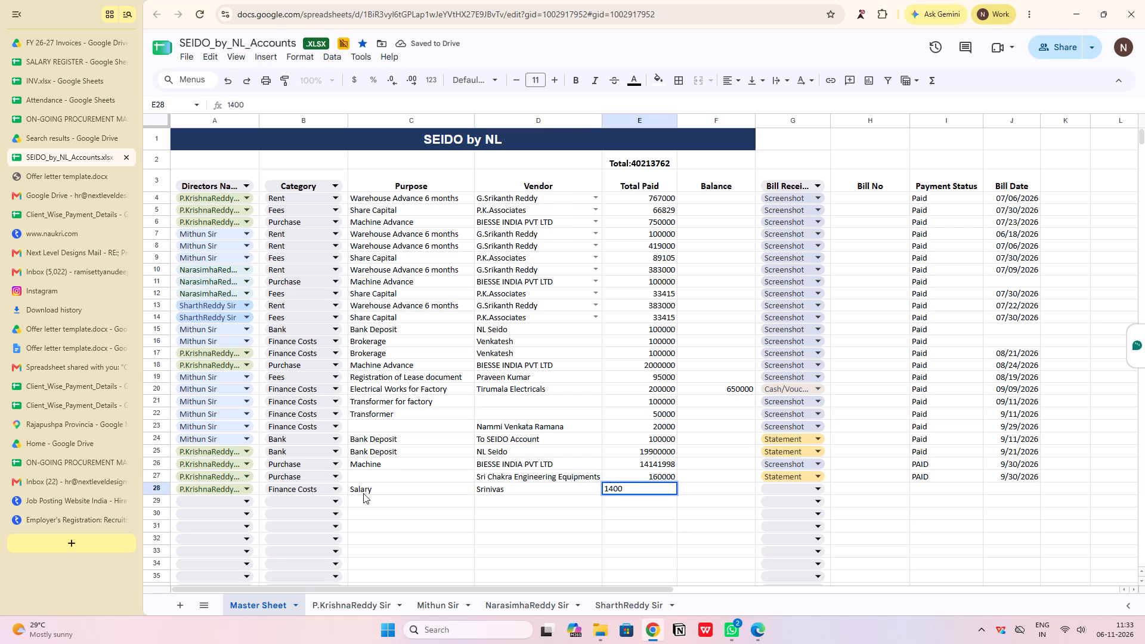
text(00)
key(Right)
Complete row 28 with bill received as Statement, payment status PAID and bill date 9/30/2026.
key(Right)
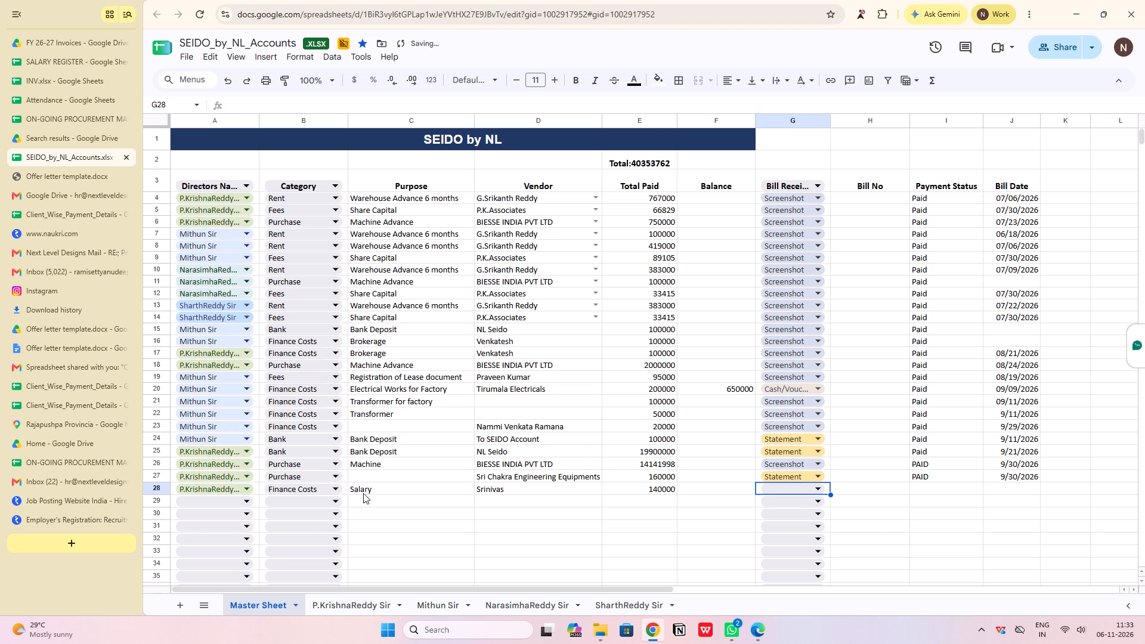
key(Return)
click(797, 542)
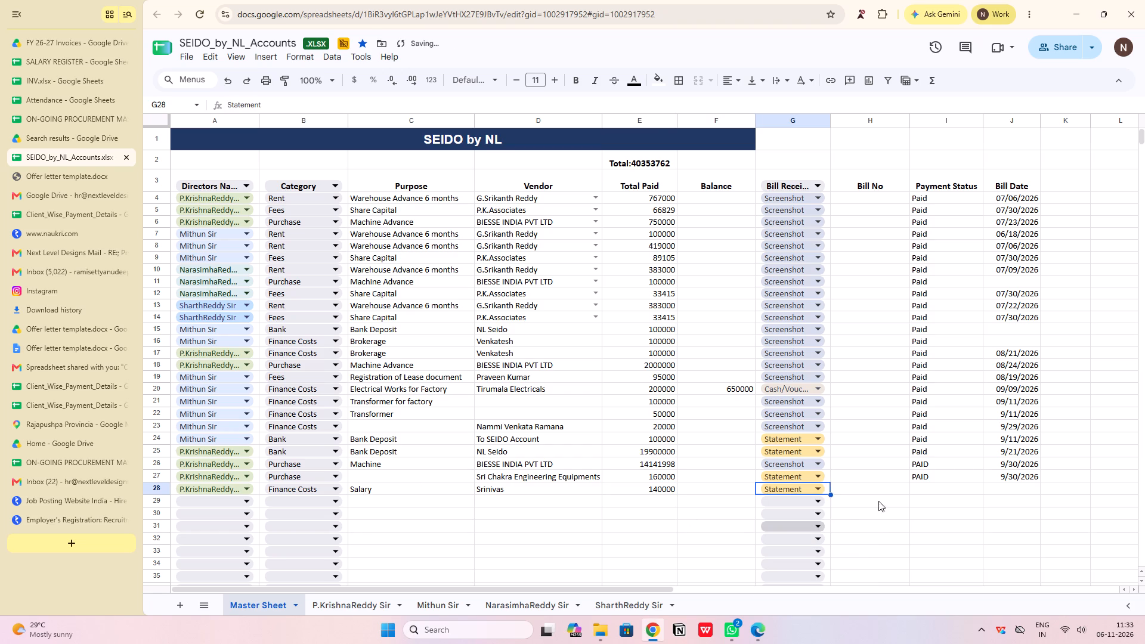
click(943, 487)
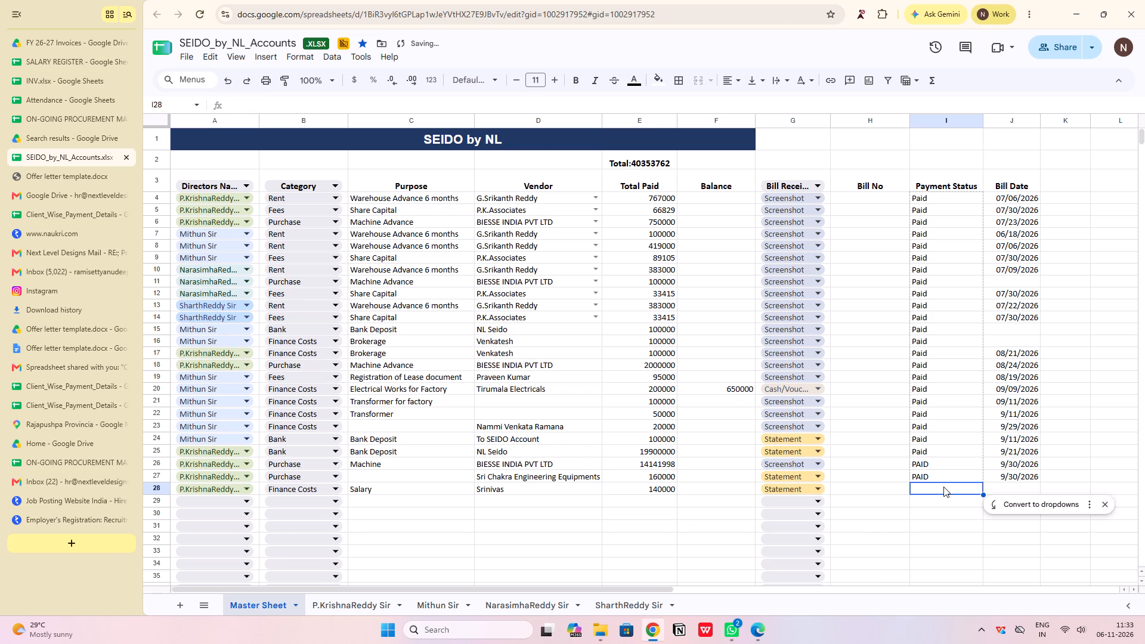
key(shift+p)
key(shift+a)
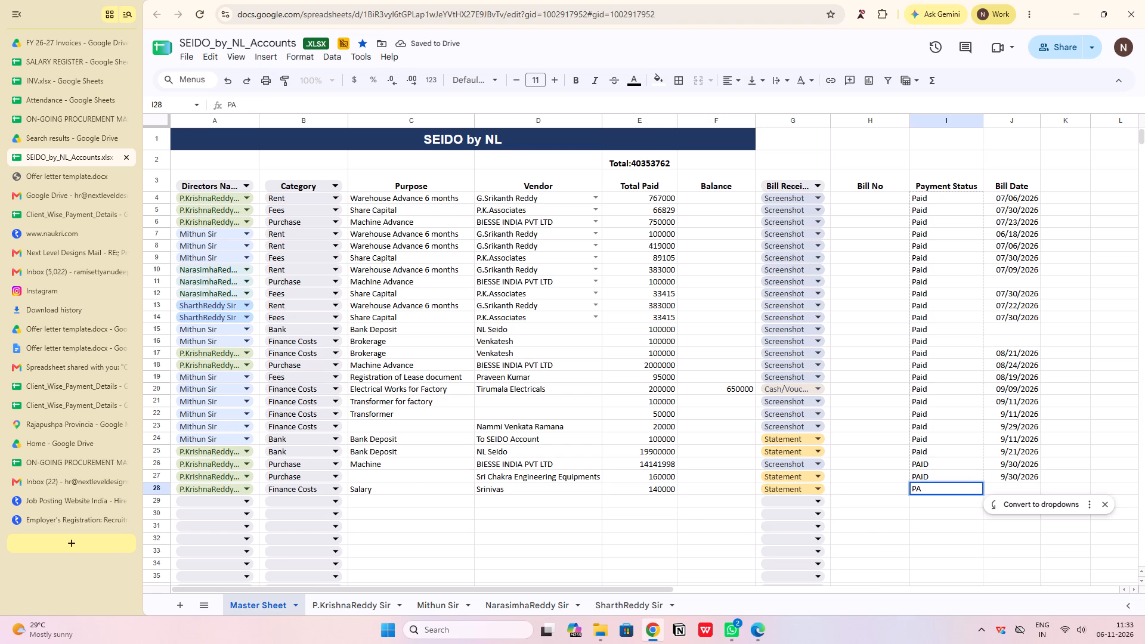
text(ID)
key(Right)
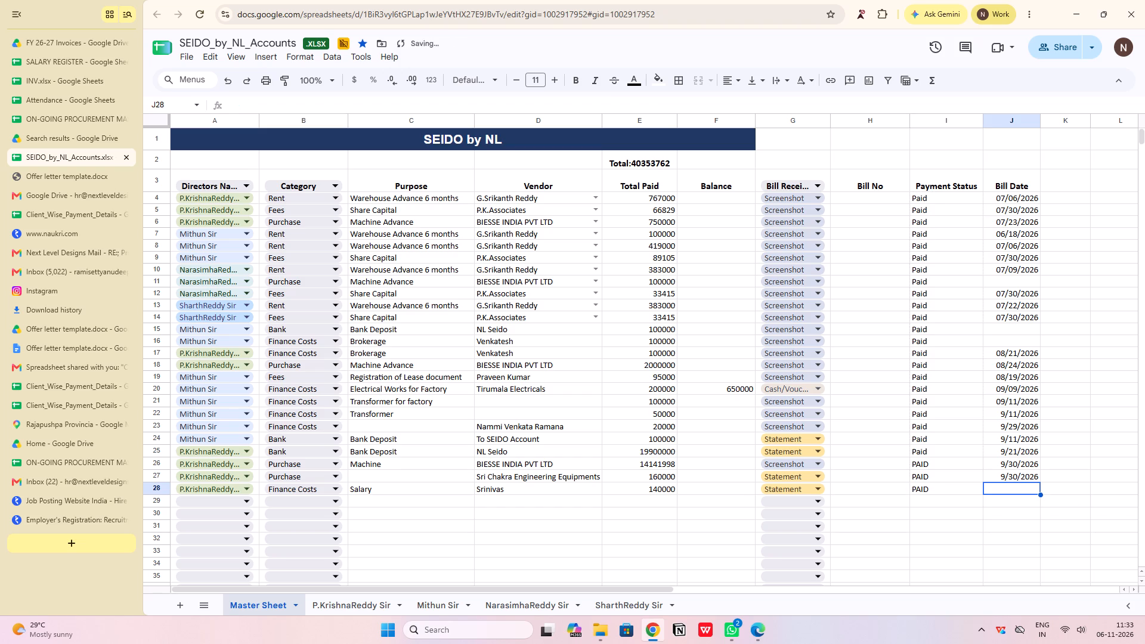
text(9/)
text(30)
text(/2026)
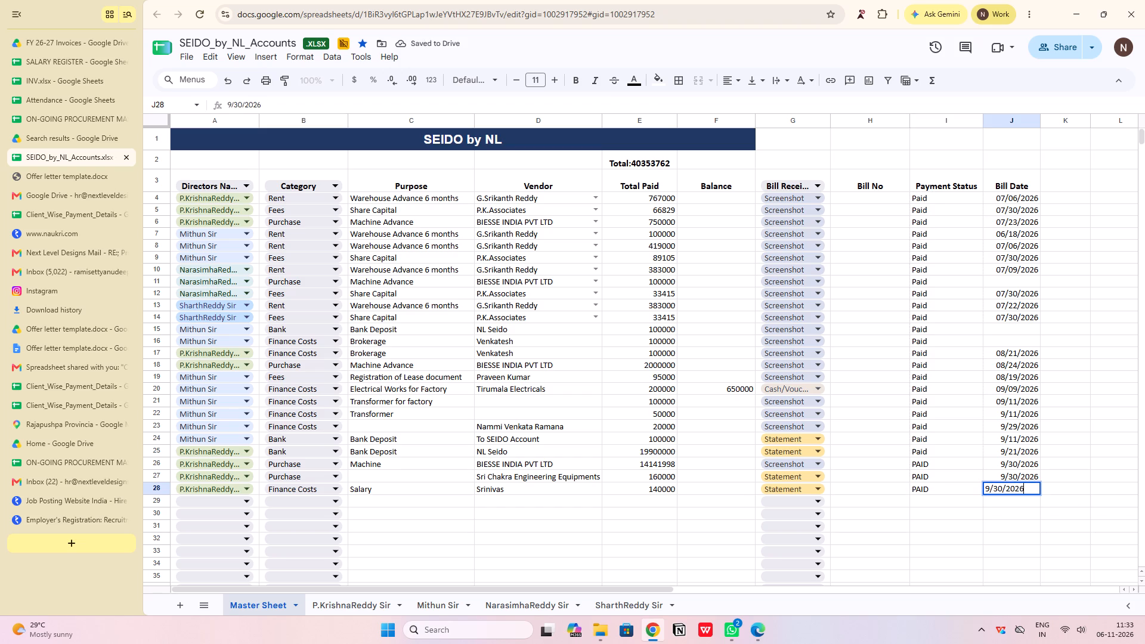
key(Right)
Start row 29 by choosing the same director as in row 28 and setting the category to Finance Costs.
key(Down)
key(Left)
key(Left)
key(Left)
key(Left)
key(Left)
key(Left)
key(Left)
key(Left)
key(Left)
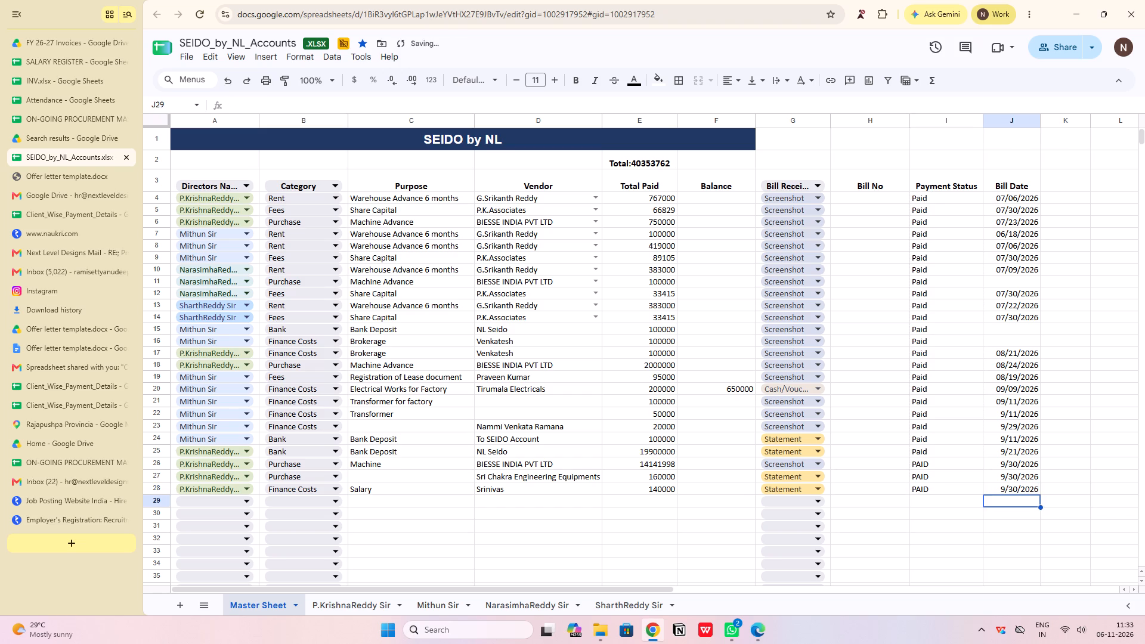
key(Left)
key(Left)
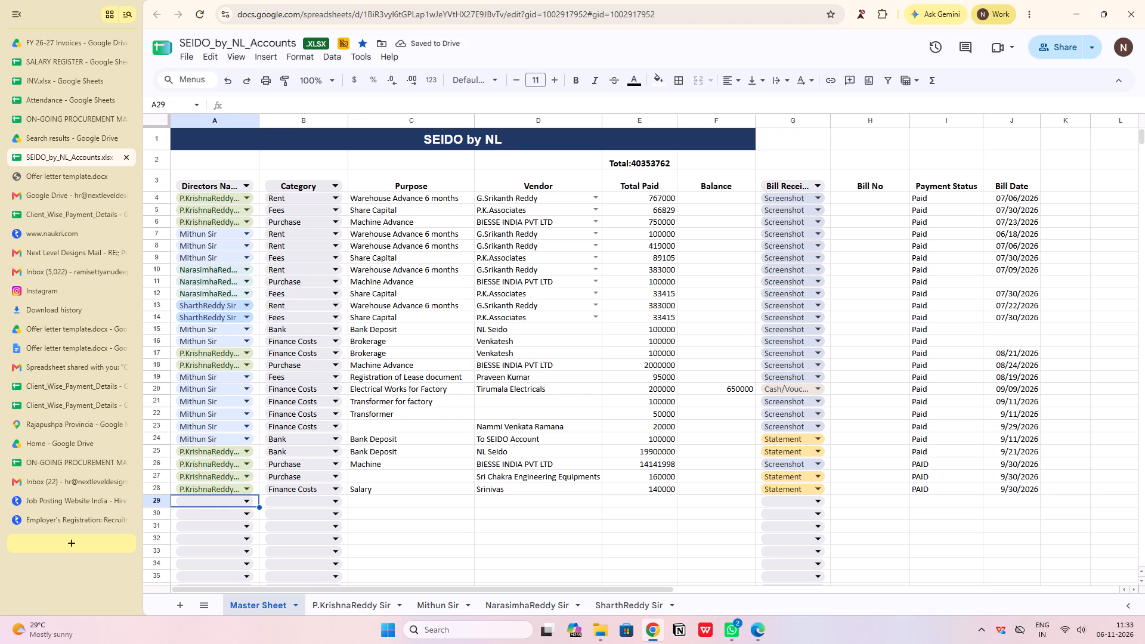
click(248, 502)
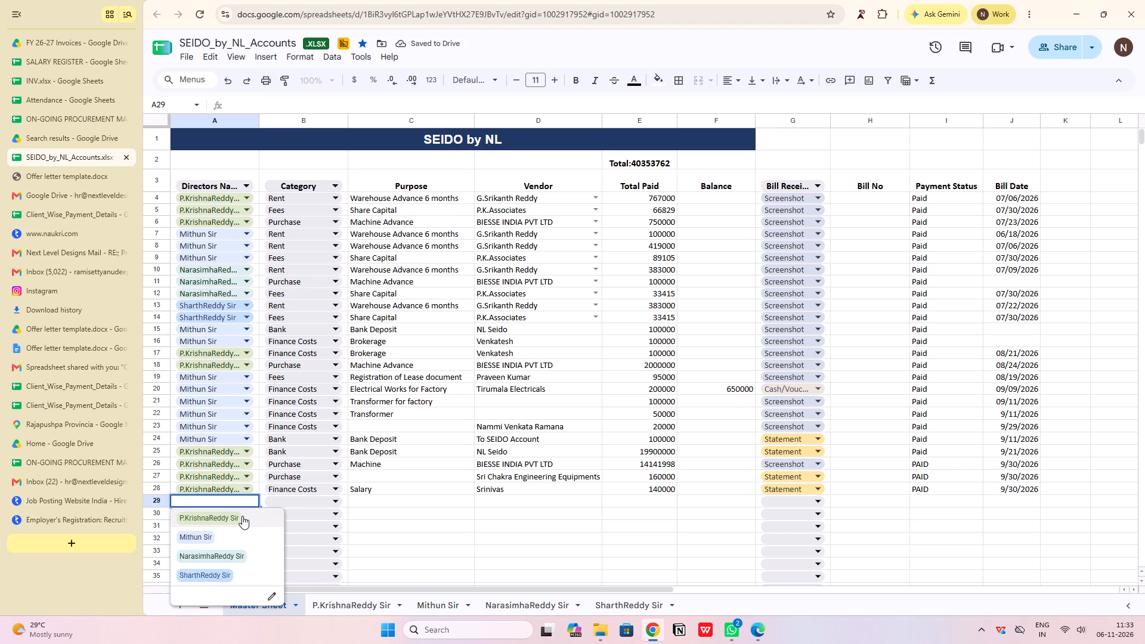
click(242, 516)
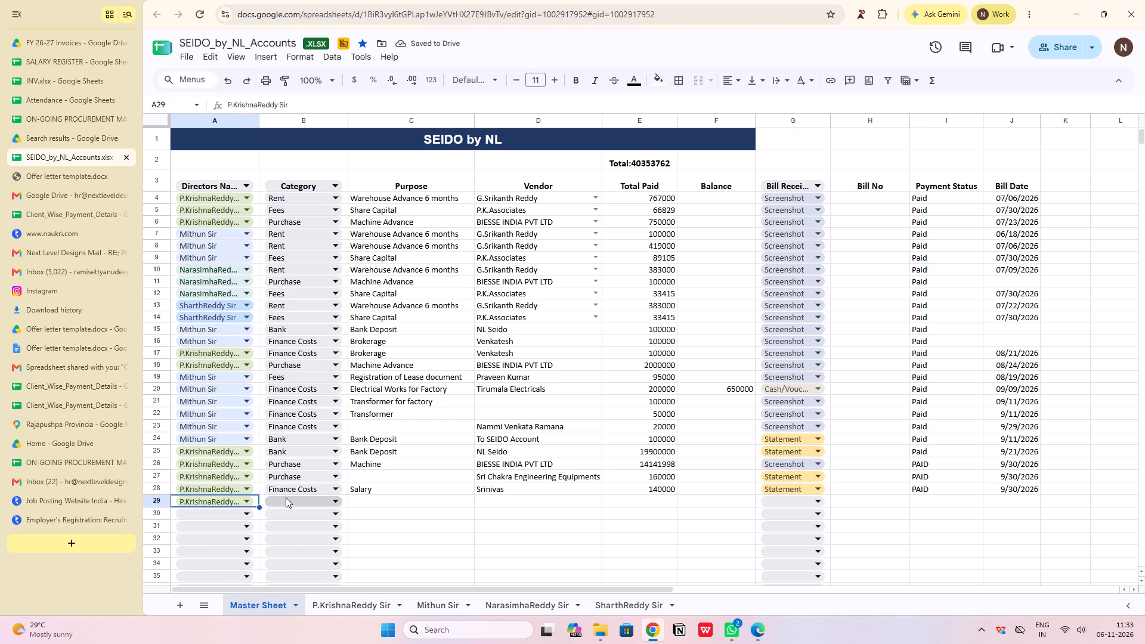
click(286, 497)
click(290, 573)
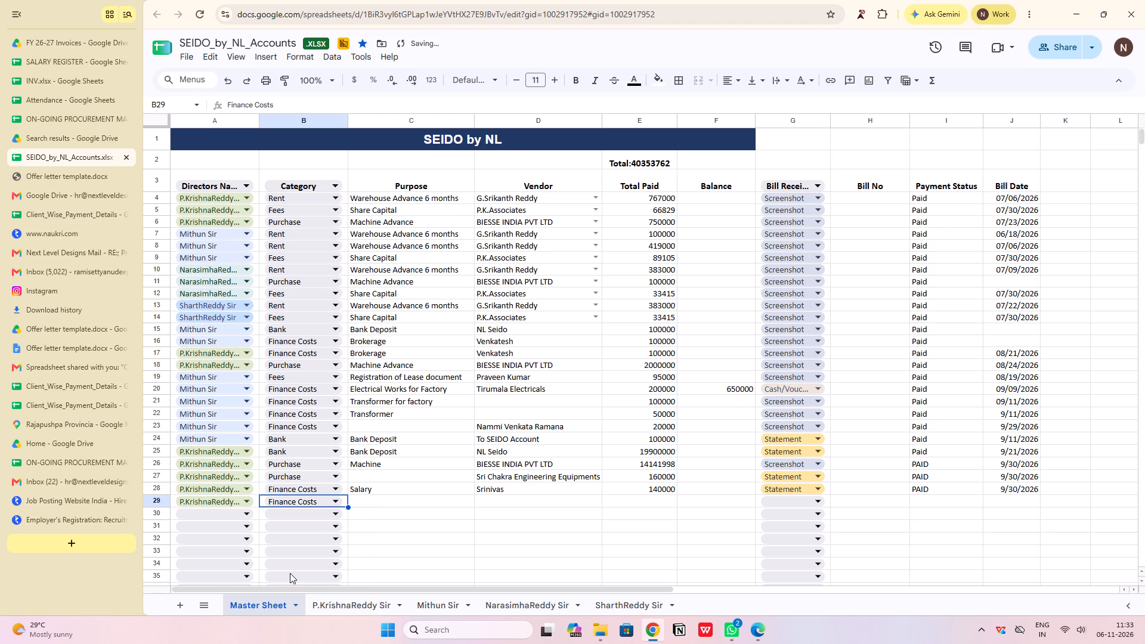
Fill row 29 with purpose Advance, vendor Transformer and total paid 200000.
click(375, 506)
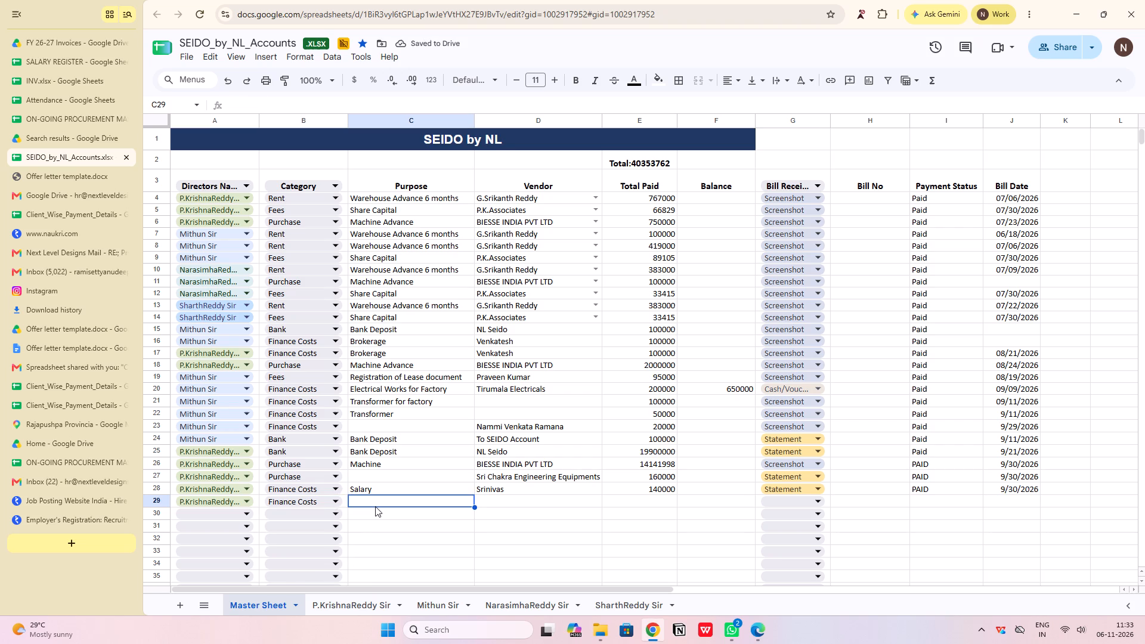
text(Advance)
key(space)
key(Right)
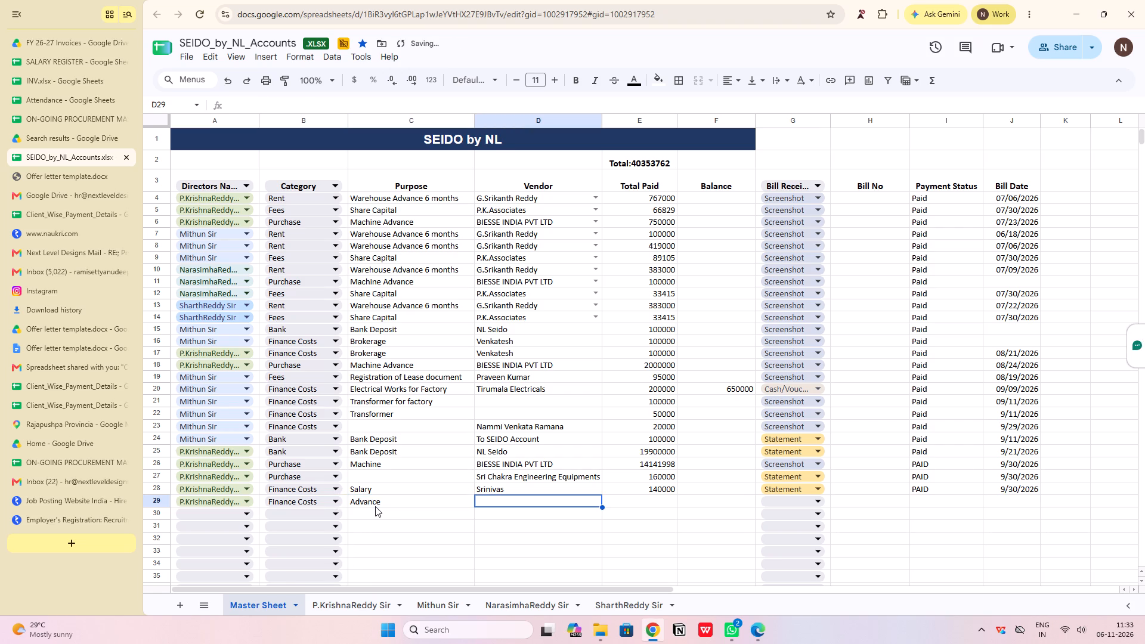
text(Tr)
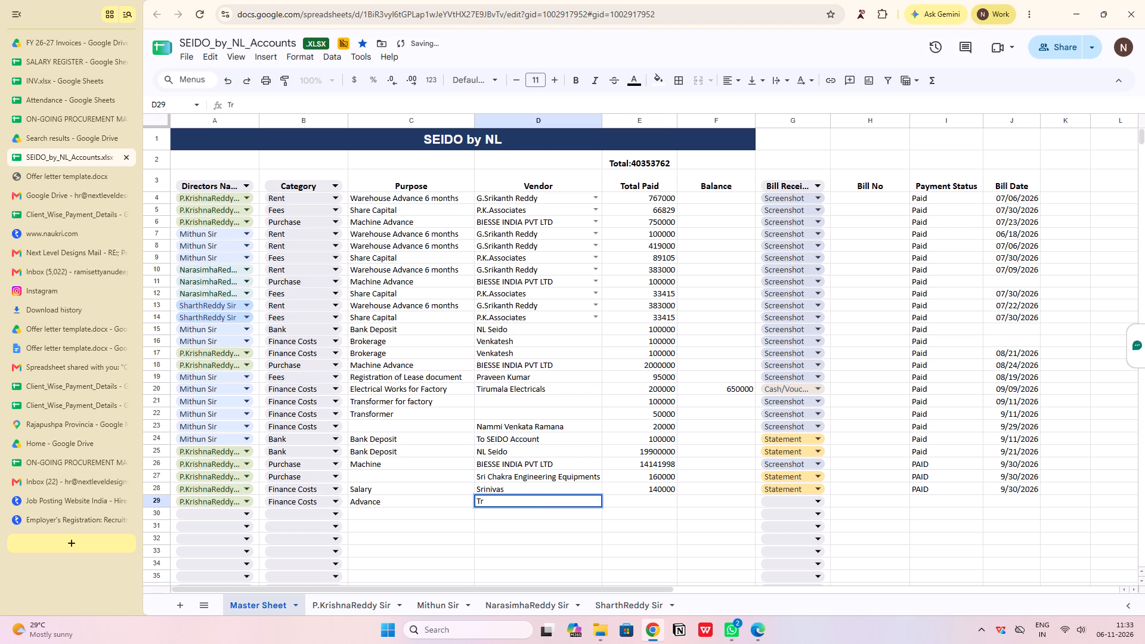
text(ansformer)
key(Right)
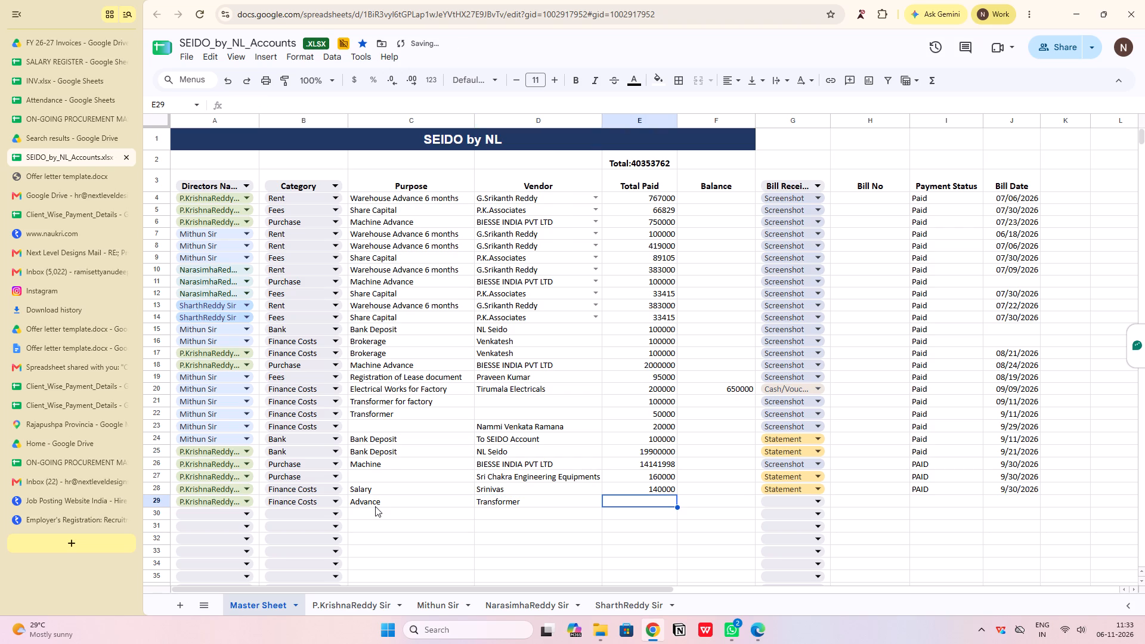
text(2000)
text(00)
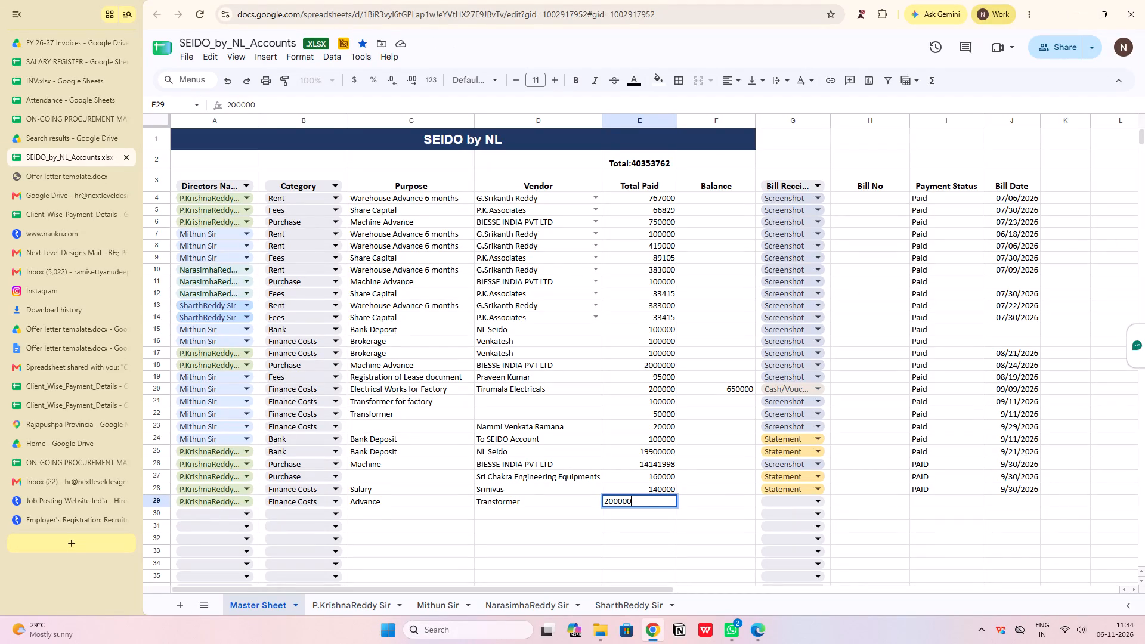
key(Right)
Complete row 29 with bill received as Statement, payment status Paid and bill date 9/30/2026.
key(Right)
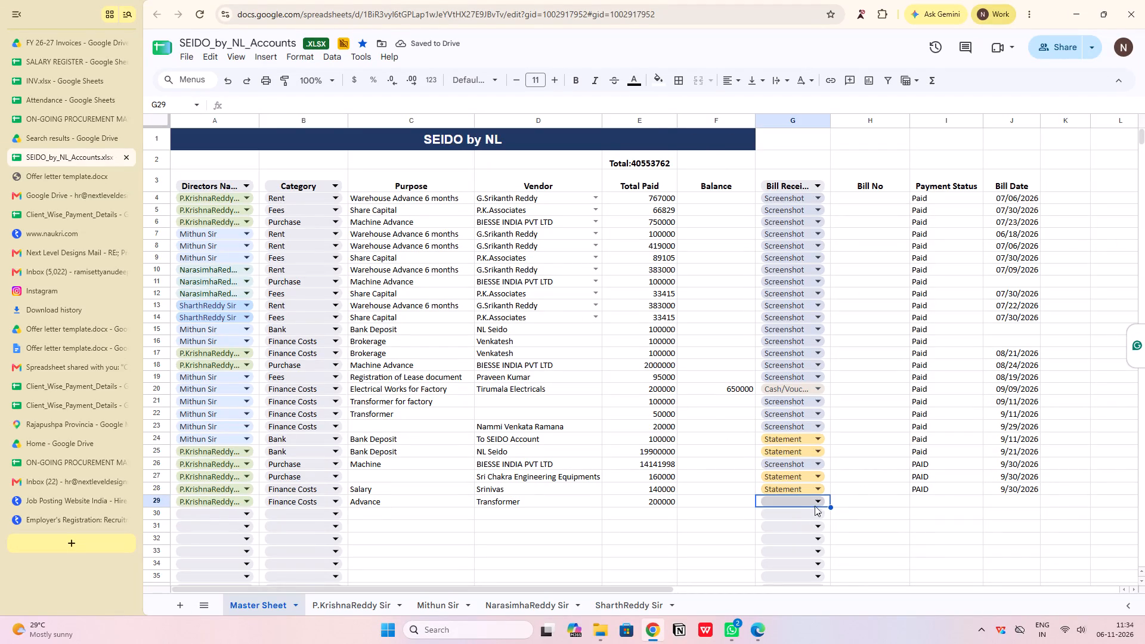
click(799, 501)
click(796, 556)
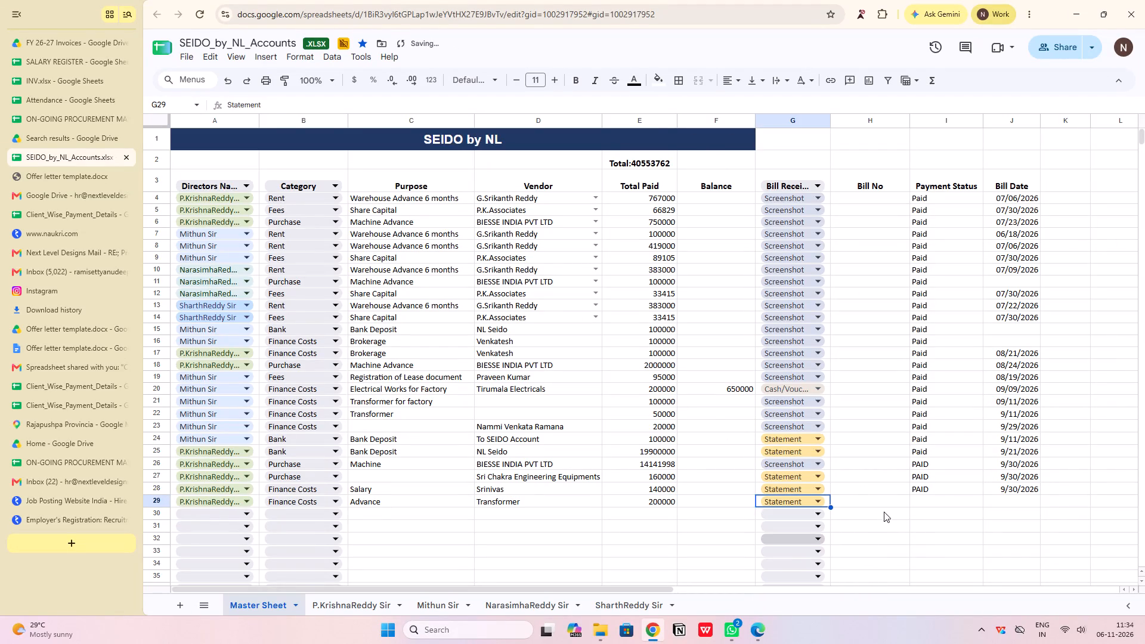
click(918, 496)
key(shift+p)
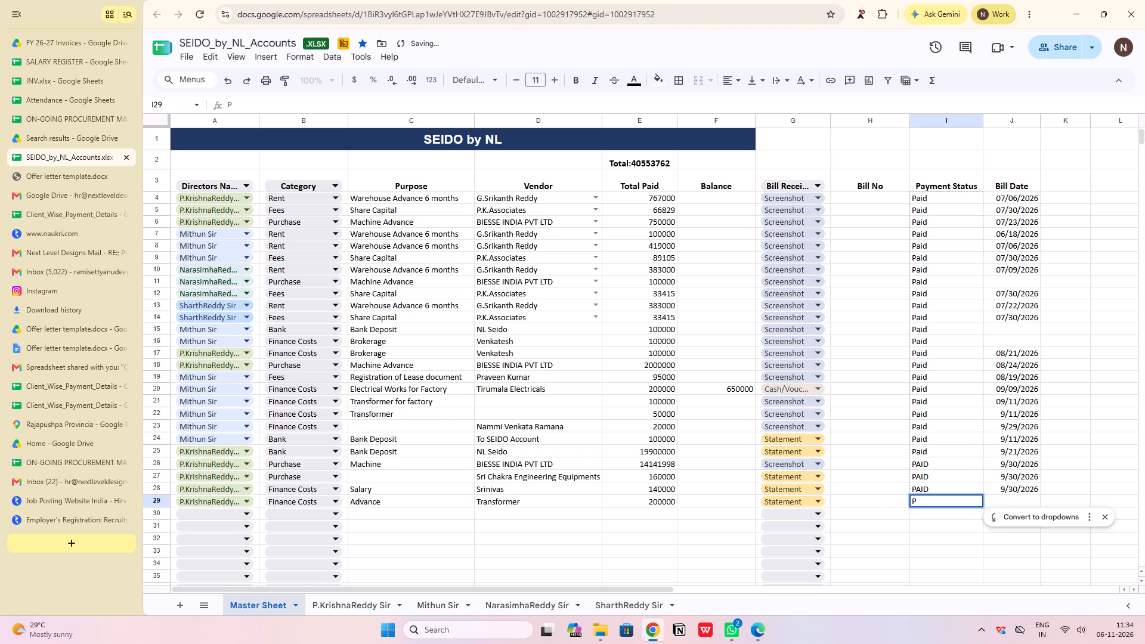
key(a)
text(id)
key(Right)
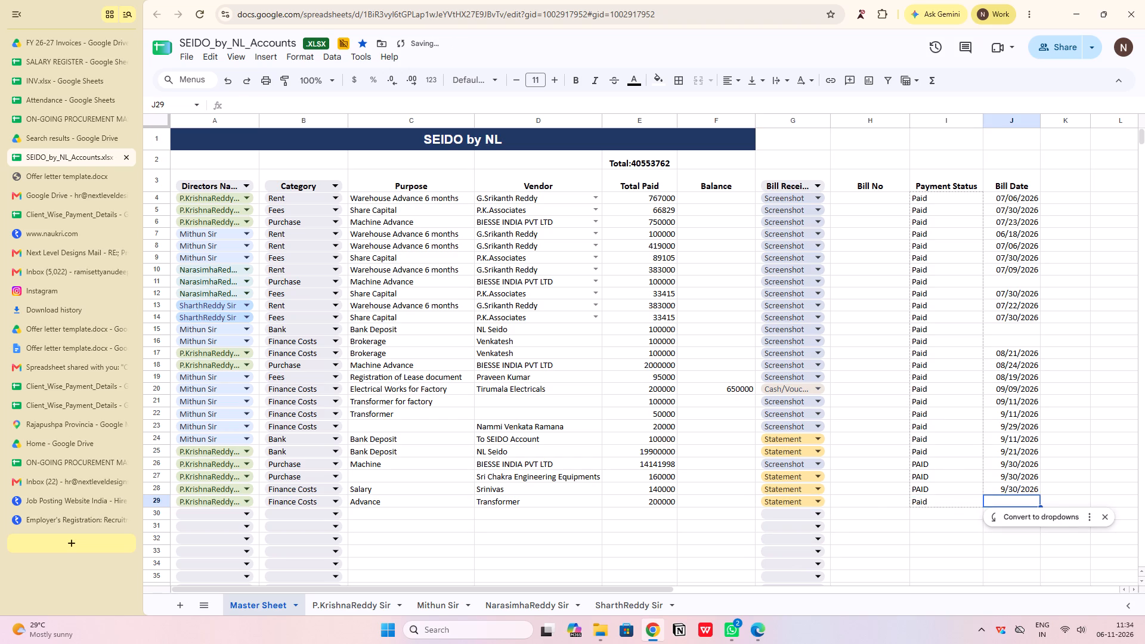
text(9/30/)
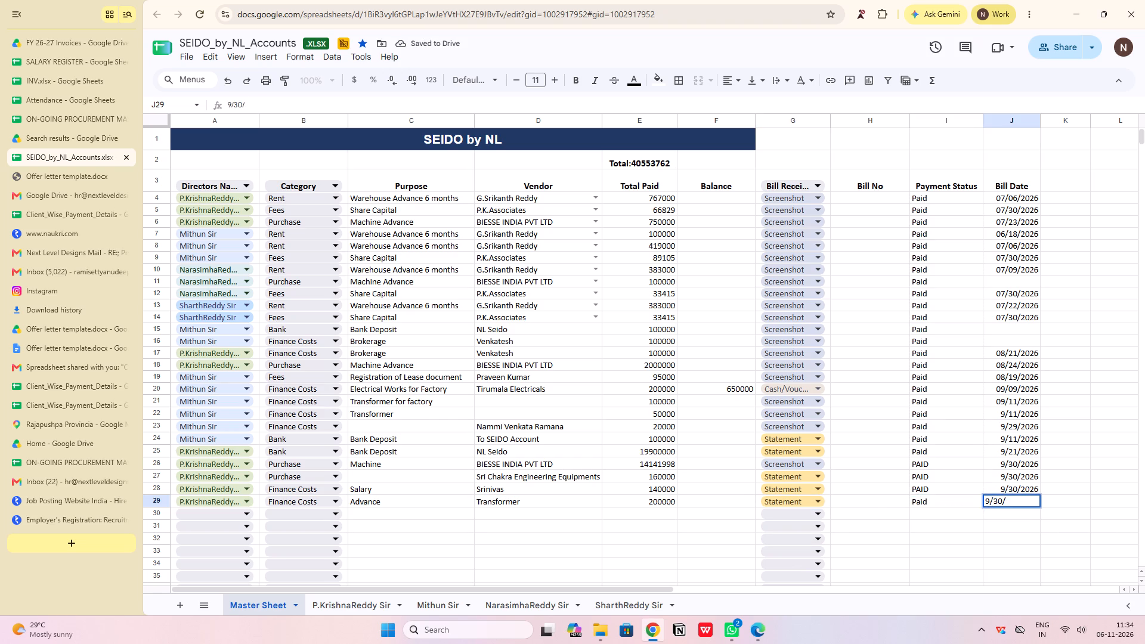
text(2026)
key(Right)
Start row 30 by choosing the same director as in row 29 and setting the category to Finance Costs.
key(Down)
key(Left)
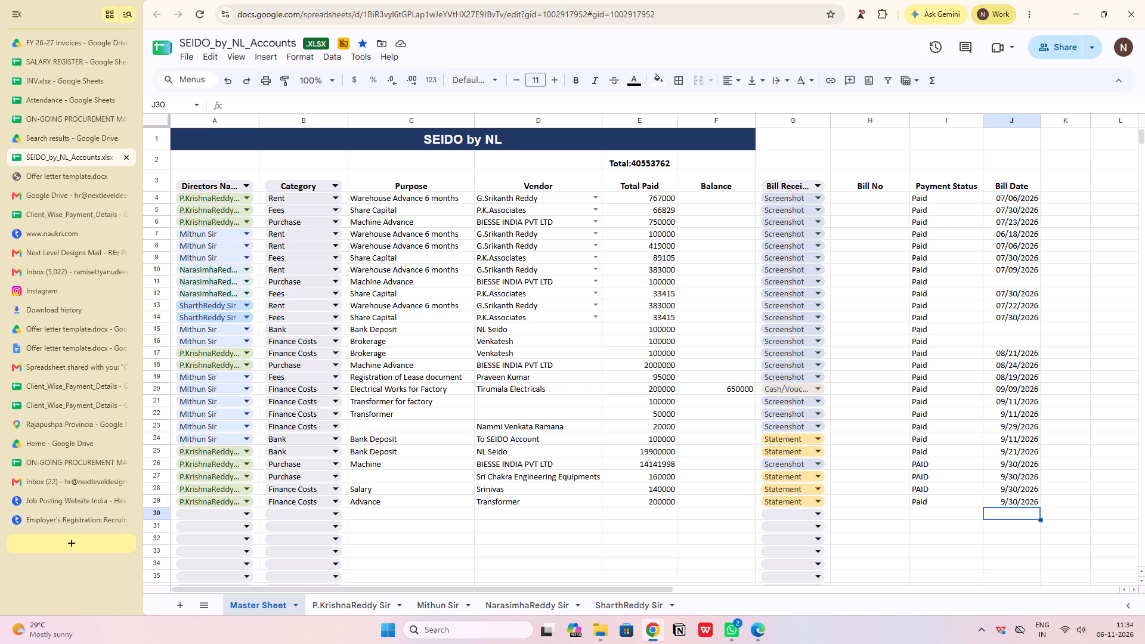
key(Left)
key(Left)
key(Left)
key(Left)
key(Left)
key(Left)
key(Left)
key(Left)
key(Left)
key(Left)
key(Left)
key(Left)
key(Left)
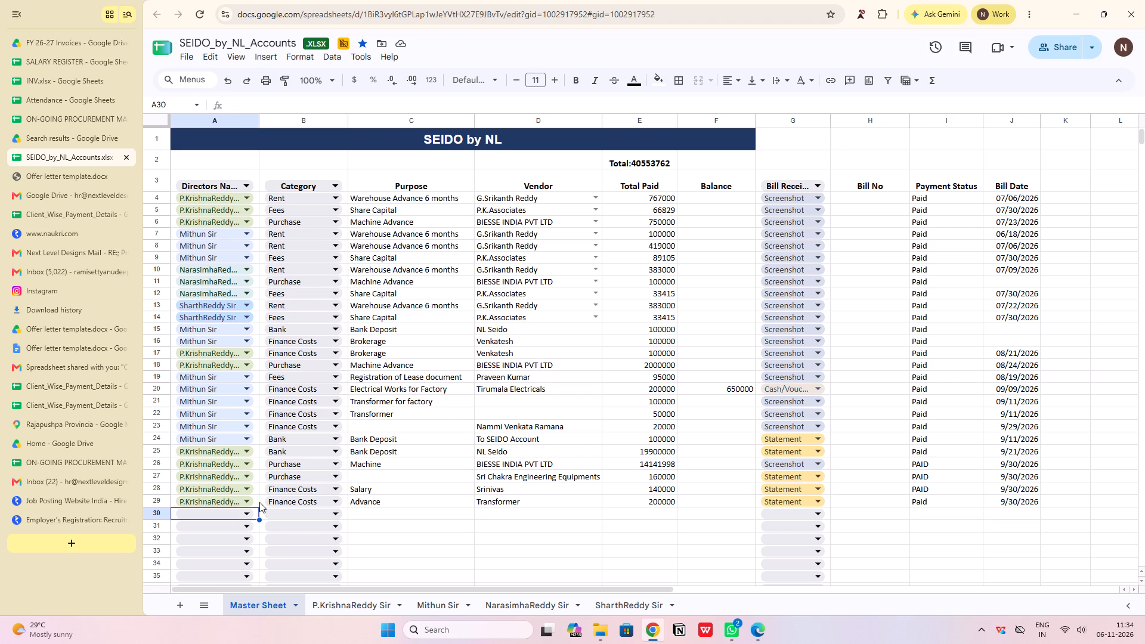
click(230, 515)
click(239, 437)
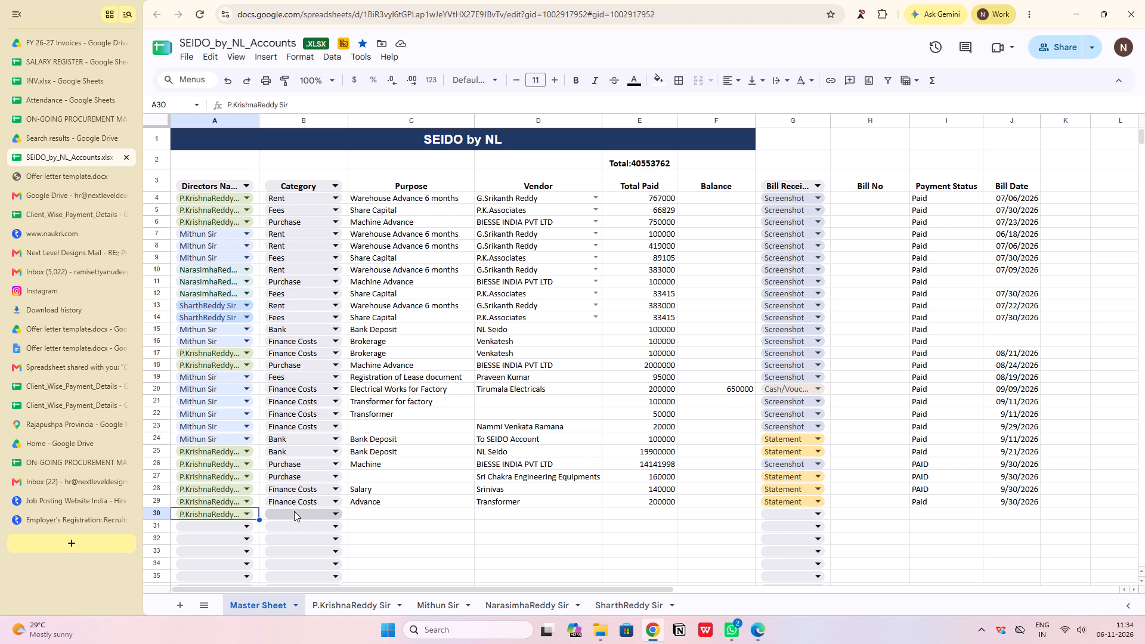
click(293, 512)
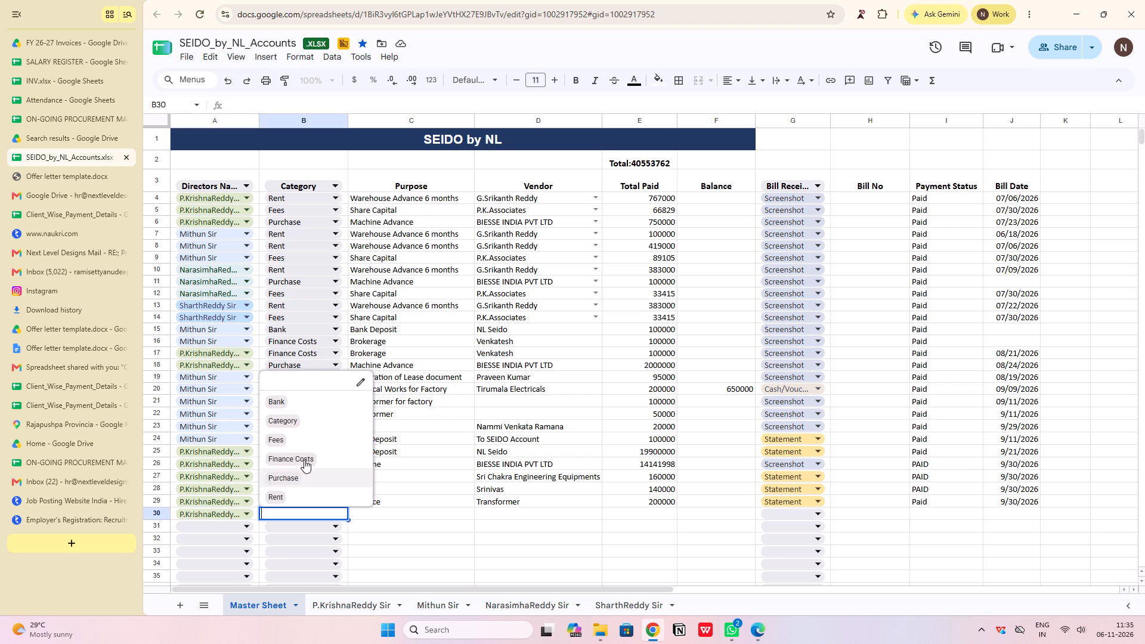
click(293, 458)
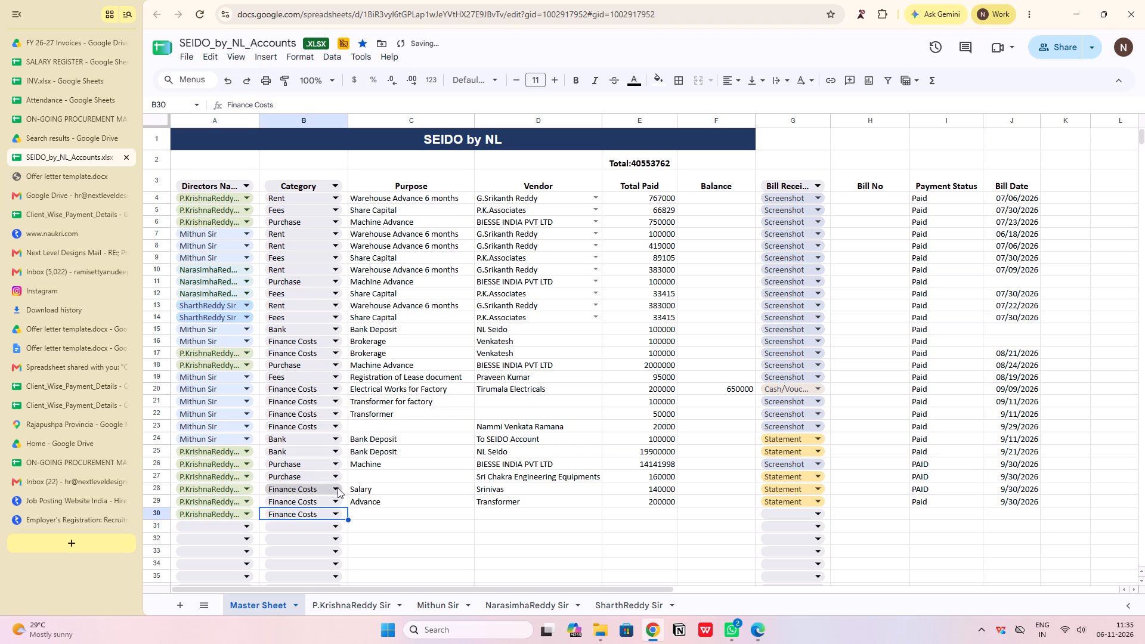
Fill row 30 with purpose Racks Advance, vendor Estron and total paid 39192.
click(367, 509)
text(Ra)
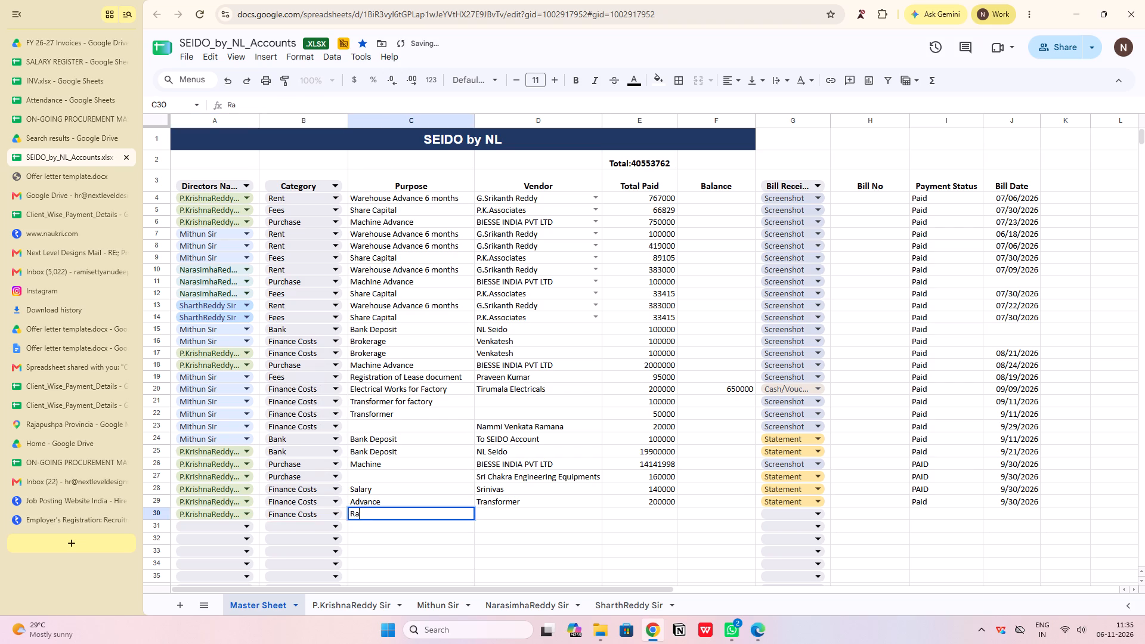
text(cks Advance)
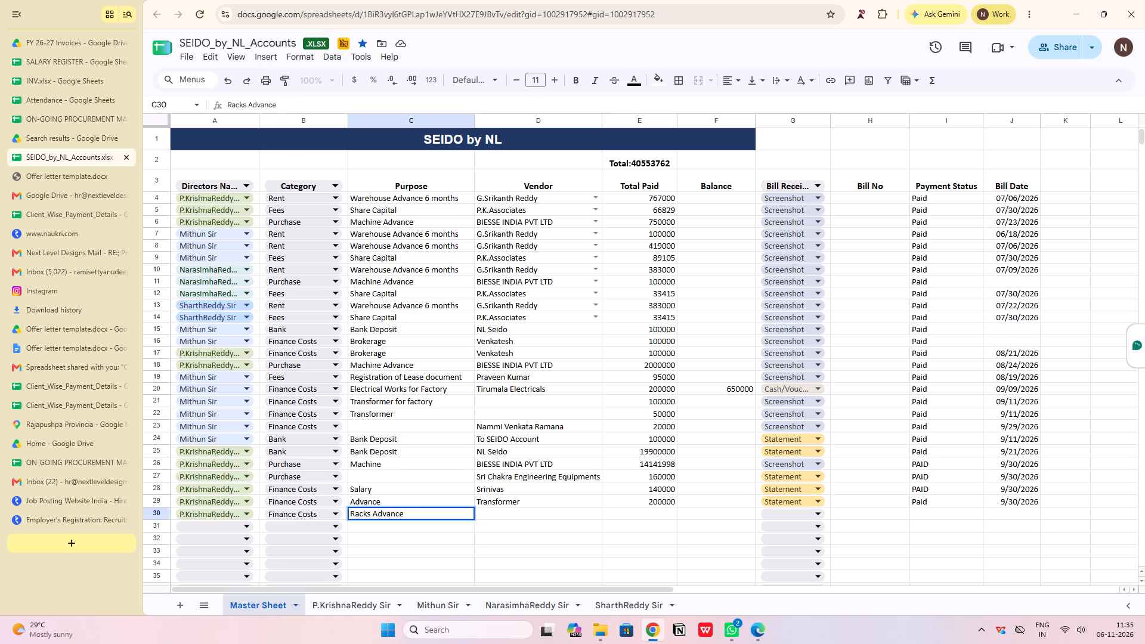
key(Right)
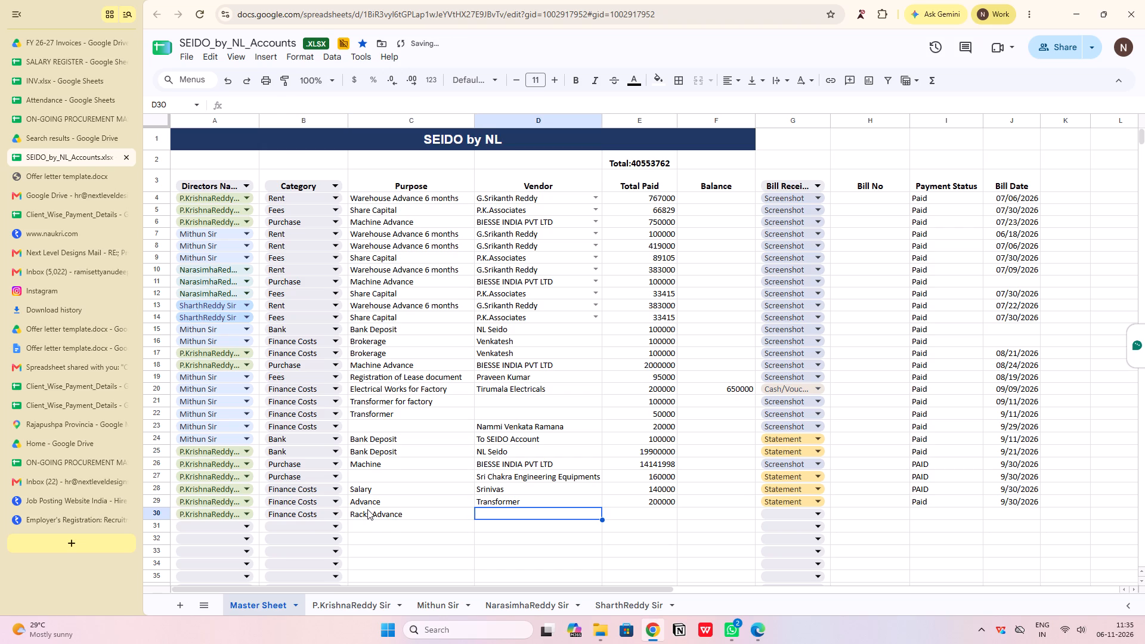
key(shift+e)
text(st)
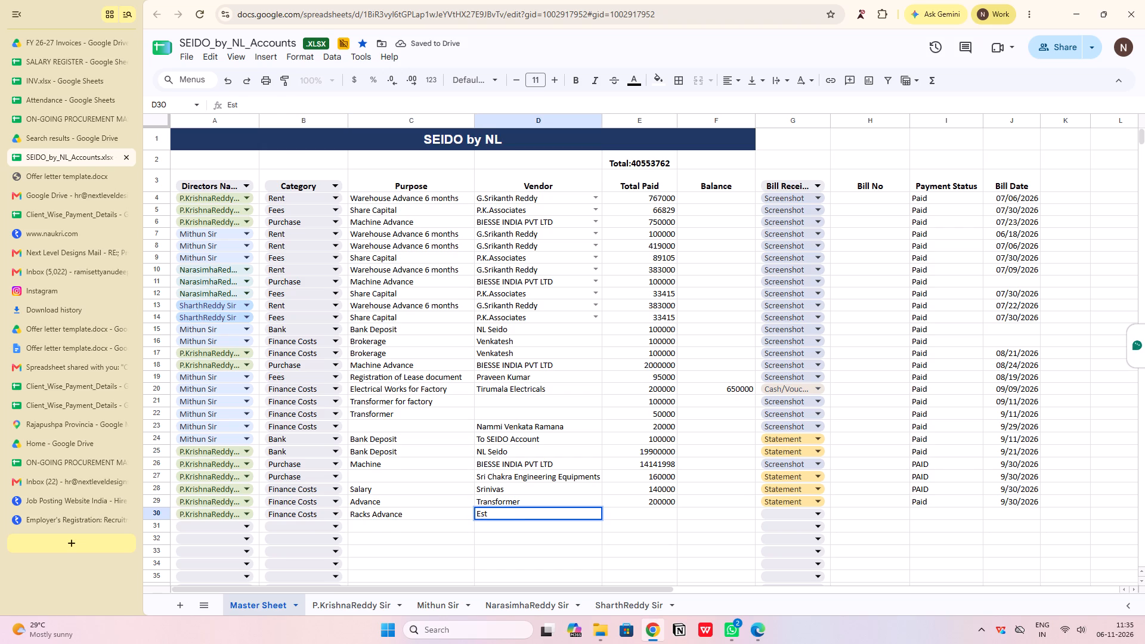
text(ron)
key(Right)
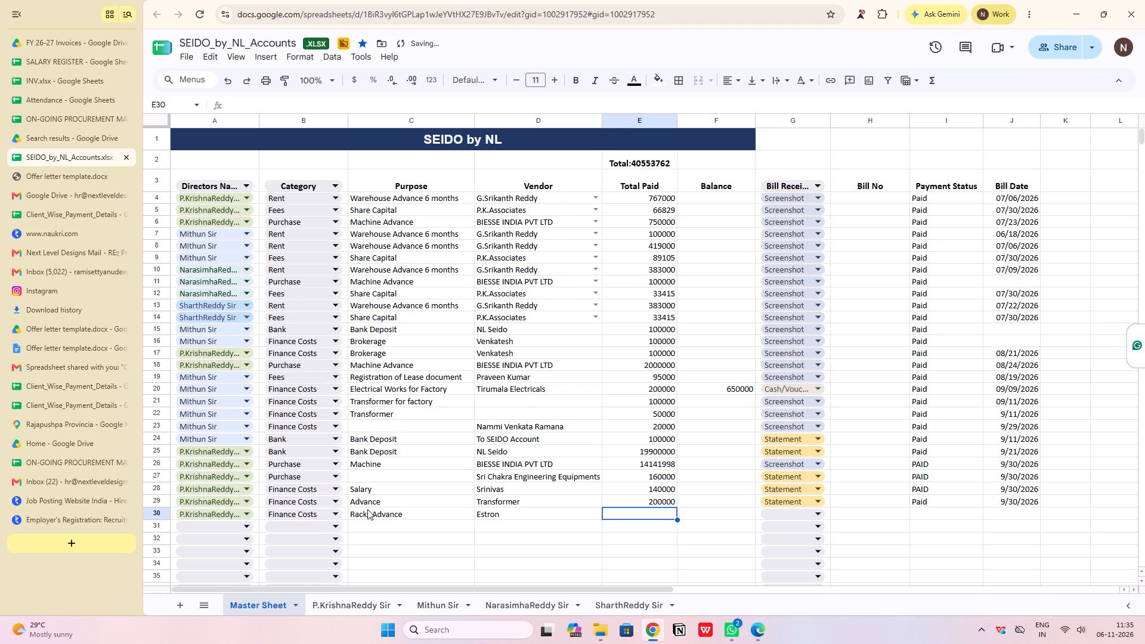
text(39192)
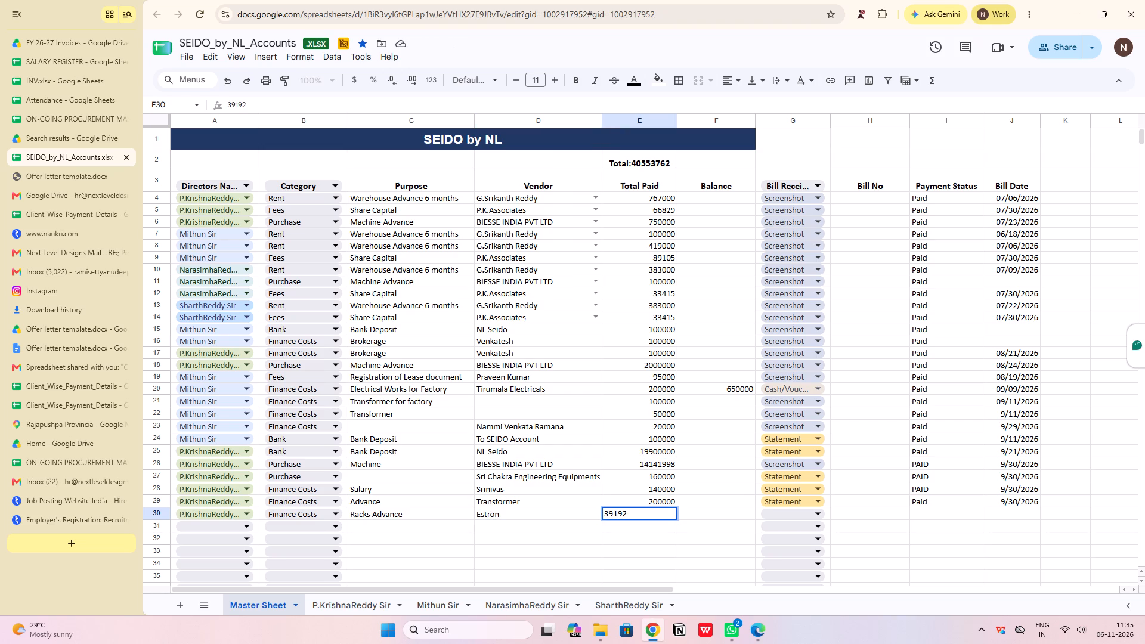
key(Right)
Complete row 30 with bill received as Statement, payment status Paid and bill date 9/30/2026.
key(Right)
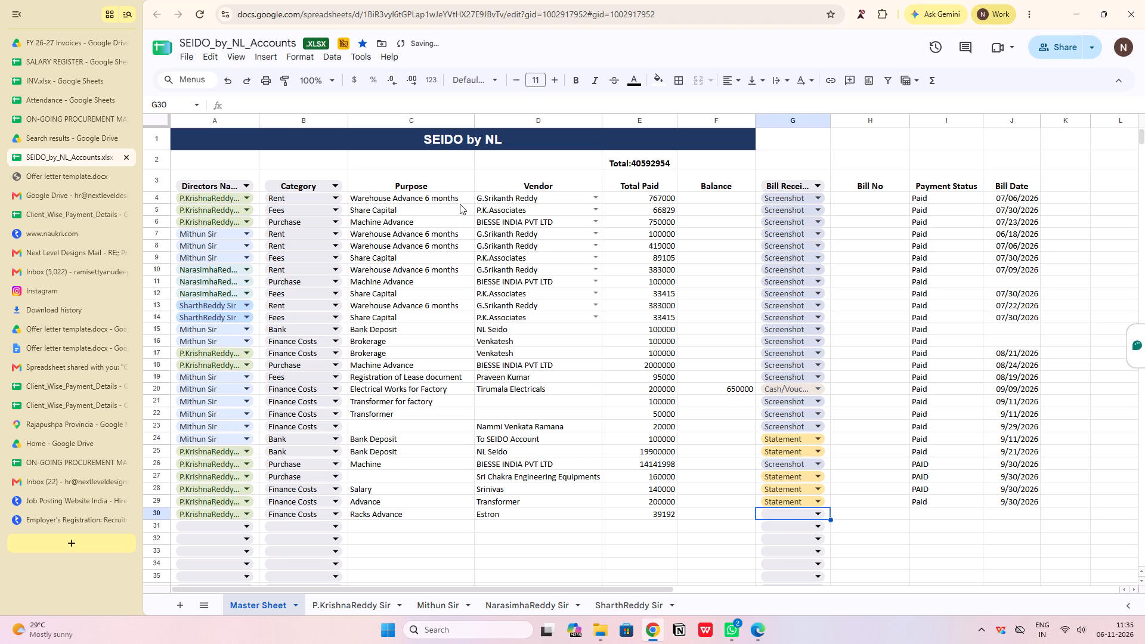
click(789, 512)
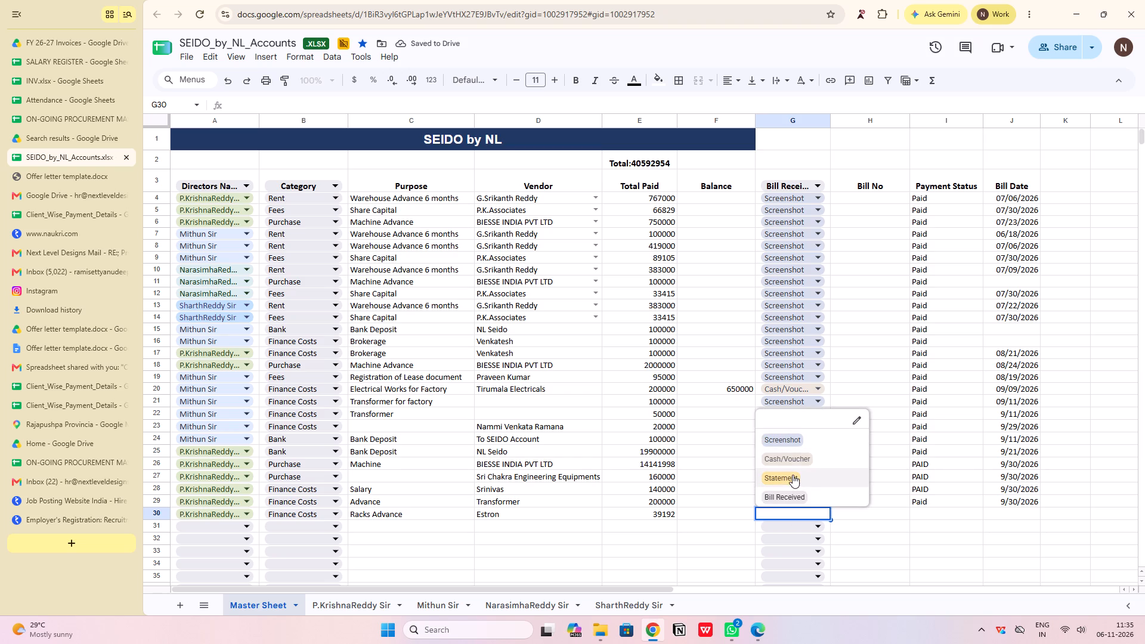
click(792, 476)
click(923, 513)
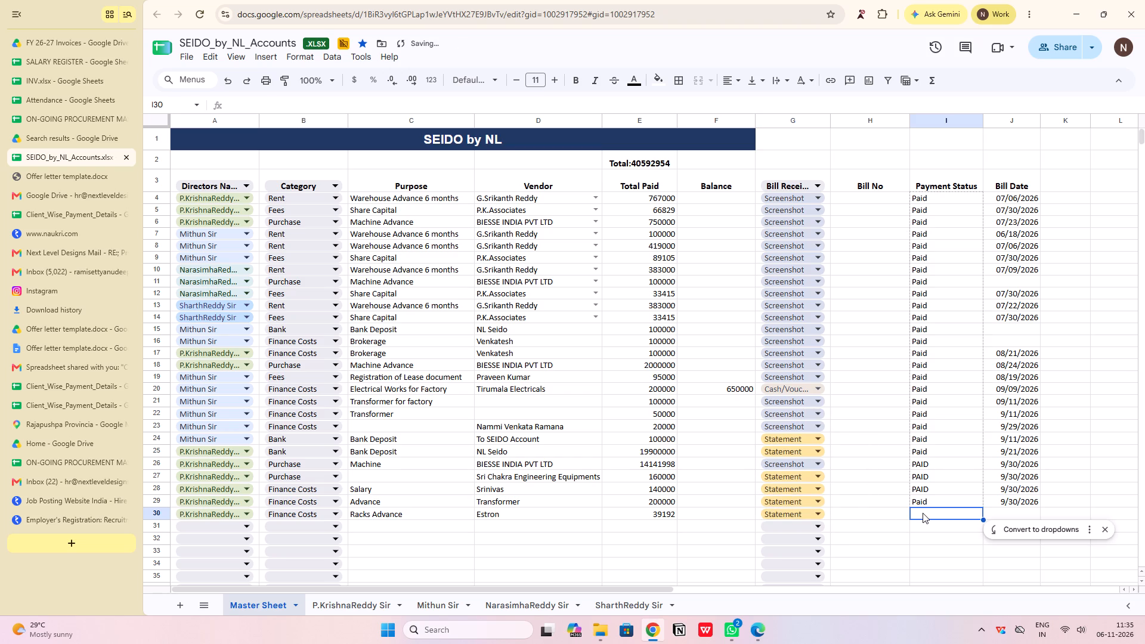
text(Paid)
key(Right)
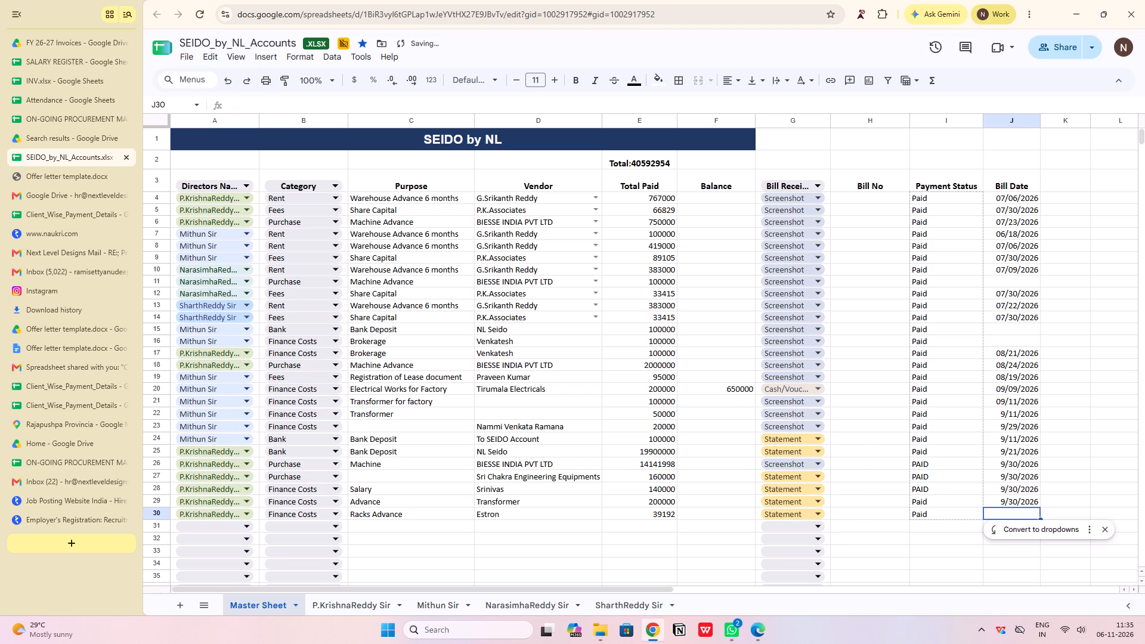
text(9/30/2026)
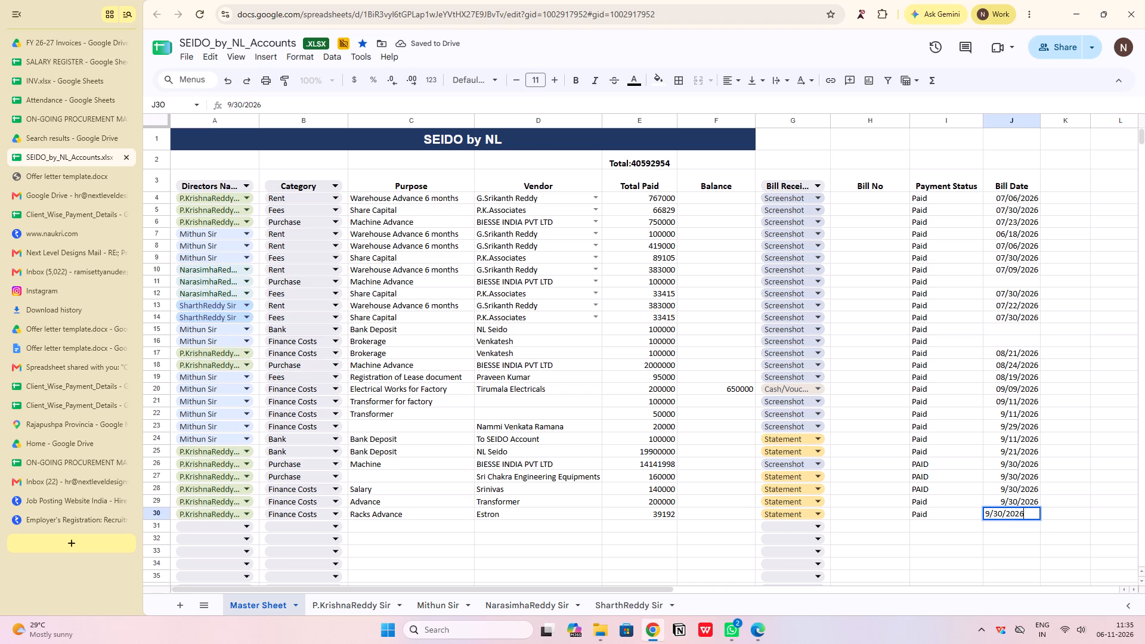
key(Right)
Start row 31 by choosing the same director as in row 30 and setting the category to Finance Costs.
key(Down)
key(Left)
key(Left)
key(Left)
key(Left)
key(Left)
key(Left)
key(Left)
key(Left)
key(Left)
key(Left)
key(Left)
key(Left)
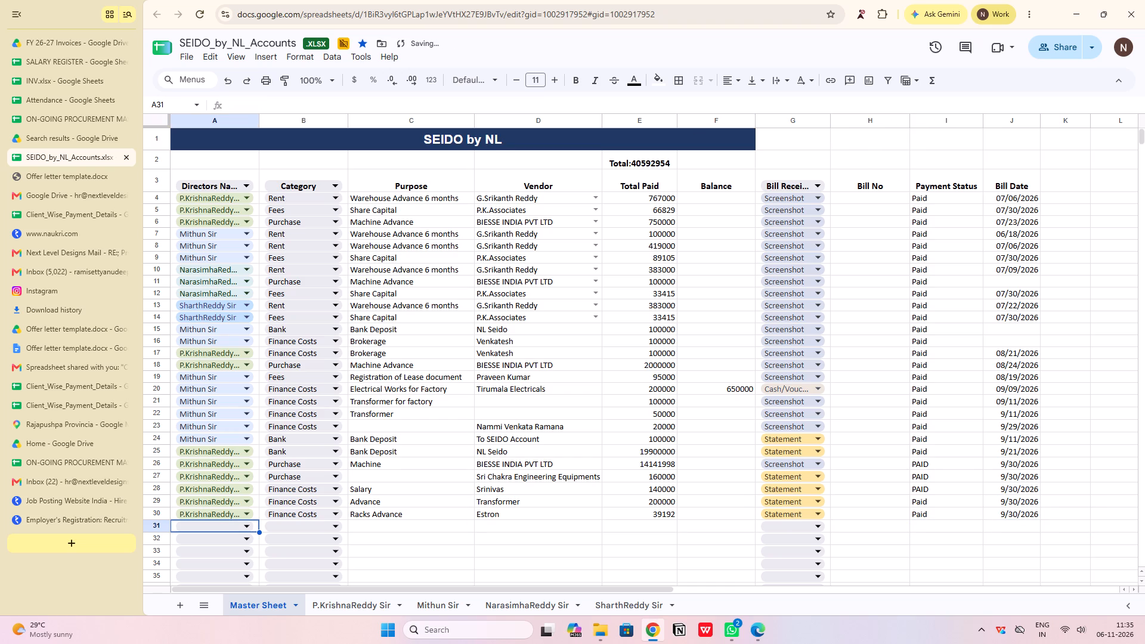
click(224, 523)
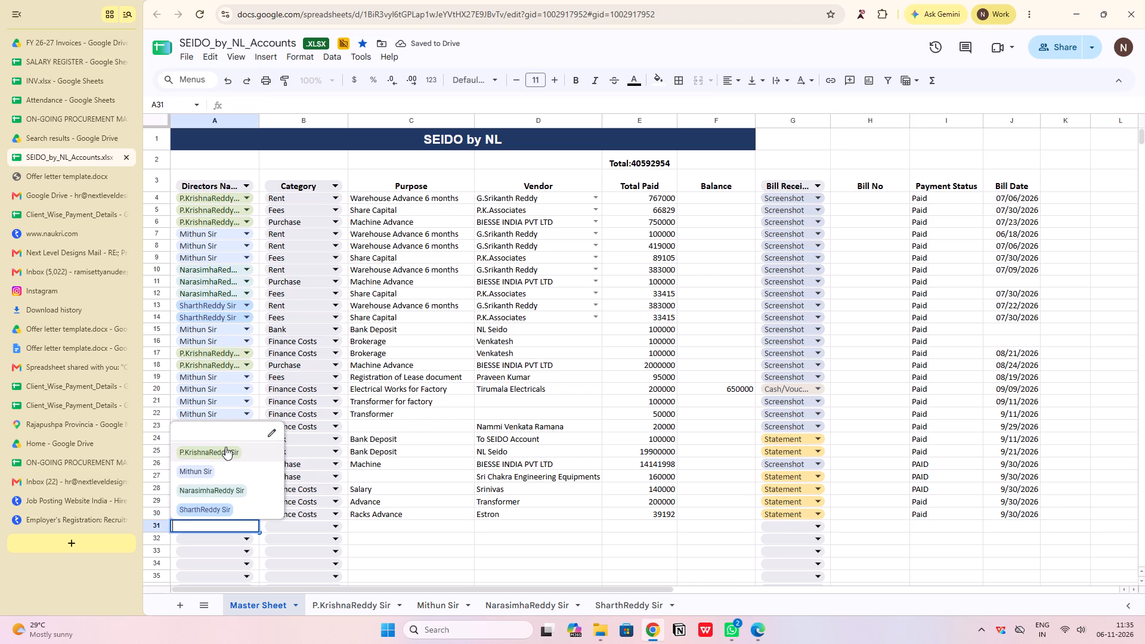
click(221, 450)
click(297, 522)
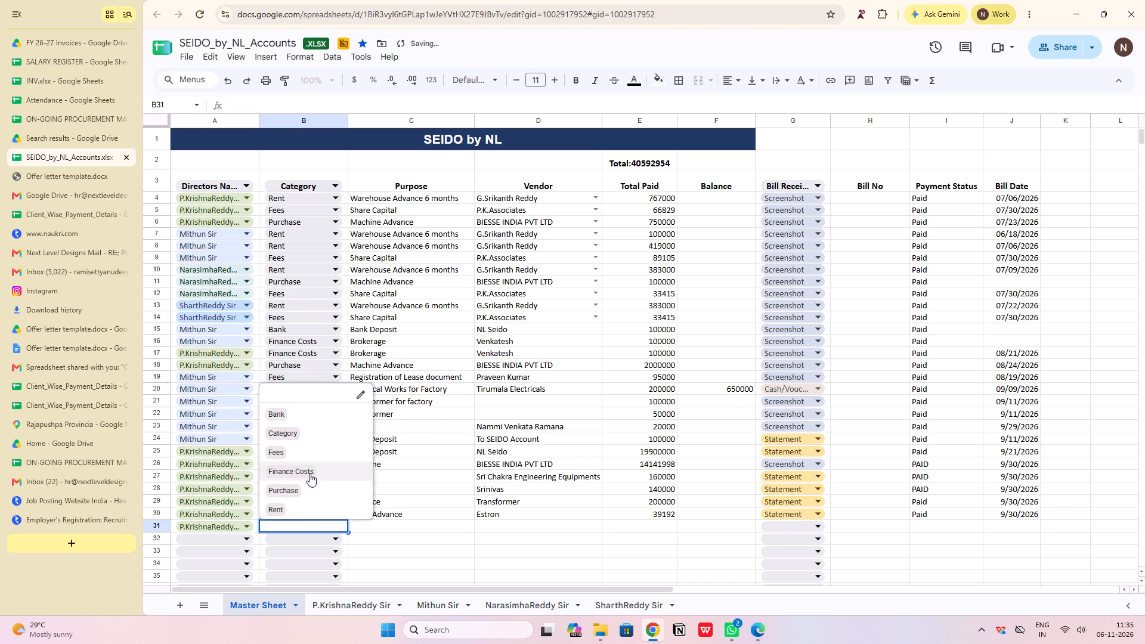
click(309, 474)
Fill row 31 with purpose Advance, vendor Compressor and total paid 425000.
click(378, 522)
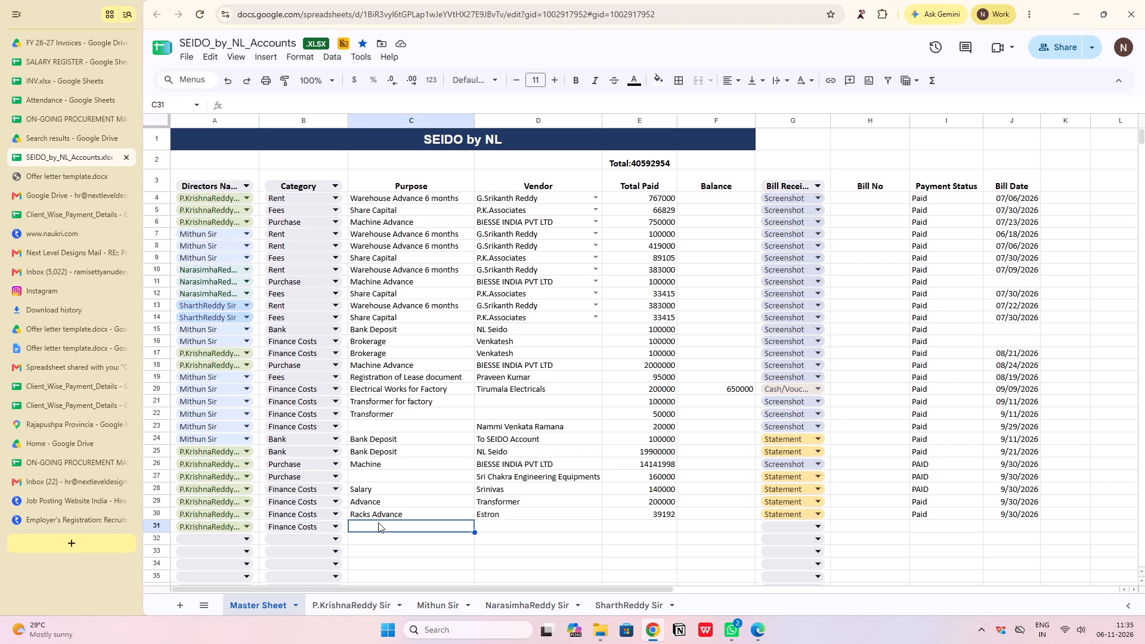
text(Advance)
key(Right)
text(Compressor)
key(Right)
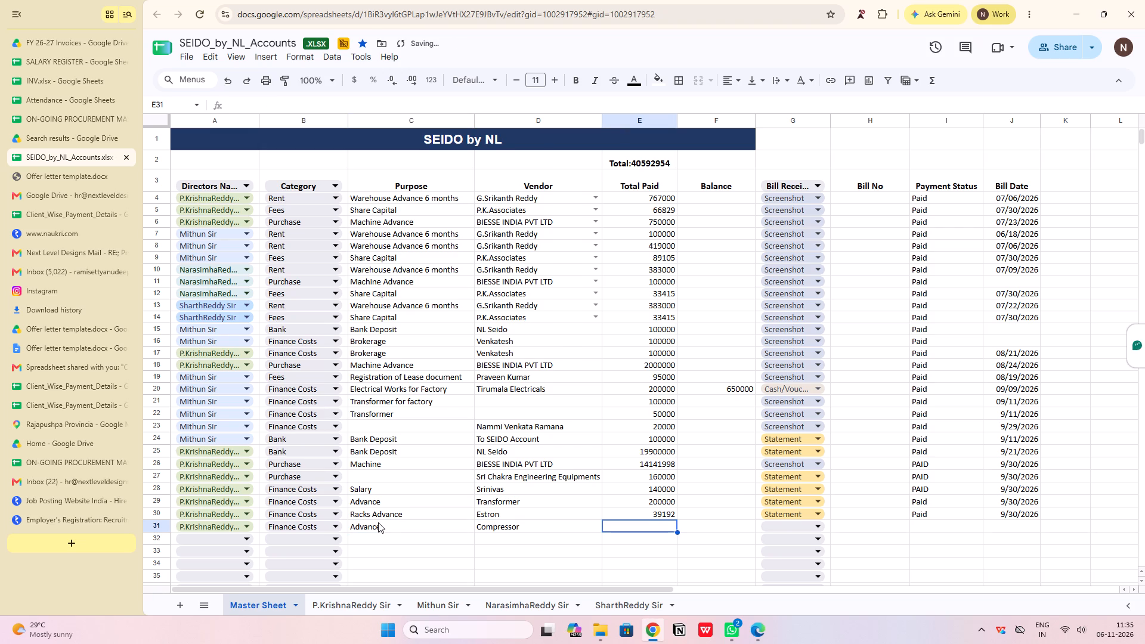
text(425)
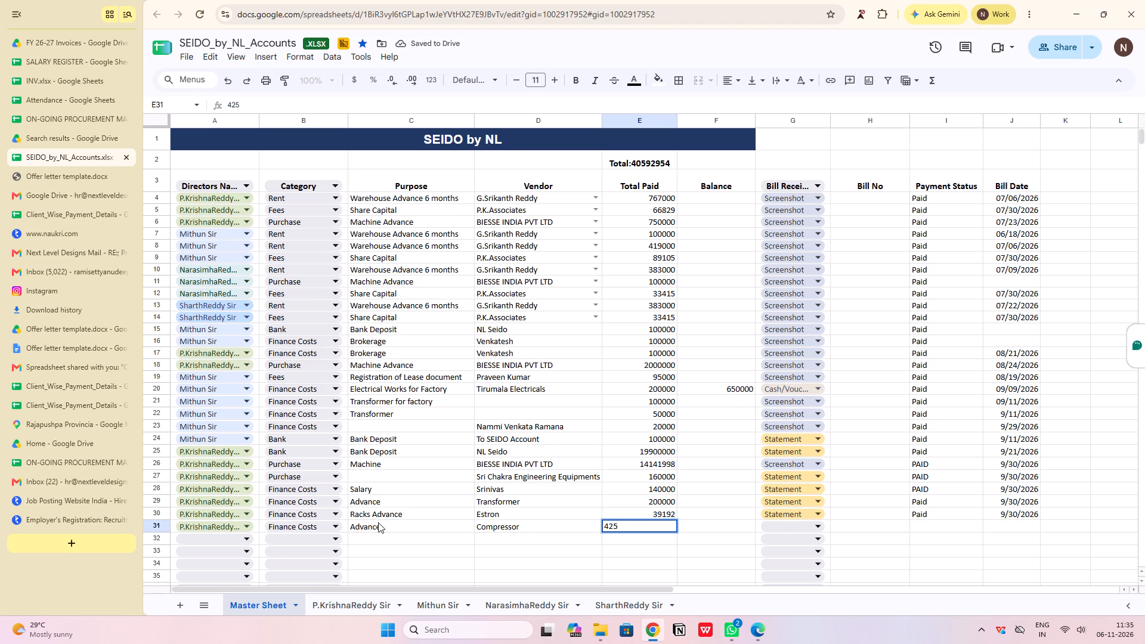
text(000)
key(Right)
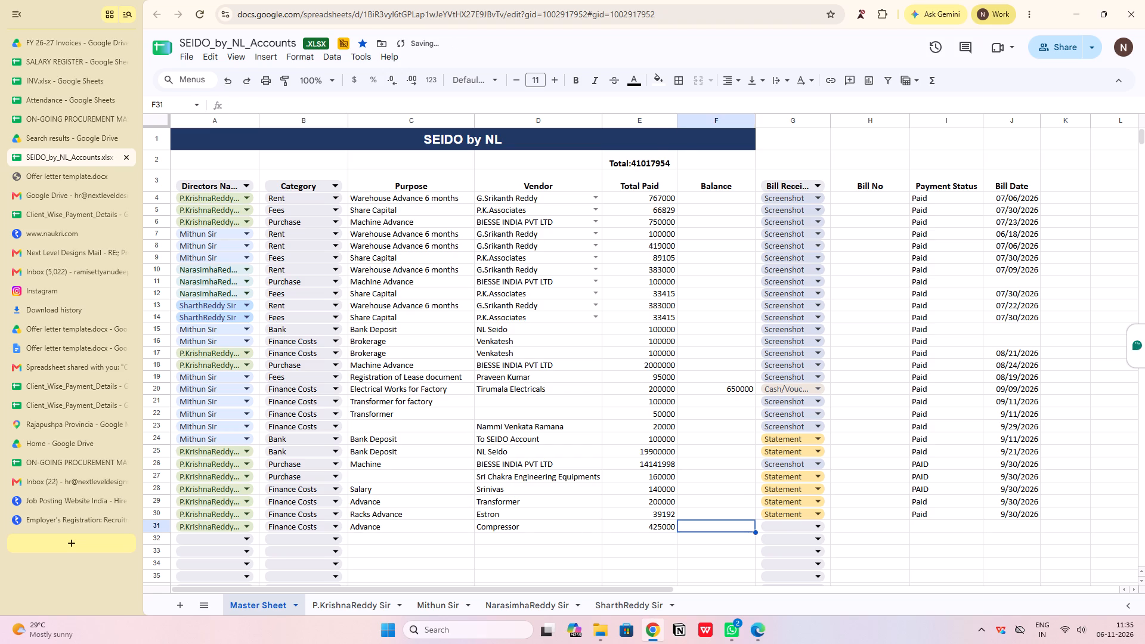
Complete row 31 with bill received as Statement, payment status Paid and bill date 9/30/2026.
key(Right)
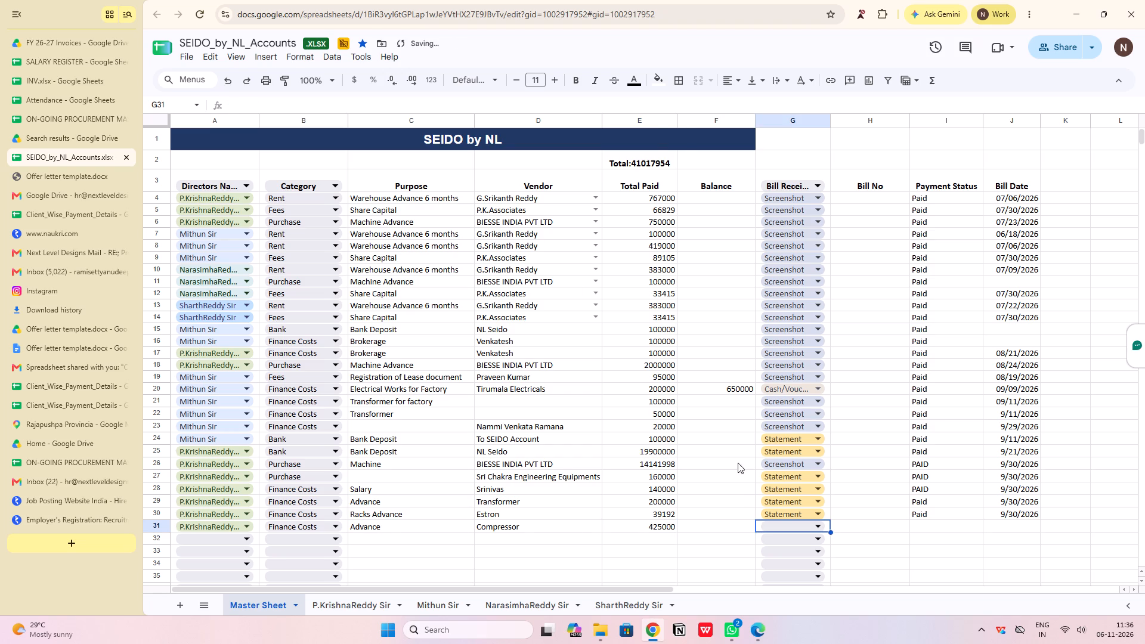
click(770, 524)
click(784, 490)
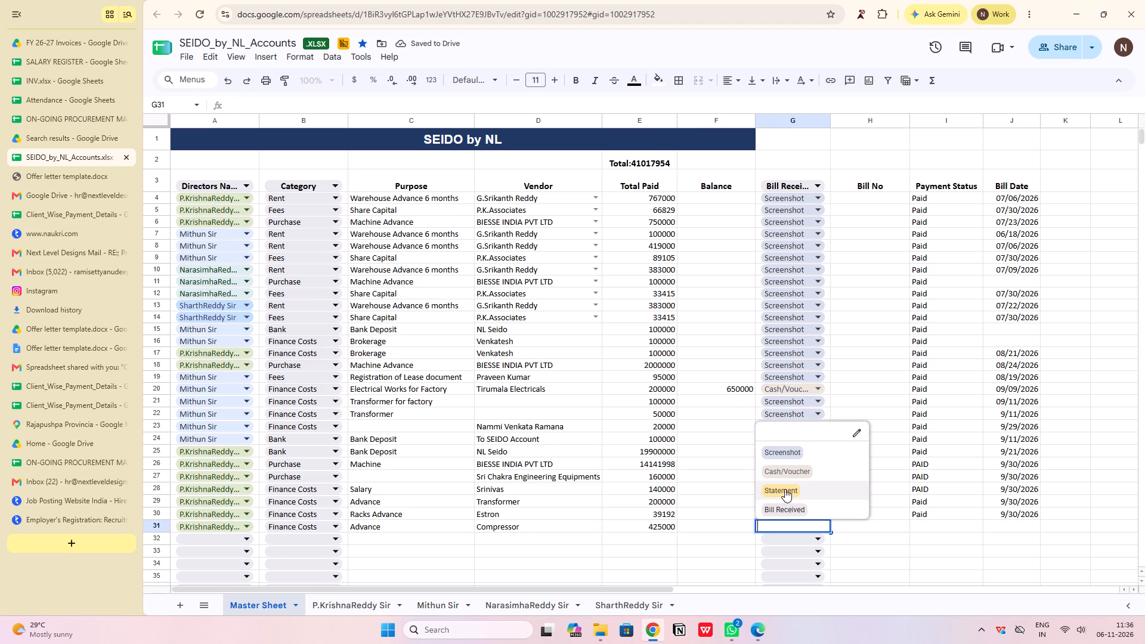
click(931, 525)
text(Paid)
key(Right)
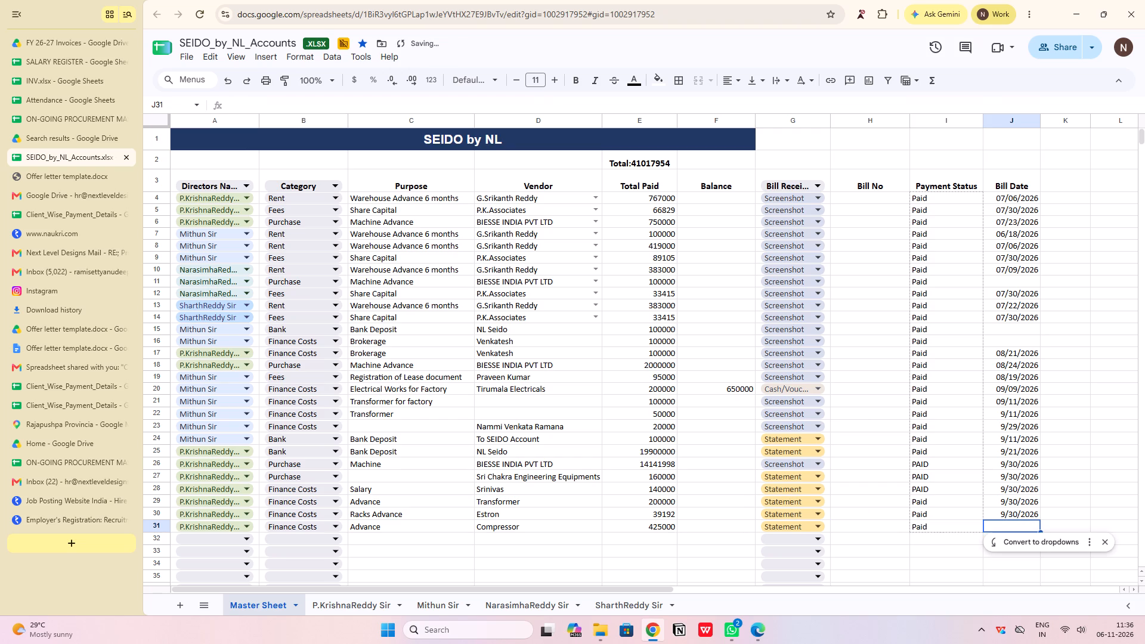
text(9/30/2026)
key(Down)
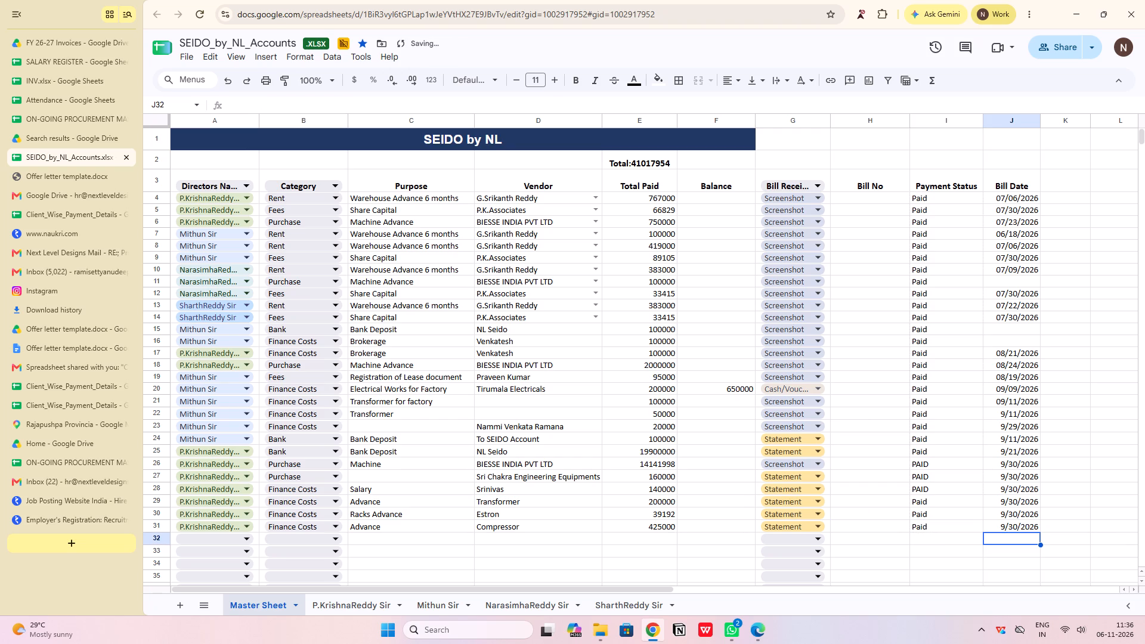
Start row 32 by choosing the same director as in row 31 and setting the category to Finance Costs.
key(Left)
key(Left)
key(Left)
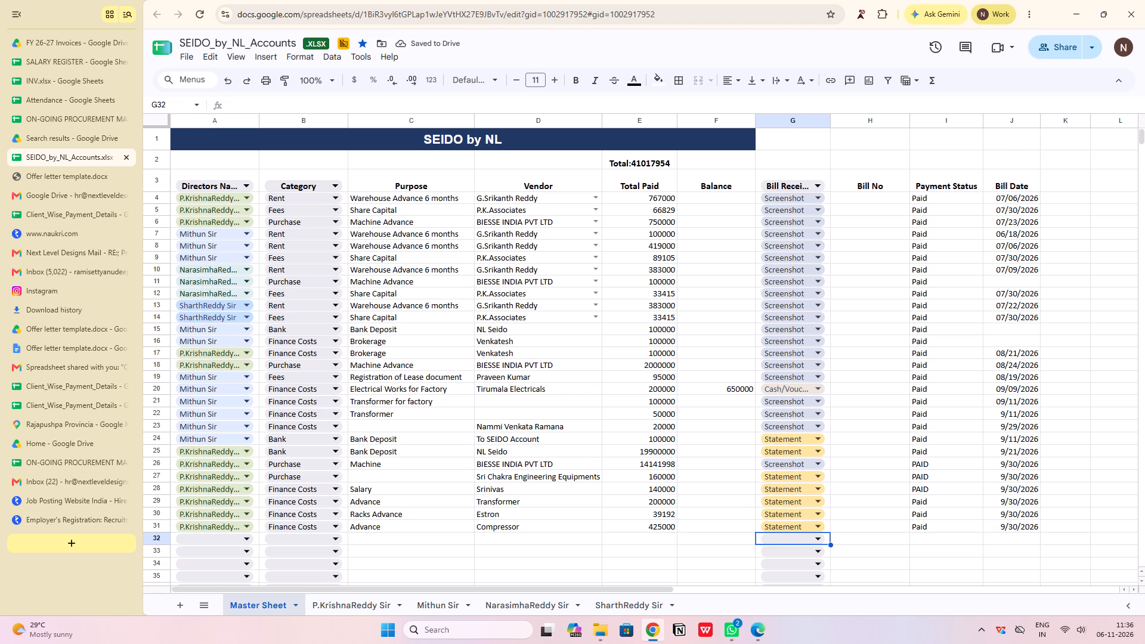
key(Left)
key(Left)
key(Left)
key(Left)
key(Left)
key(Left)
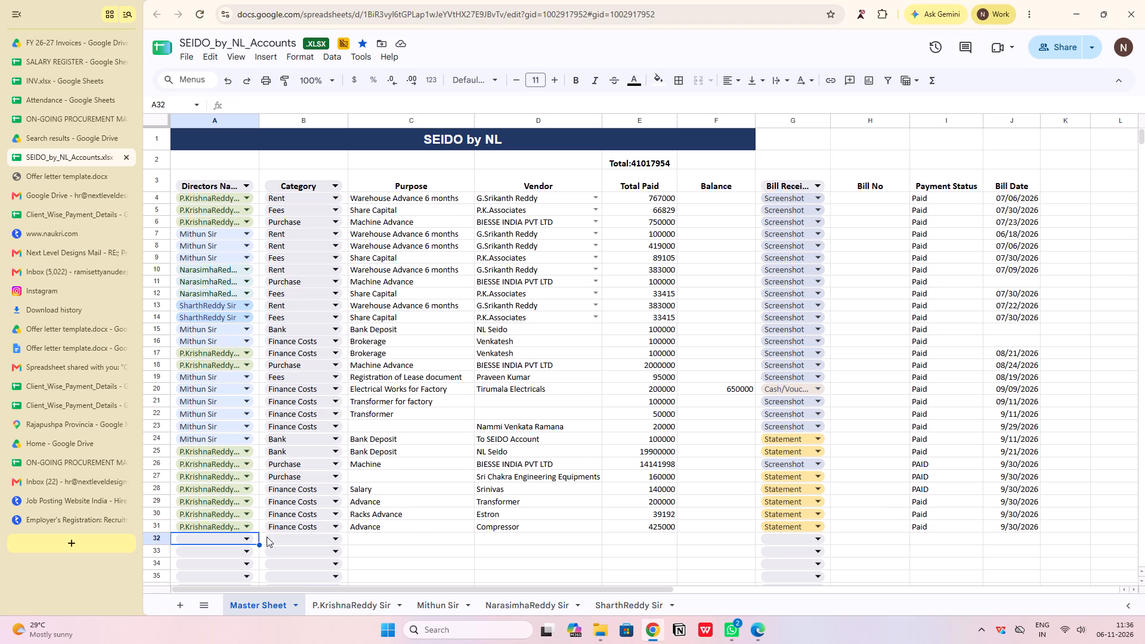
click(247, 538)
click(245, 464)
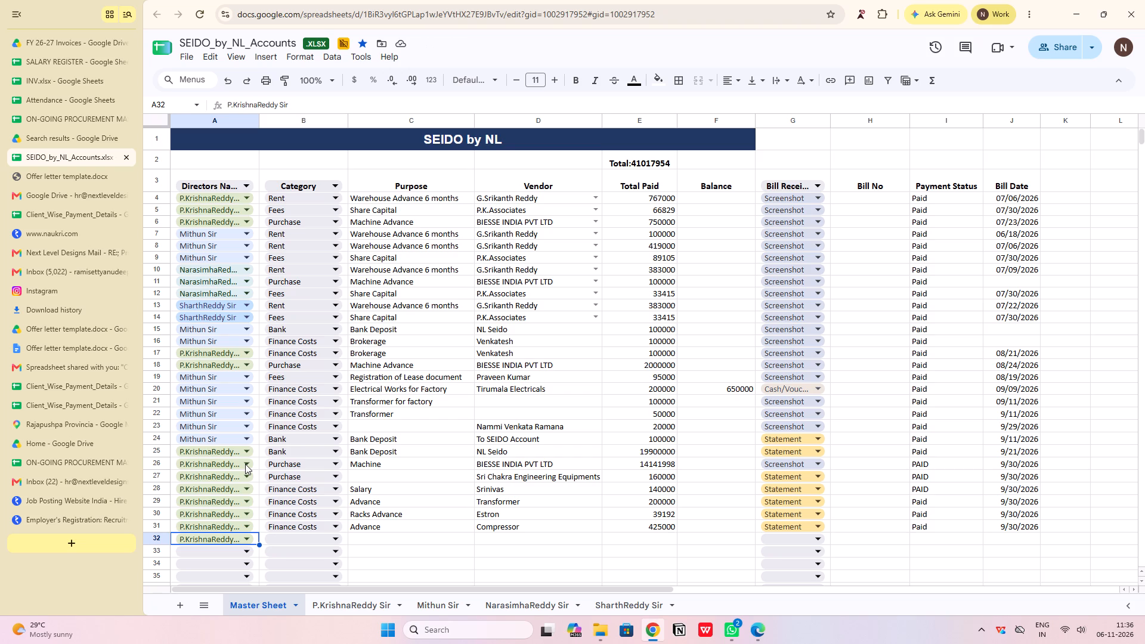
key(Right)
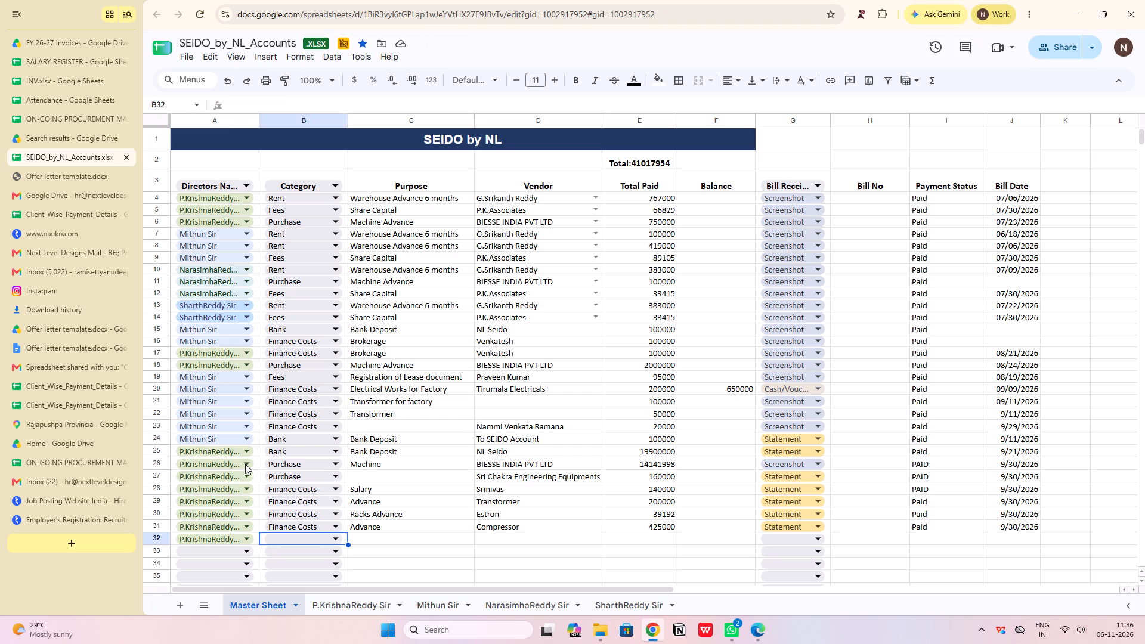
click(307, 540)
click(311, 484)
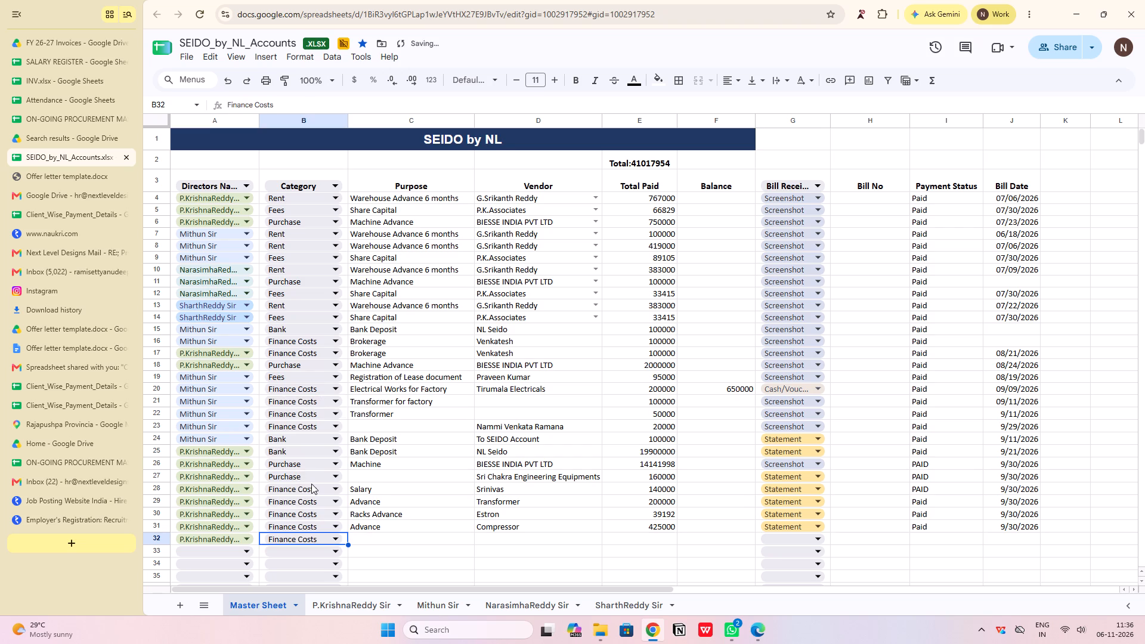
Fill row 32 with purpose Advance, vendor Store Racks and total paid 30000.
key(Right)
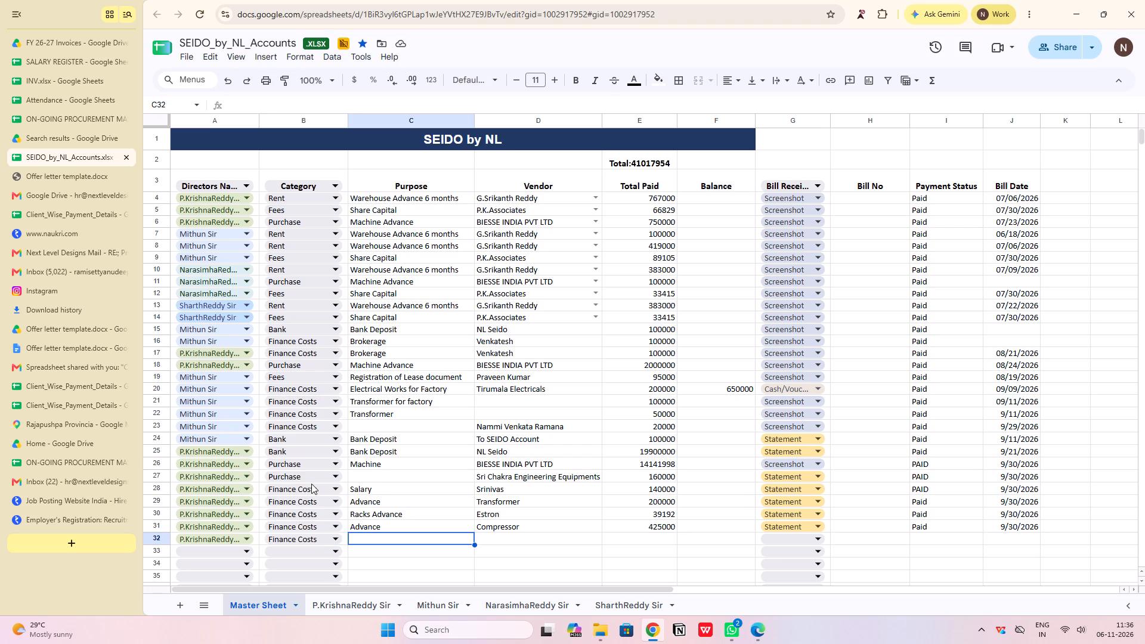
text(Ad)
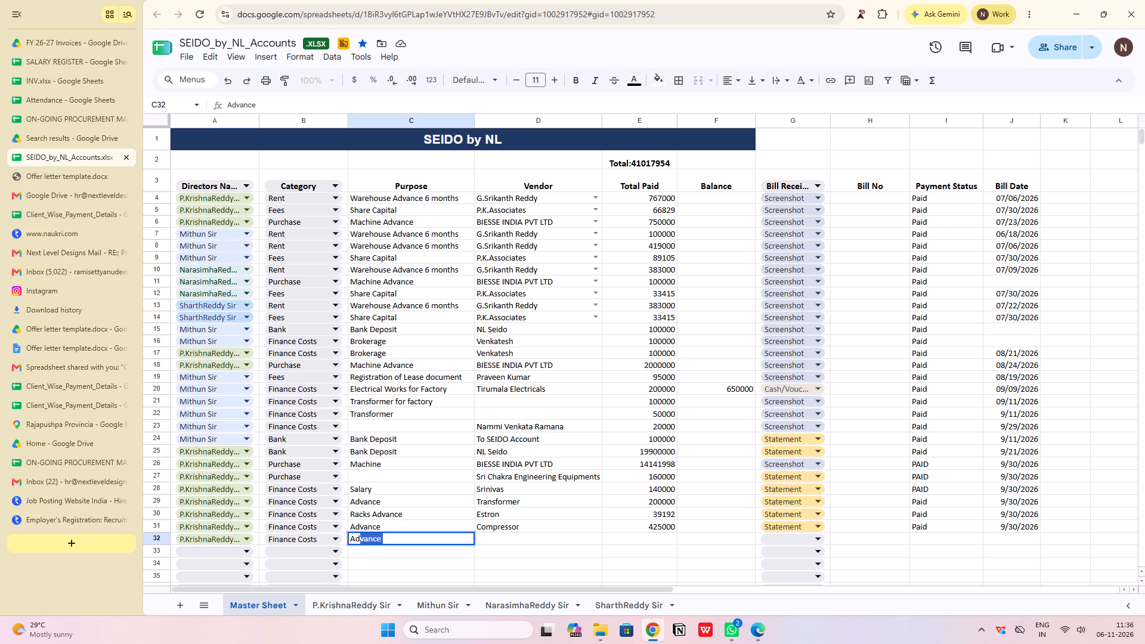
key(Right)
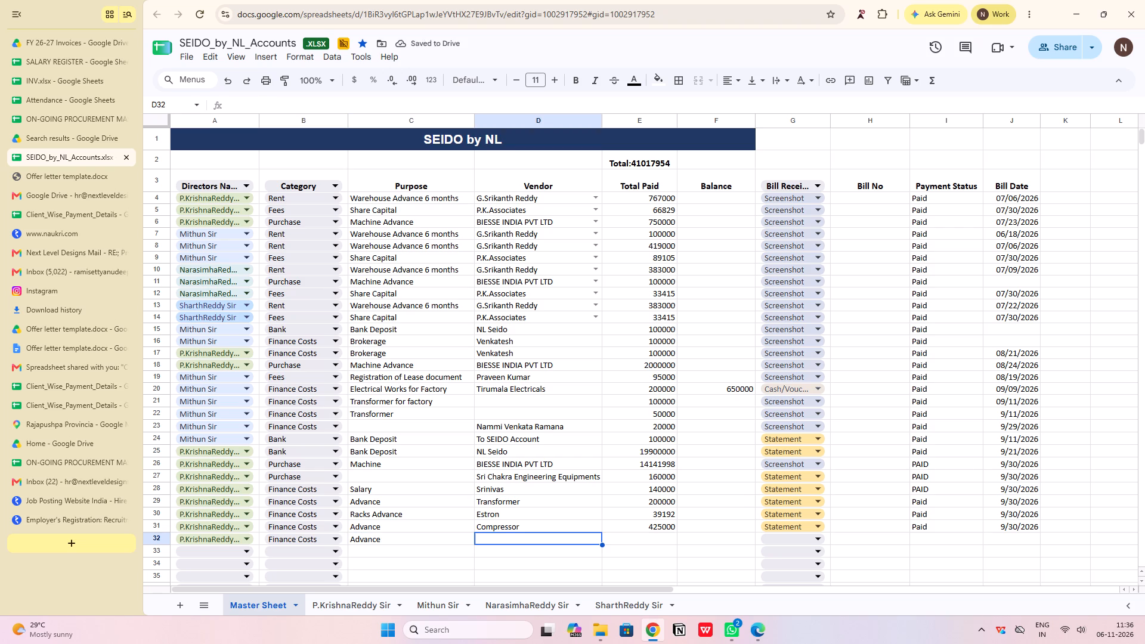
key(shift+s)
text(tore)
key(space)
text(Racks)
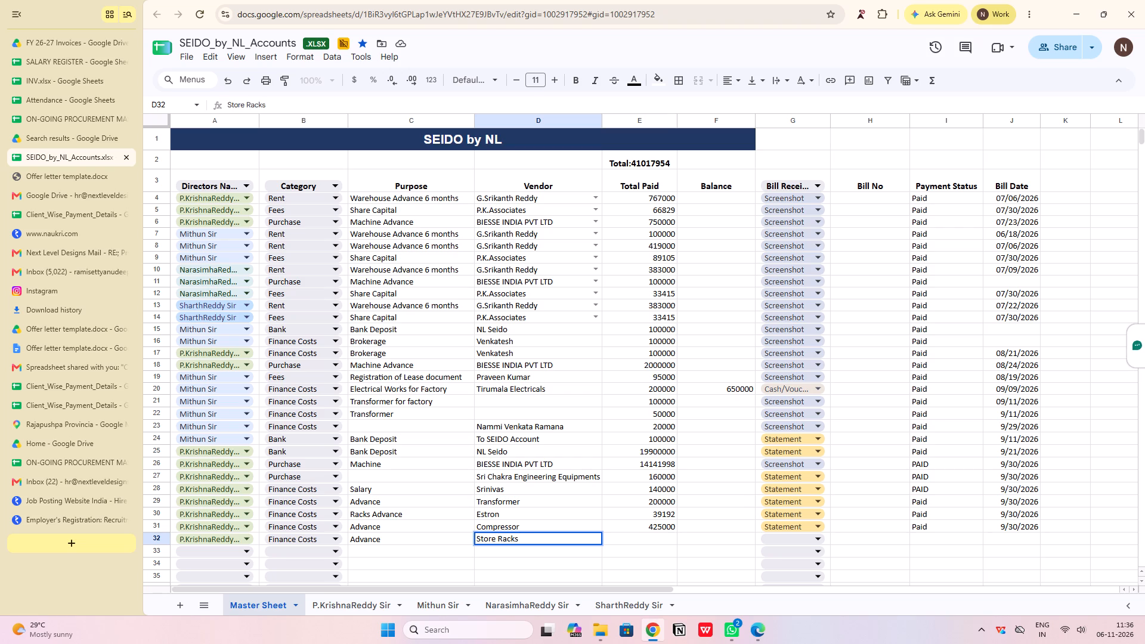
key(Right)
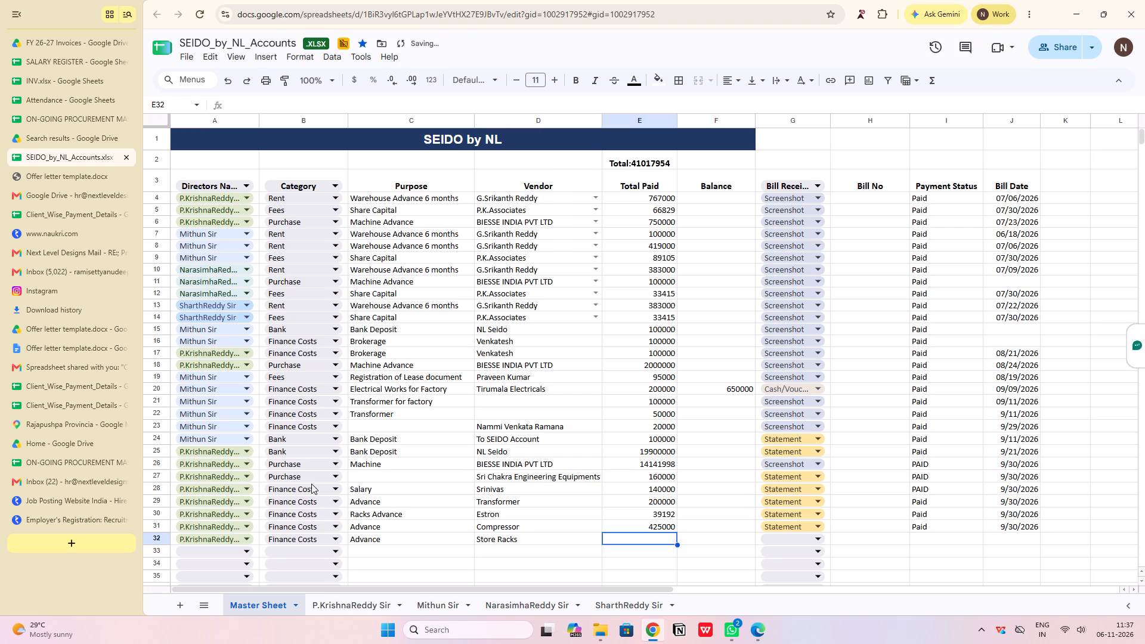
text(30000)
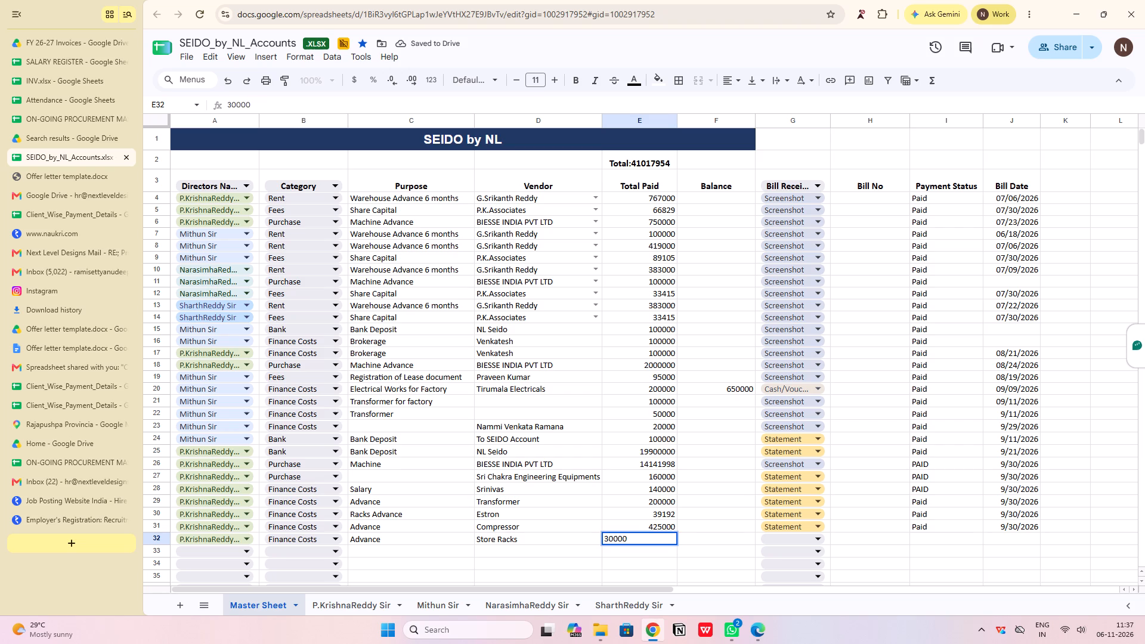
key(Right)
key(Right)
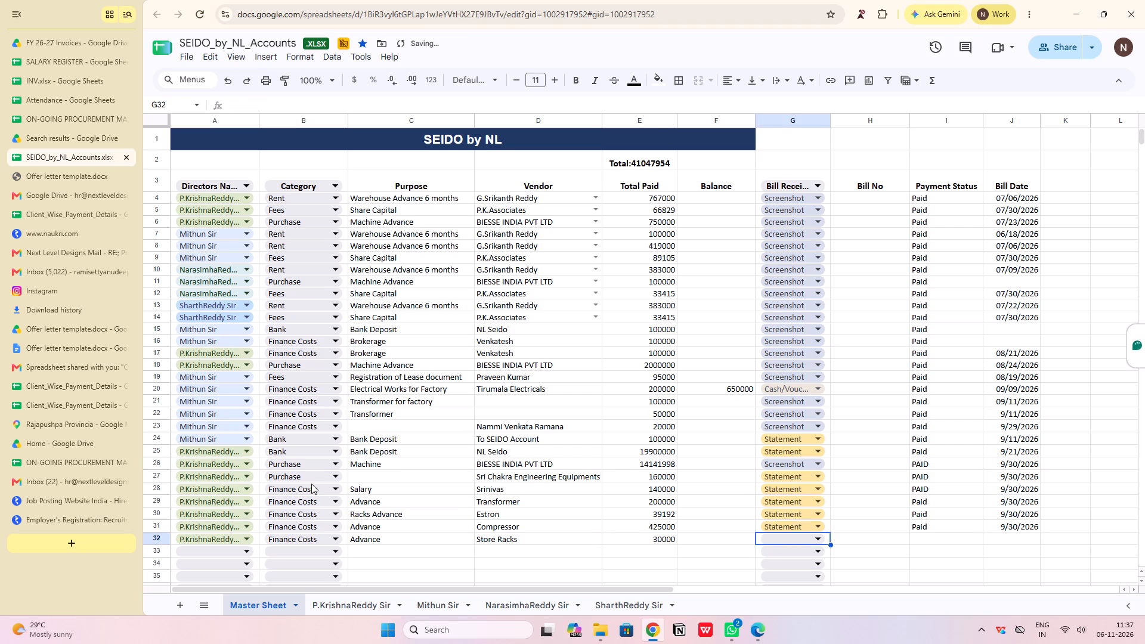
Complete row 32 with bill received as Statement, payment status Paid and bill date 9/30/2026.
click(810, 537)
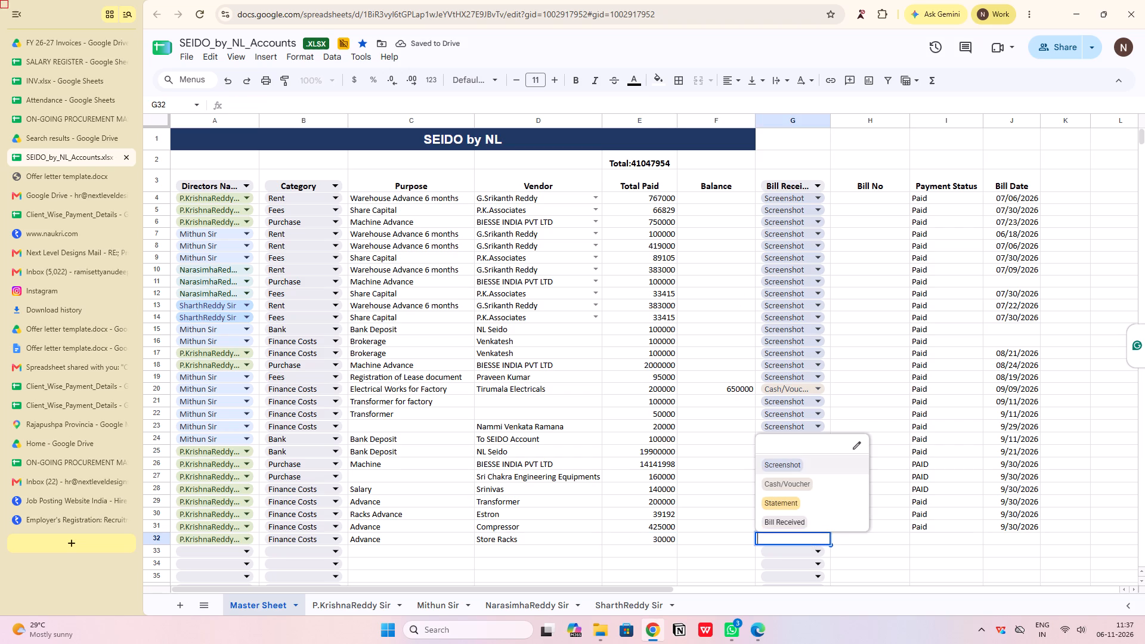
click(793, 504)
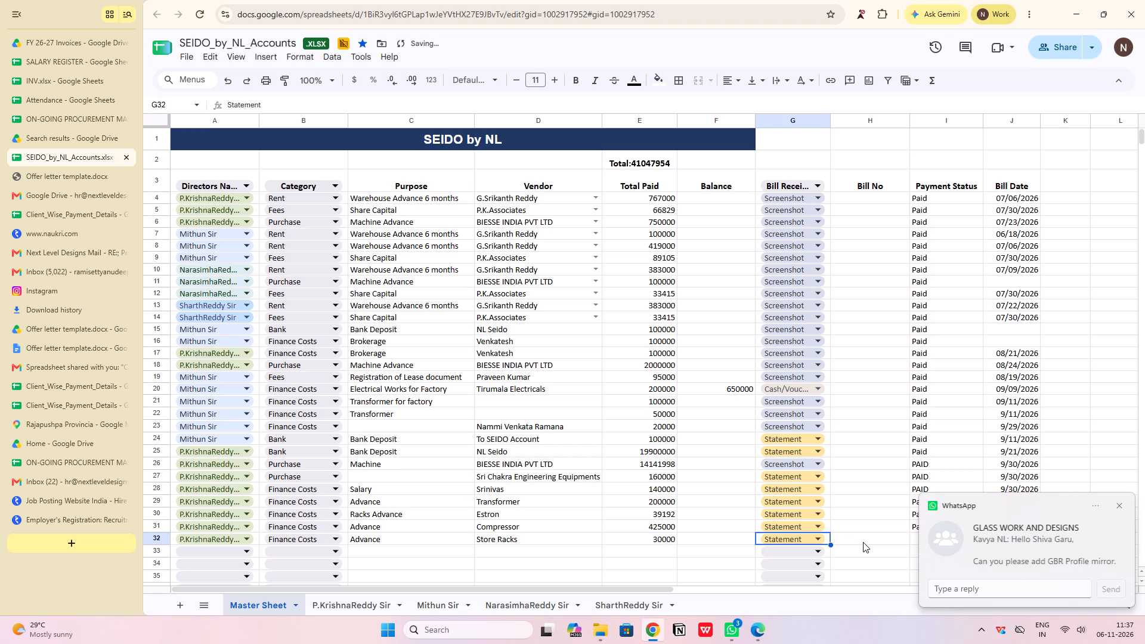
click(863, 542)
key(Right)
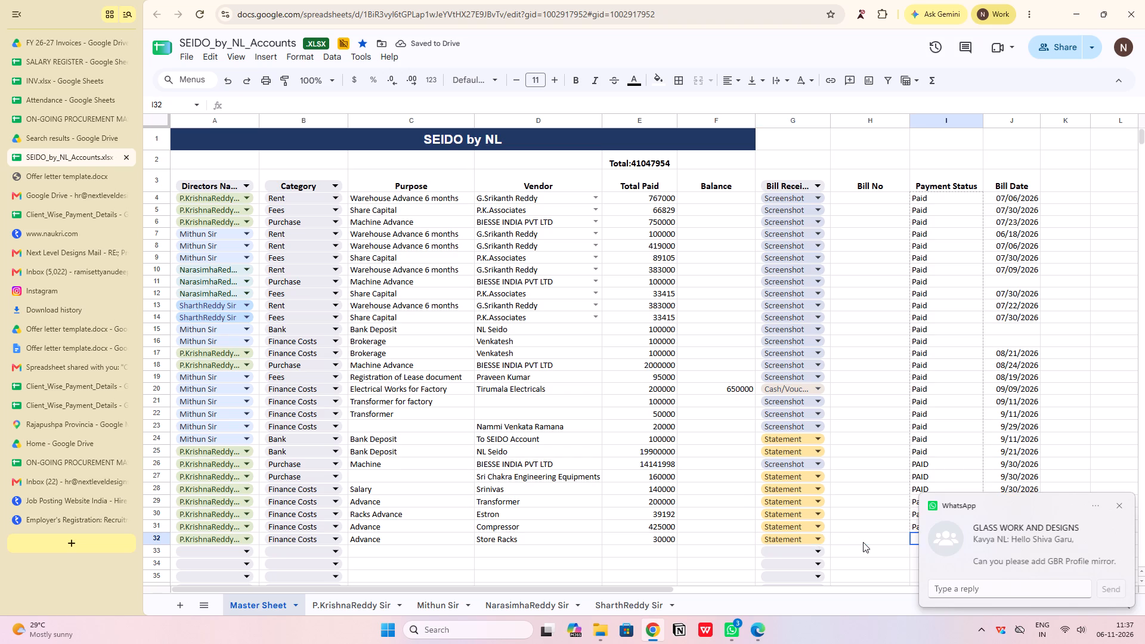
key(Right)
key(Left)
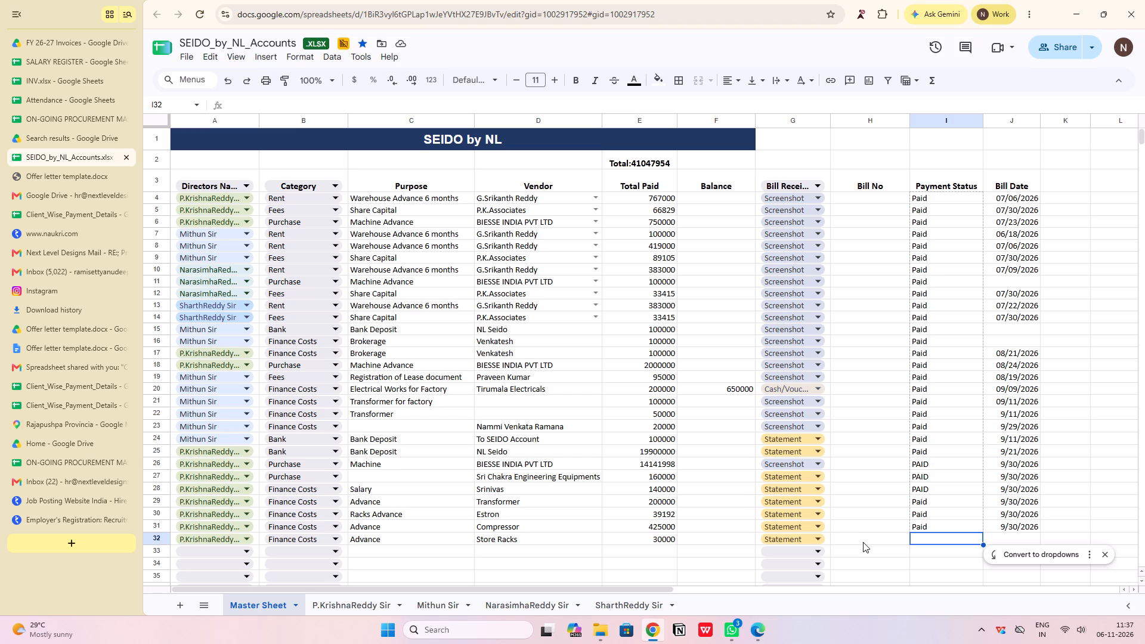
text(Paid)
key(Right)
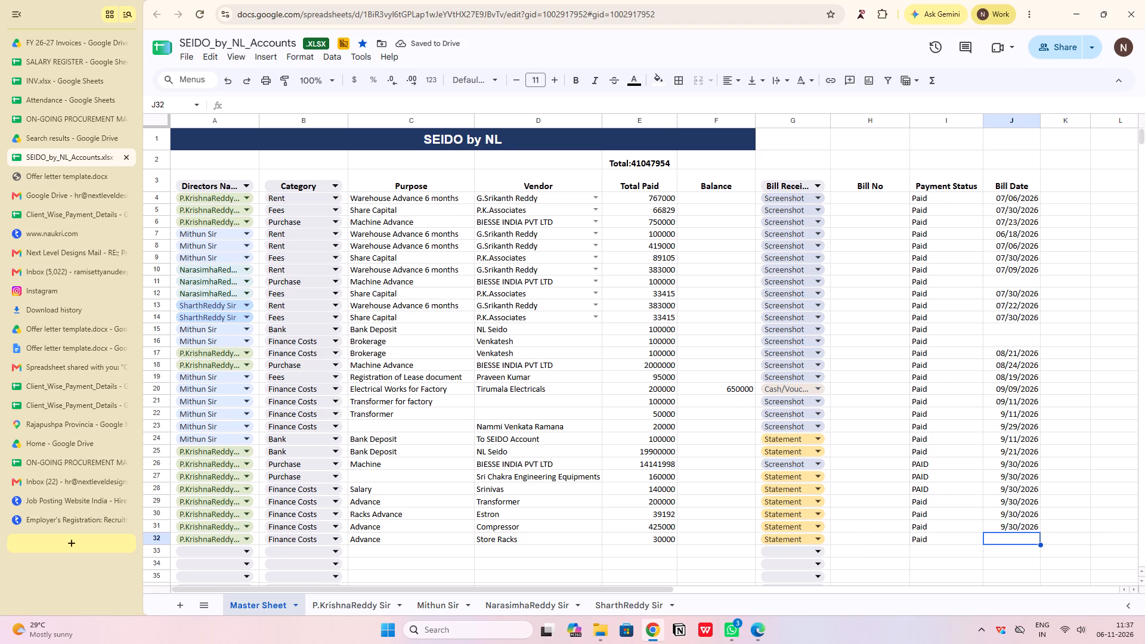
text(9/)
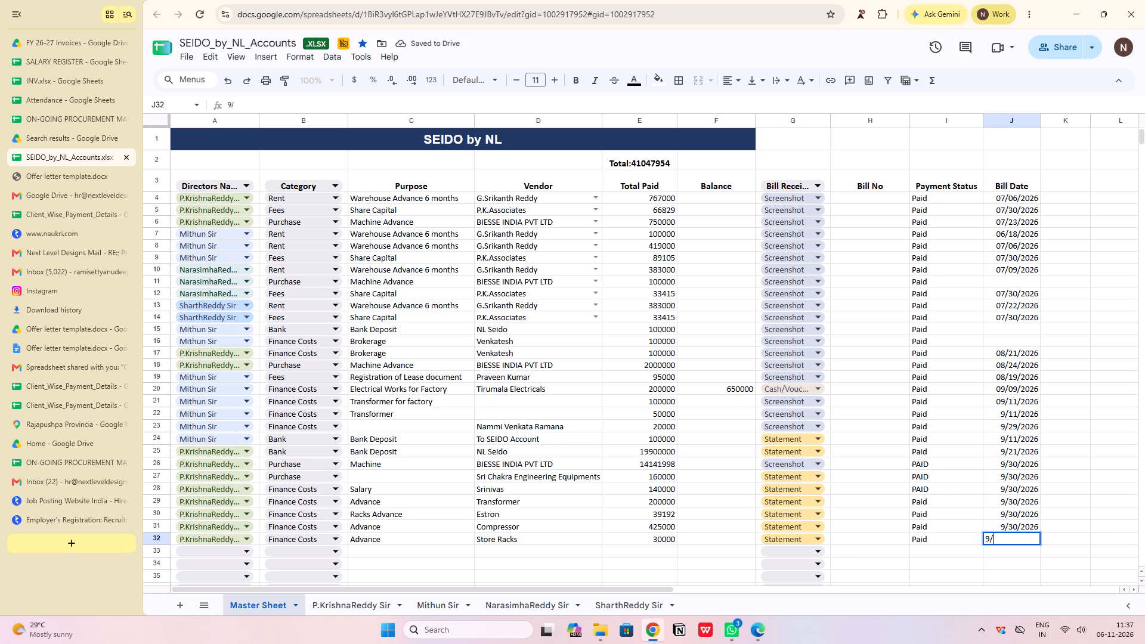
text(30/)
text(2026)
key(Right)
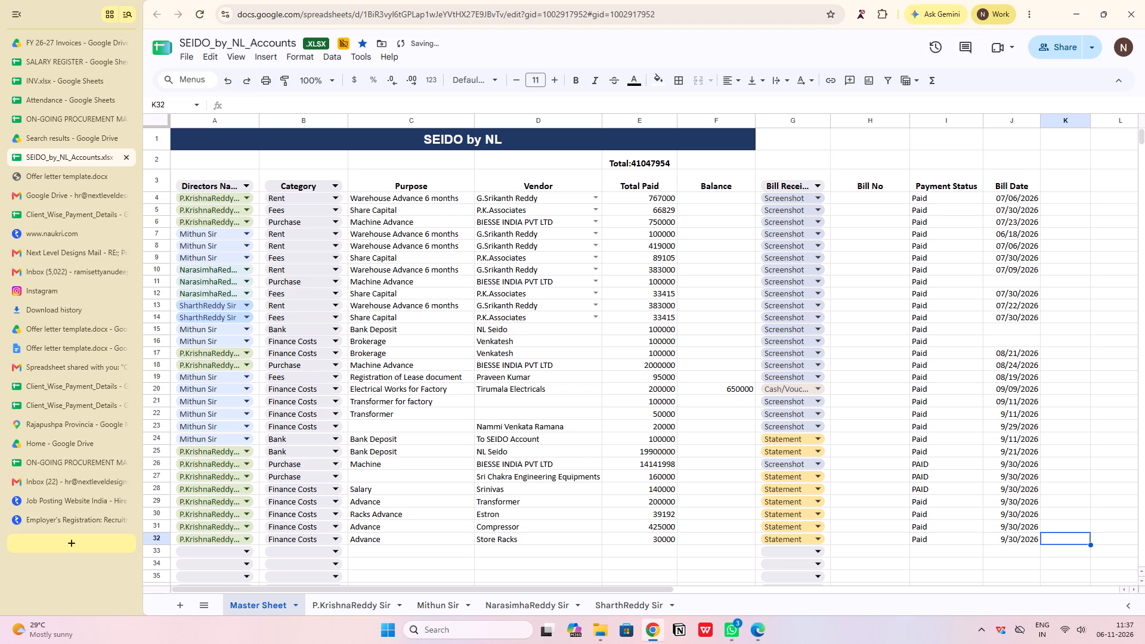
Start the next entry at the director's name cell of row 33.
key(Left)
key(Down)
key(Left)
key(Left)
key(Left)
key(Left)
key(Left)
key(Left)
key(Left)
key(Left)
key(Left)
key(Left)
key(Left)
key(Left)
key(Left)
key(Left)
key(Left)
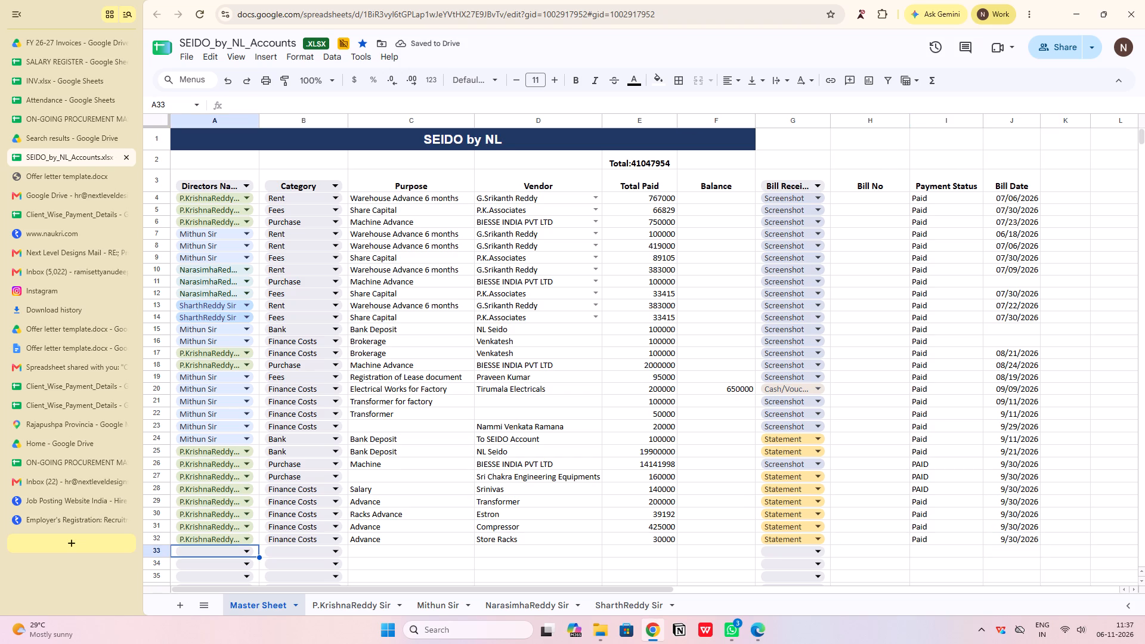
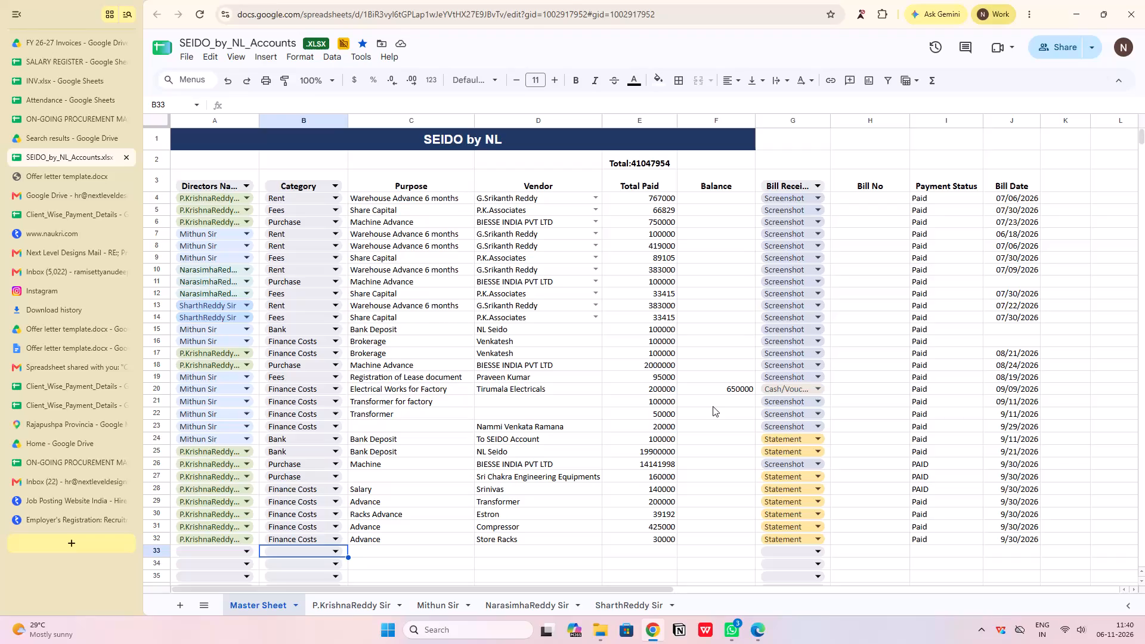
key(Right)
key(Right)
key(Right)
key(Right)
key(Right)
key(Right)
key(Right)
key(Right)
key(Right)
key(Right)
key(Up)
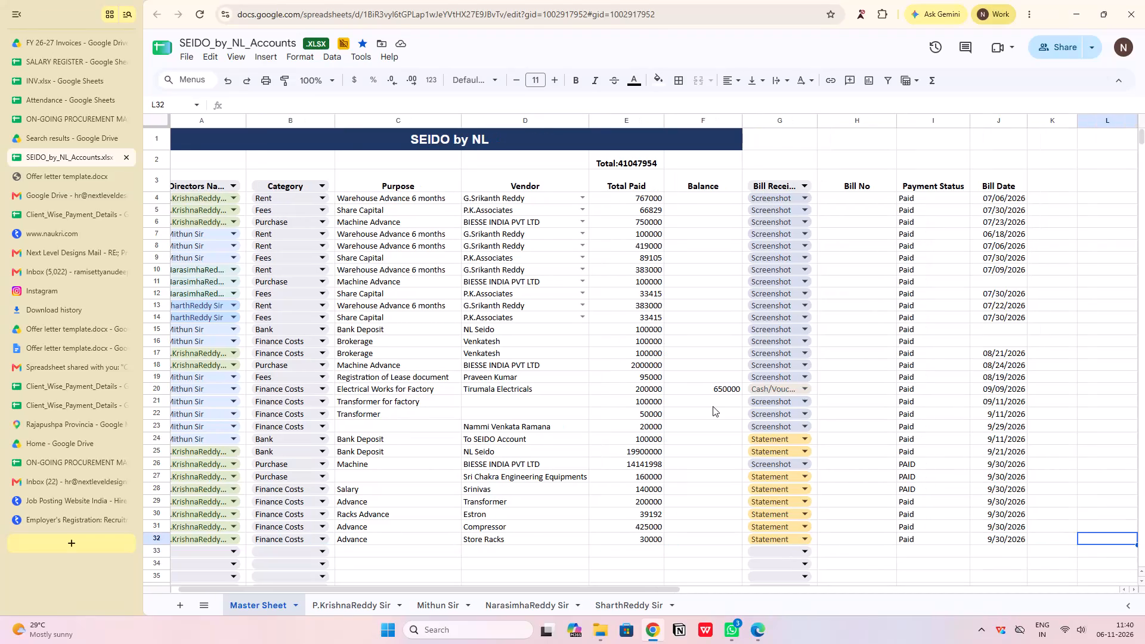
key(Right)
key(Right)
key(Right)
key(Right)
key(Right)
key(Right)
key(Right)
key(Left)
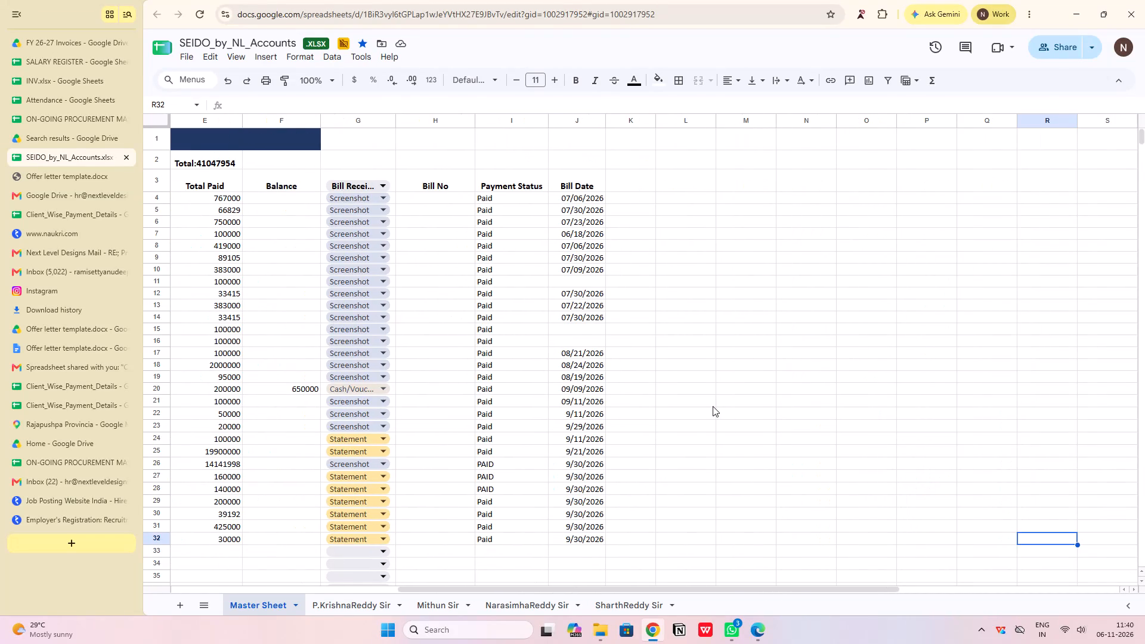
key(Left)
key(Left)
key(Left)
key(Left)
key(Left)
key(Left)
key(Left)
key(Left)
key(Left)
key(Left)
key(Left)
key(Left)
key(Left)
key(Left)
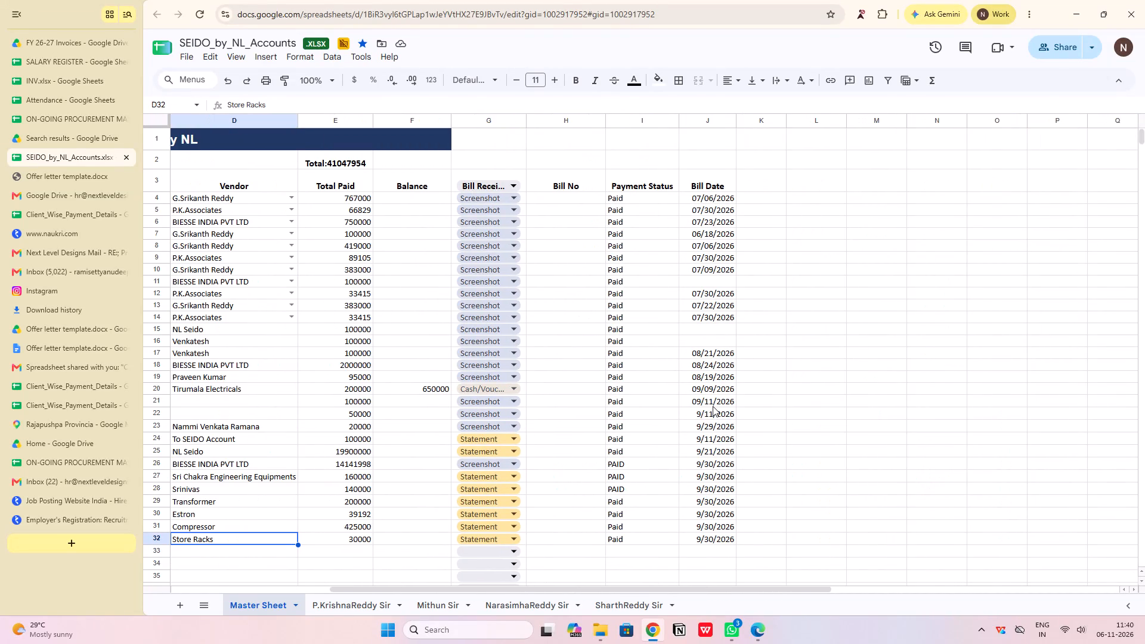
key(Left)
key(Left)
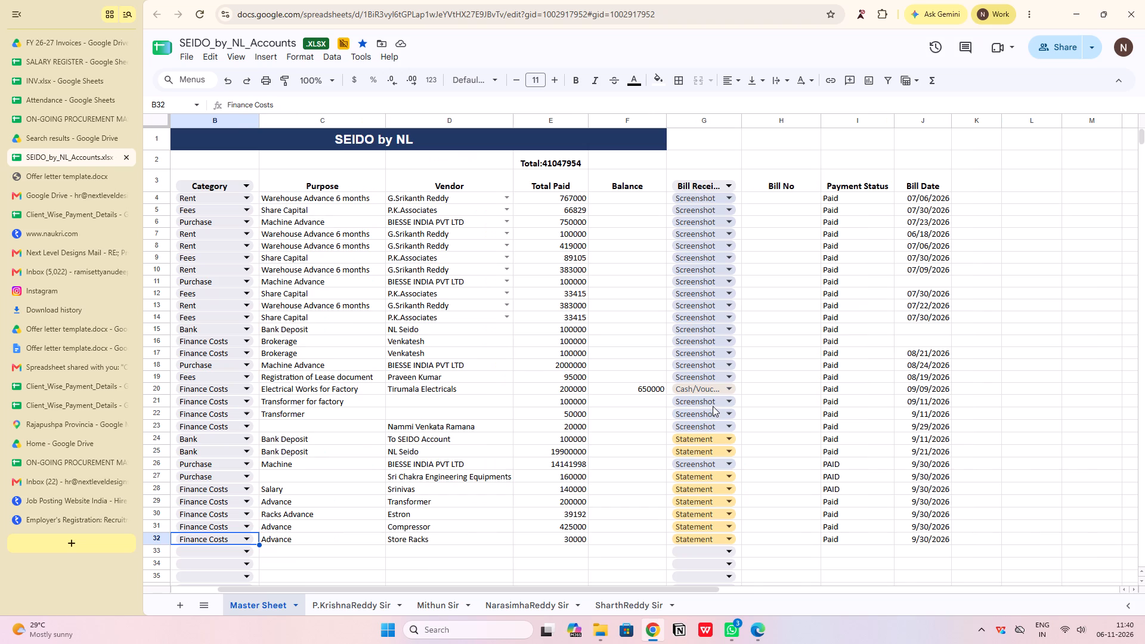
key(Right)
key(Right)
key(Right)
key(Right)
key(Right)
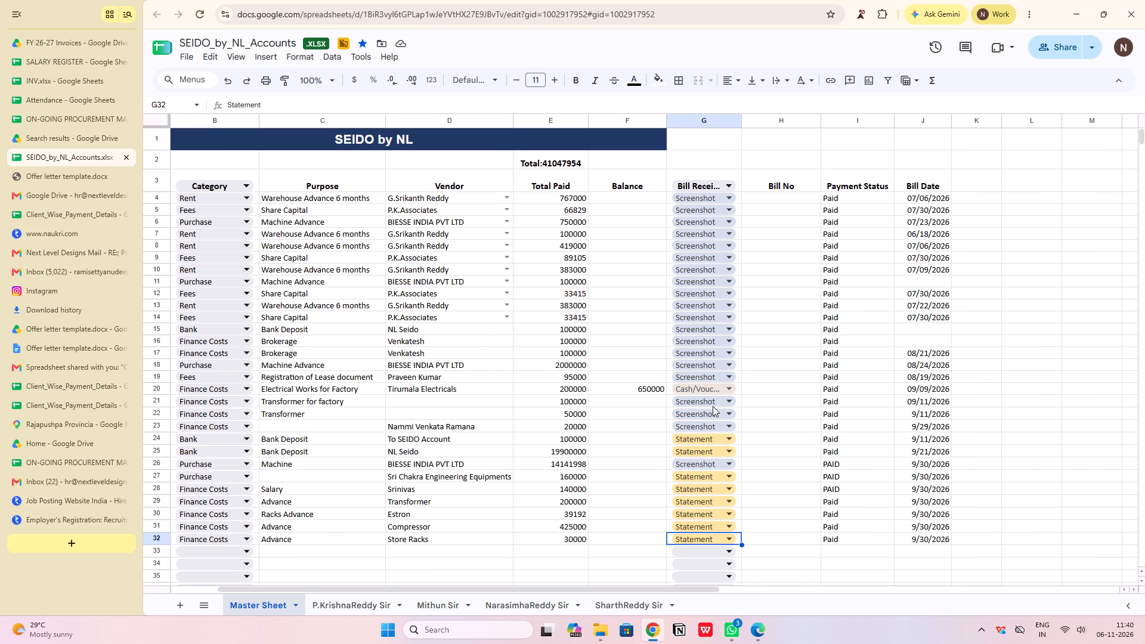
Add the note "Bulk Payment of 834192" beside the bill date in column K of row 27.
click(975, 476)
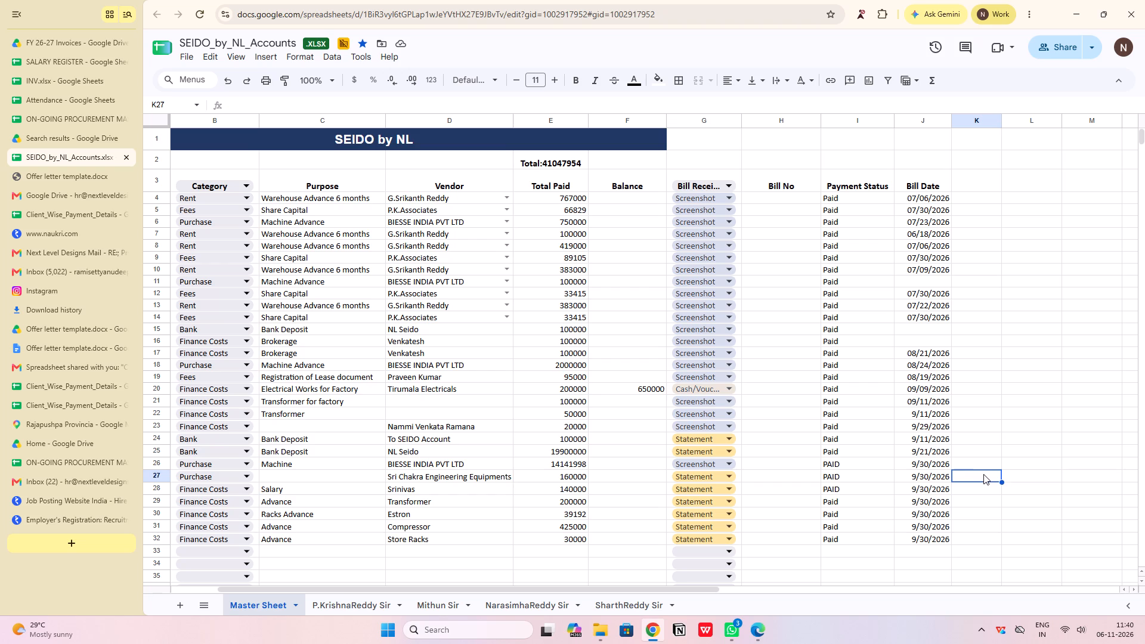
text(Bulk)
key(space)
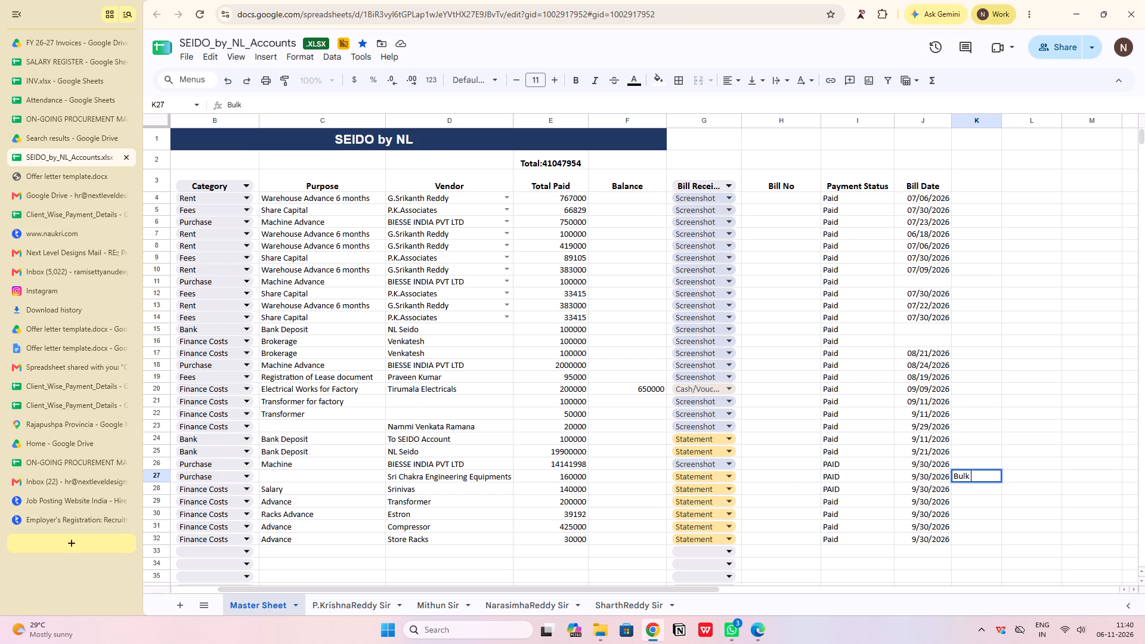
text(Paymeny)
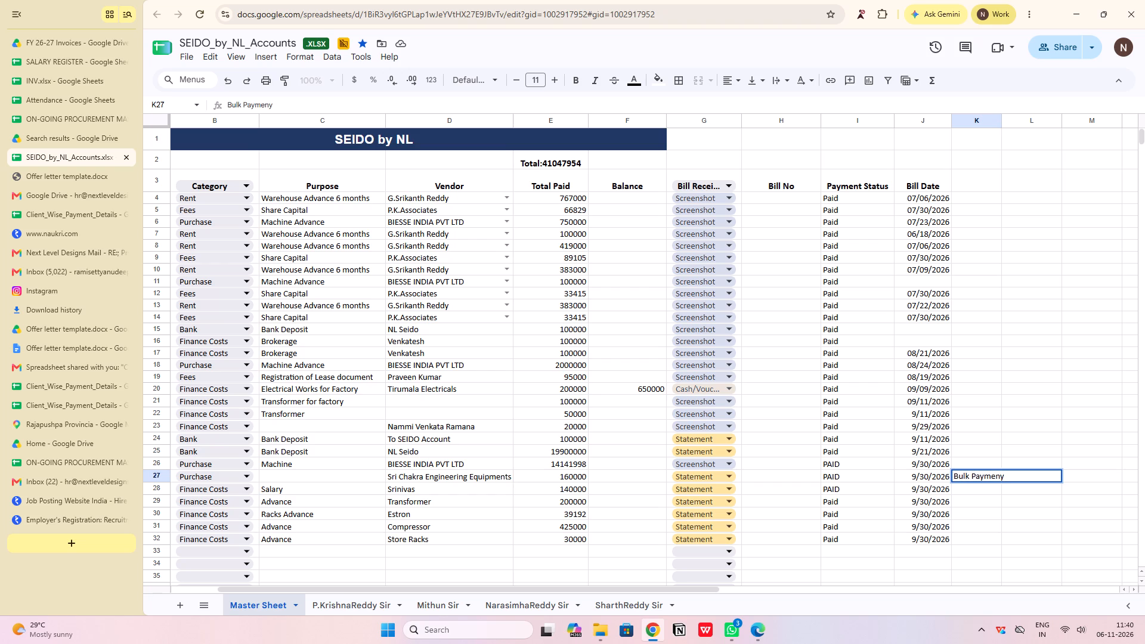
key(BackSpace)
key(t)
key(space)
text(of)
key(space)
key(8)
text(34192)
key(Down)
Copy the bulk payment note from row 27 into column K of rows 28 to 32.
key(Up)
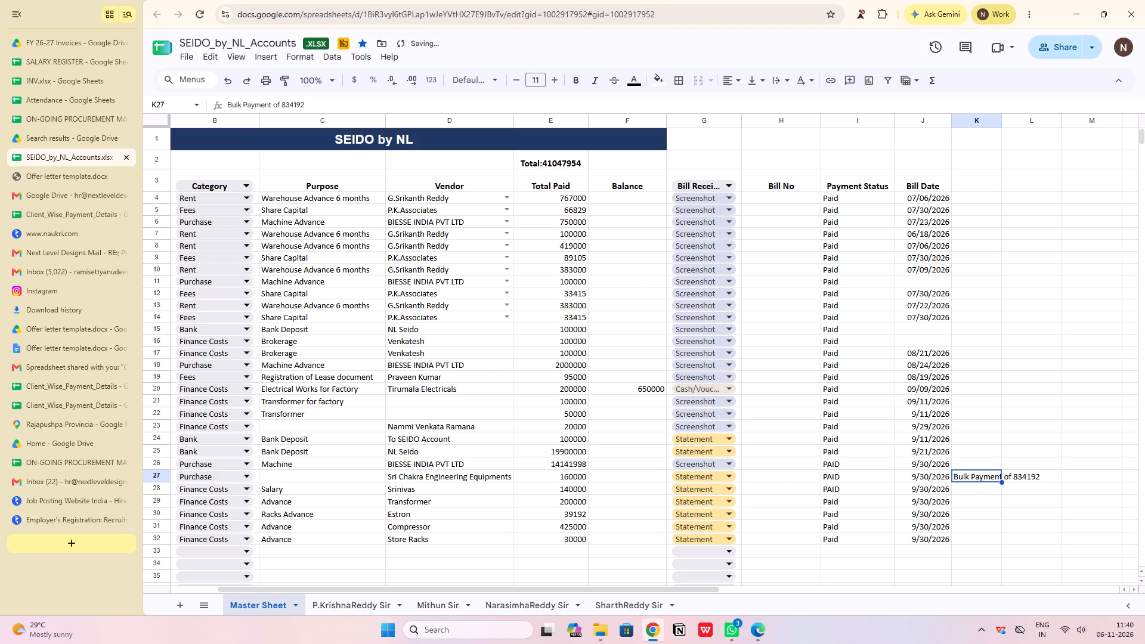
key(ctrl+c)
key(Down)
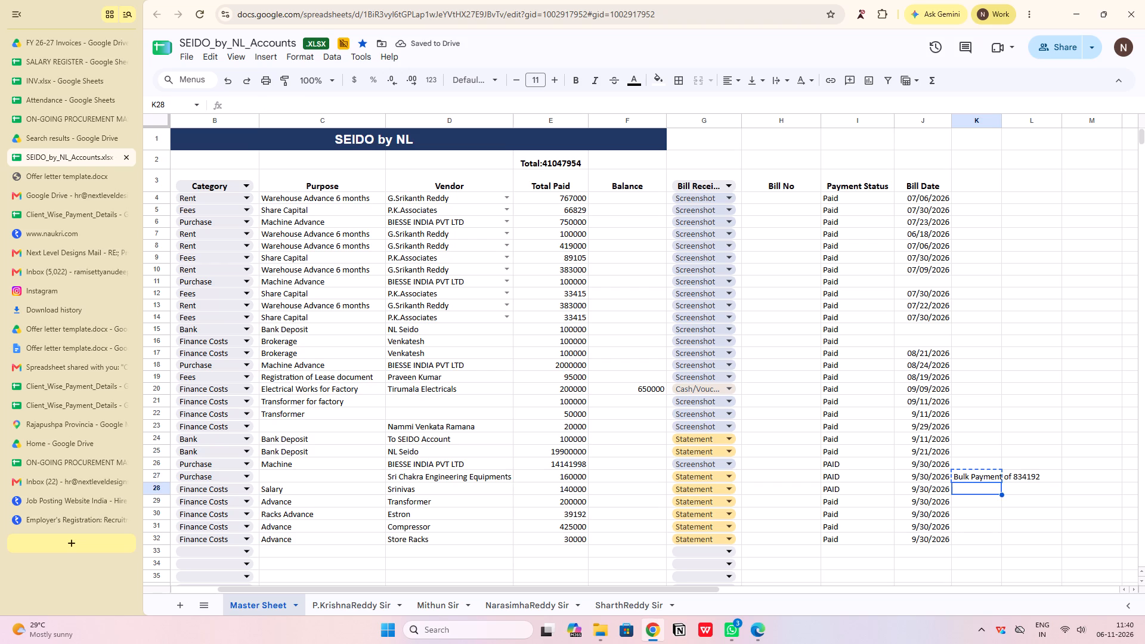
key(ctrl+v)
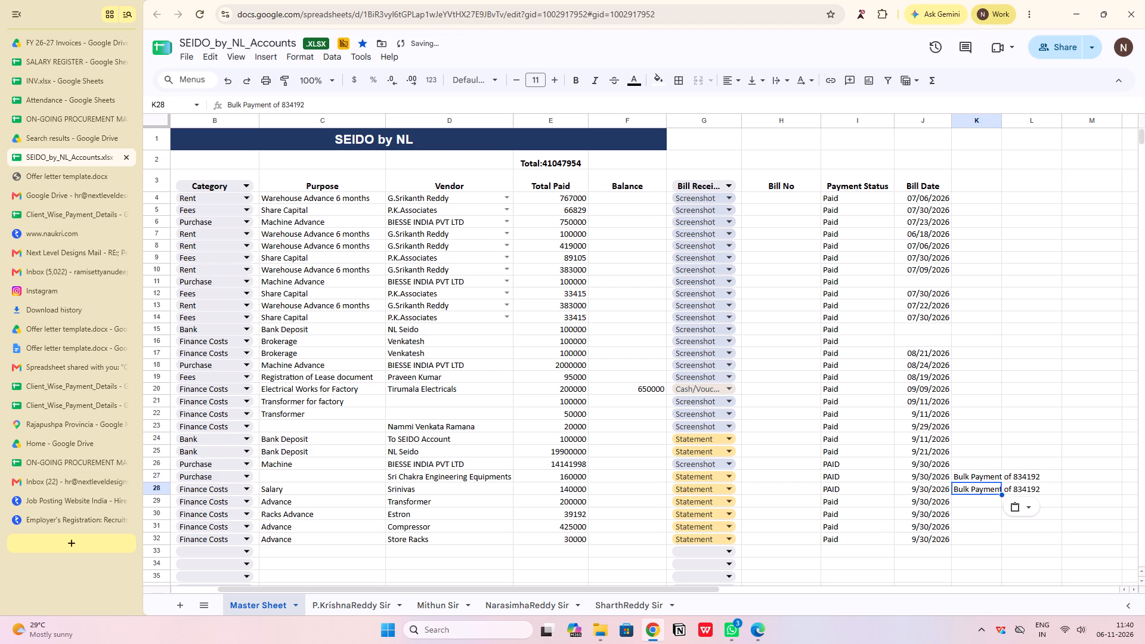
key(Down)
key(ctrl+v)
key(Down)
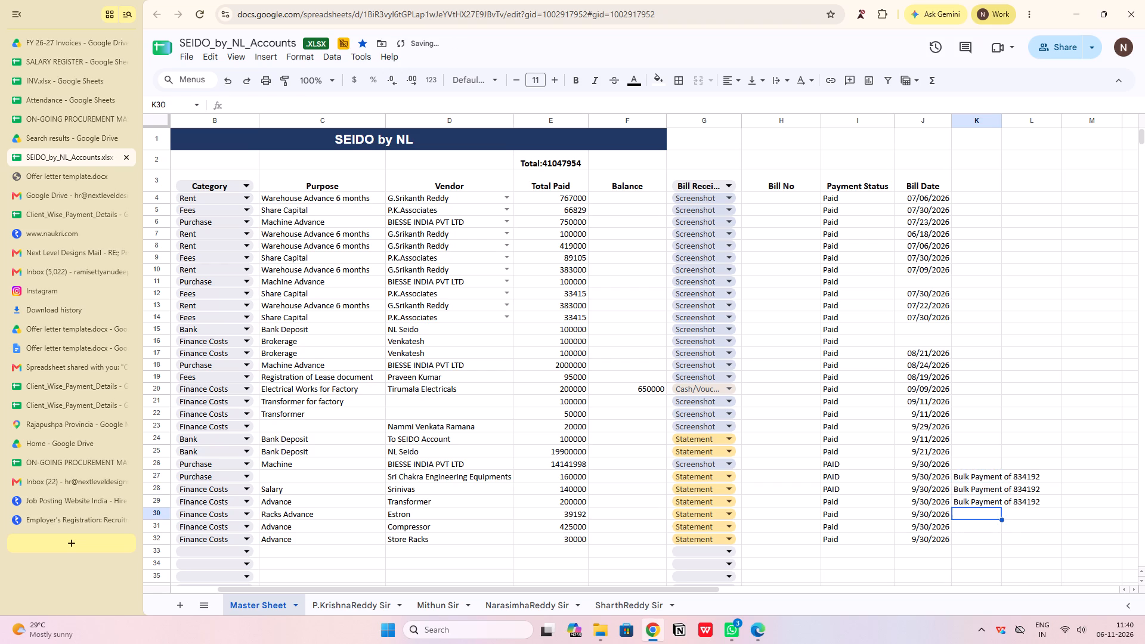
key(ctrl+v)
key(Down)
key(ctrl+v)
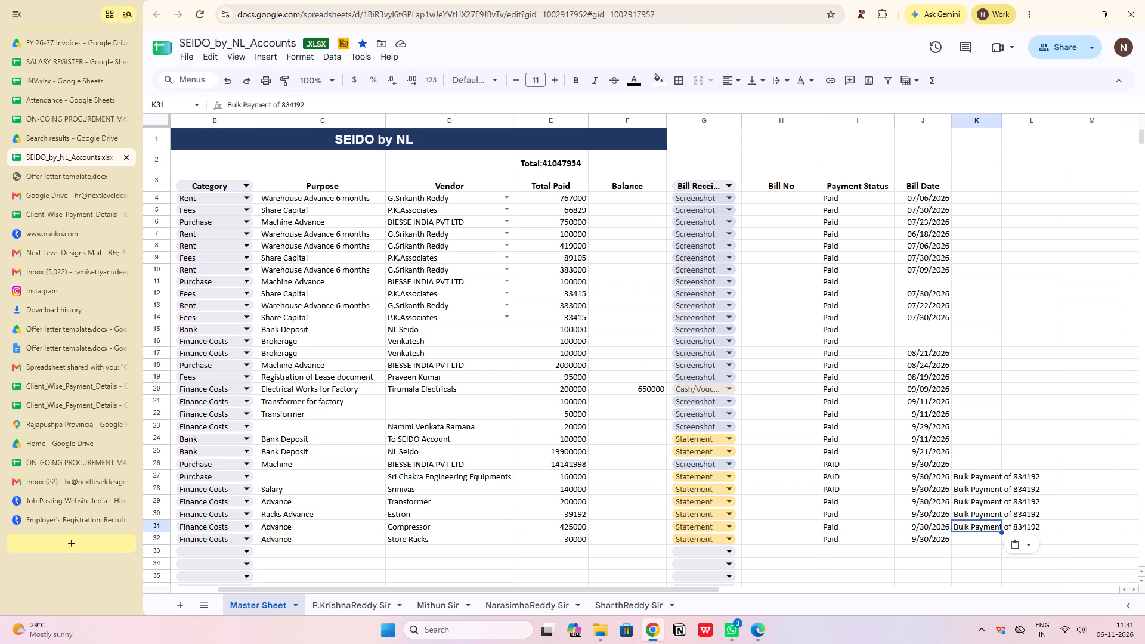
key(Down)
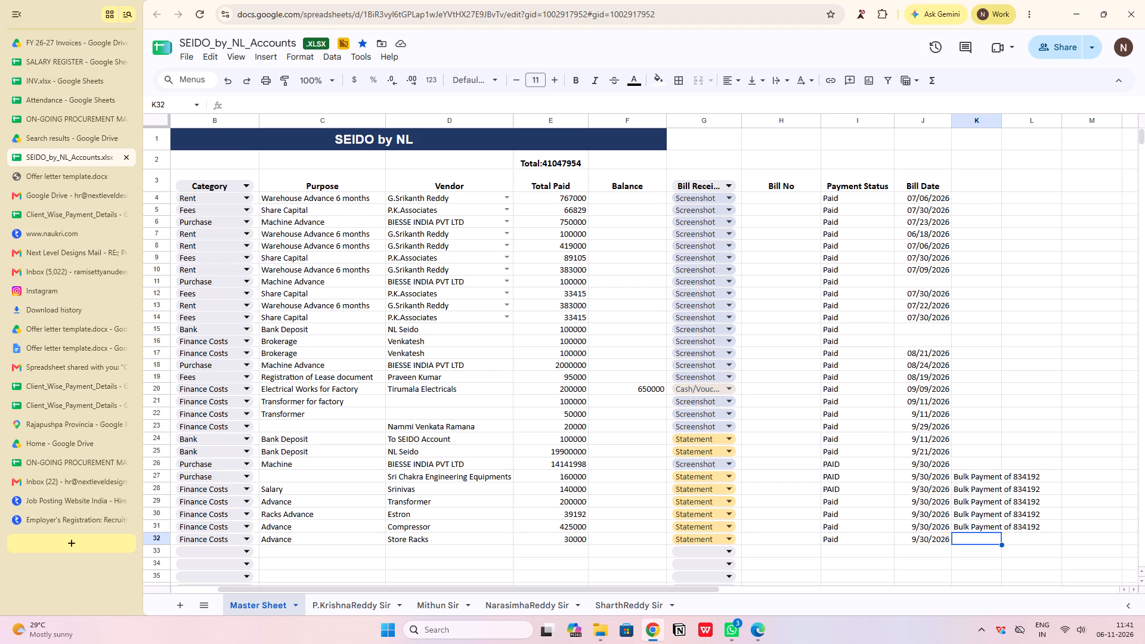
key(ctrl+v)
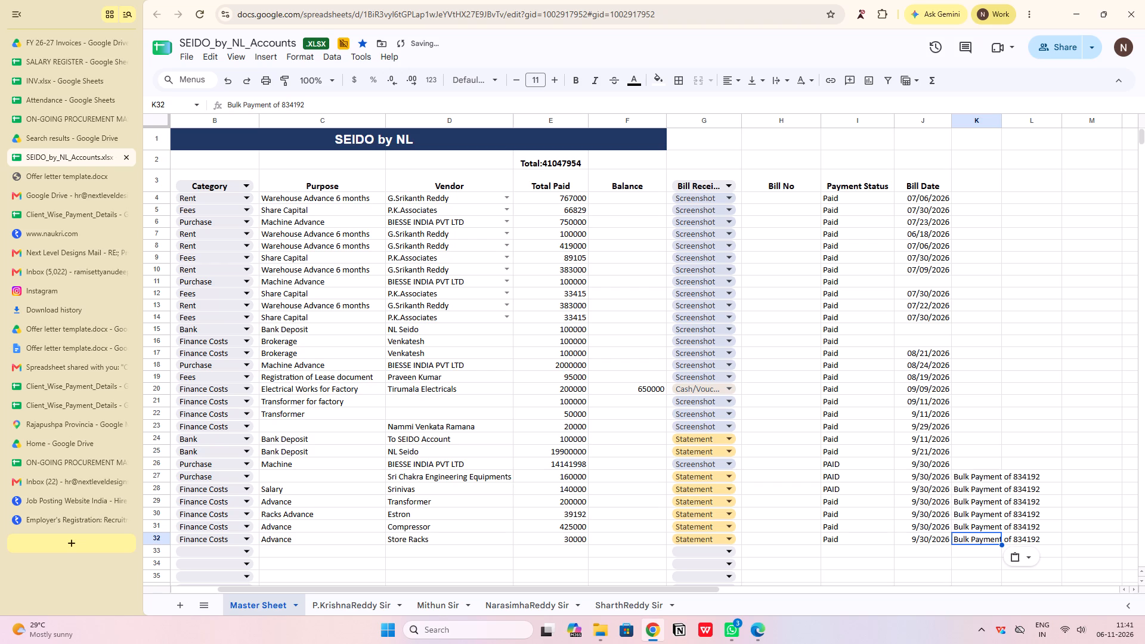
Start the next entry at the director's name cell of row 33.
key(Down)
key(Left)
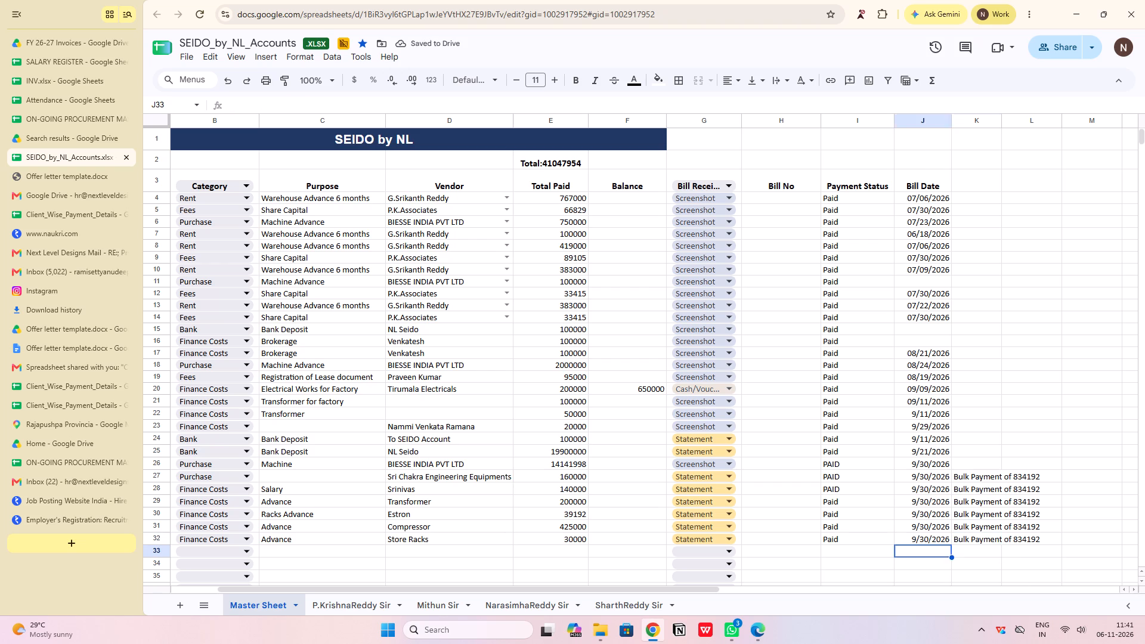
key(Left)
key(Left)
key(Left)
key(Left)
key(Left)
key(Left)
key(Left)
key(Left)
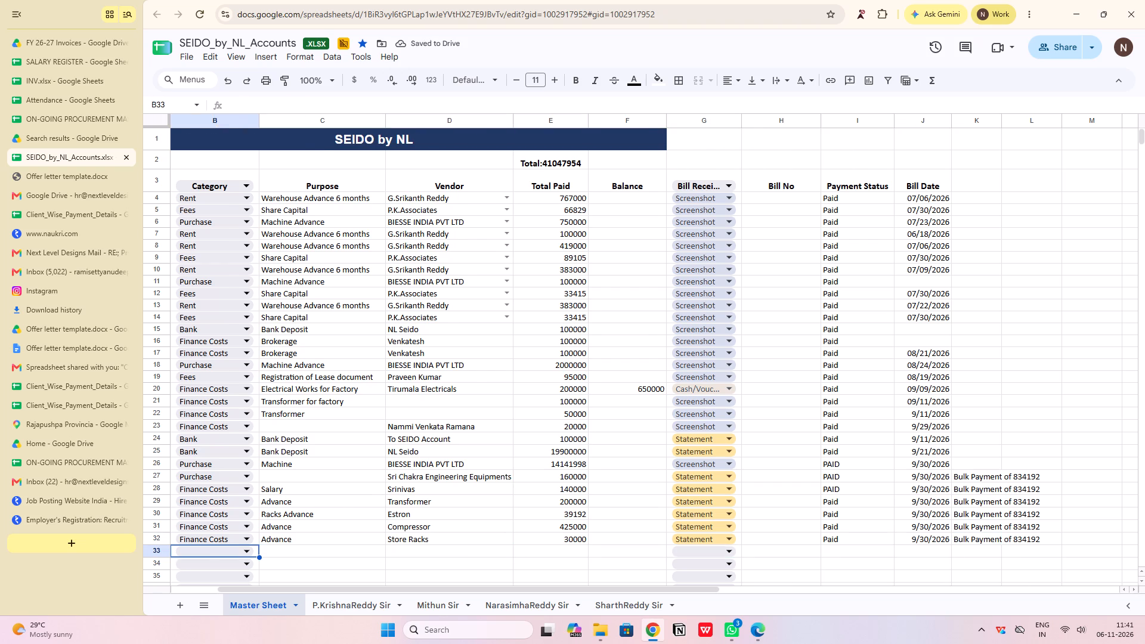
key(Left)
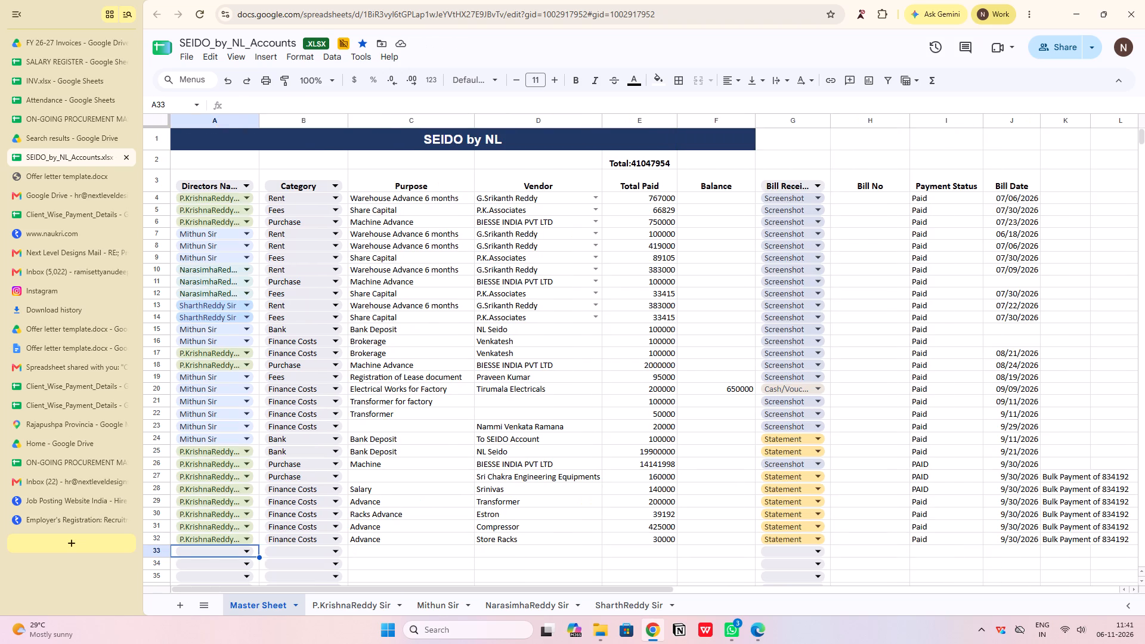
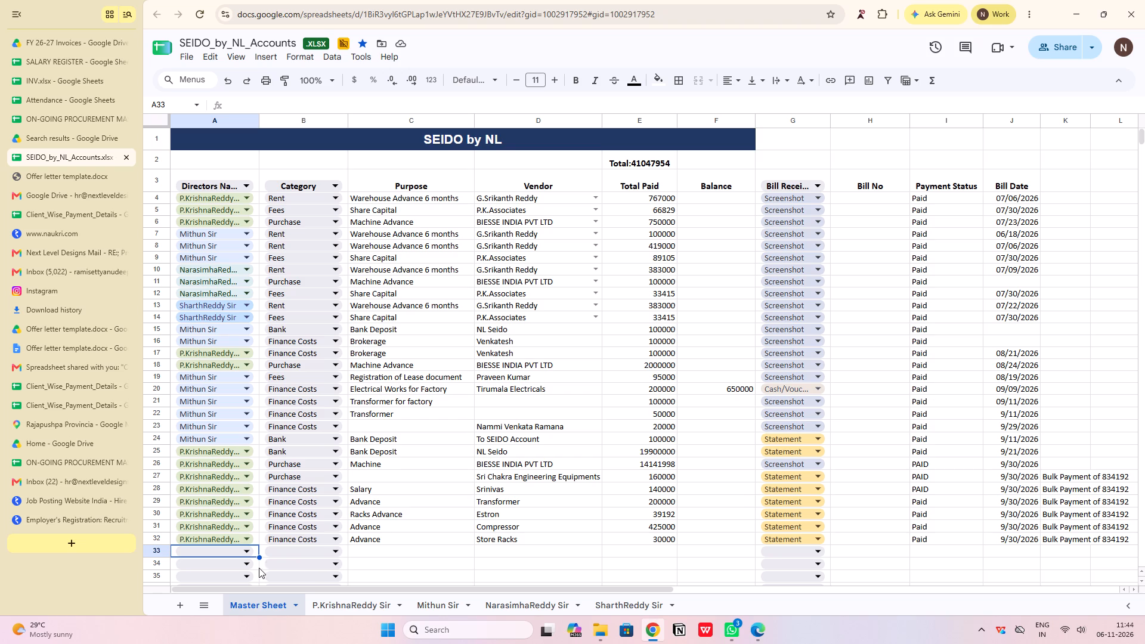
Fill in row 33 with the same director as row 32, category Finance Costs and purpose Advance.
click(240, 552)
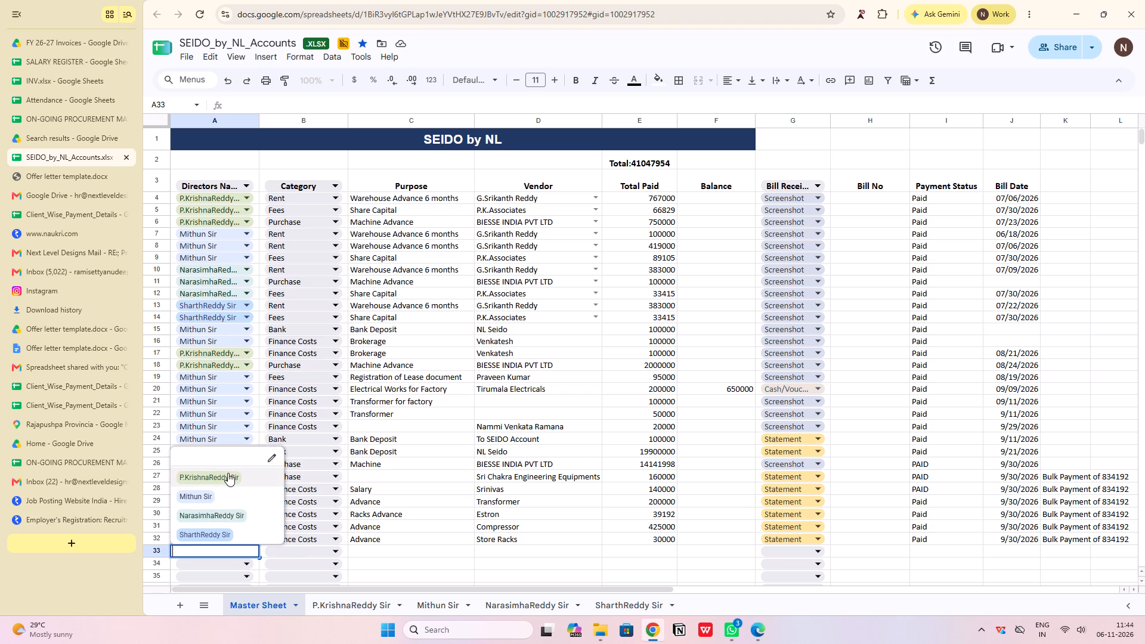
click(226, 476)
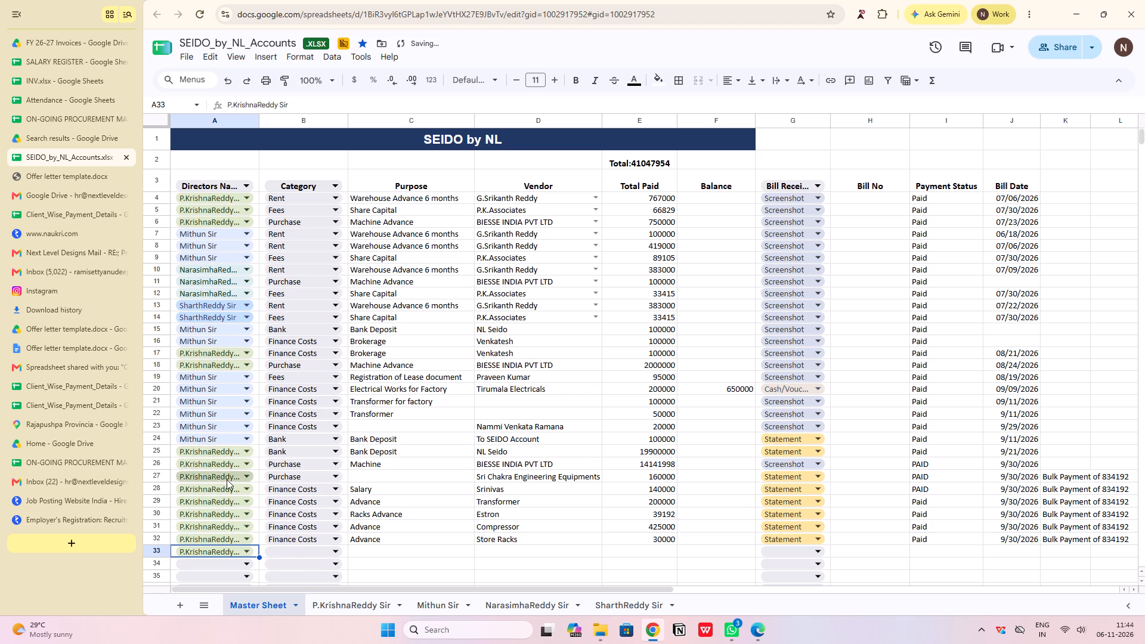
click(302, 550)
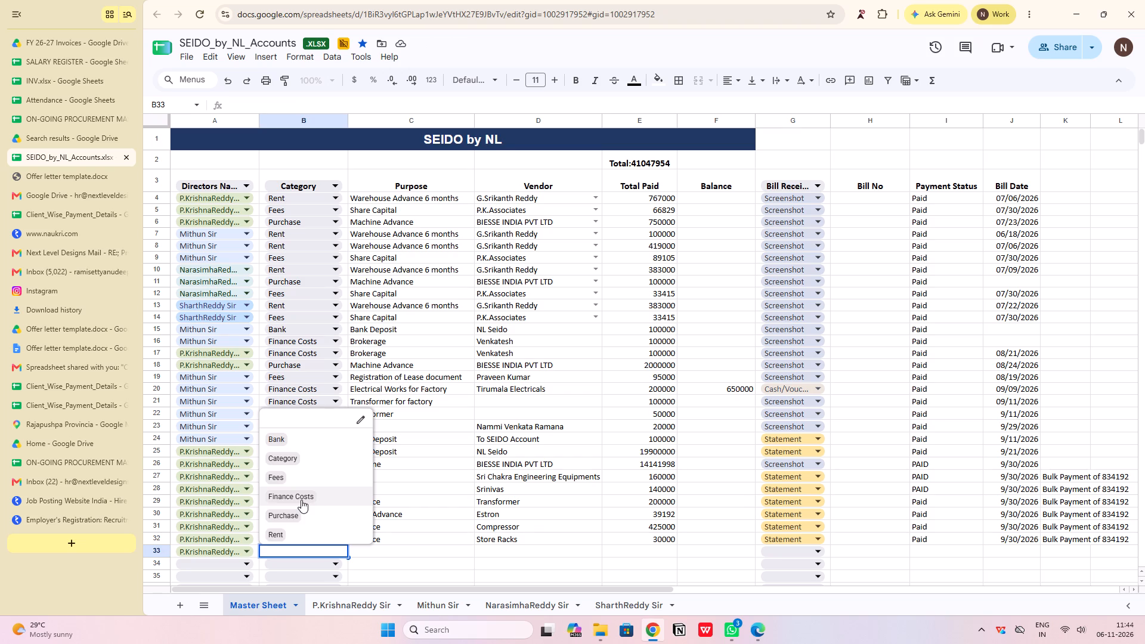
click(298, 497)
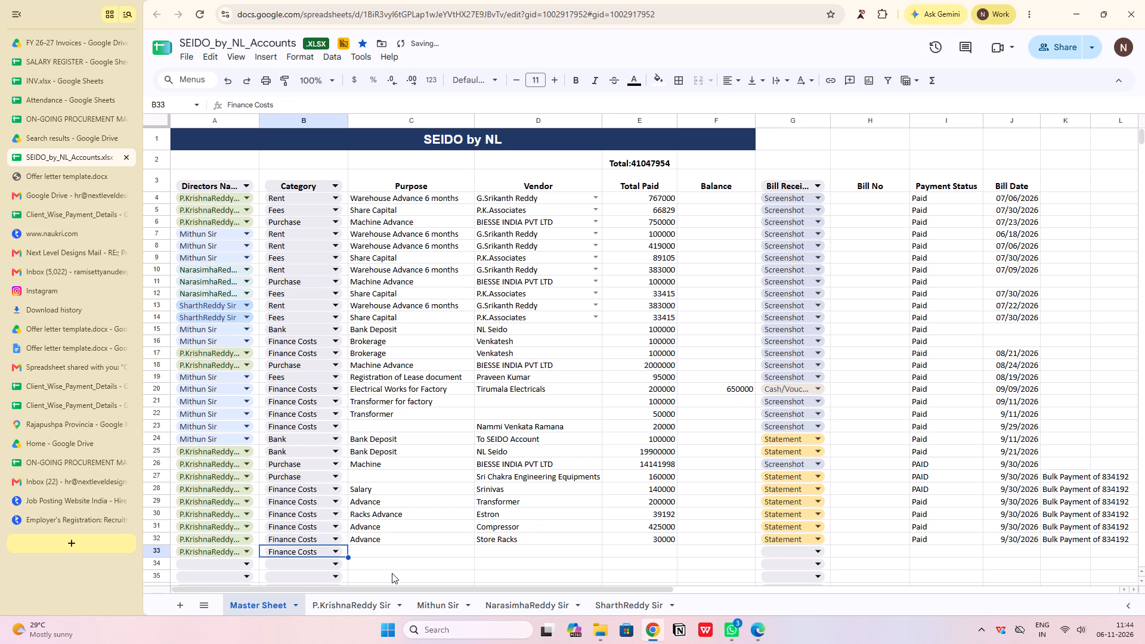
click(382, 547)
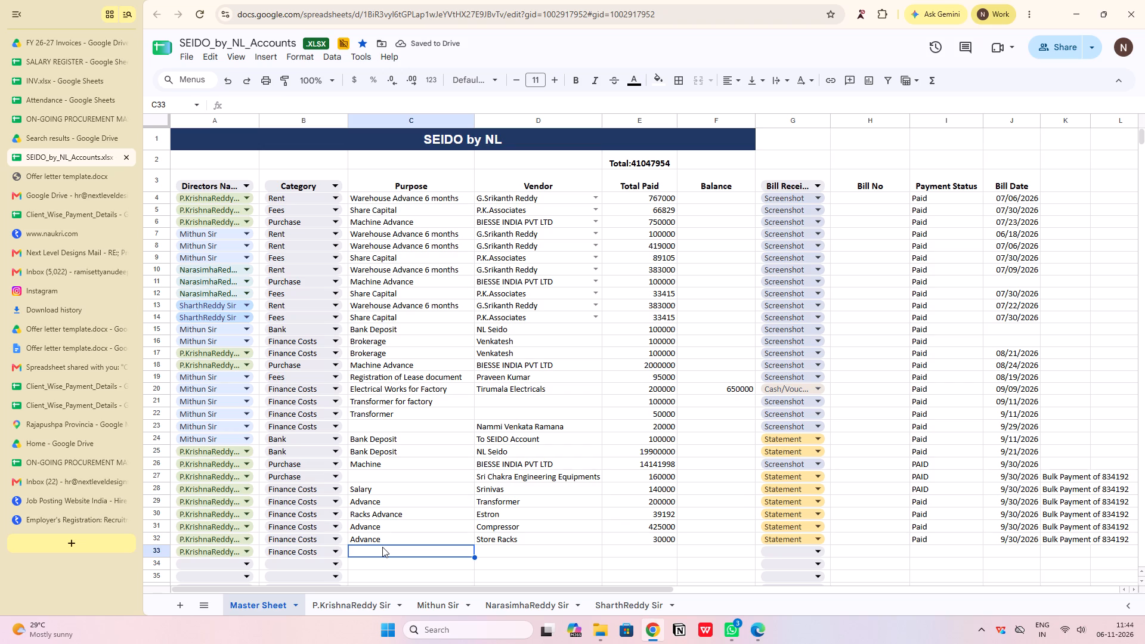
key(shift+a)
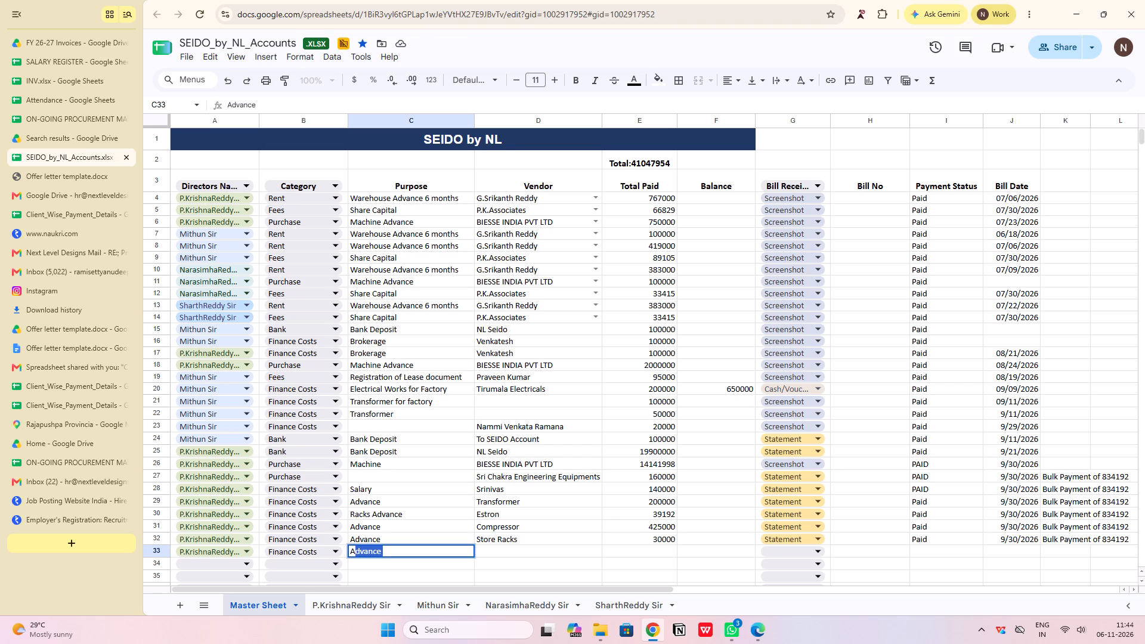
key(Right)
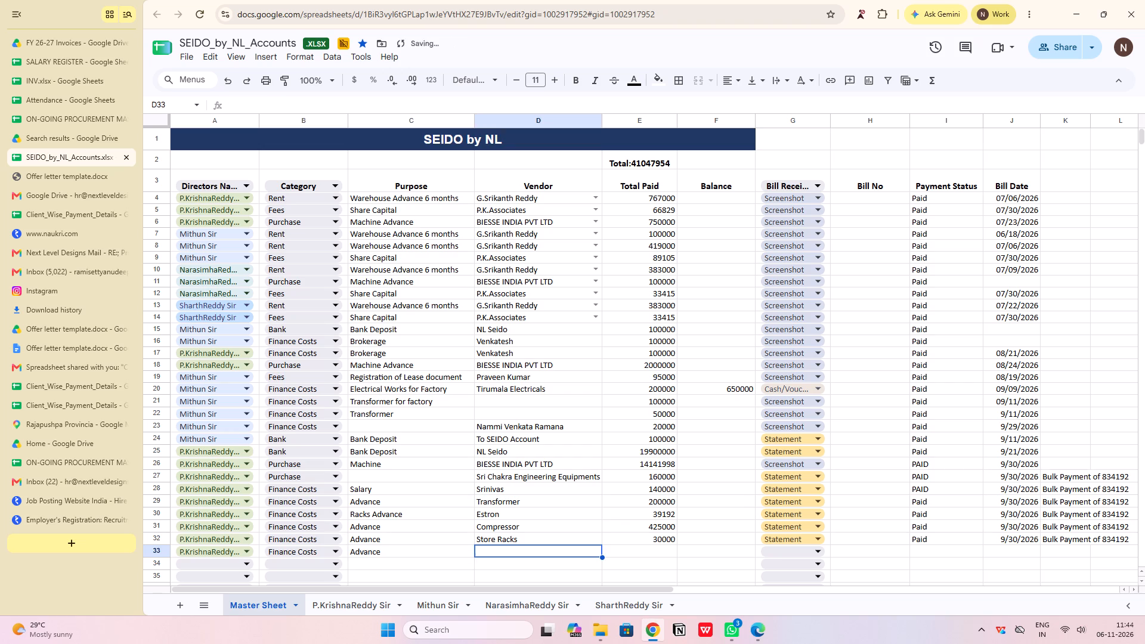
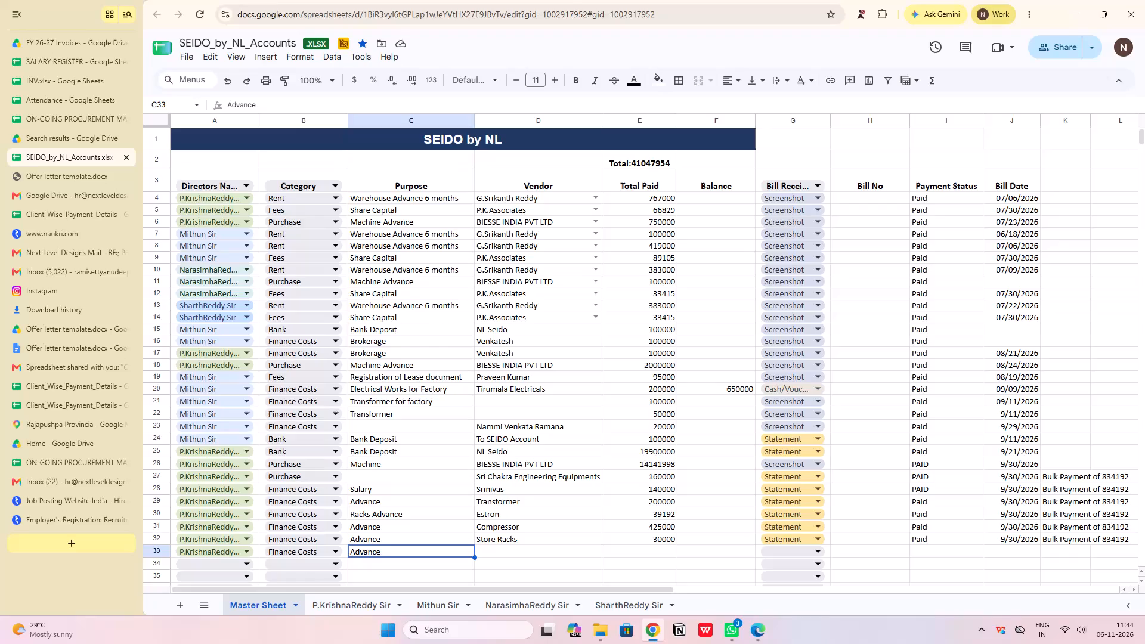
Replace the purpose in row 33 with DD for TGSPDCL.
key(BackSpace)
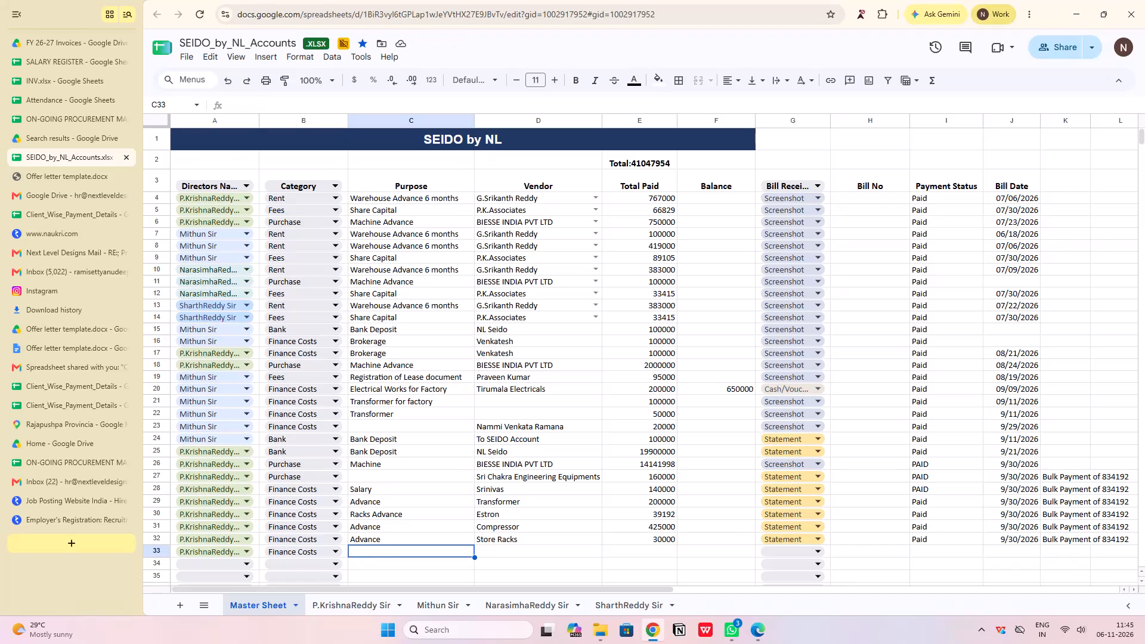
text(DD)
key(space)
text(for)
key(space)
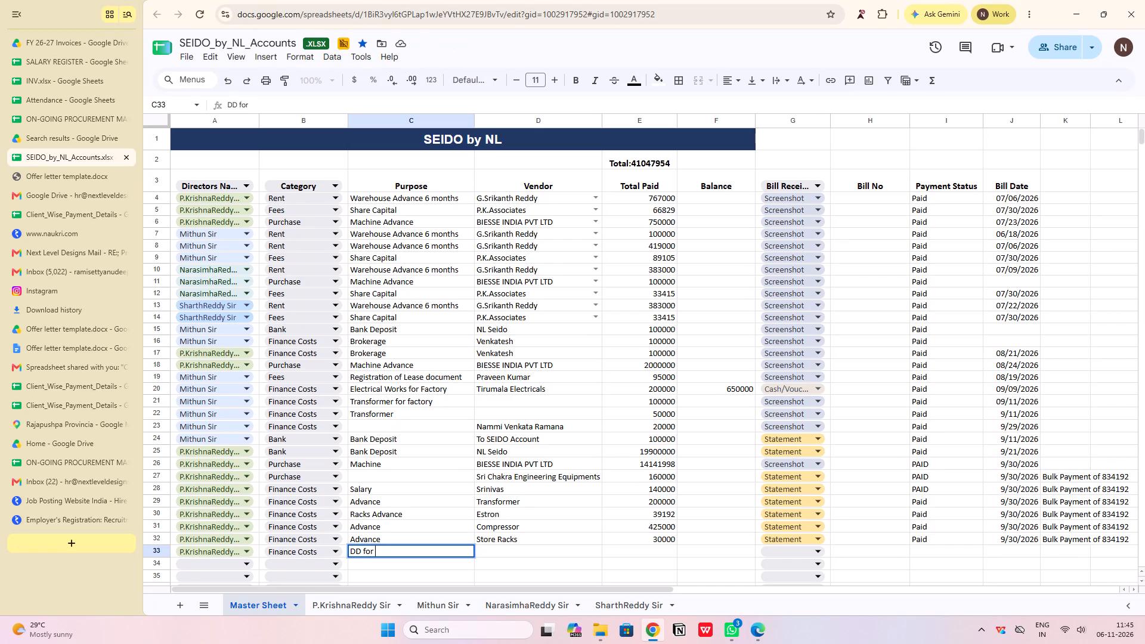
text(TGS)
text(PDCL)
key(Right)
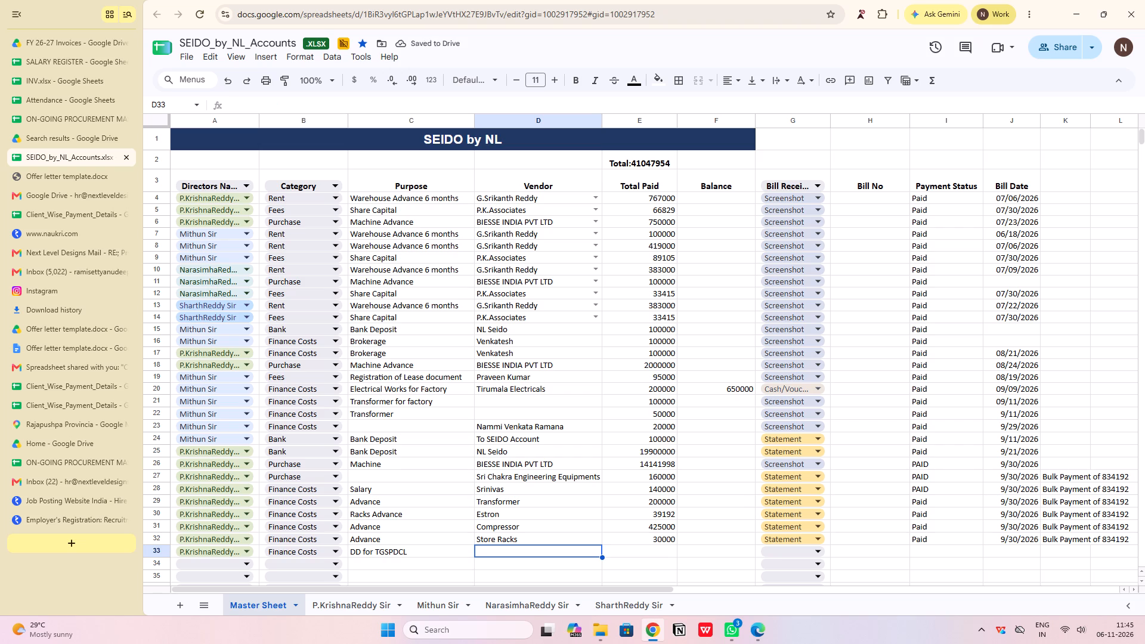
Enter TGSPDCL as the vendor and 354343 as the total paid in row 33.
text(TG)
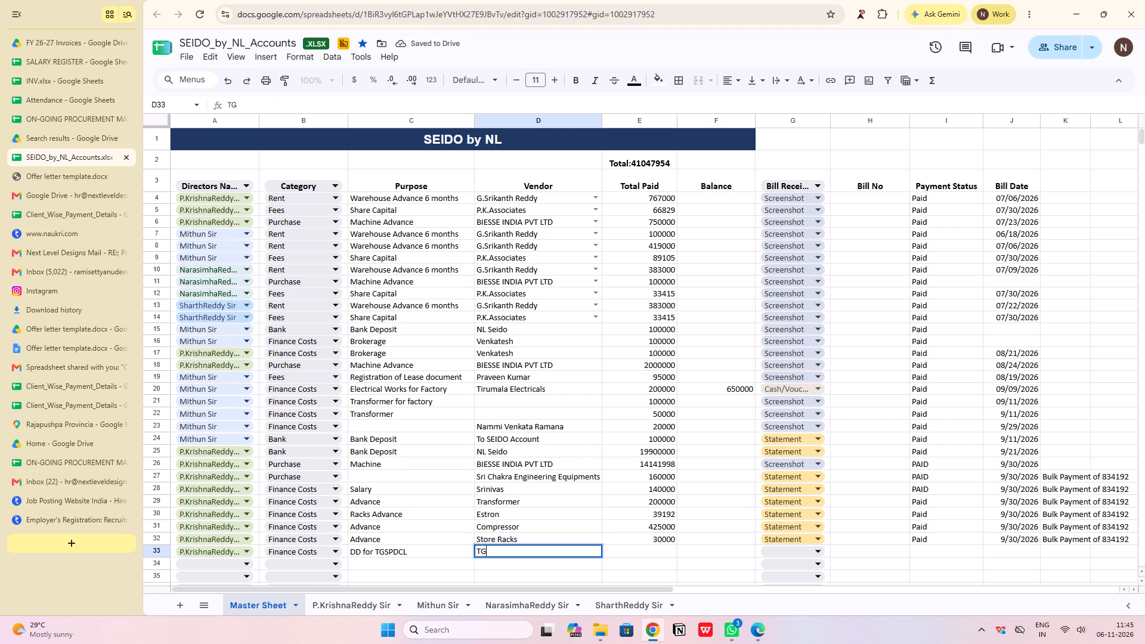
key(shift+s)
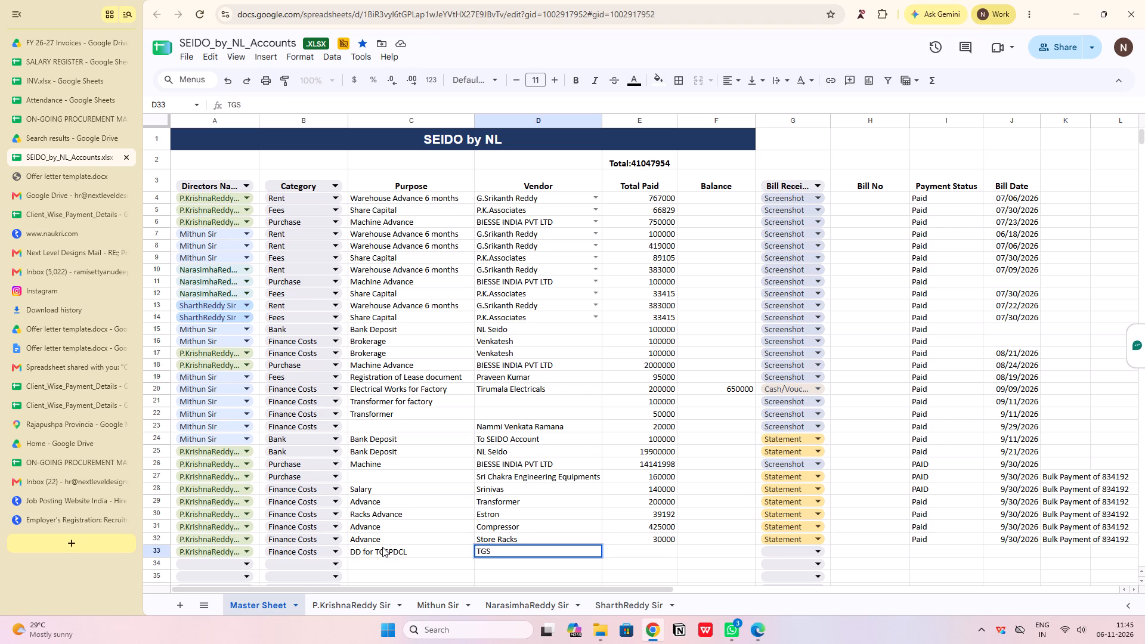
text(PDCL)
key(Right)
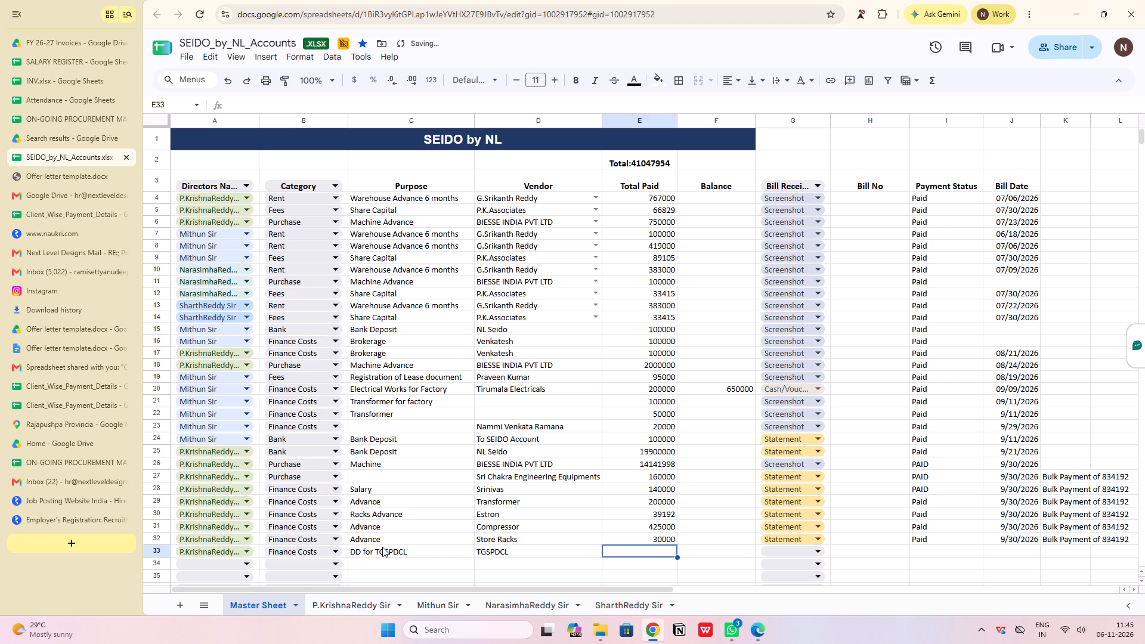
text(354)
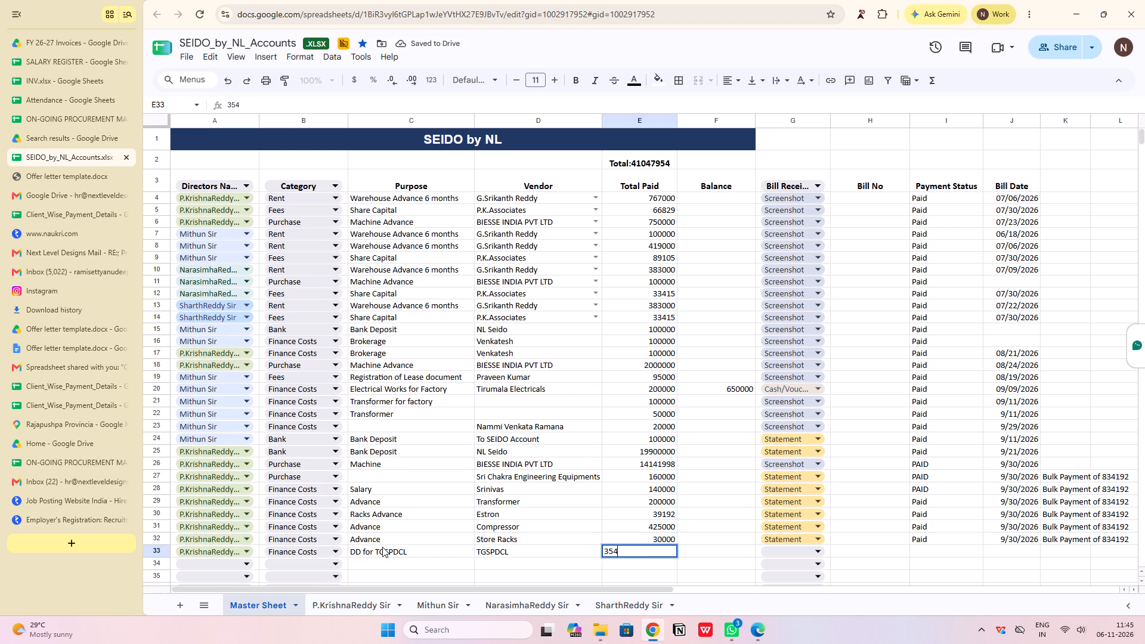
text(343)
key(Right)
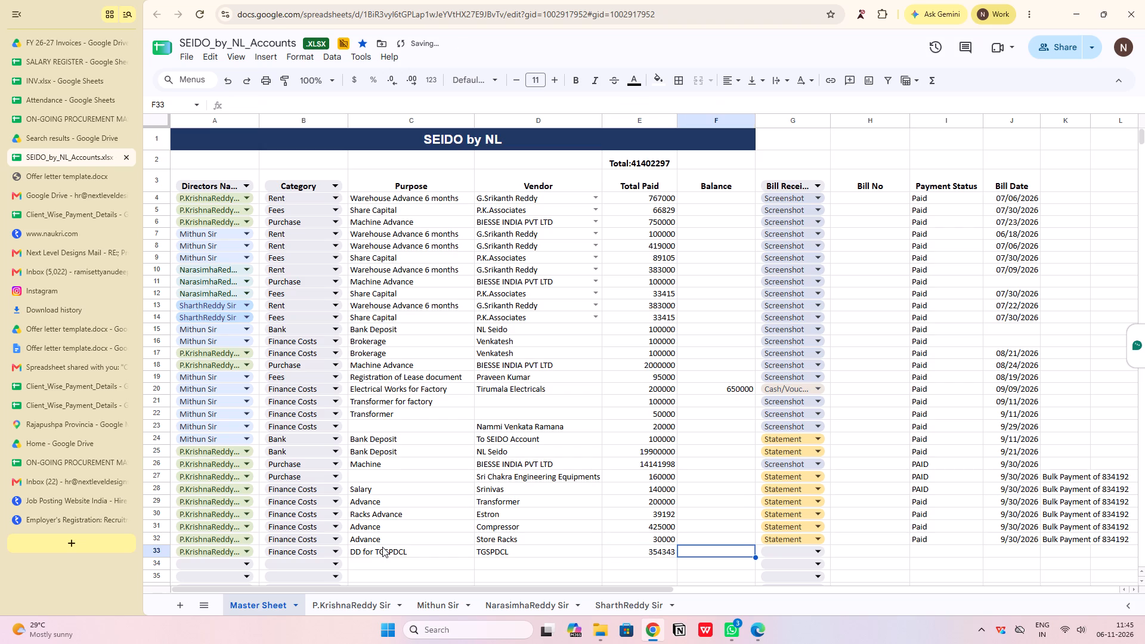
Complete row 33 with bill receipt type Statement, payment status Paid and bill date 9/30/2026.
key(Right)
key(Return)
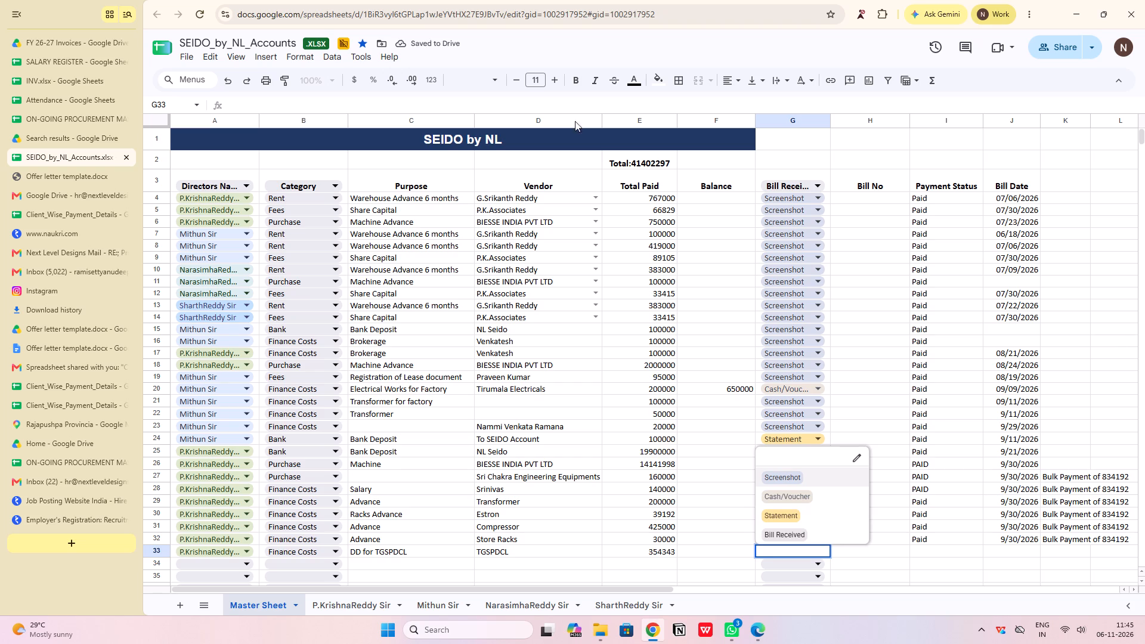
click(800, 516)
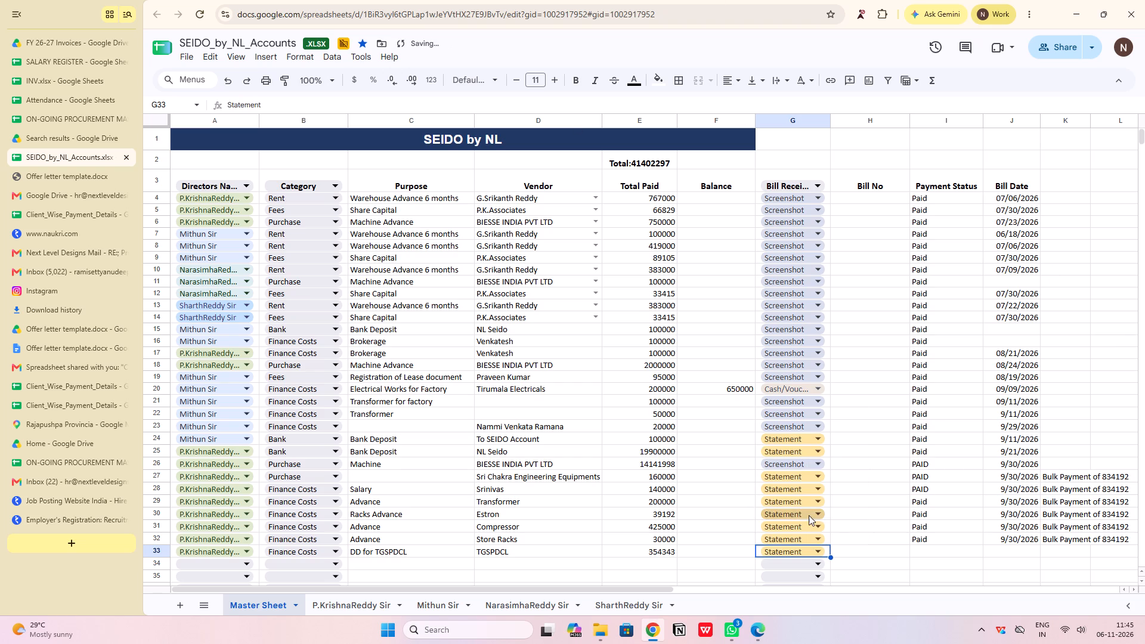
click(928, 549)
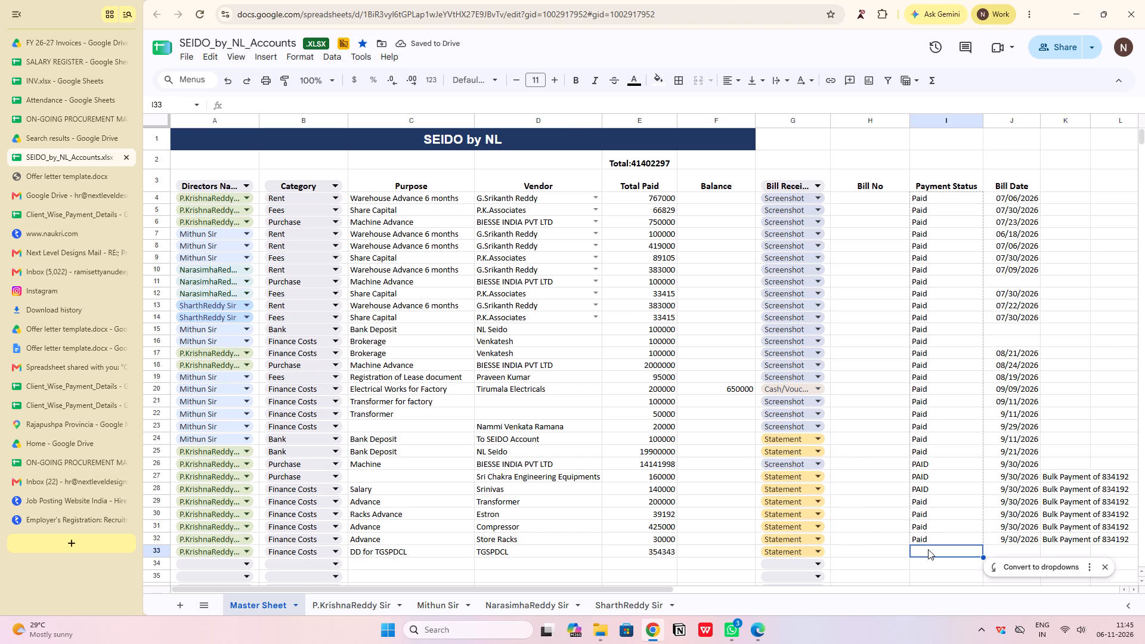
key(shift+p)
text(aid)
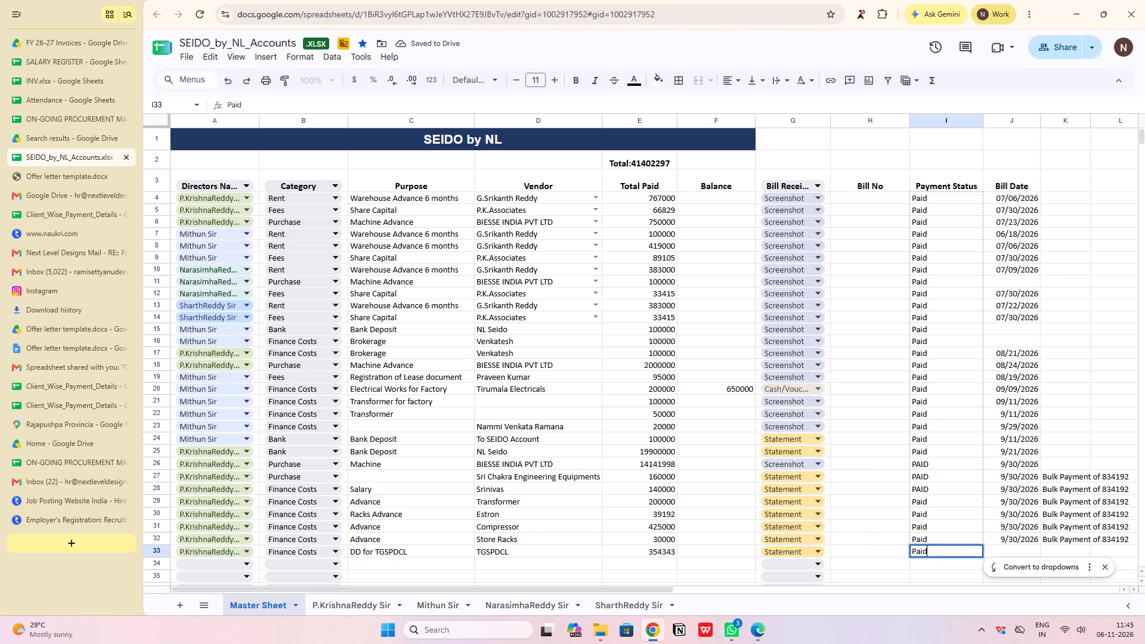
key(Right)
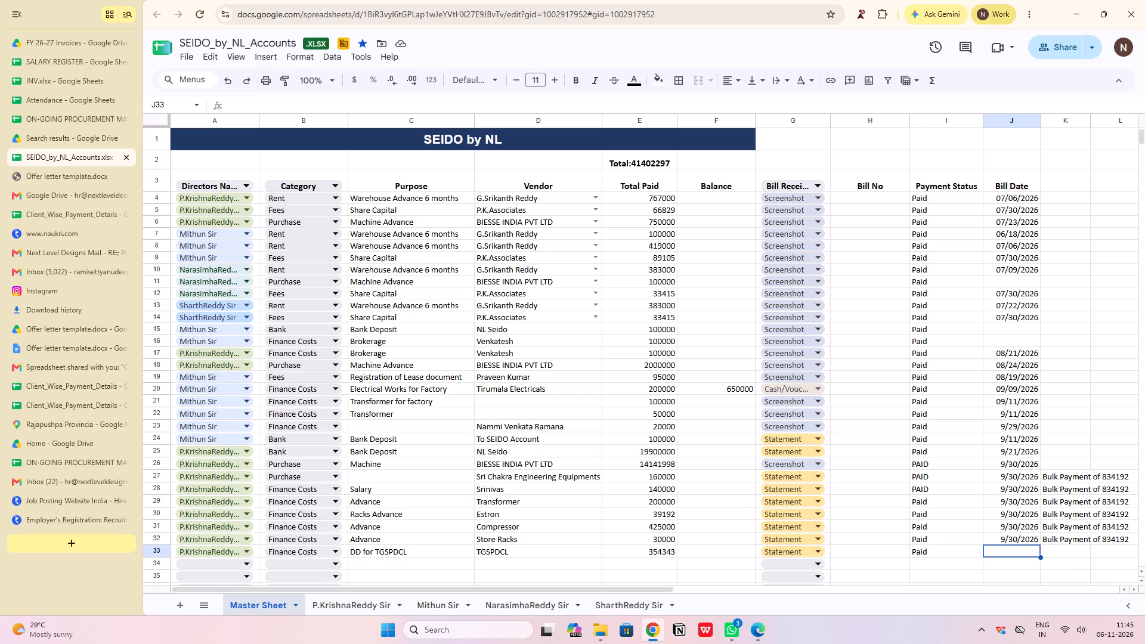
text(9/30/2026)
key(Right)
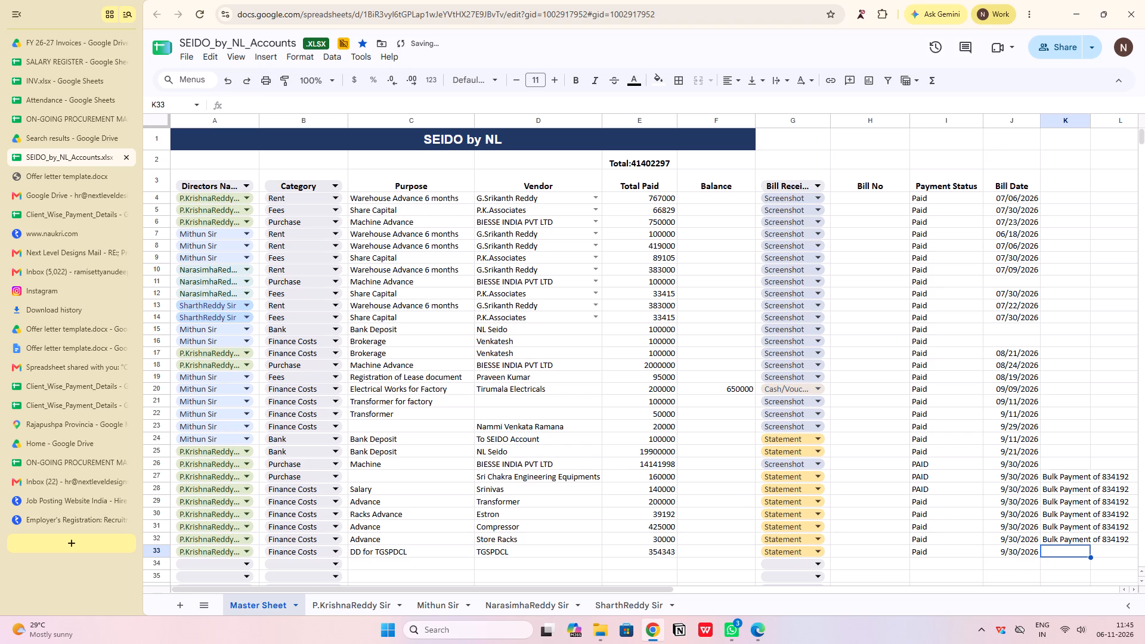
Add the note Bulk Payment of 792343 beside the bill date in row 33.
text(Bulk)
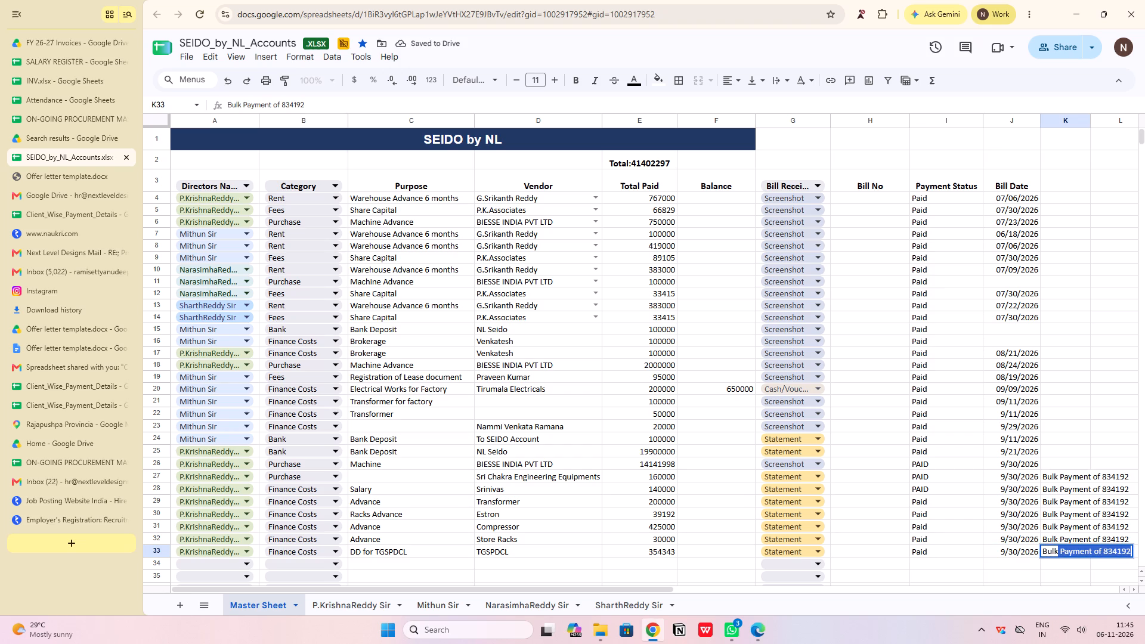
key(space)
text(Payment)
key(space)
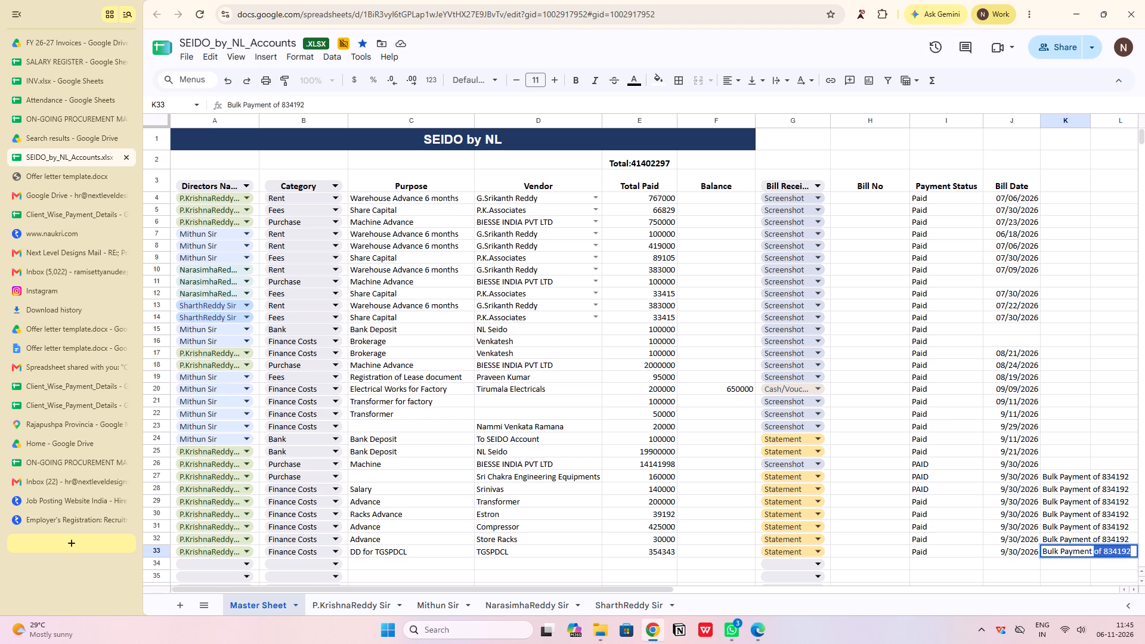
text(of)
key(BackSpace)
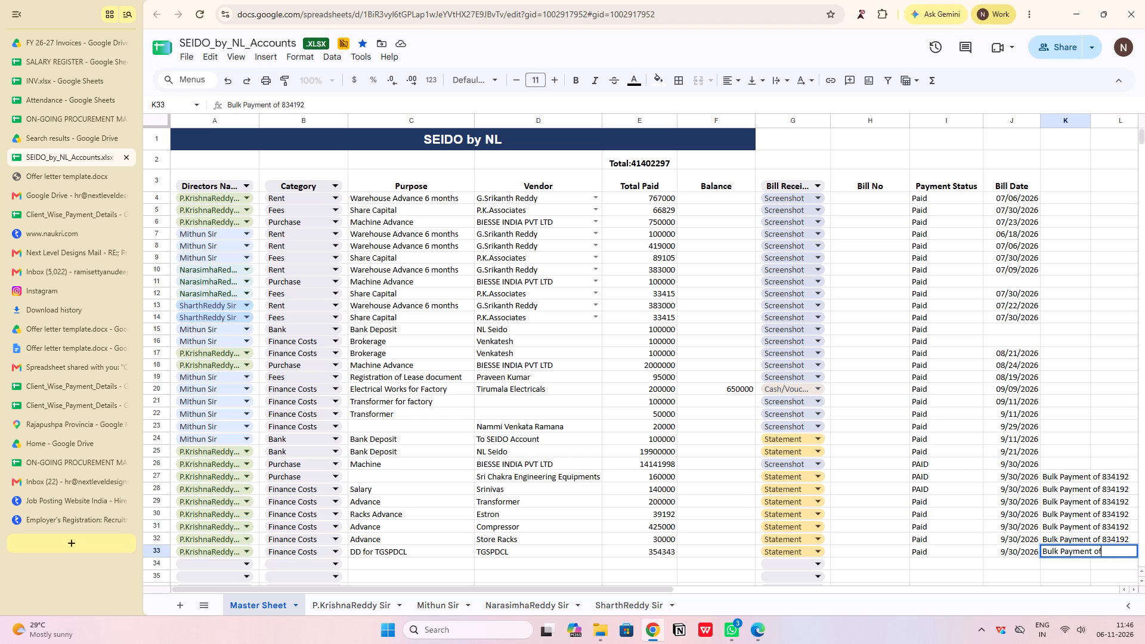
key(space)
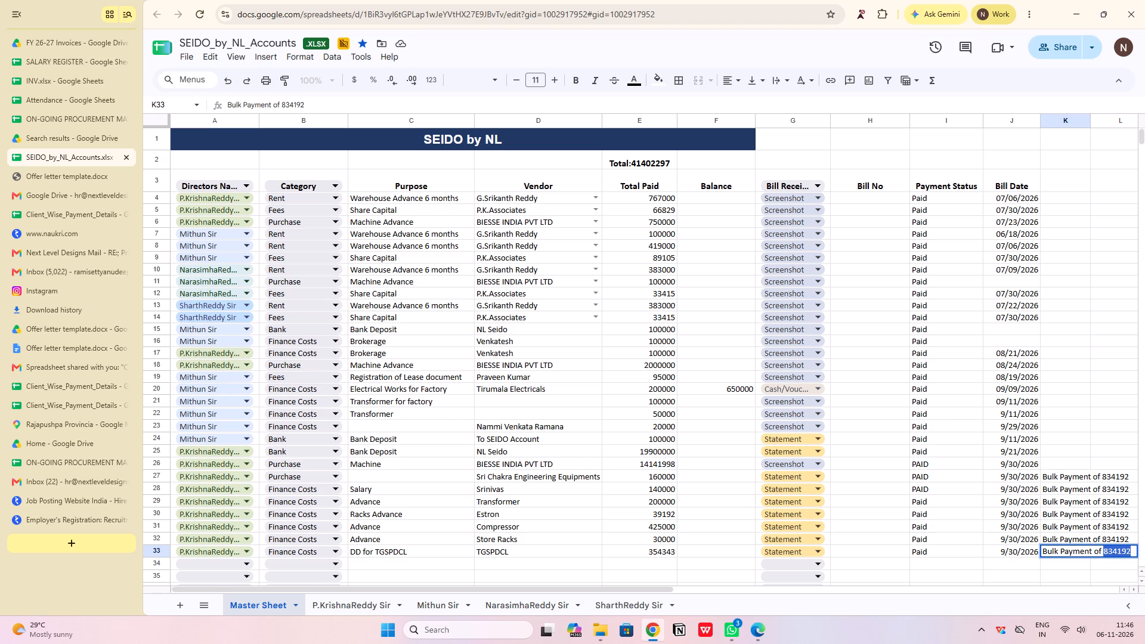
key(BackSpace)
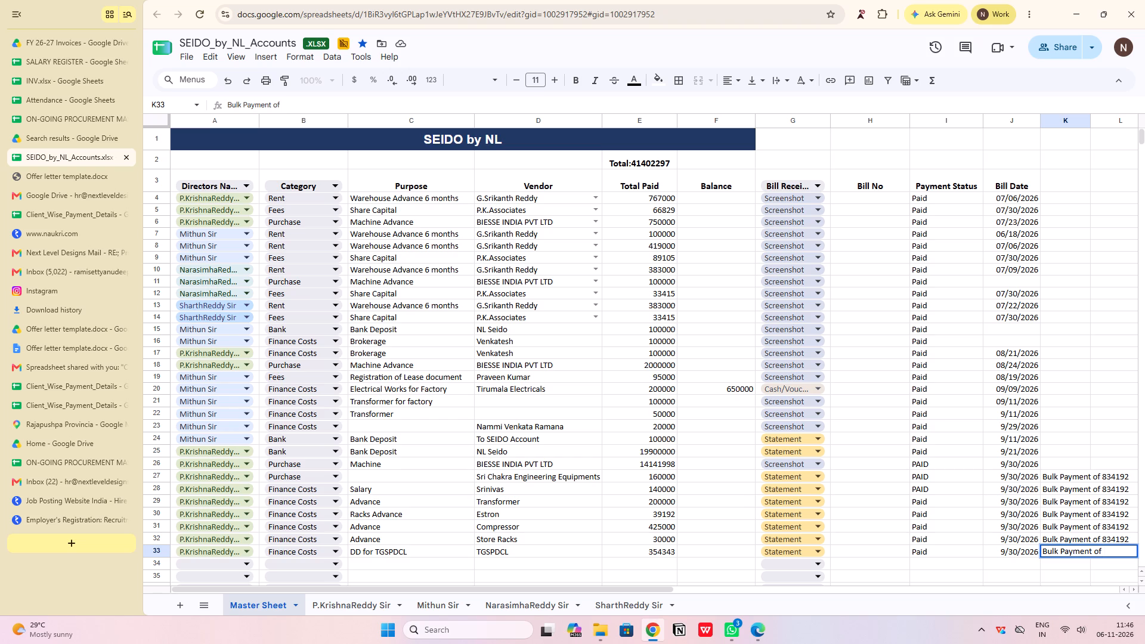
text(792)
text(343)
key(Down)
Start row 34 with the same director as row 33 and the category Finance Costs.
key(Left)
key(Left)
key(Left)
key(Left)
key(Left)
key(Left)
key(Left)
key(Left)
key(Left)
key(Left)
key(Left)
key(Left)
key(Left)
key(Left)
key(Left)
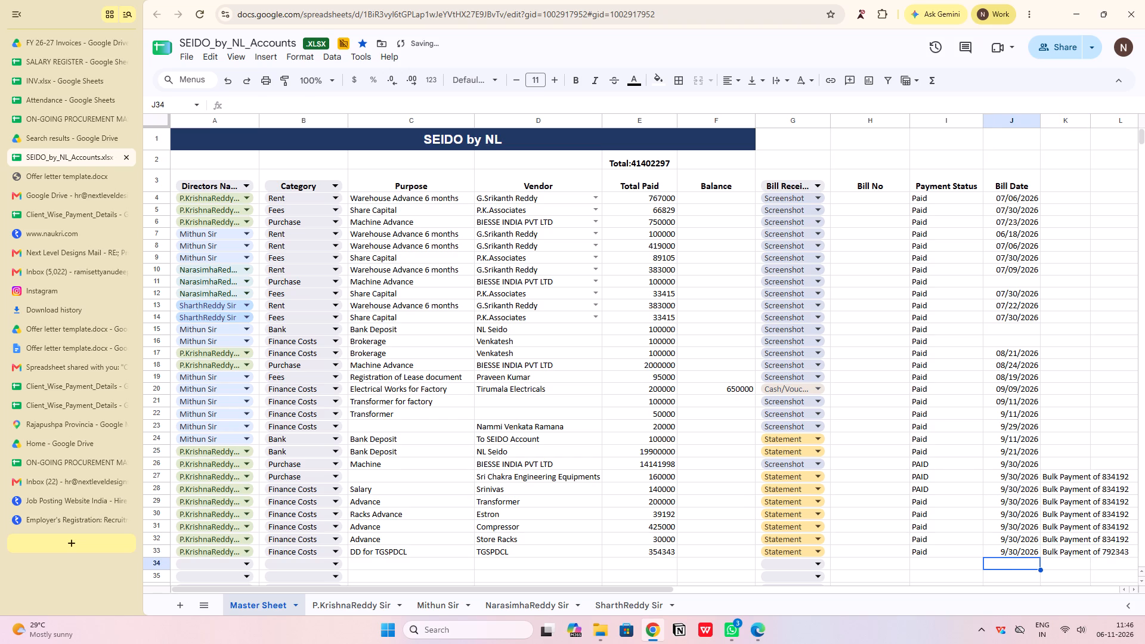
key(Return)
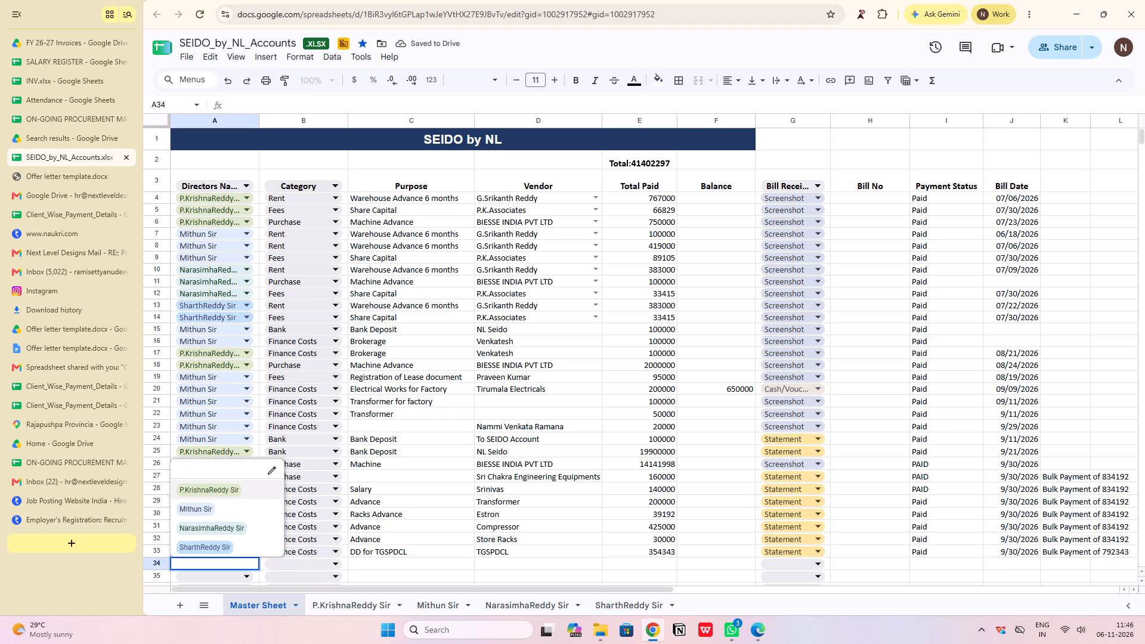
click(219, 492)
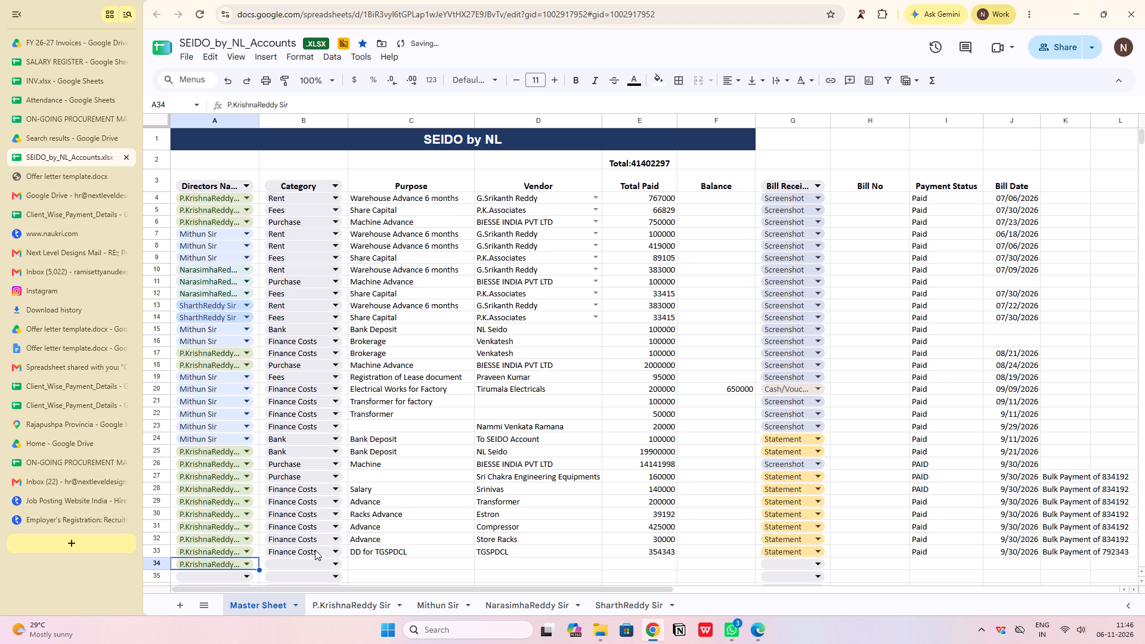
click(317, 561)
click(321, 509)
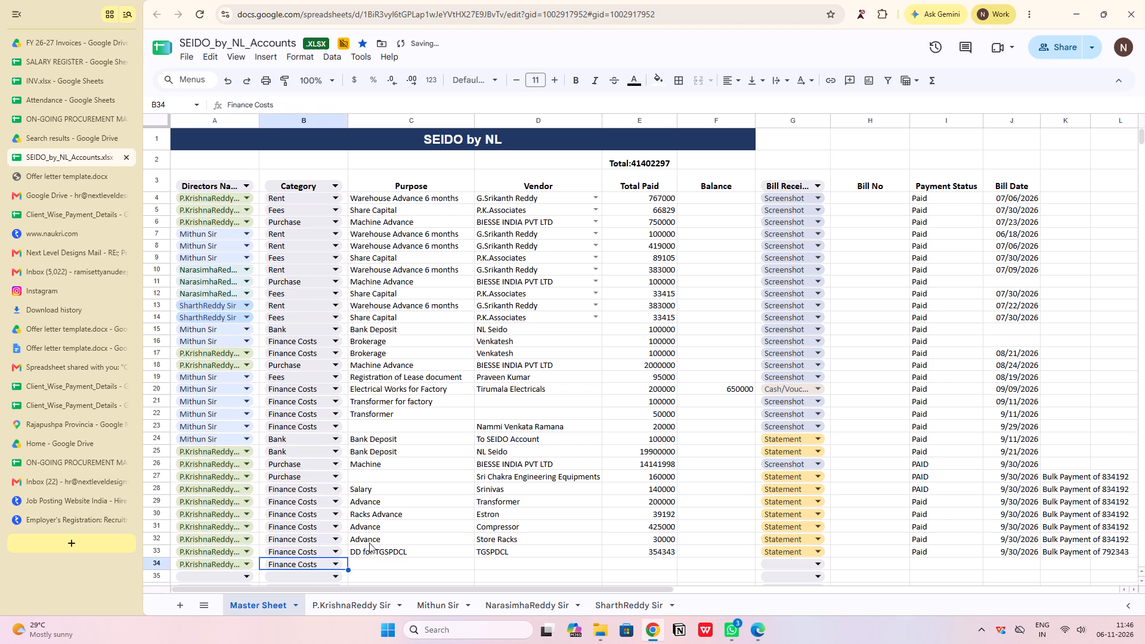
Enter the purpose Stabilizer Advance and a total paid of 50000 in row 34, leaving the vendor blank.
click(399, 561)
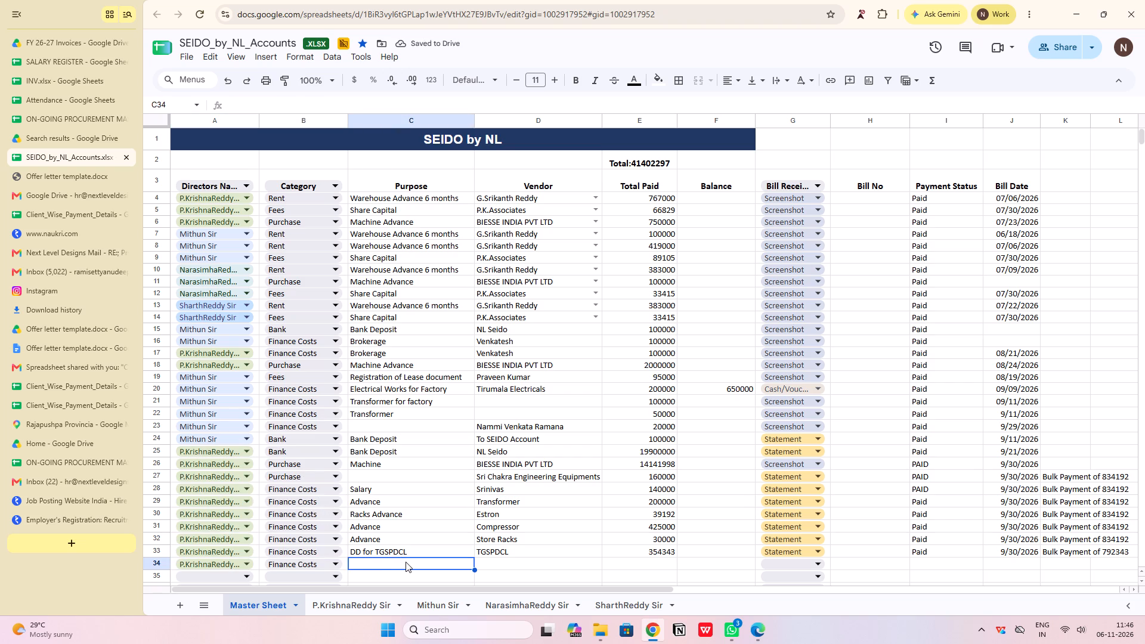
text(St)
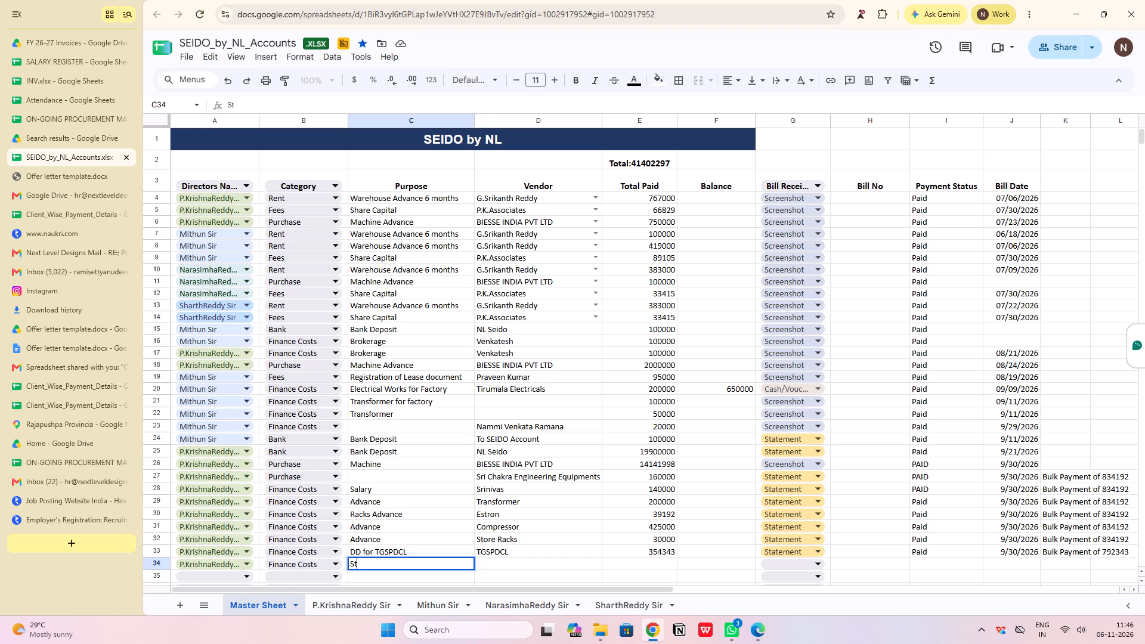
text(ab)
text(ilizer Advance)
key(Right)
key(Right)
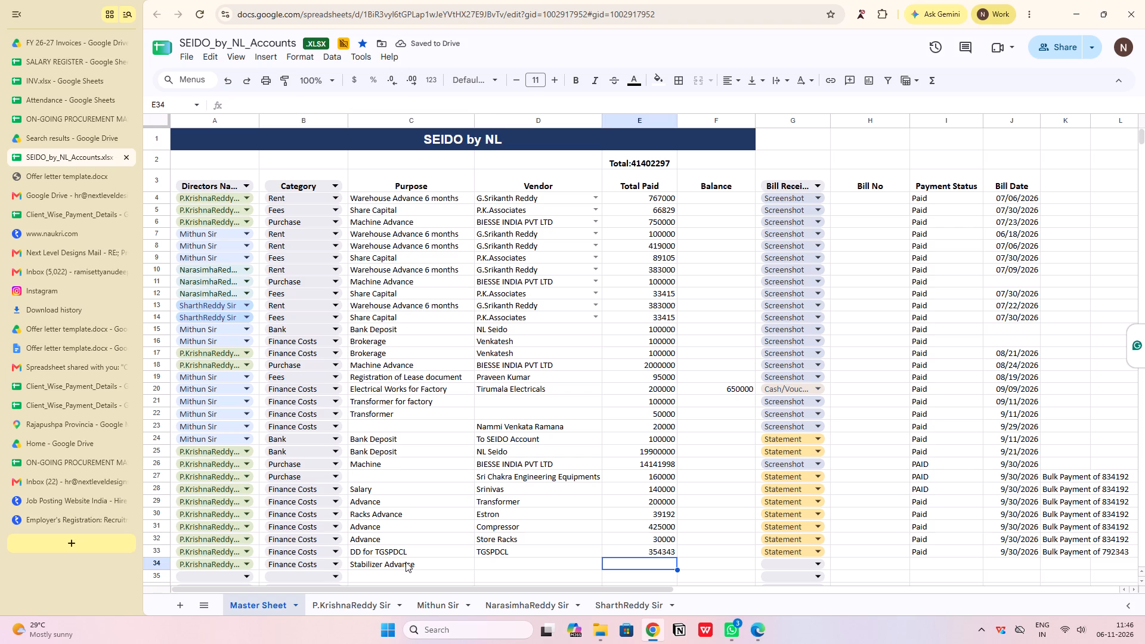
text(50000)
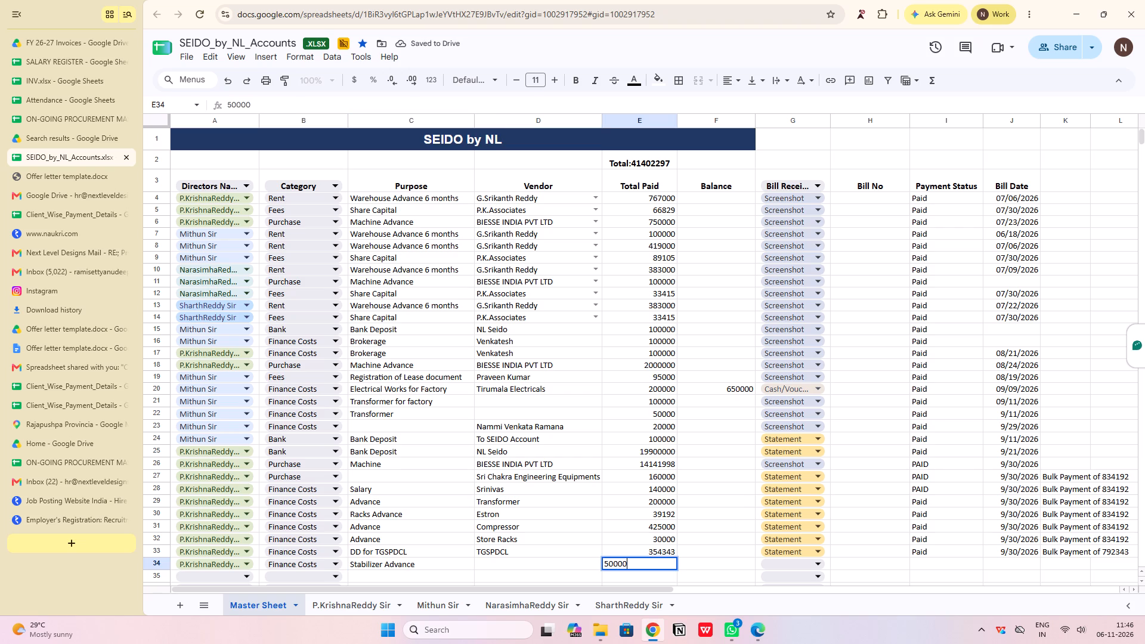
key(Right)
Set row 34's bill receipt type to Statement and enter Paid as its payment status.
key(Right)
key(Return)
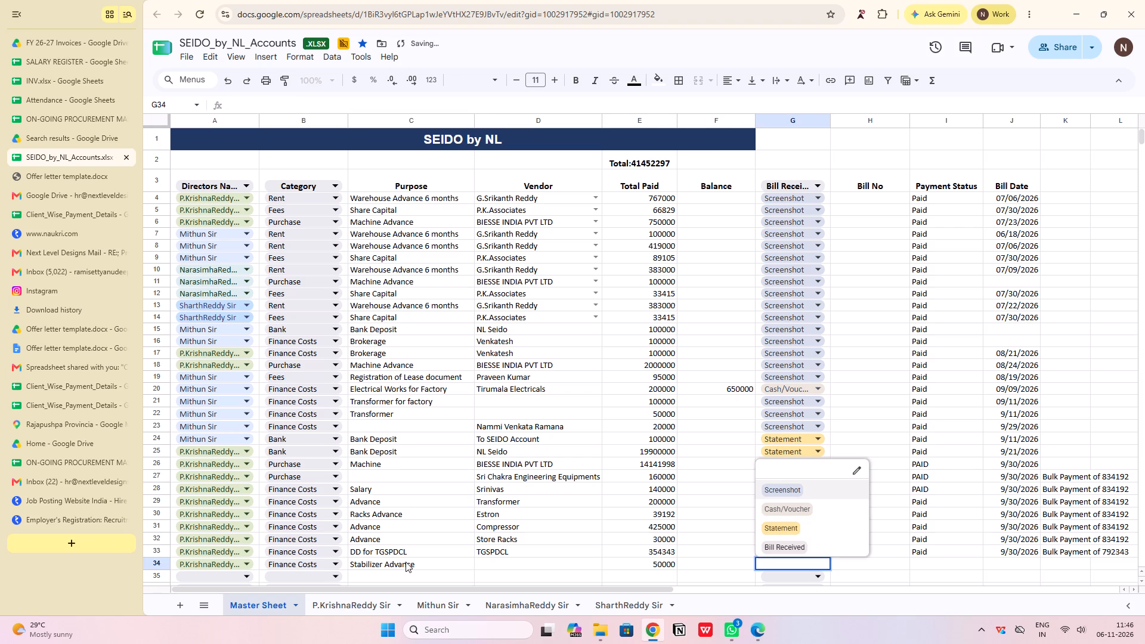
click(781, 526)
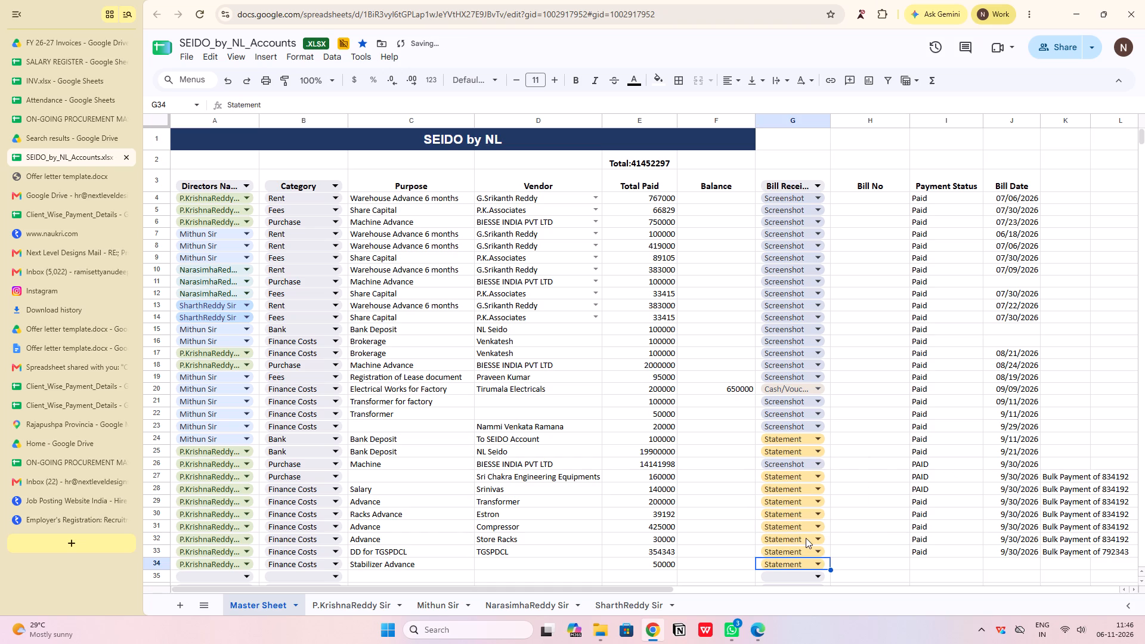
key(Right)
key(Right)
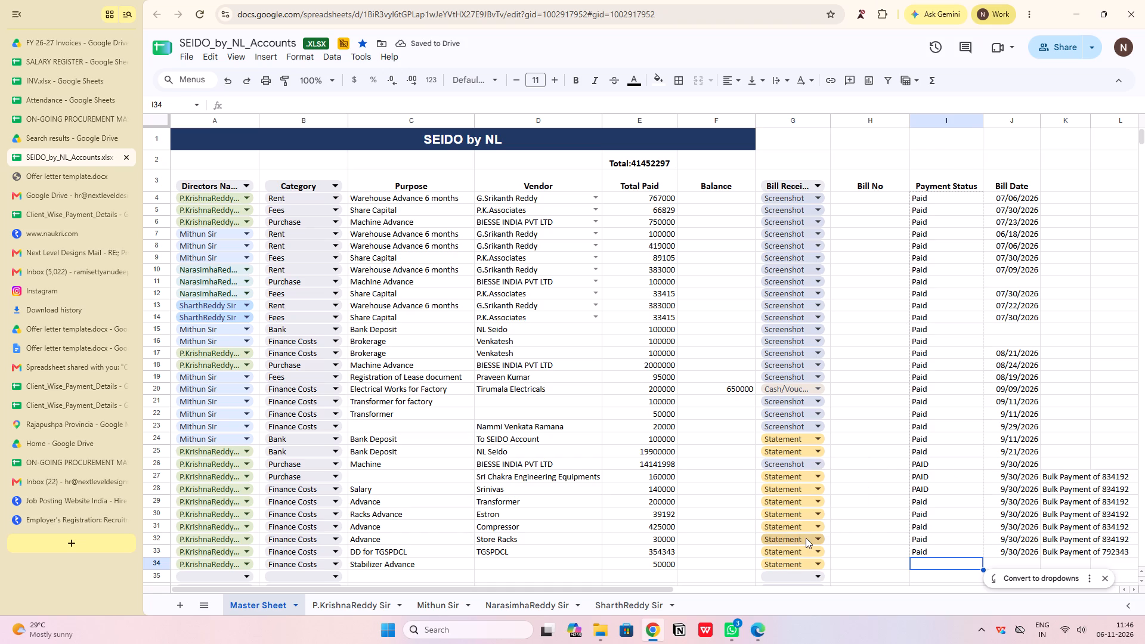
text(Paid)
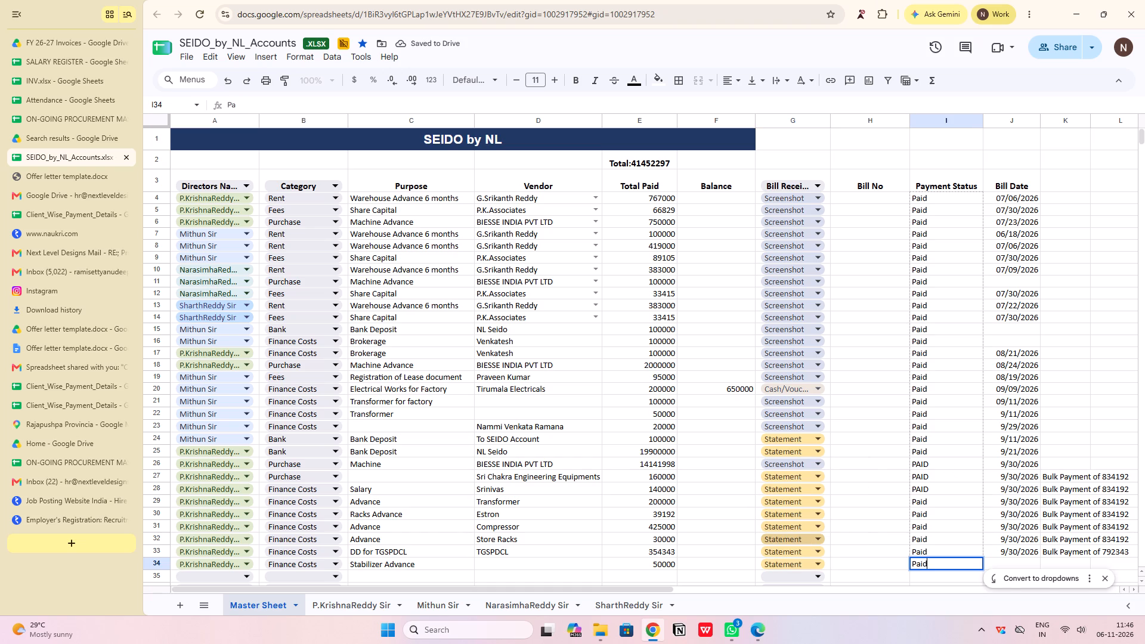
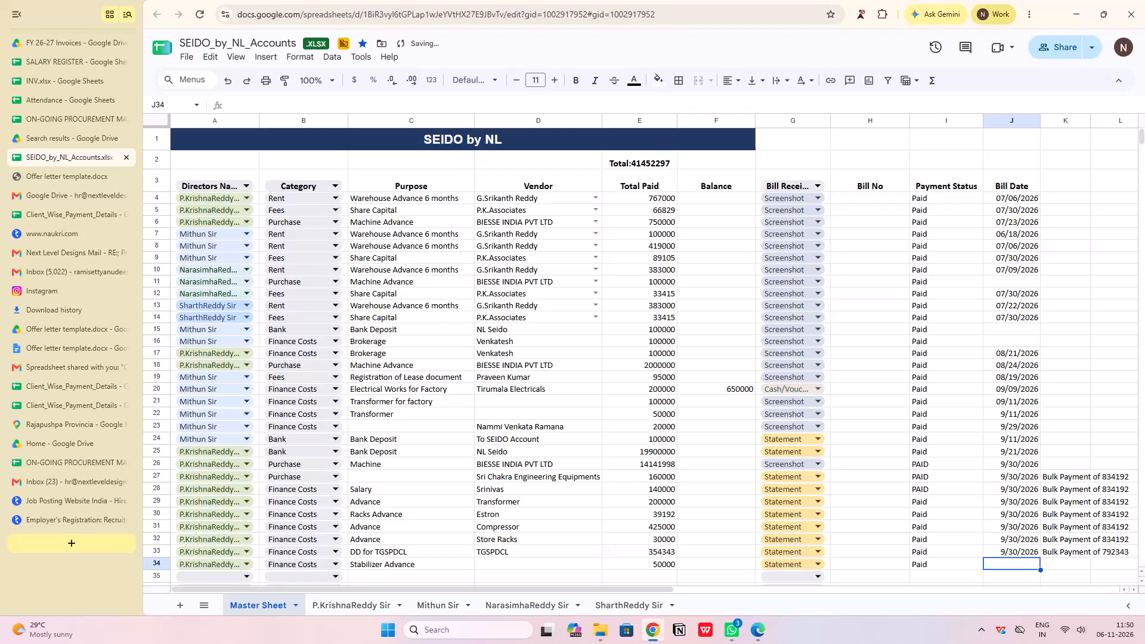
Enter the bill date 9/30/2026 and the note Bulk Payment of 792343 in row 34.
text(9/30/2026)
key(Right)
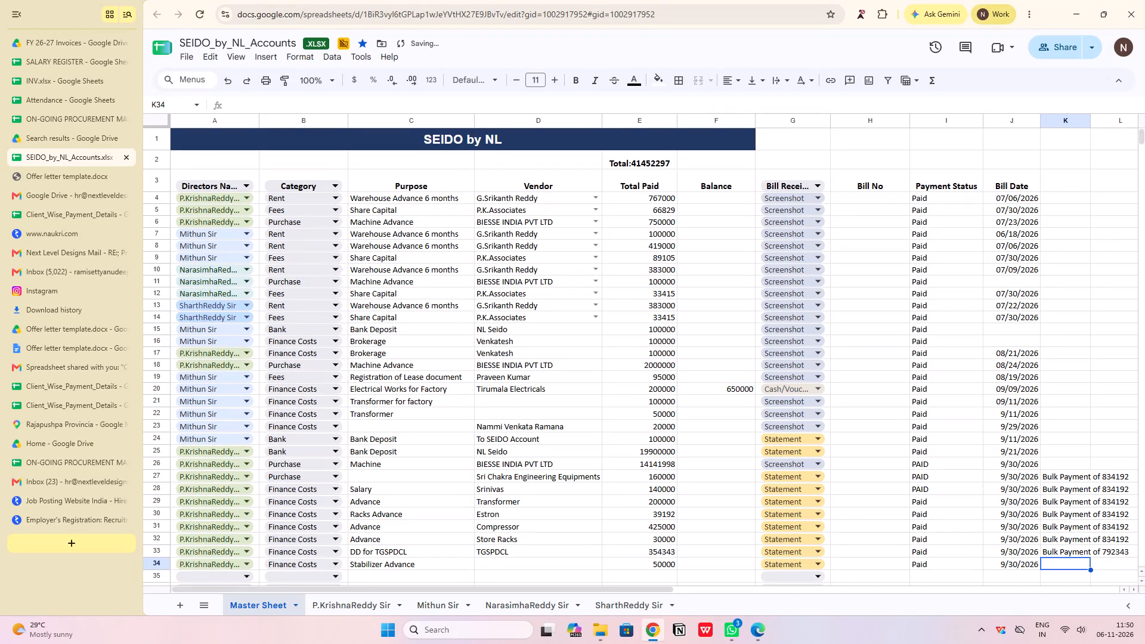
key(shift+b)
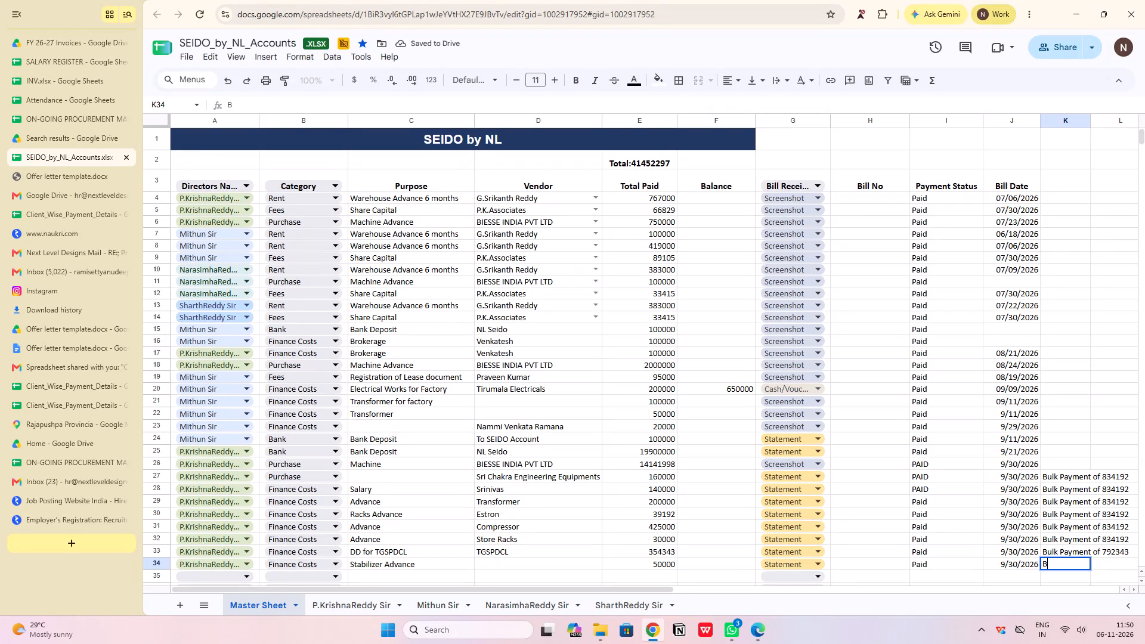
key(i)
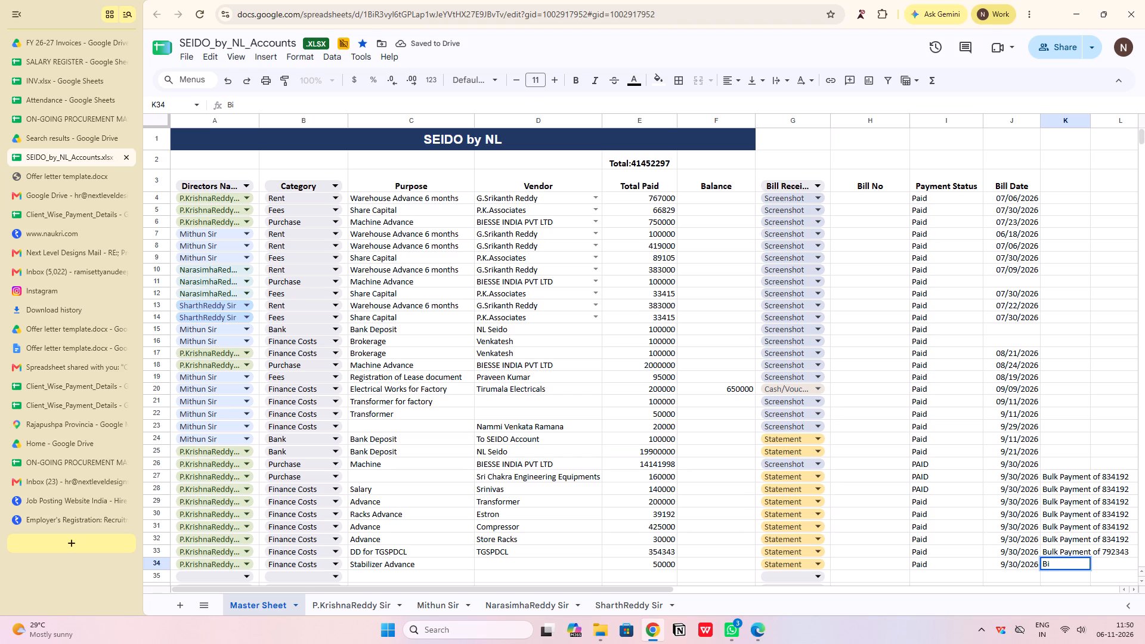
key(BackSpace)
text(ulk)
key(space)
text(Payment)
key(space)
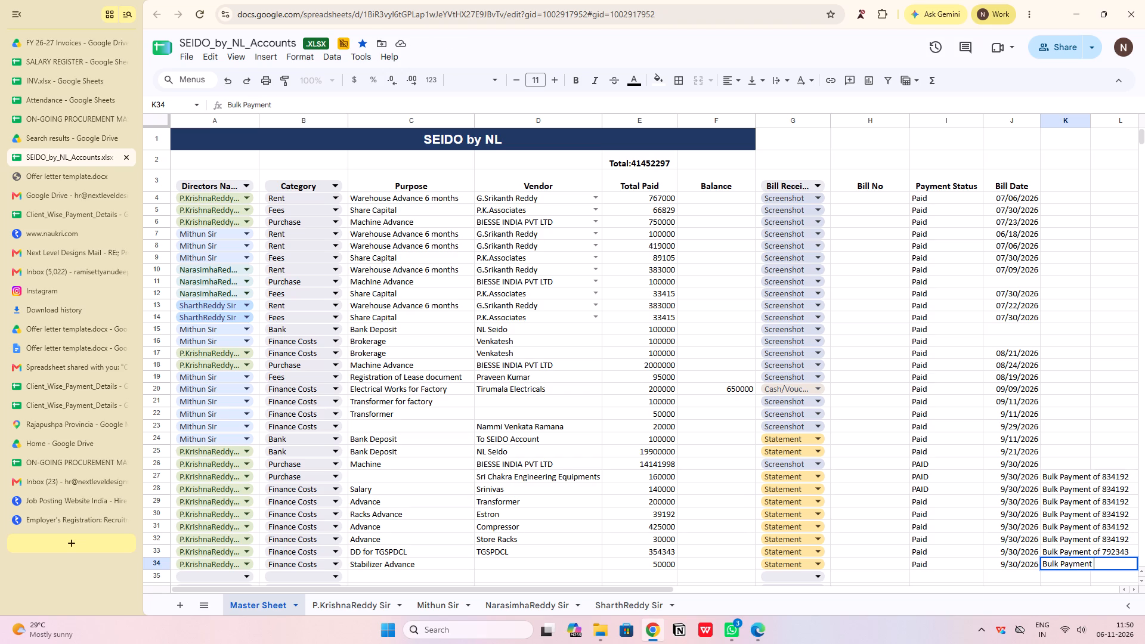
text(of)
key(space)
text(79)
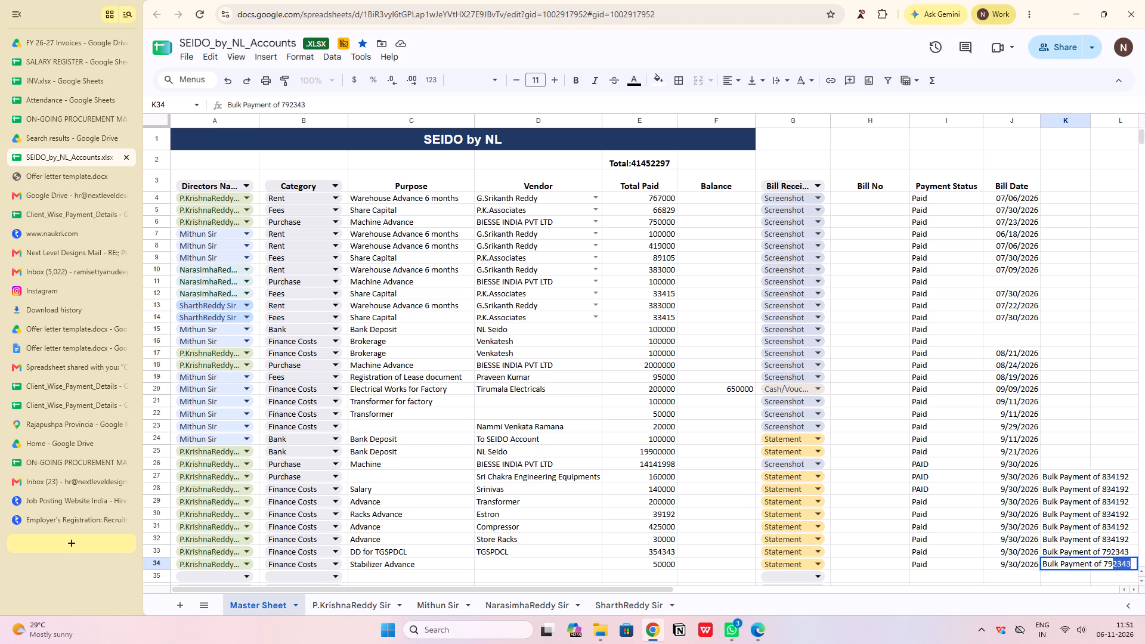
key(Down)
Start row 35 with the same director as row 34 and the category Finance Costs.
key(Left)
key(Left)
key(Left)
key(Left)
key(Left)
key(Left)
key(Left)
key(Left)
key(Left)
key(Left)
key(Left)
key(Left)
key(Left)
key(Left)
key(Left)
key(Left)
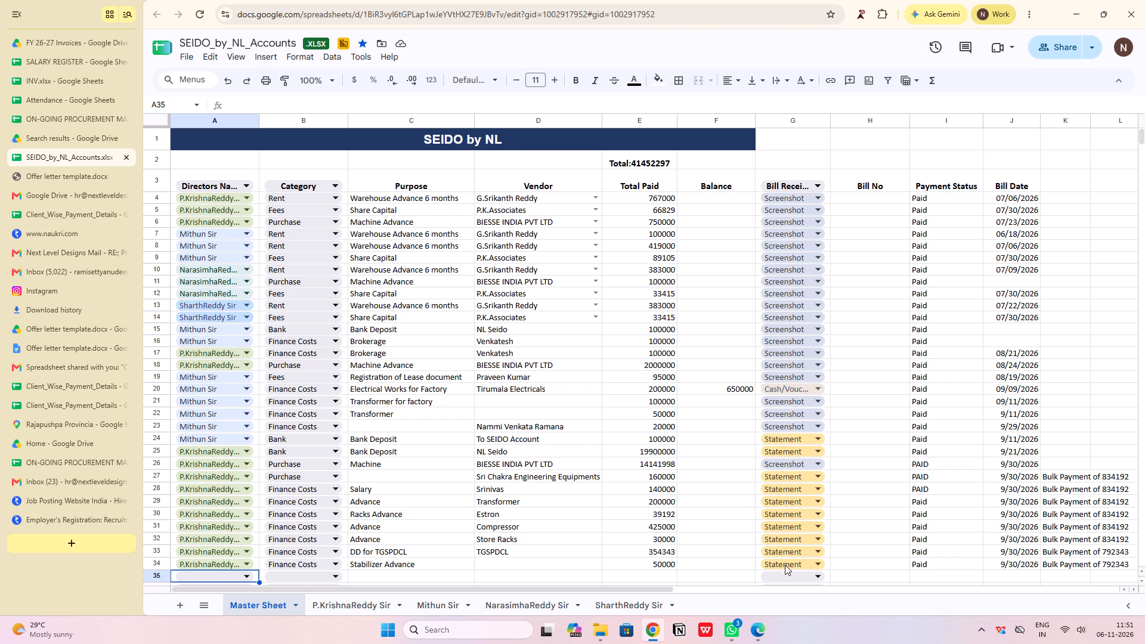
click(238, 573)
click(249, 500)
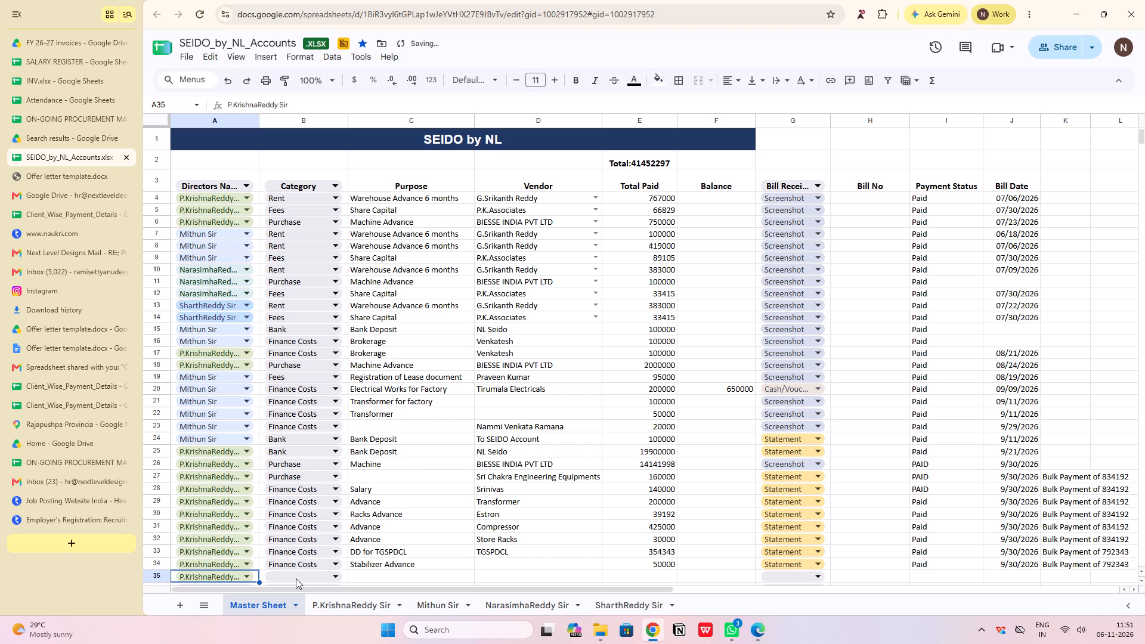
click(296, 578)
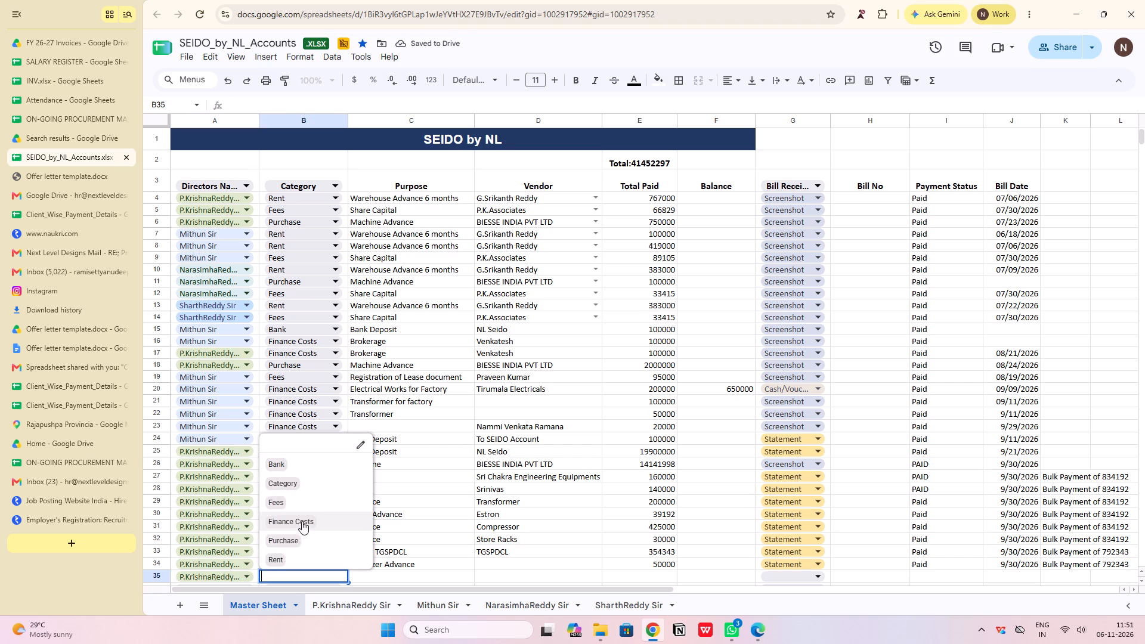
click(302, 521)
Enter the purpose Dust Collectors, vendor Apcon and a total paid of 388000 in row 35.
click(373, 572)
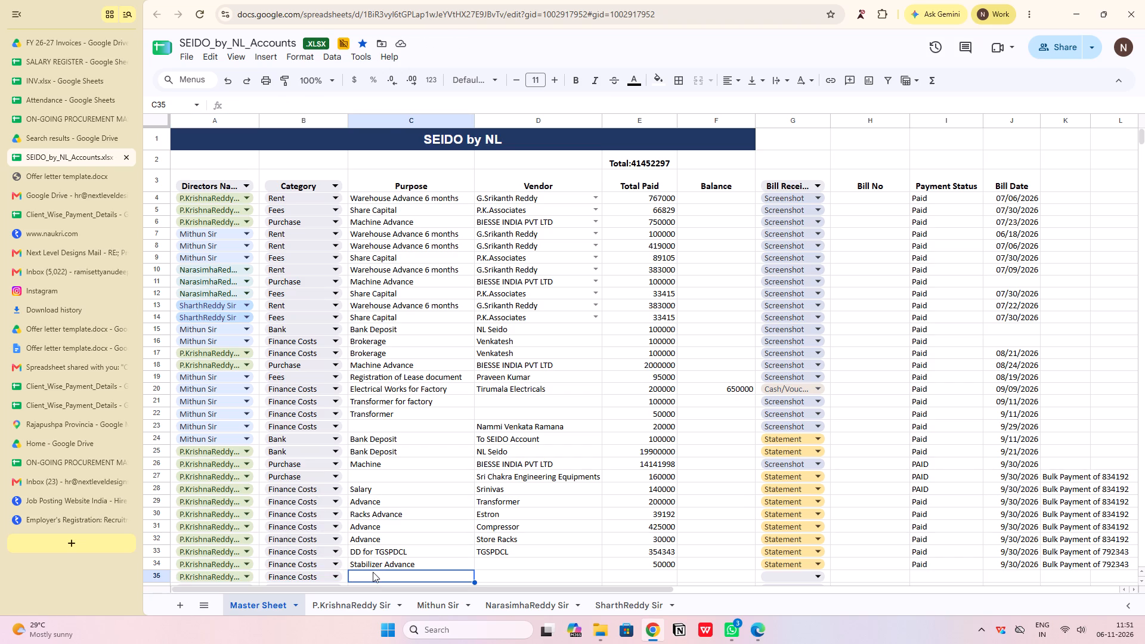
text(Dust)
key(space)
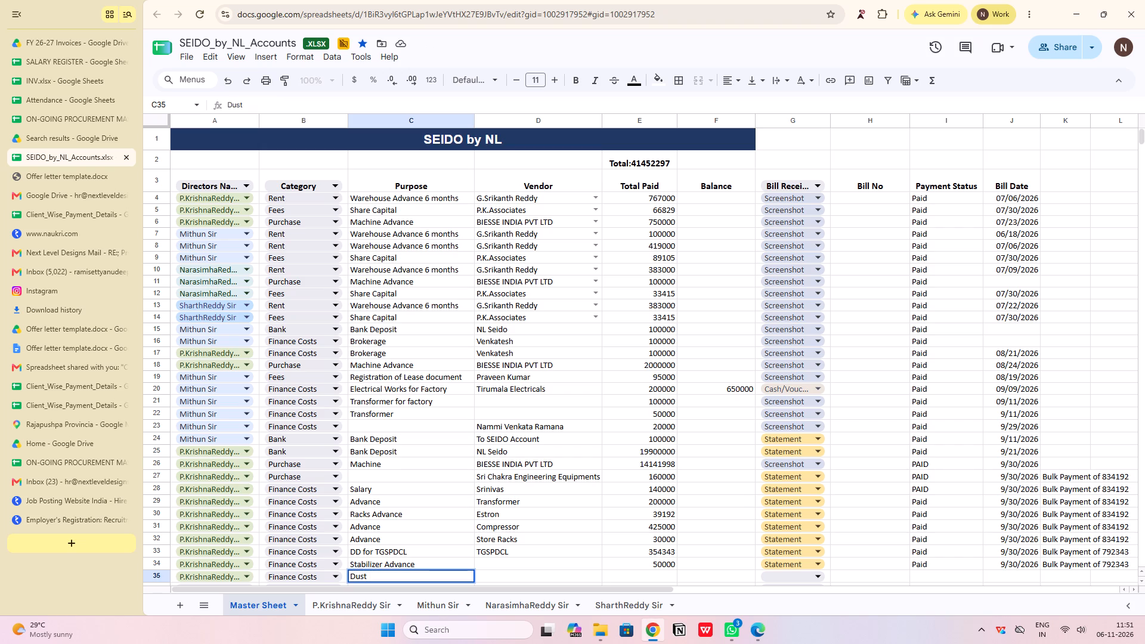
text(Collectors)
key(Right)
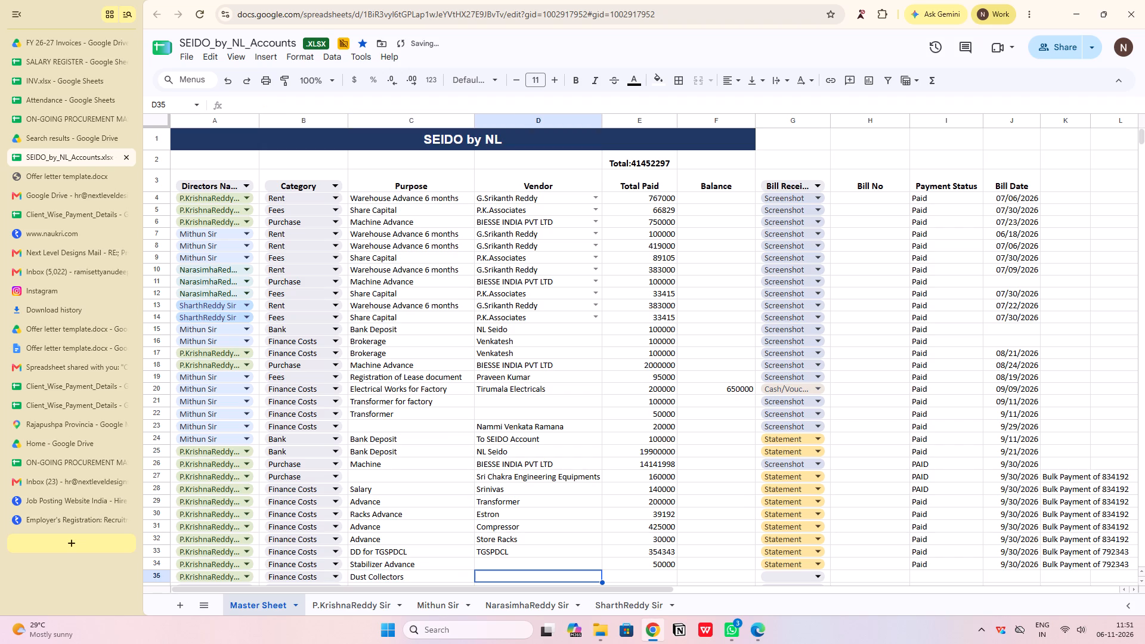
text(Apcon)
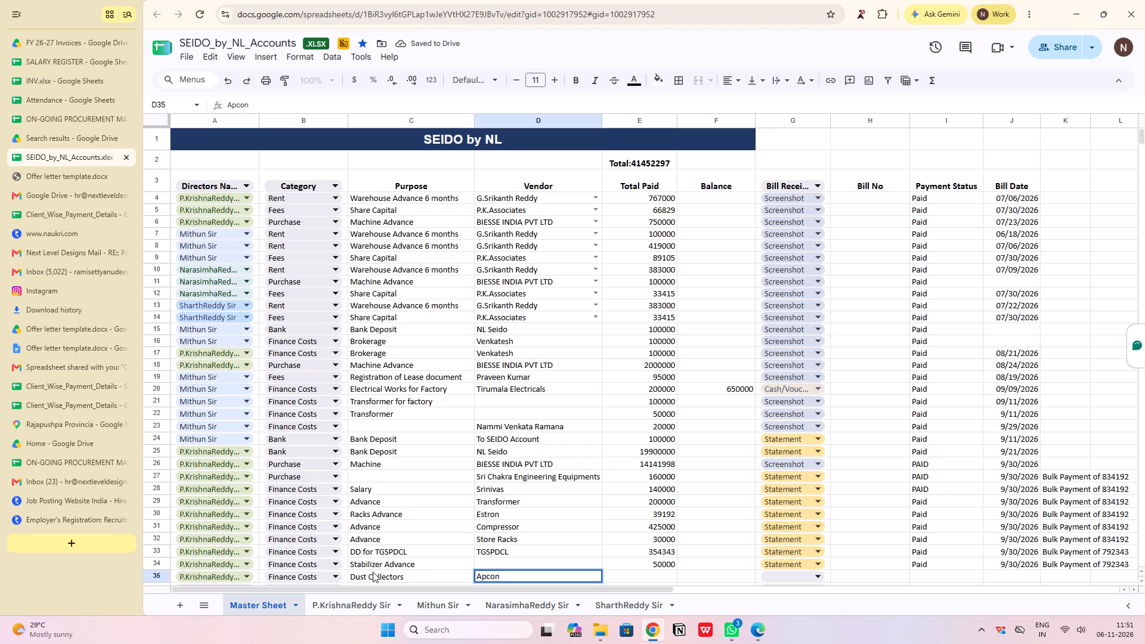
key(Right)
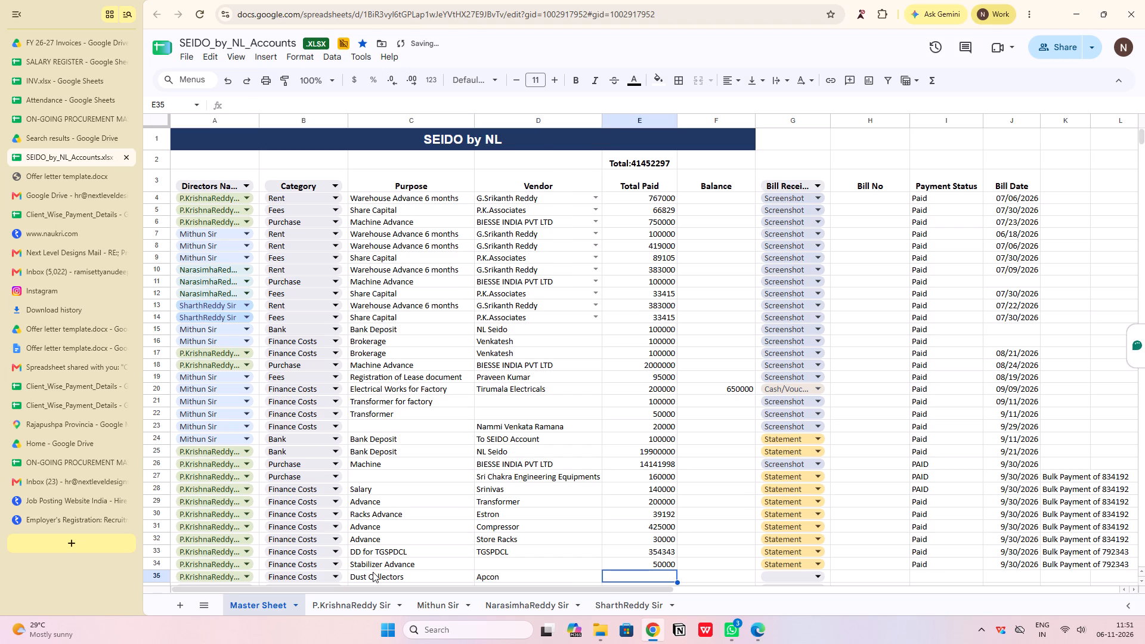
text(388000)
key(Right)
Set row 35's bill receipt type to Statement and enter Paid as its payment status.
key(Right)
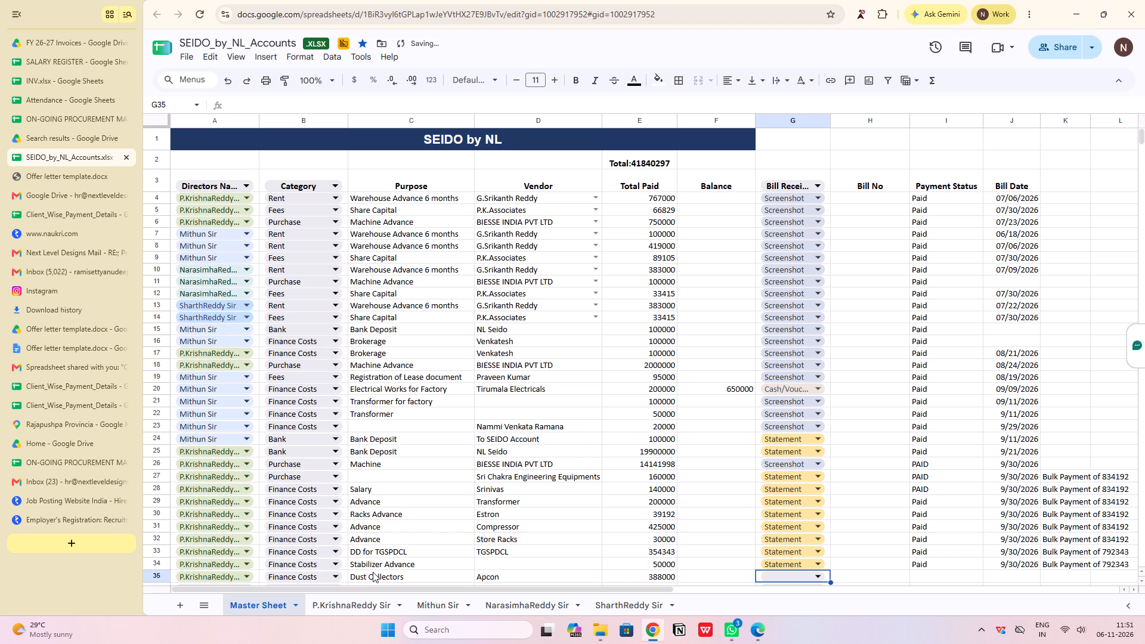
click(778, 574)
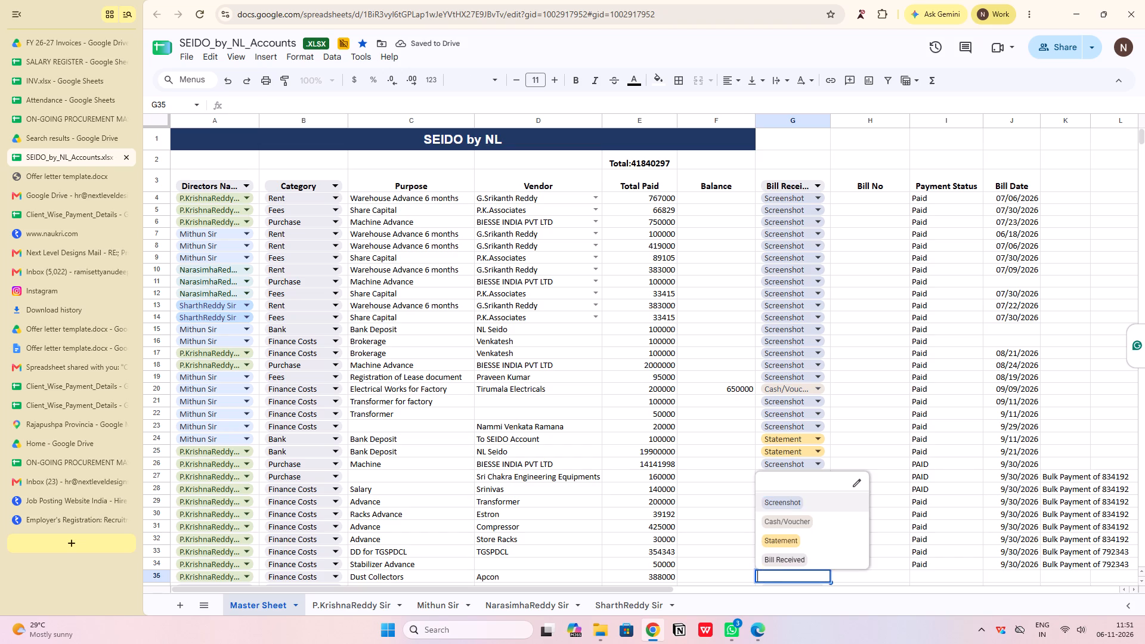
click(779, 543)
click(954, 577)
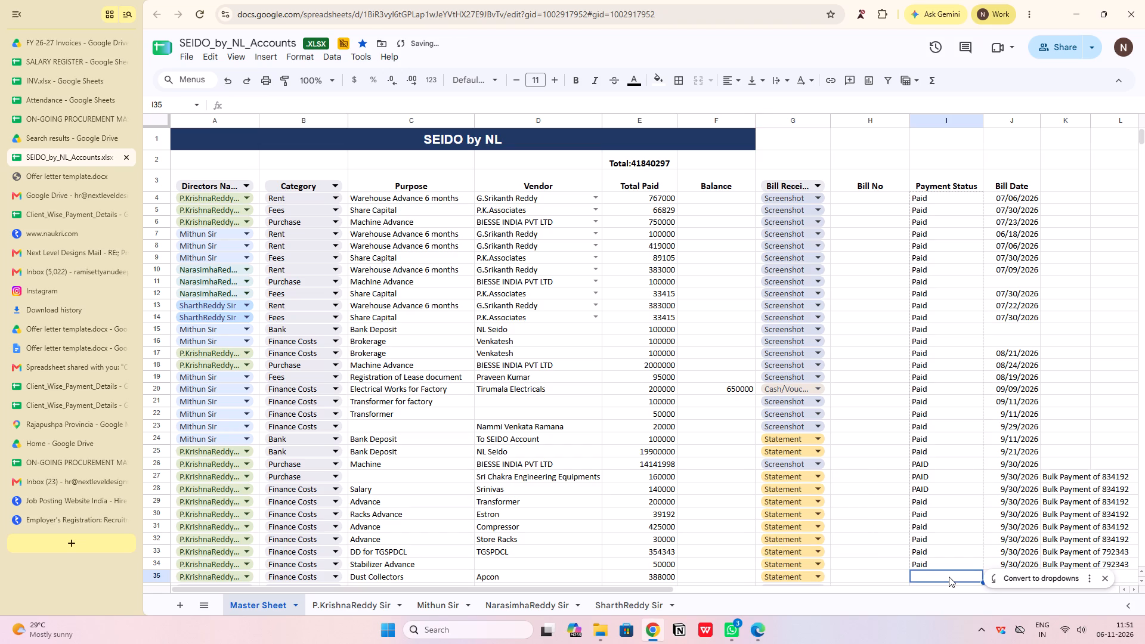
text(Pa)
text(id)
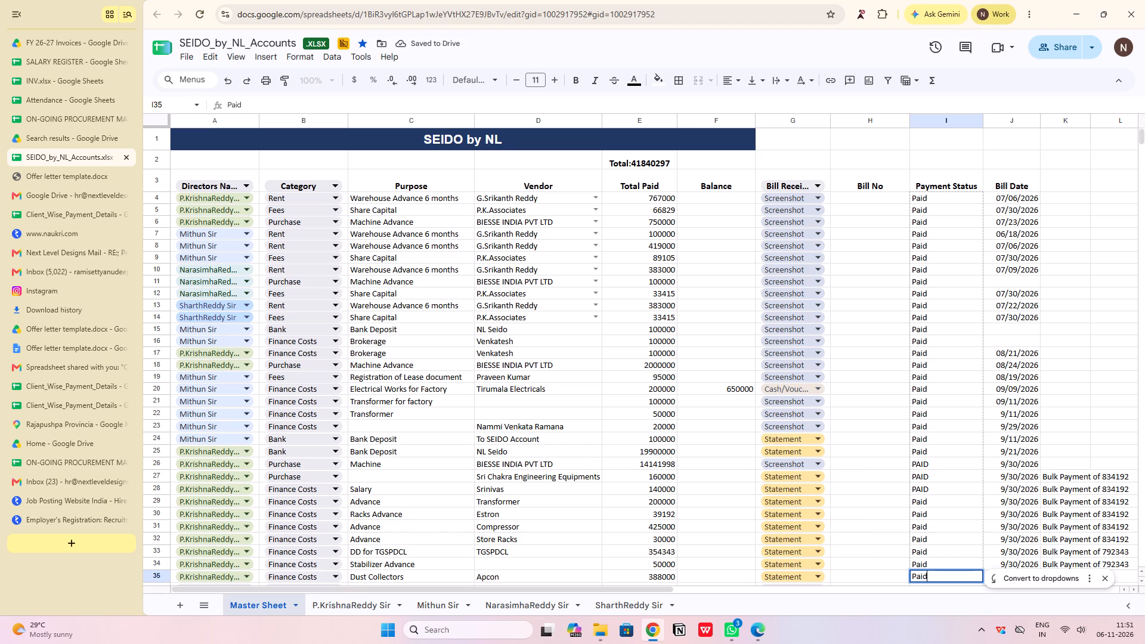
key(Right)
Enter the bill date 9/30/2026 and the note Bulk Payment of 792343 in row 35.
text(9/30/2026)
key(Right)
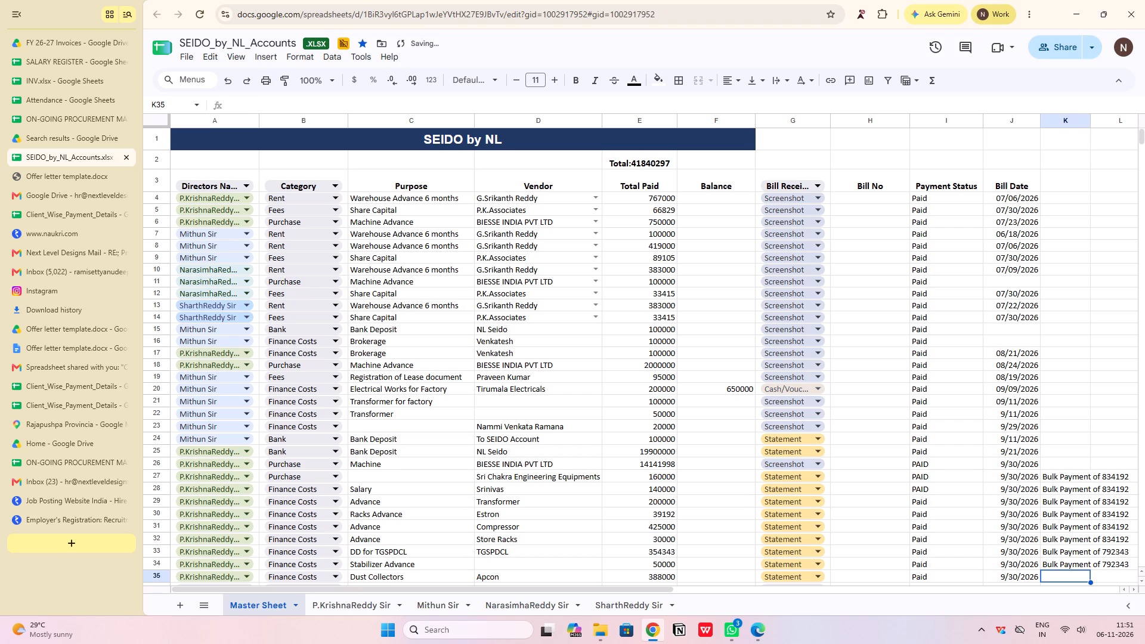
text(Bu)
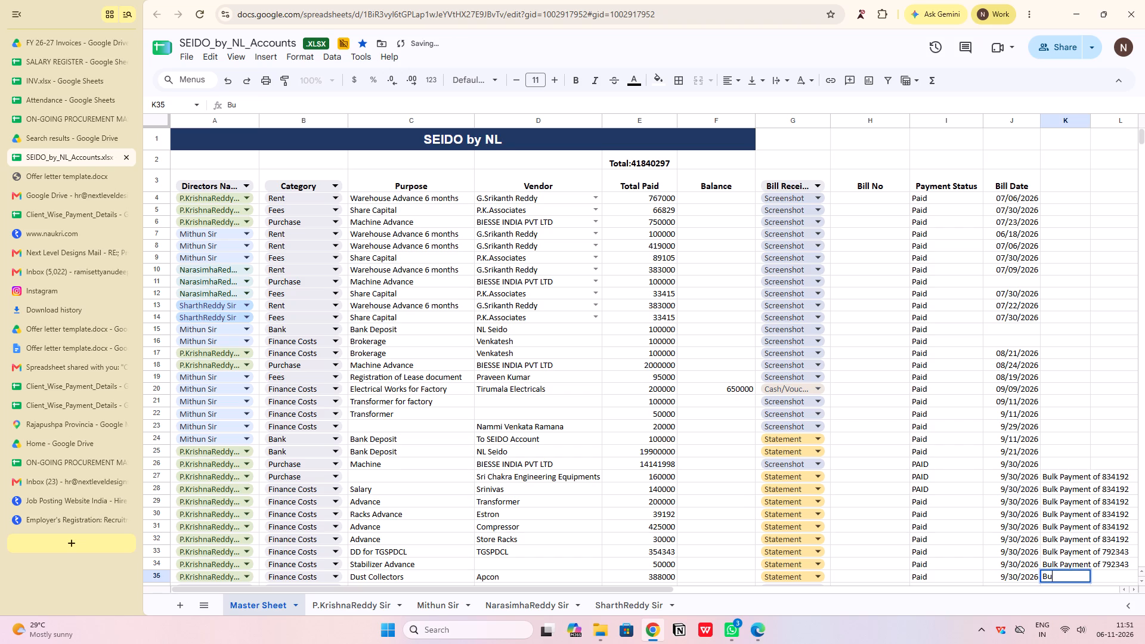
text(lk Payment)
key(space)
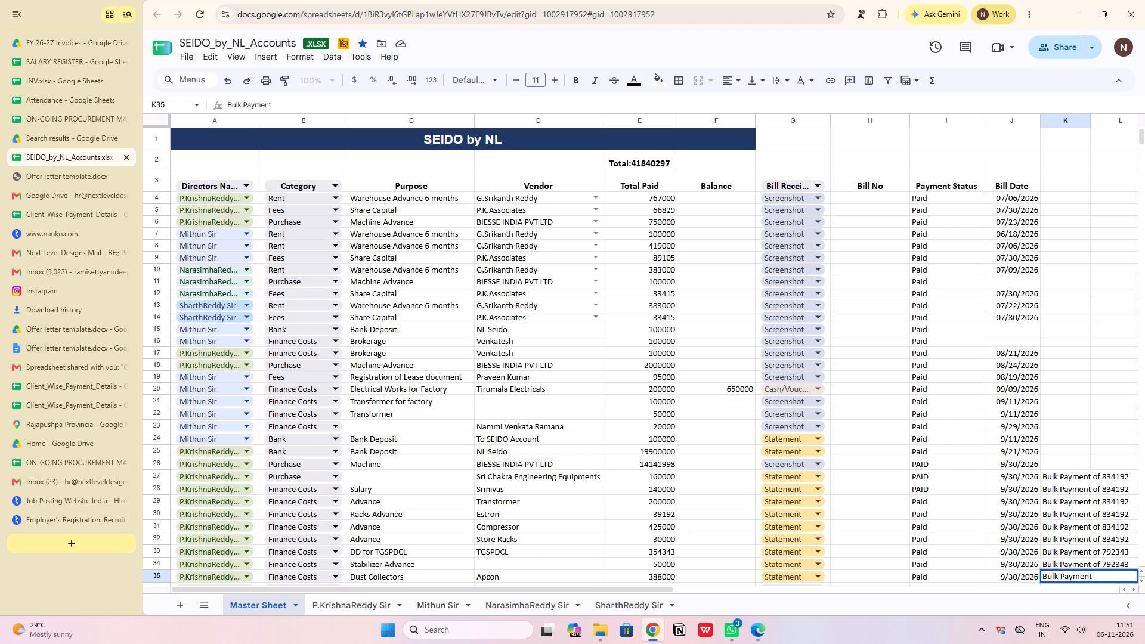
text(of 79)
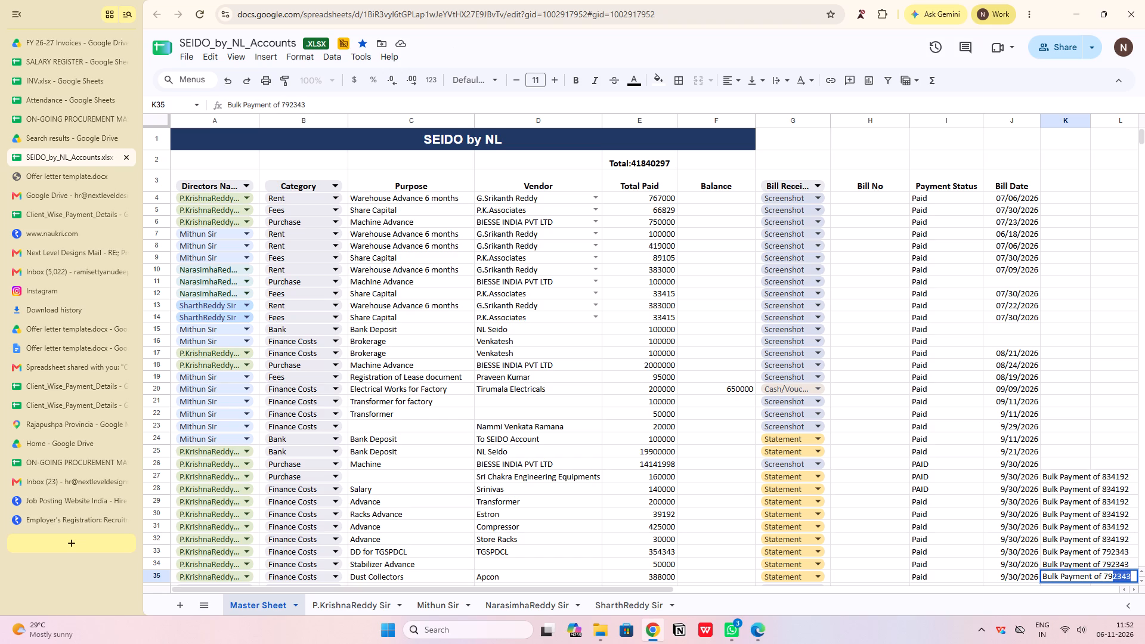
key(Down)
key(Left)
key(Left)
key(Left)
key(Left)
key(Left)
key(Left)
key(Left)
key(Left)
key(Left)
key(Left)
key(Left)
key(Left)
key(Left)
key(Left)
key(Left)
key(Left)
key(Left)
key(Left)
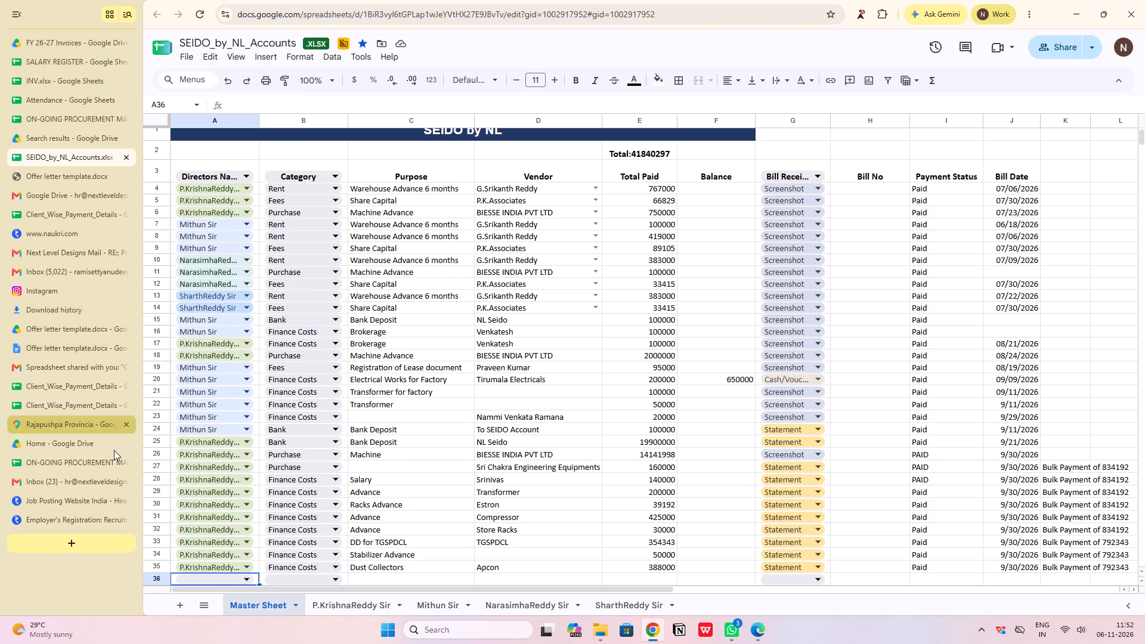
Switch to Google Drive and find and open the Office Boy Expenses August spreadsheet.
click(88, 441)
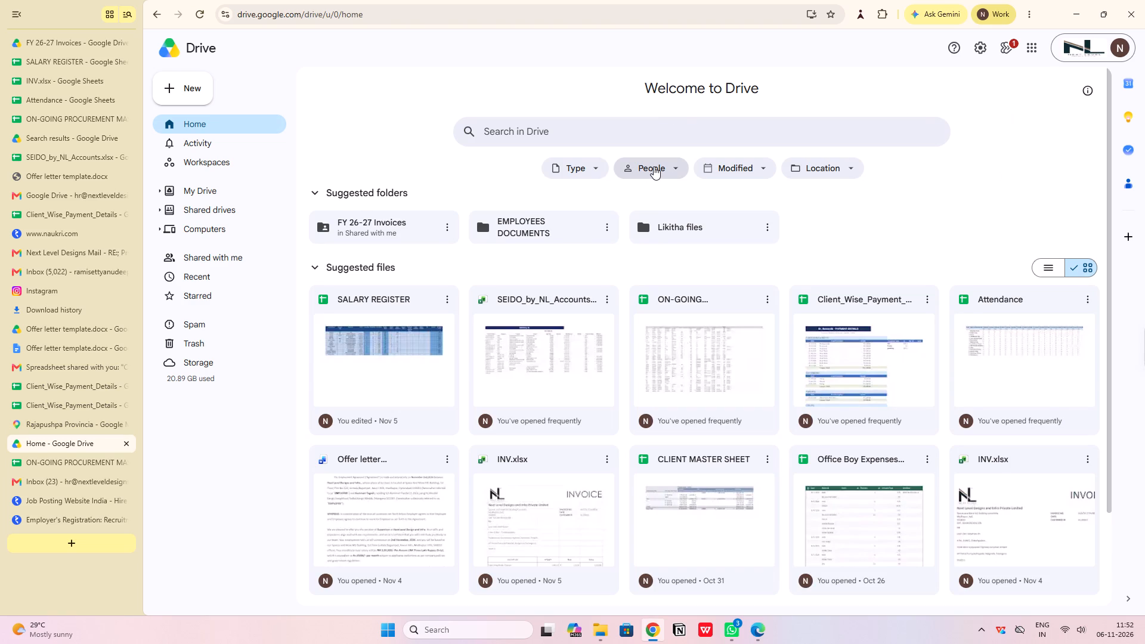
click(619, 130)
key(o)
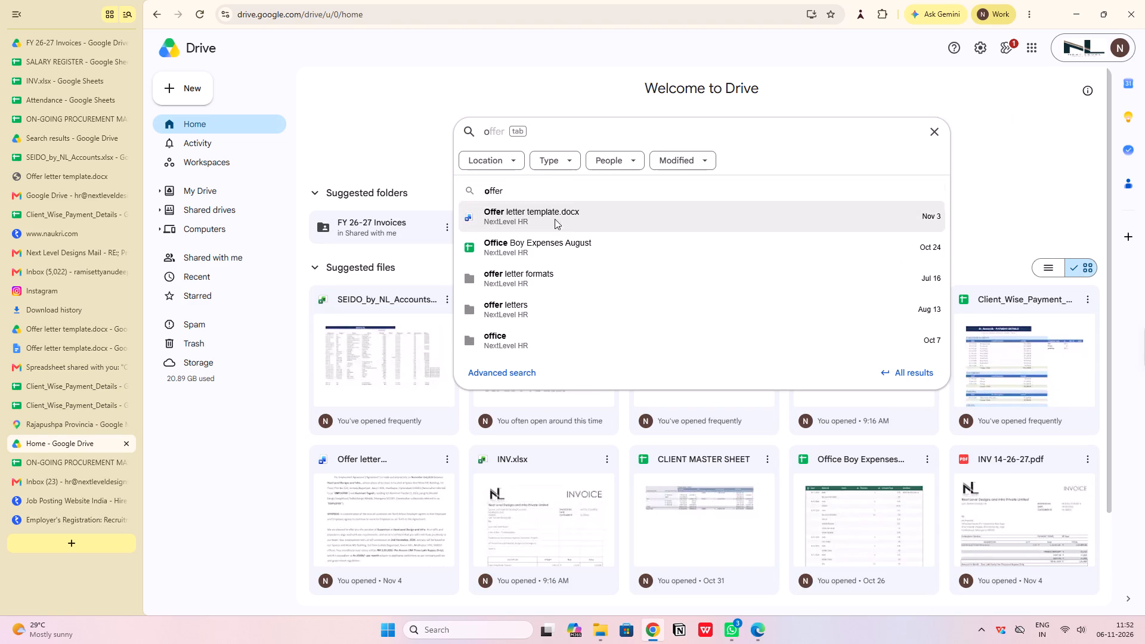
click(556, 249)
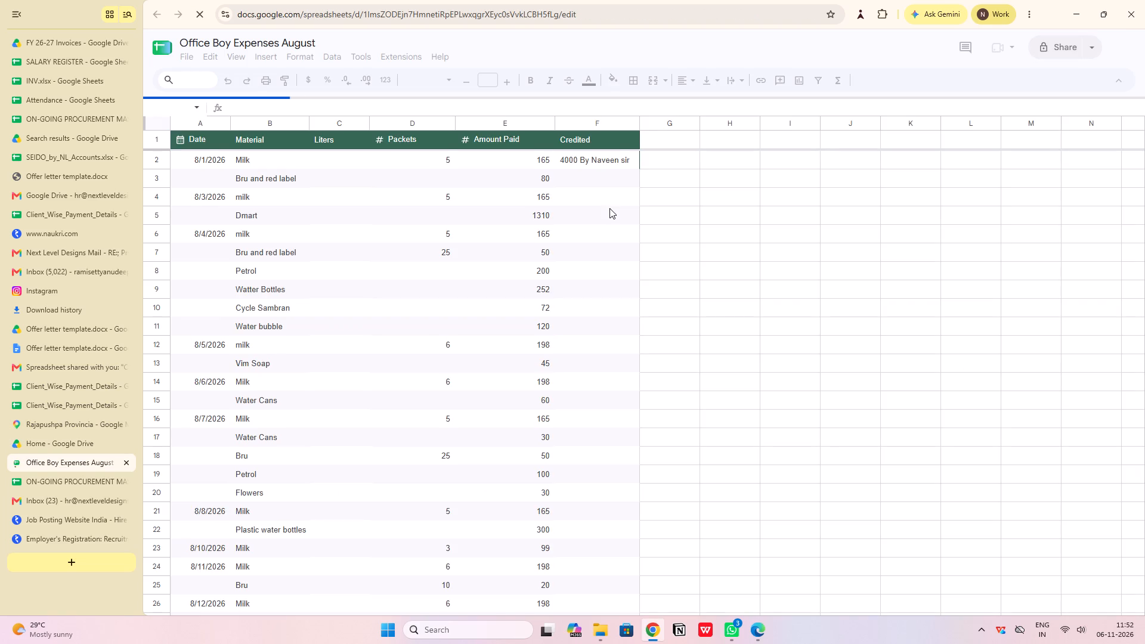
Switch from the August sheet to the October sheet and find the first empty row below its entries.
scroll(669, 259, down, 3)
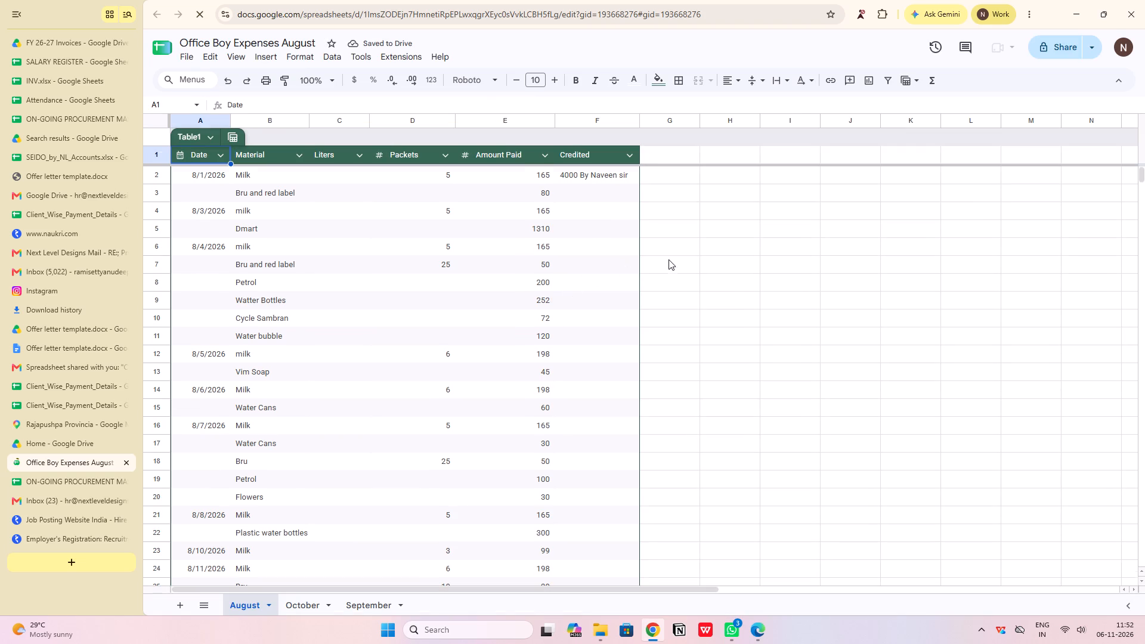
scroll(669, 259, down, 13)
scroll(669, 259, up, 2)
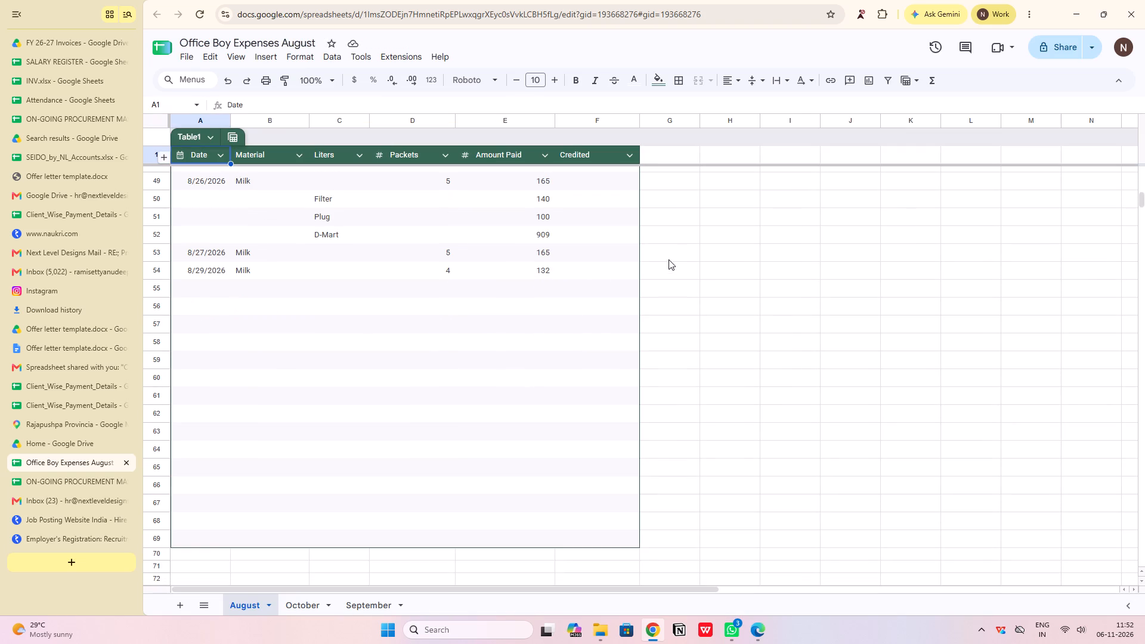
scroll(669, 259, up, 3)
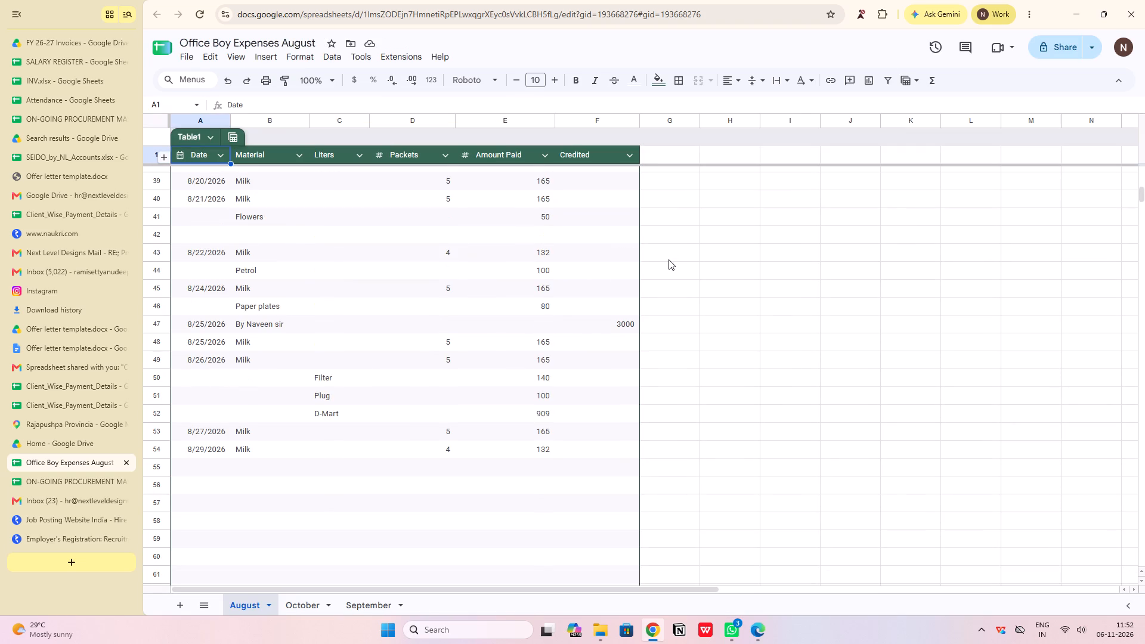
click(298, 597)
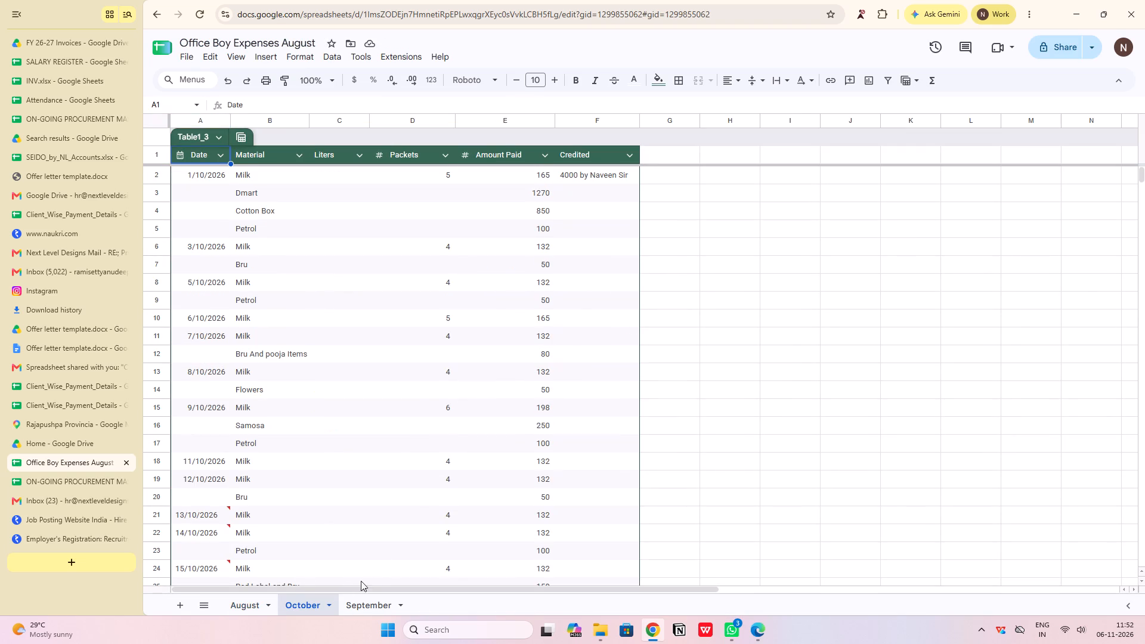
scroll(420, 402, down, 6)
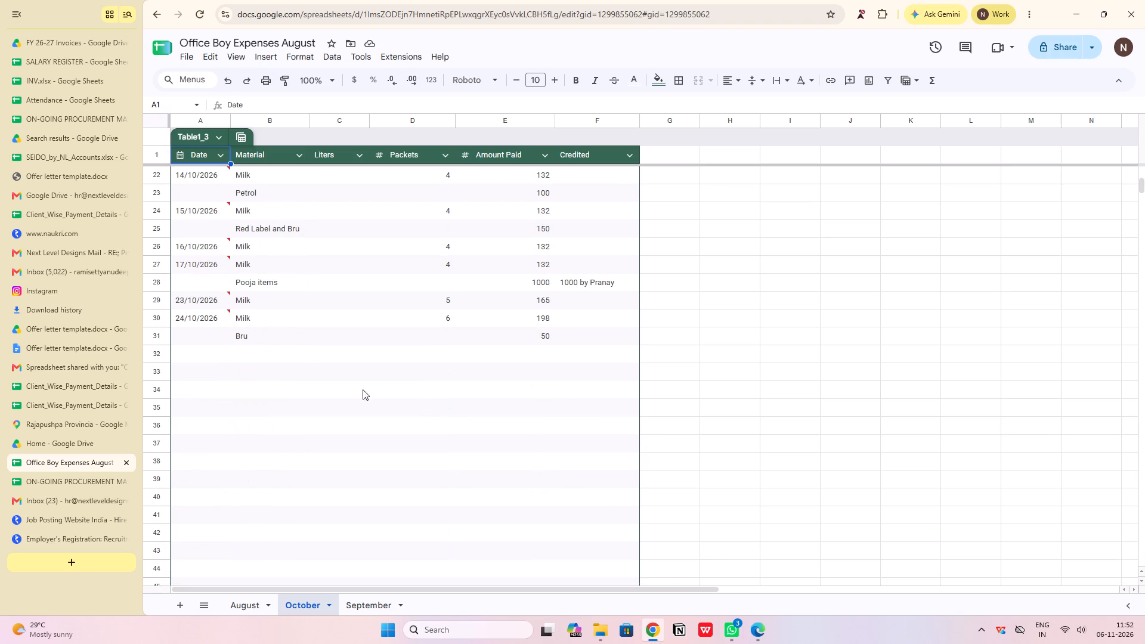
Record a Milk expense in row 32 dated 26/10/2026, with 4 packets and 132 paid.
click(205, 348)
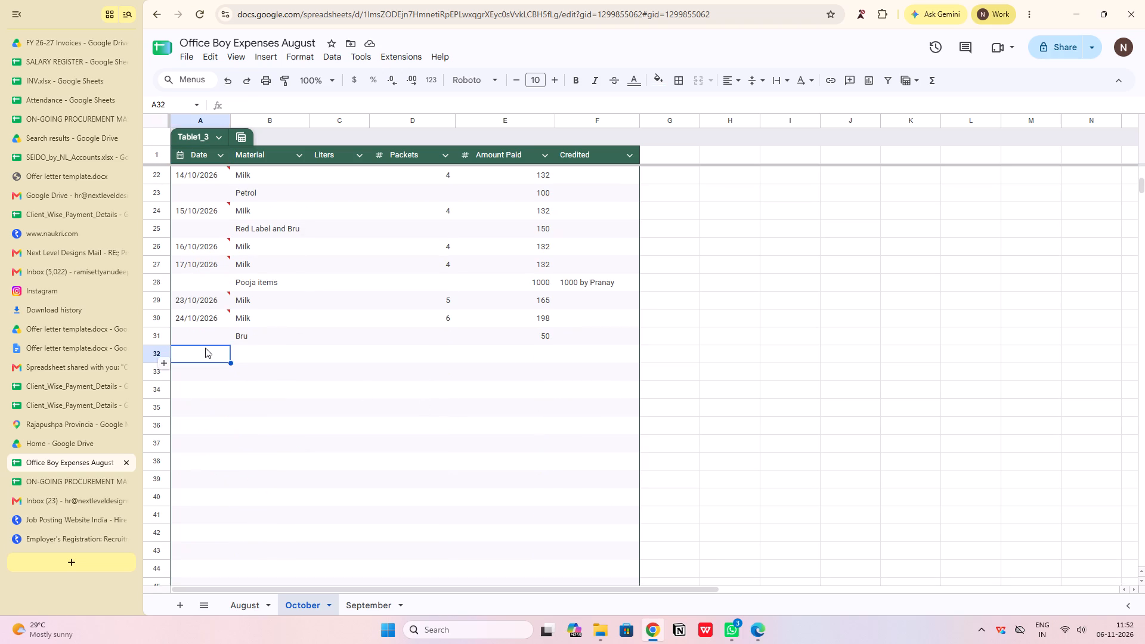
text(26/10/2026)
key(Right)
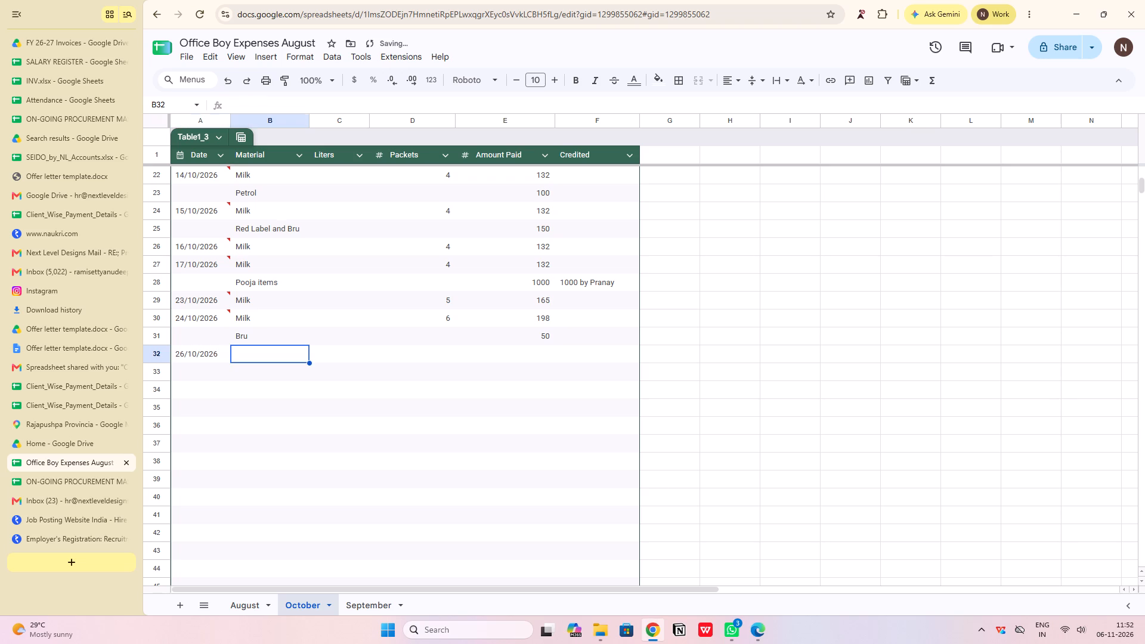
key(shift+m)
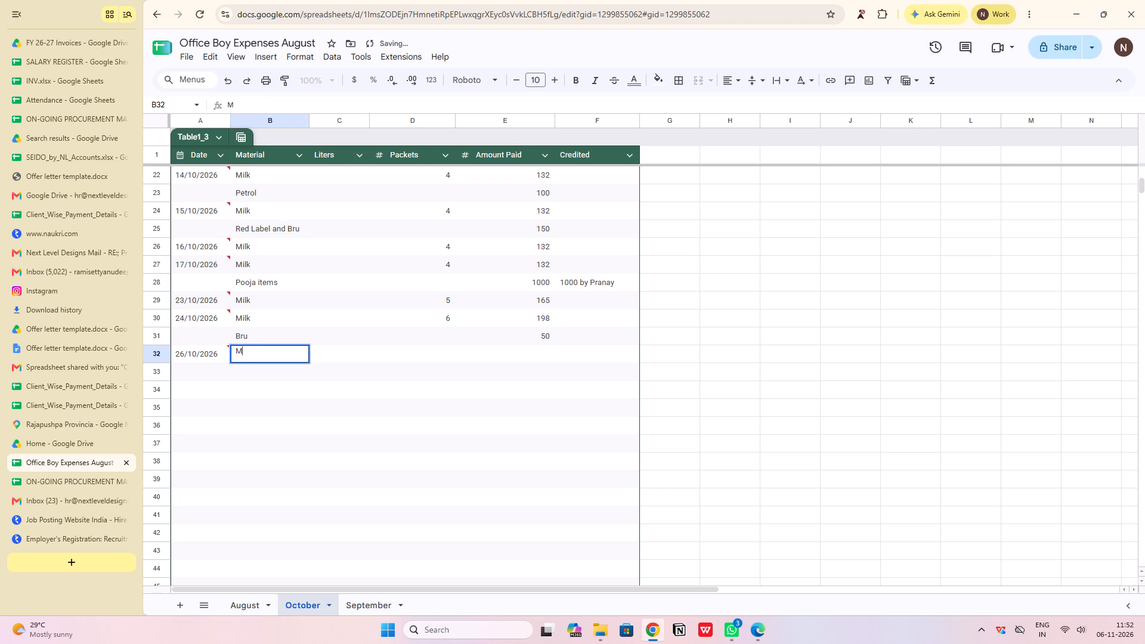
text(ilk)
key(Right)
key(Right)
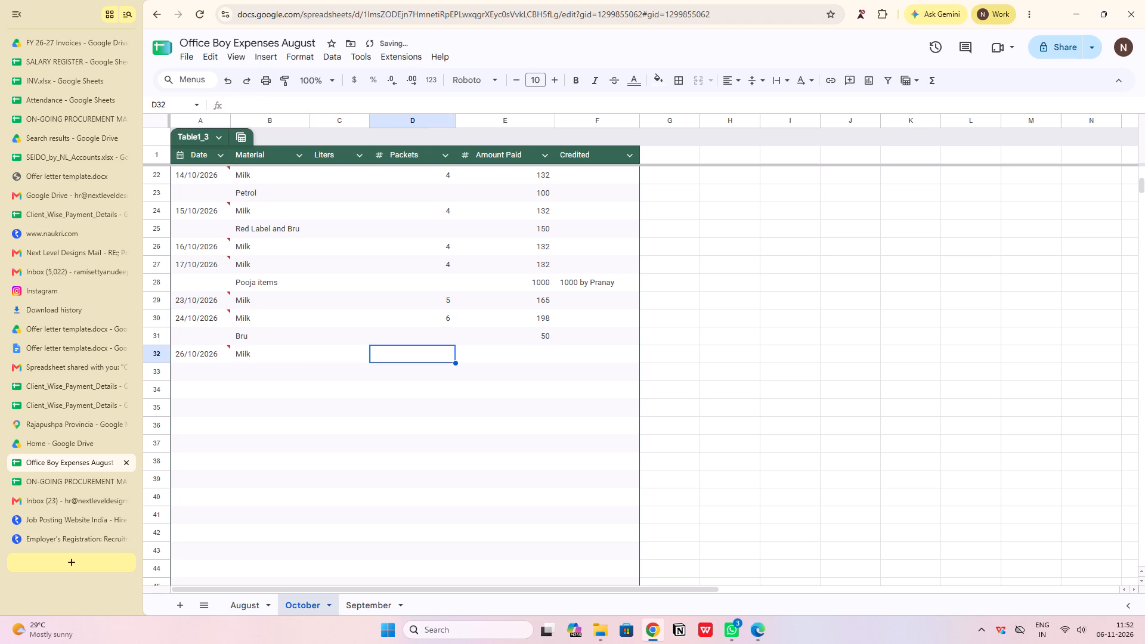
key(4)
key(Right)
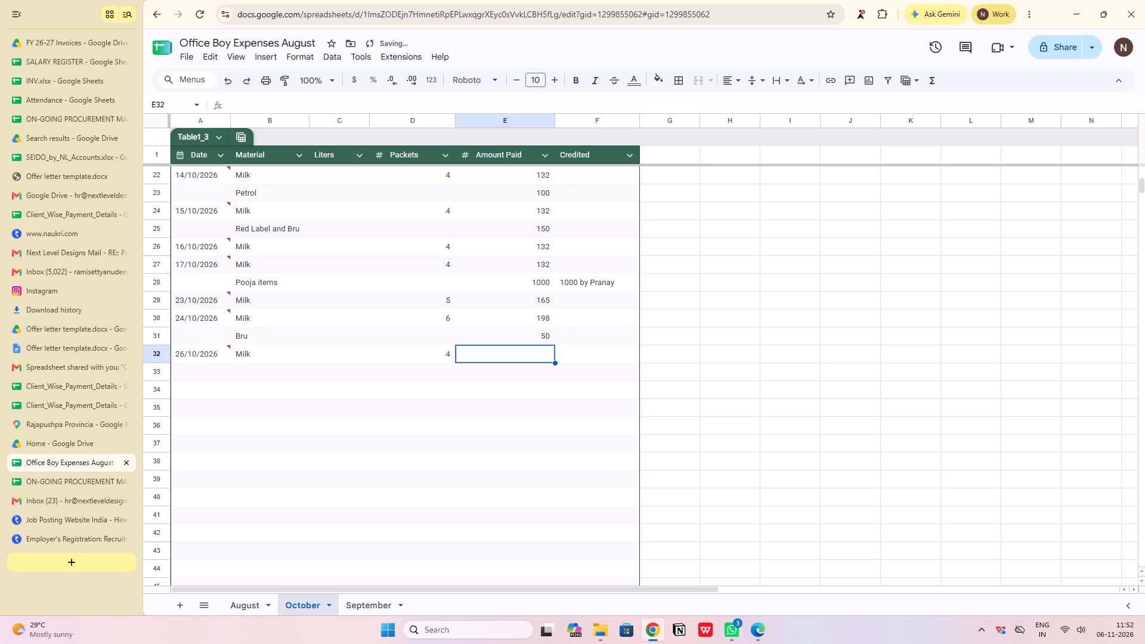
text(132)
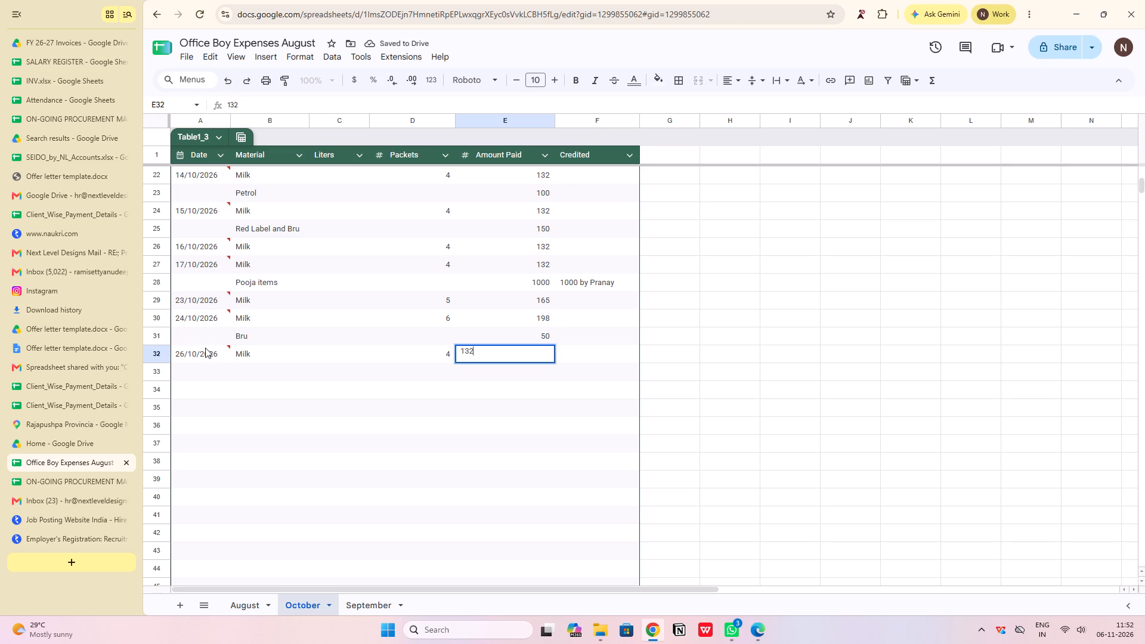
key(Down)
Add a Dmart expense with an amount paid of 1610 in row 33.
key(Left)
key(Left)
key(Left)
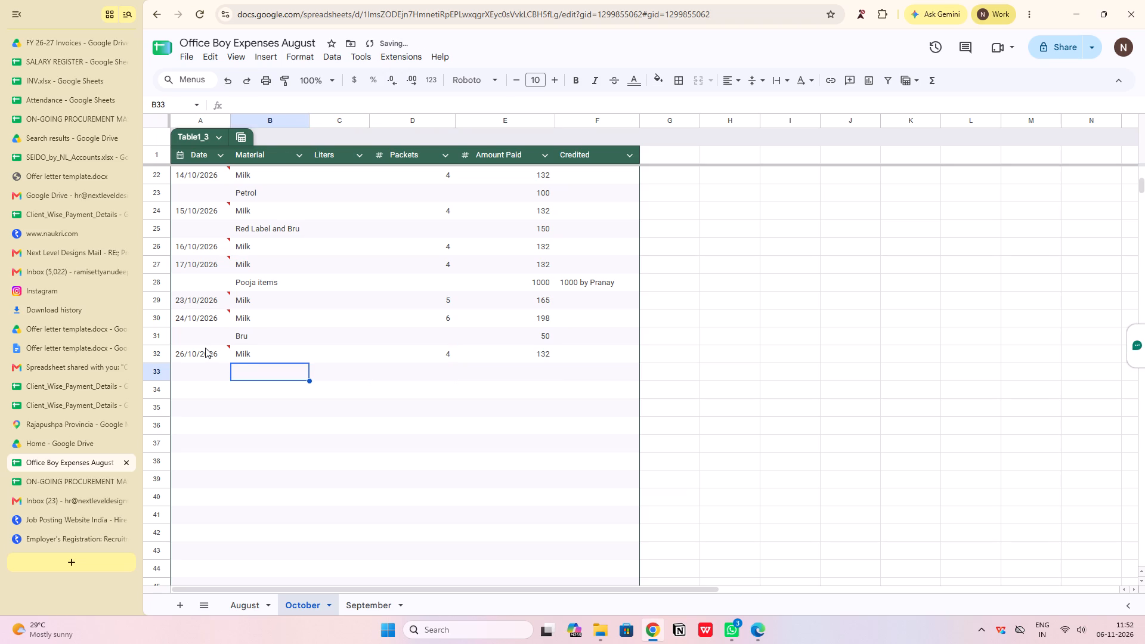
key(shift+d)
key(Right)
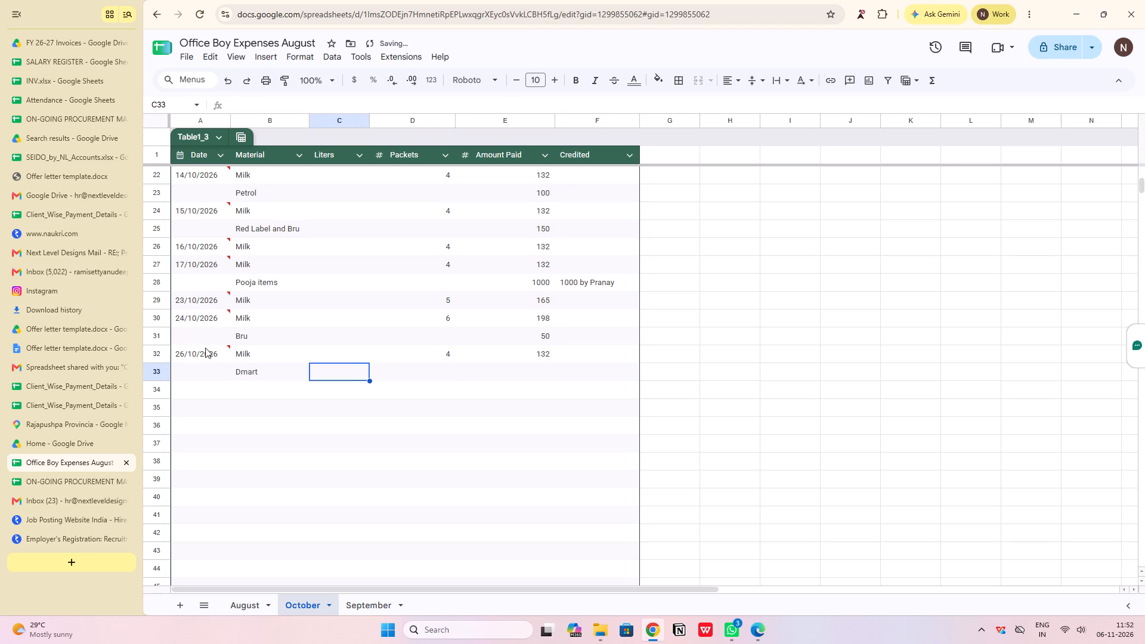
key(Right)
key(Right)
text(1610)
key(Down)
Add a Petrol expense with an amount paid of 100 in row 34.
key(Left)
key(Left)
key(Left)
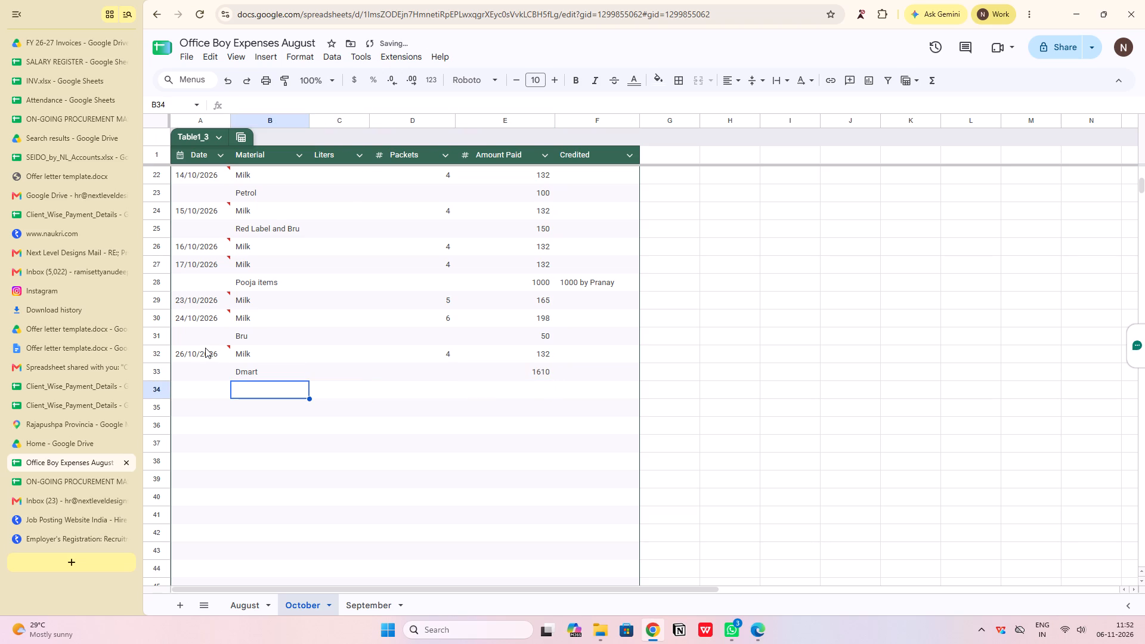
text(Petr)
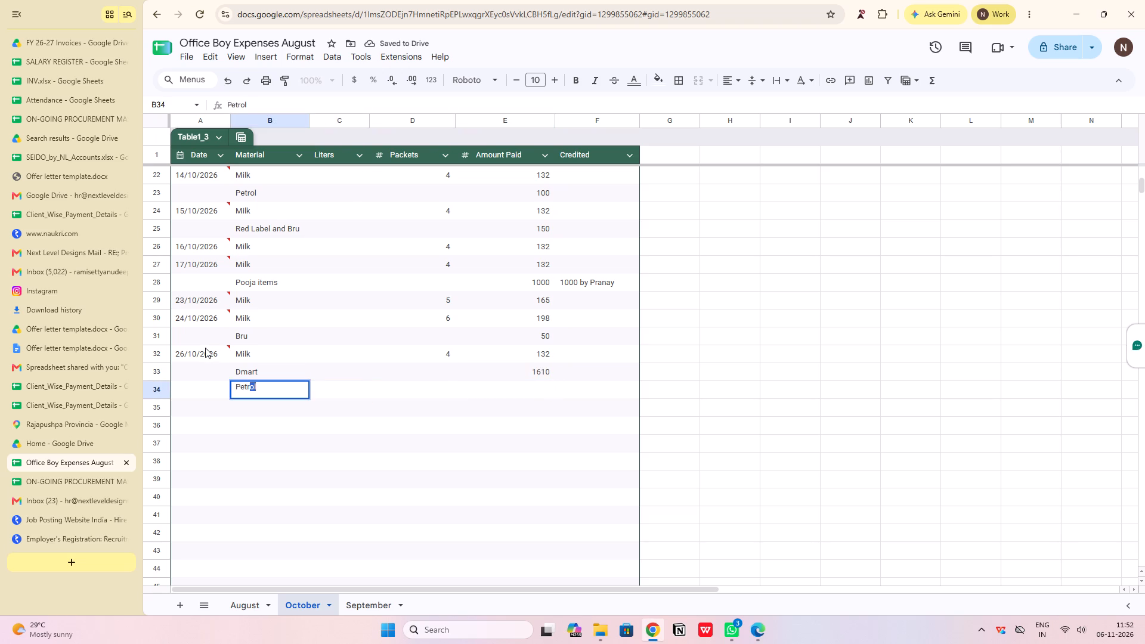
text(ol)
key(Right)
key(Right)
key(Right)
key(Right)
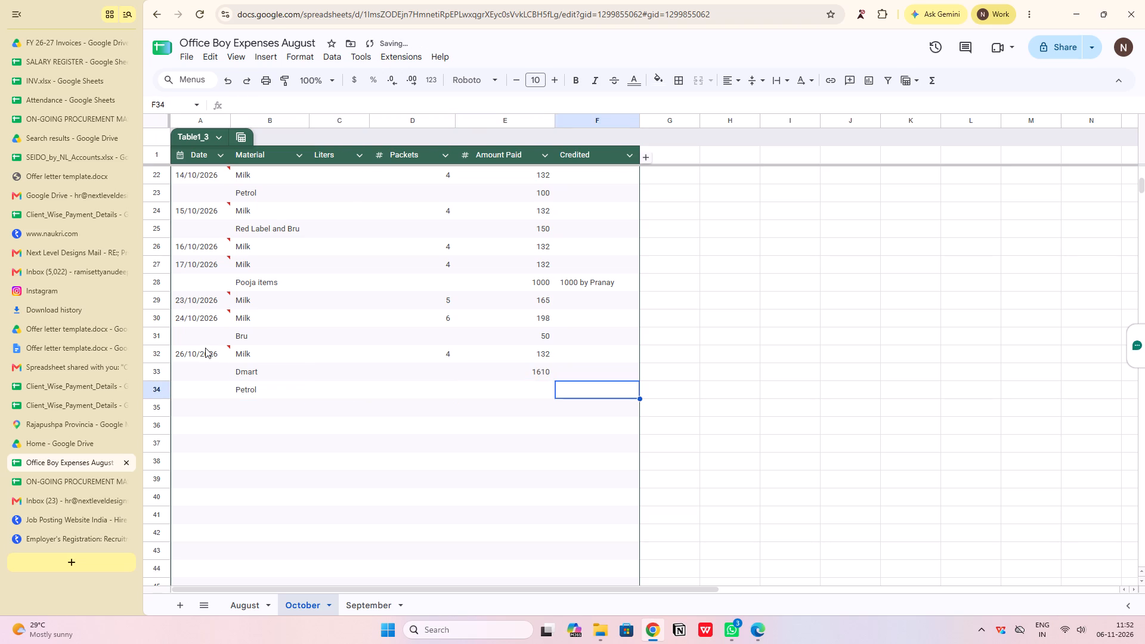
key(Left)
text(100)
key(Down)
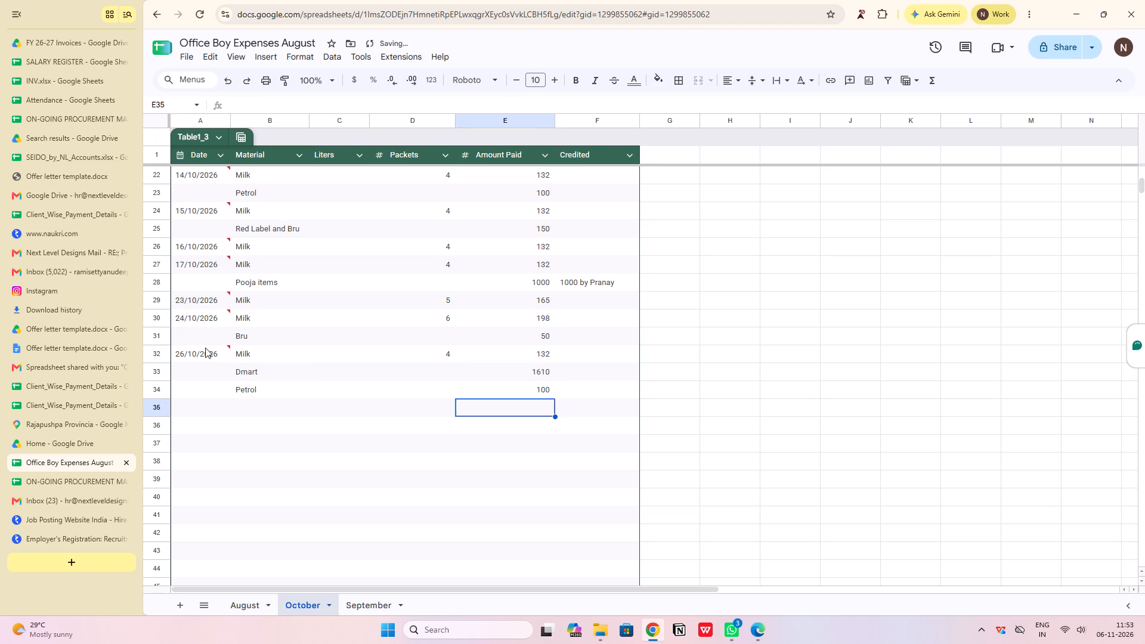
Record a Milk expense in row 35 dated 27/10/2026, with 4 packets and 132 paid.
key(Left)
key(Left)
key(Left)
key(Left)
key(Right)
key(Left)
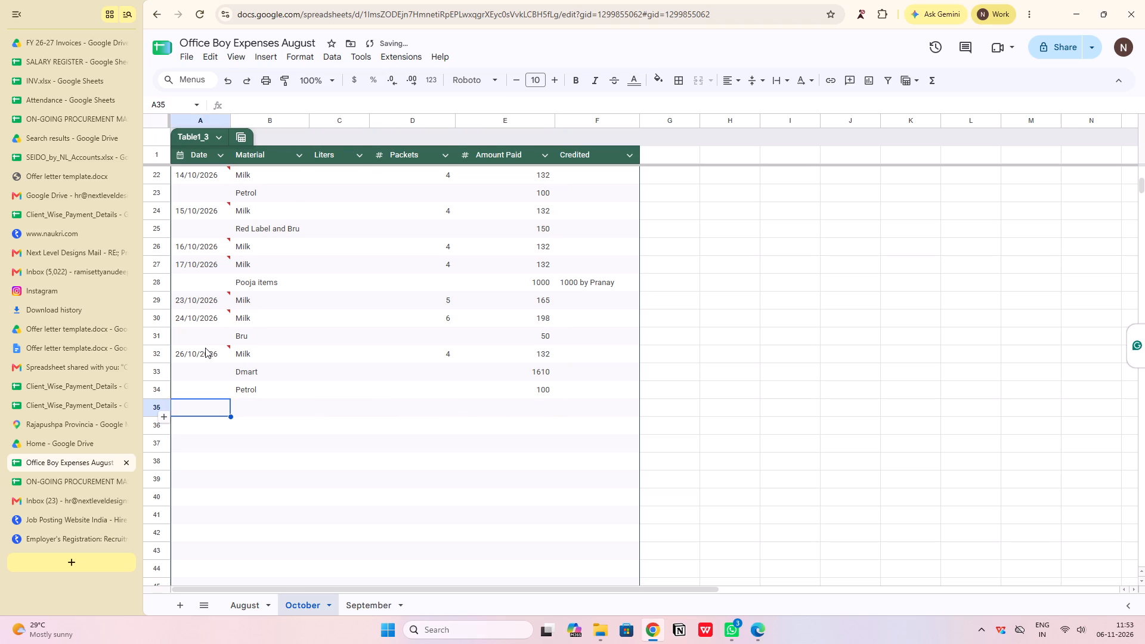
text(27/10/2026)
key(Right)
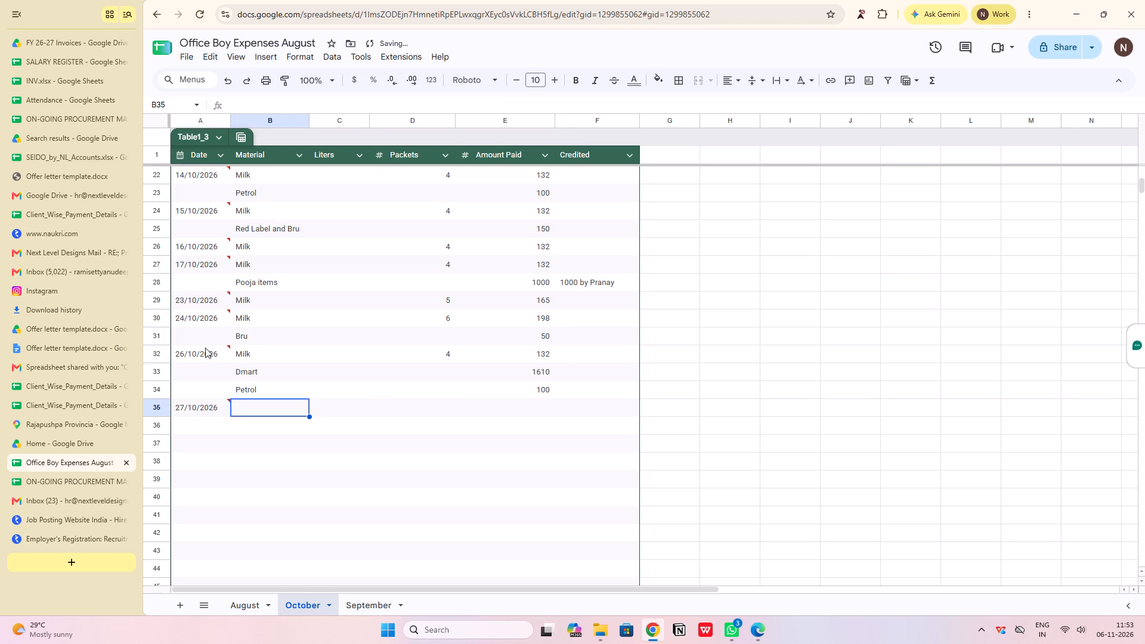
text(Milk)
key(Right)
key(Right)
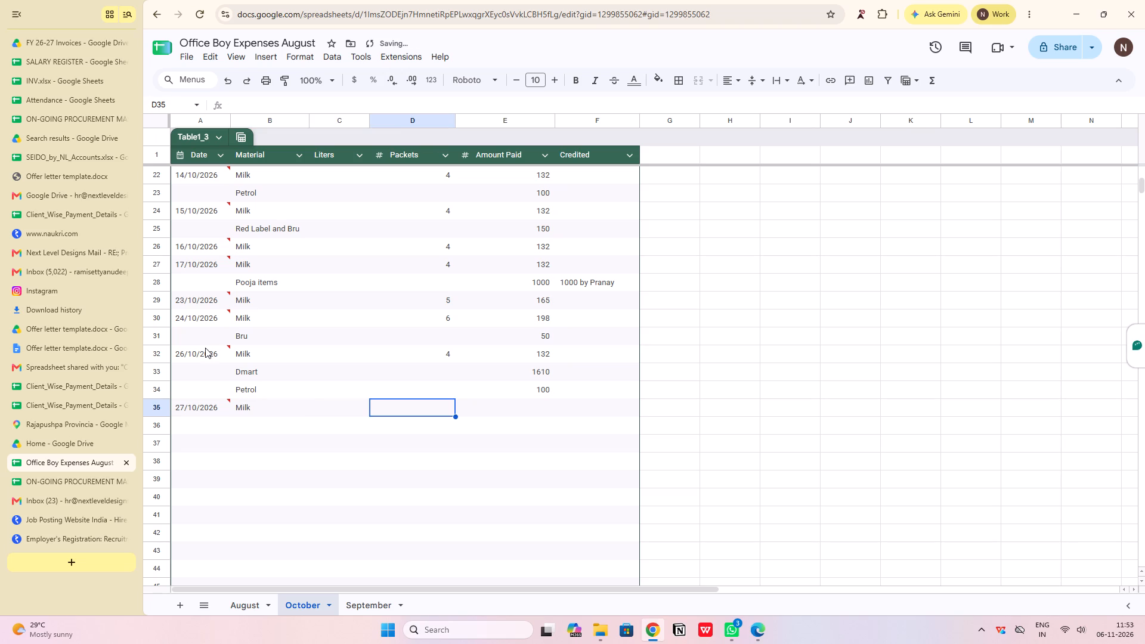
key(4)
key(Right)
text(132)
key(Down)
Add a Bru expense in row 36 with 10 packets and an amount paid of 50.
key(Left)
key(Left)
key(Left)
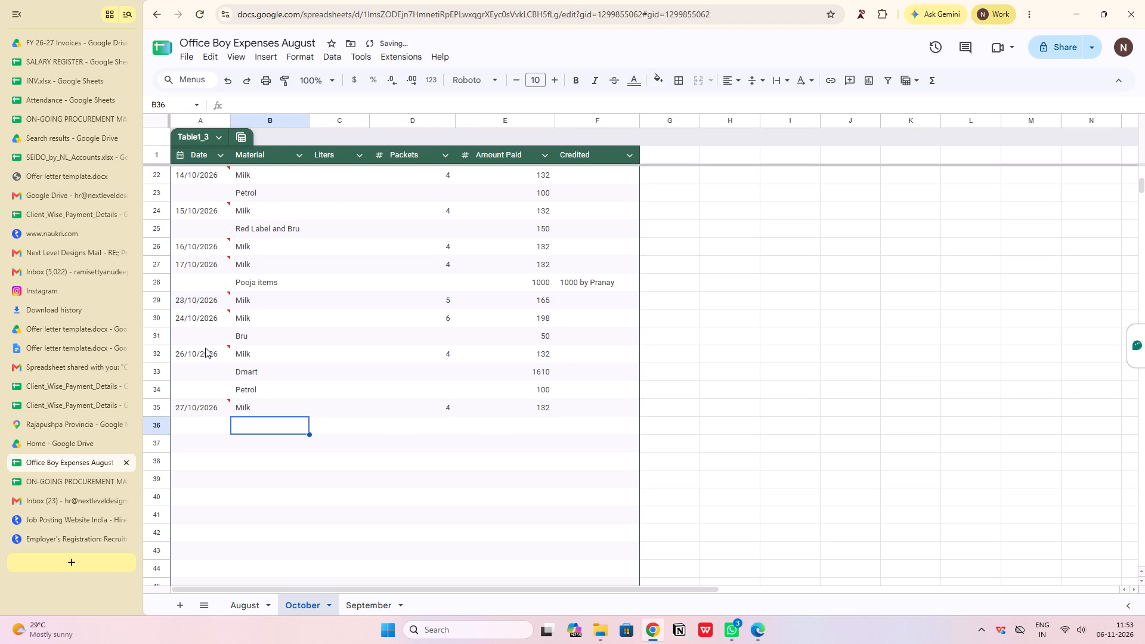
text(Bru)
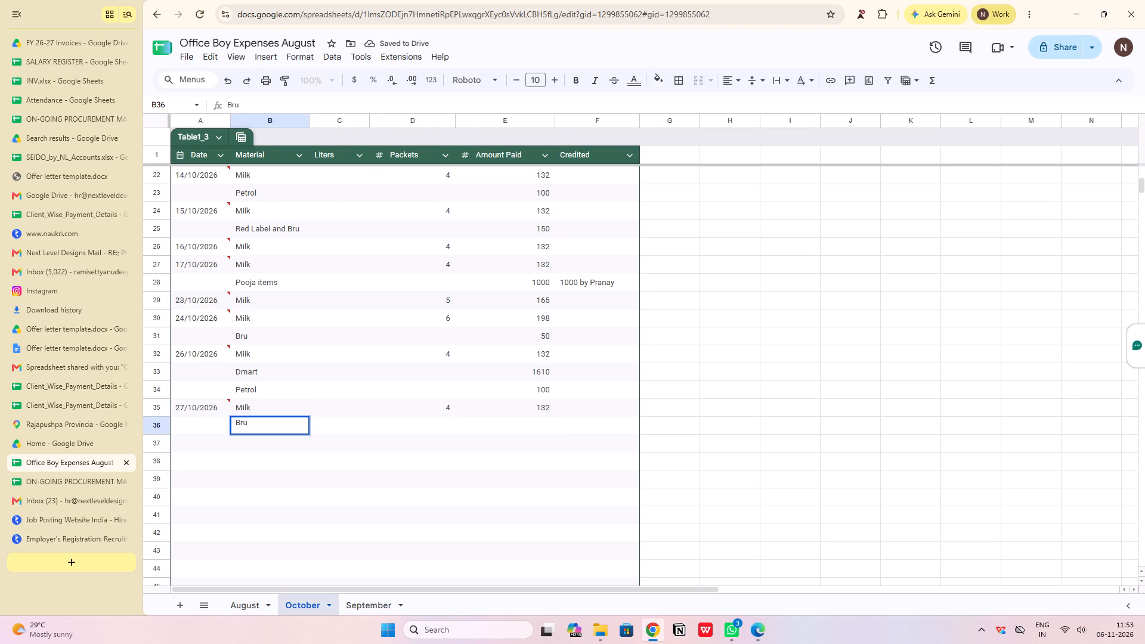
key(Right)
key(Right)
key(Right)
text(50)
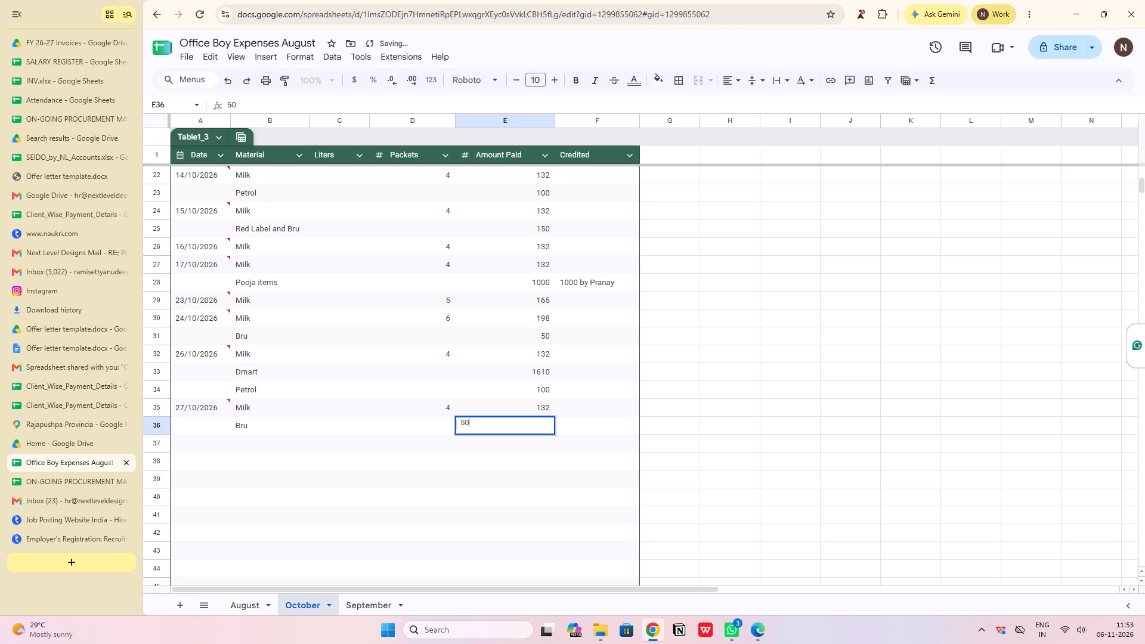
key(Left)
text(10)
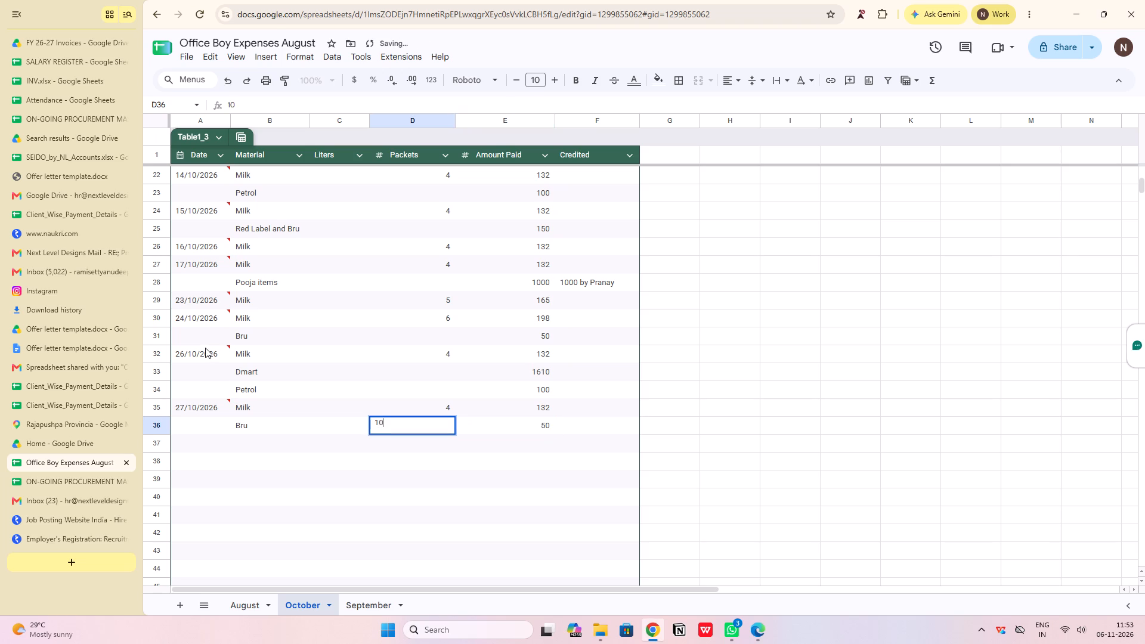
key(Down)
Record a Milk expense in row 37 dated 28/10/2026, with 4 packets and 132 paid.
key(Left)
key(Left)
key(Left)
text(28/10)
text(/2026)
key(Right)
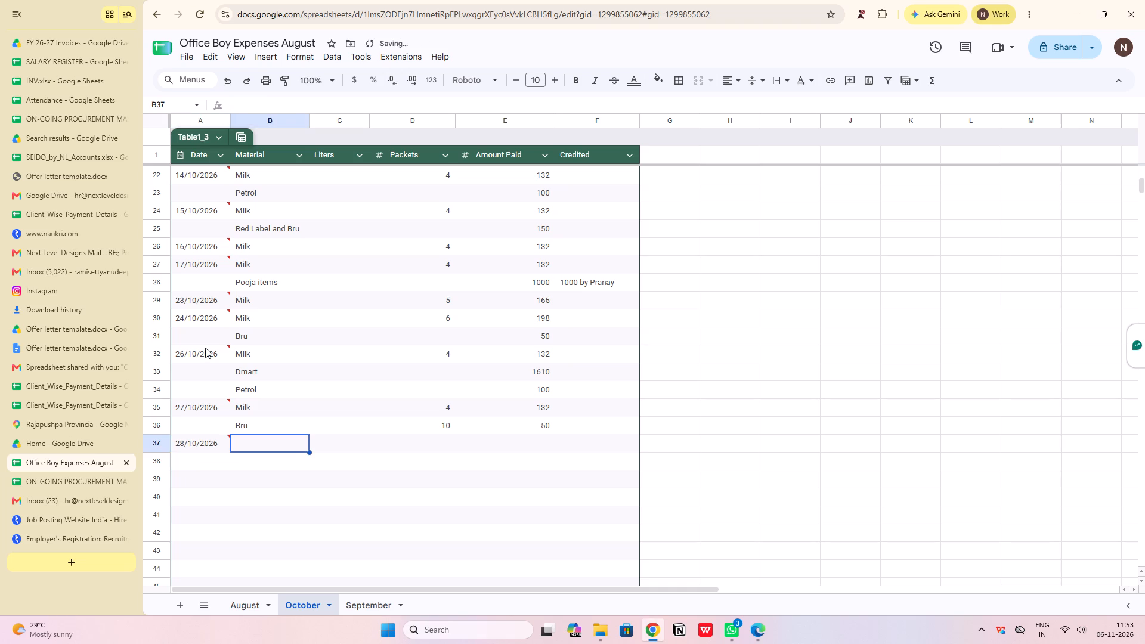
text(Milk)
key(Right)
key(Right)
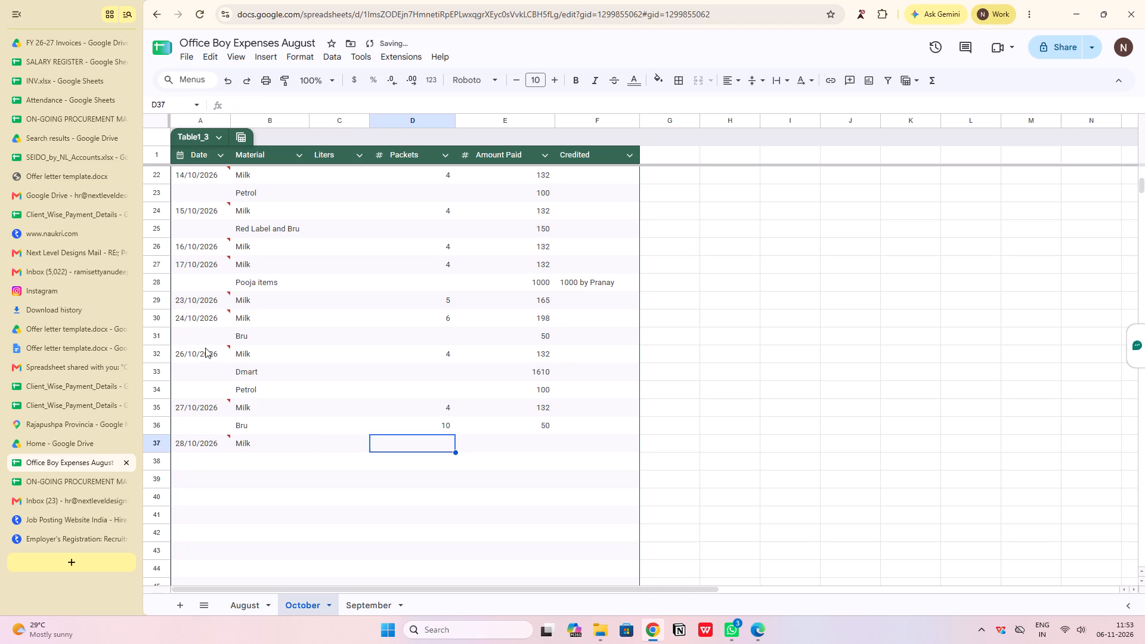
key(4)
key(Right)
text(132)
key(Down)
Record a Milk expense in row 38 dated 29/10/2026, with 4 packets and 132 paid.
key(Left)
key(Left)
key(Left)
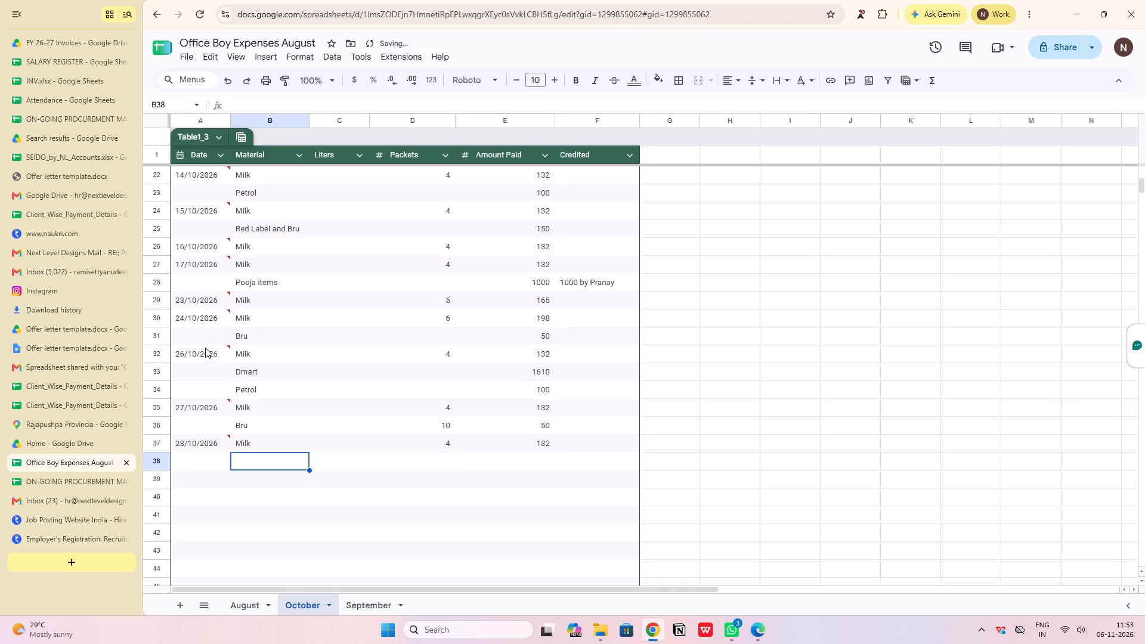
key(Left)
text(29/)
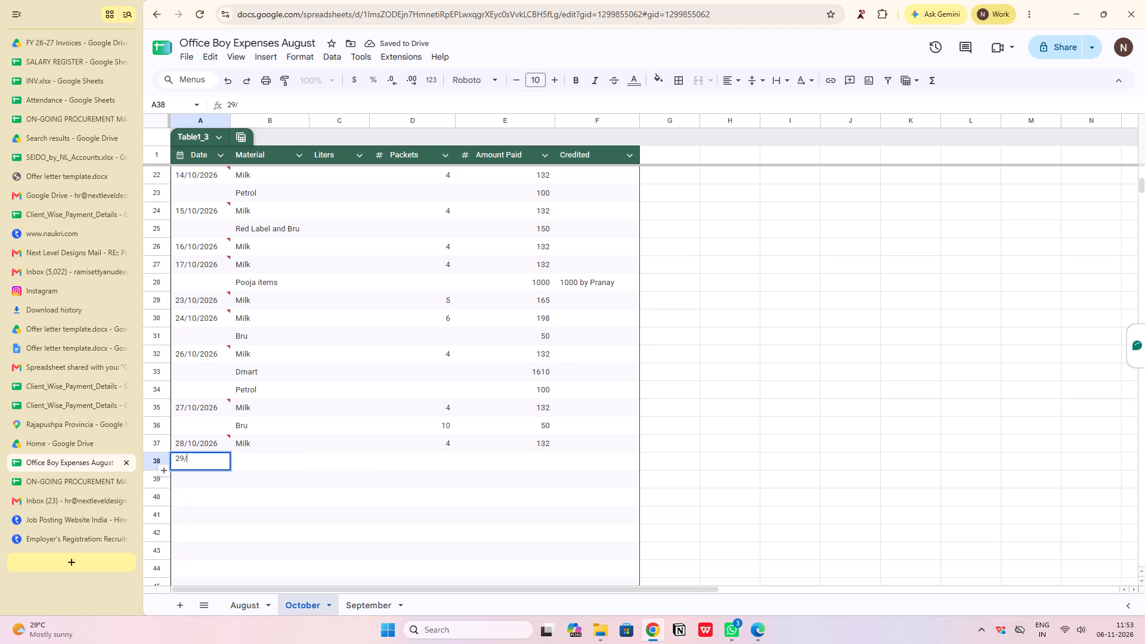
text(10/2026)
key(Right)
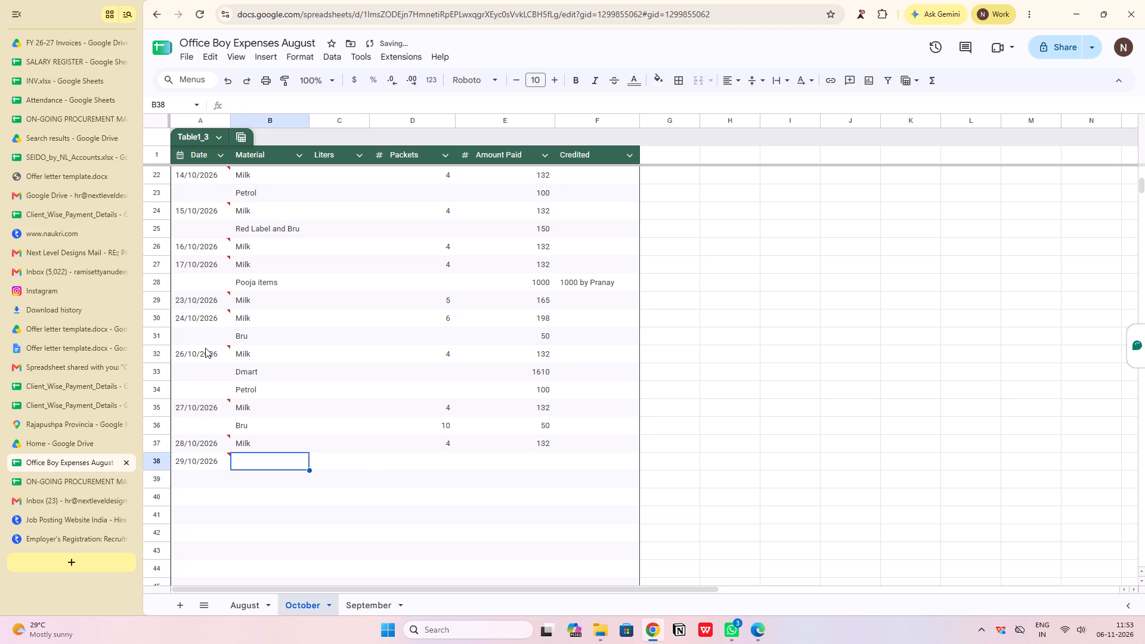
text(Milk)
key(Right)
key(Right)
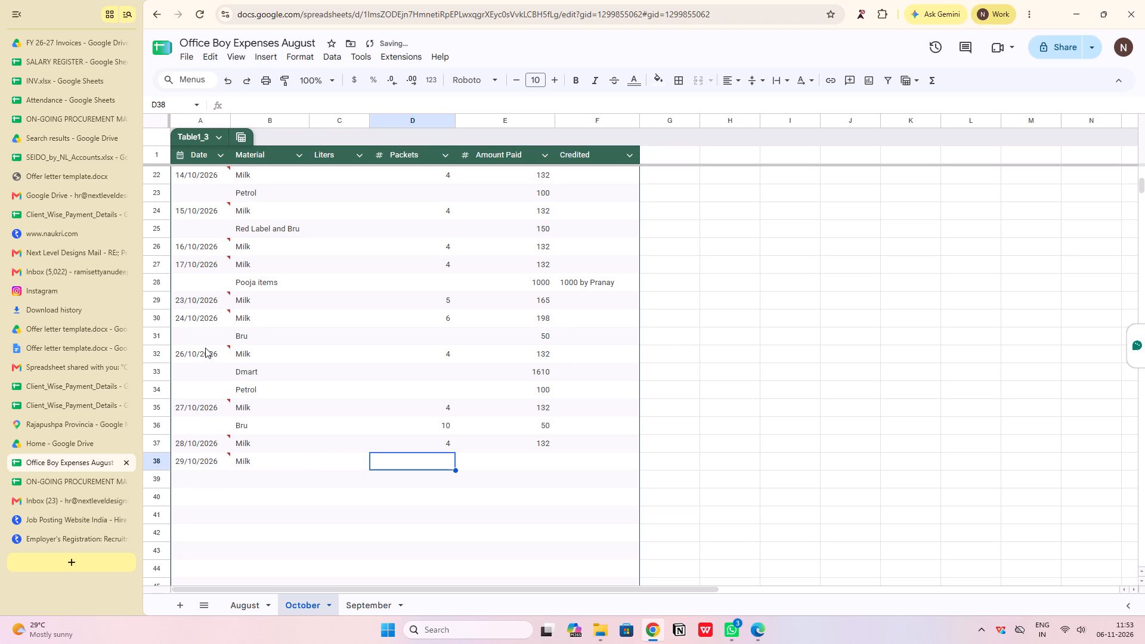
key(4)
key(Right)
key(Right)
key(Left)
text(132)
key(Down)
Record a Milk expense in row 39 dated 30/10/2026, with 4 packets and 132 paid.
key(Left)
key(Left)
key(Left)
key(Left)
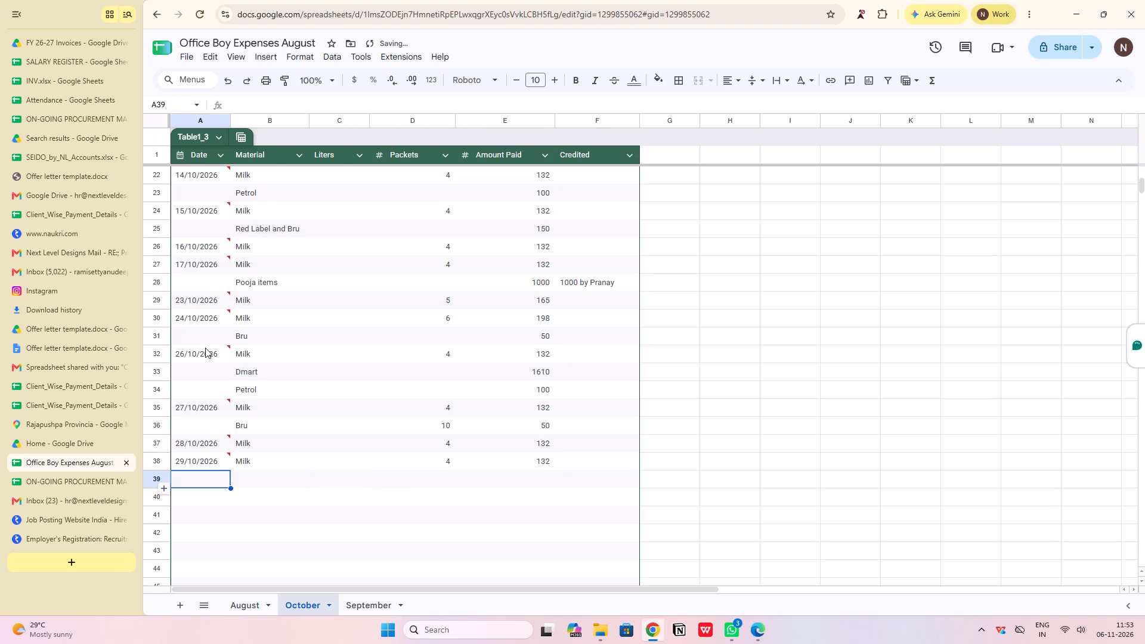
key(Right)
key(Left)
text(30/10/2026)
key(Right)
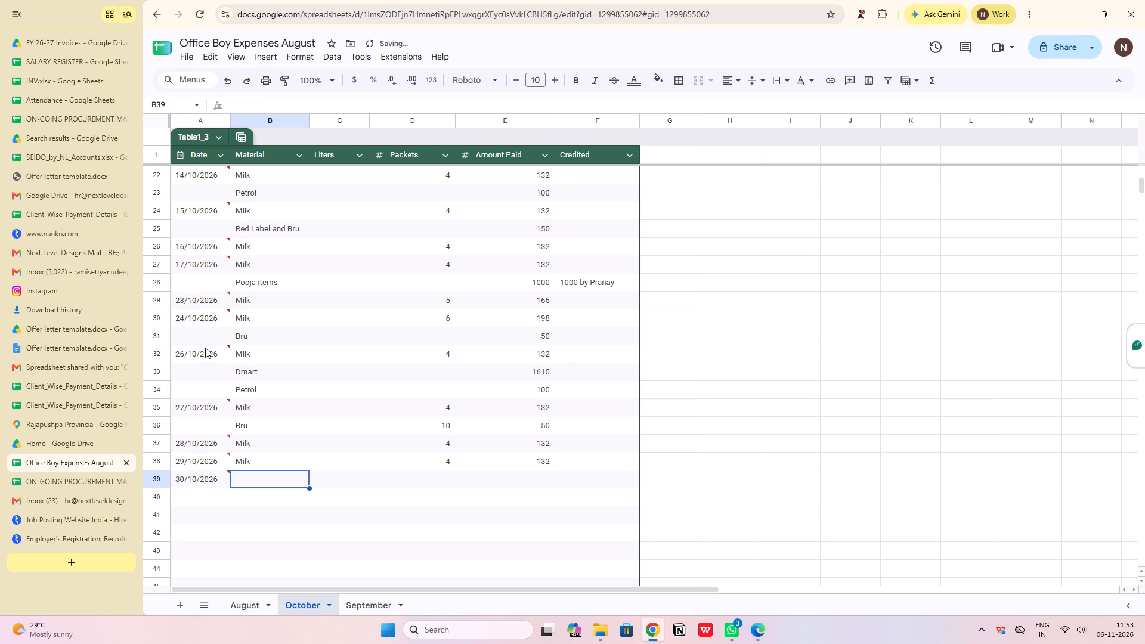
text(Milk)
key(Right)
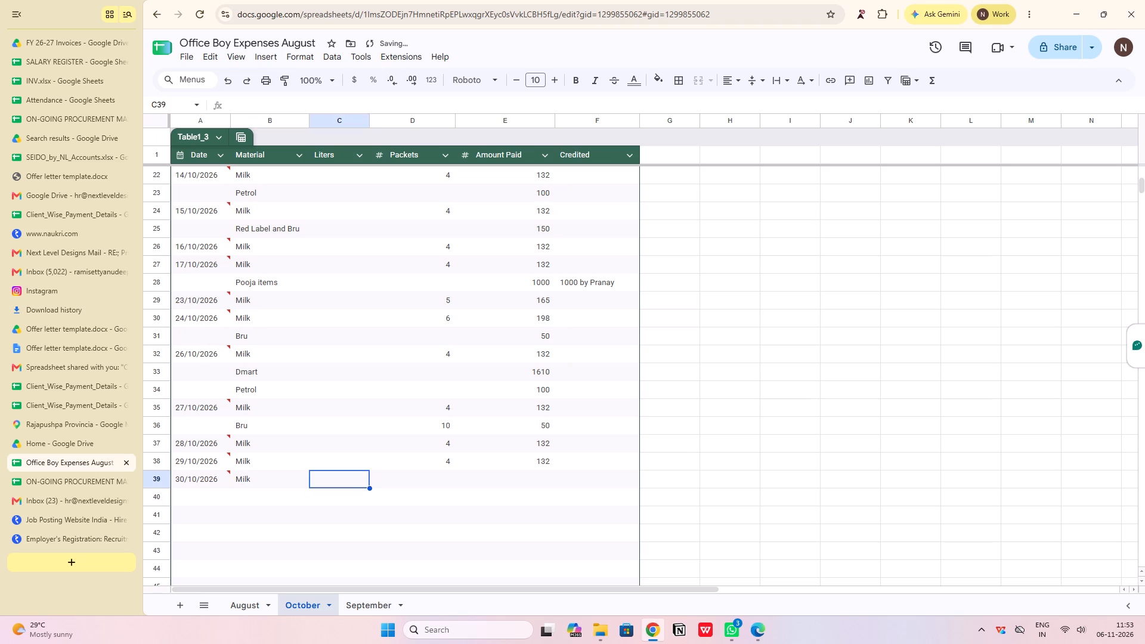
key(Right)
key(4)
key(Right)
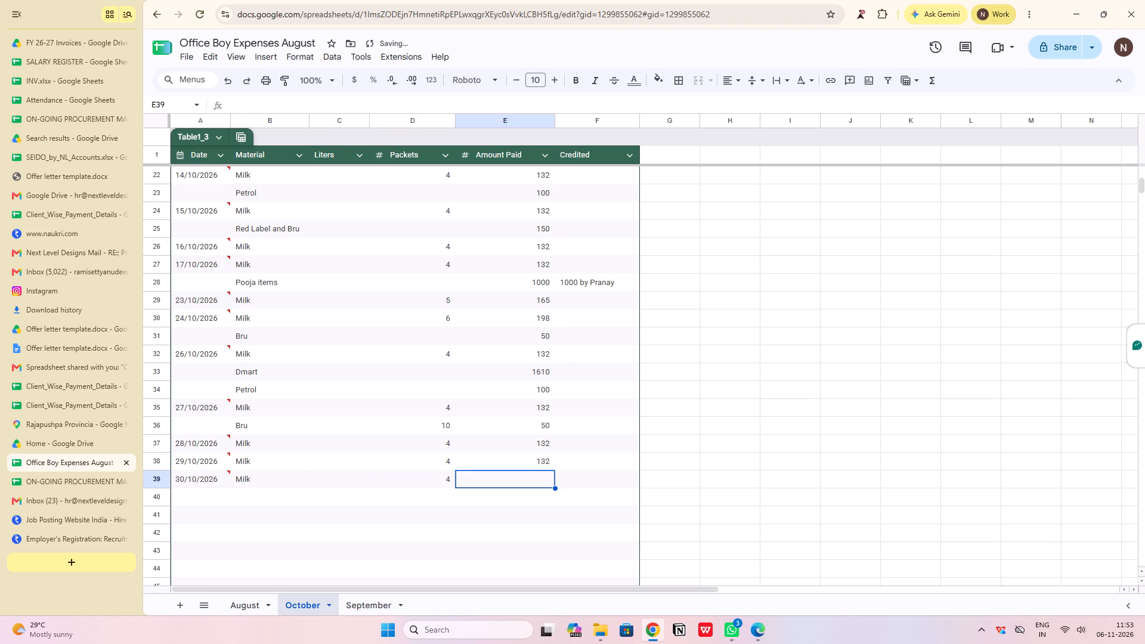
text(132)
key(Down)
key(Left)
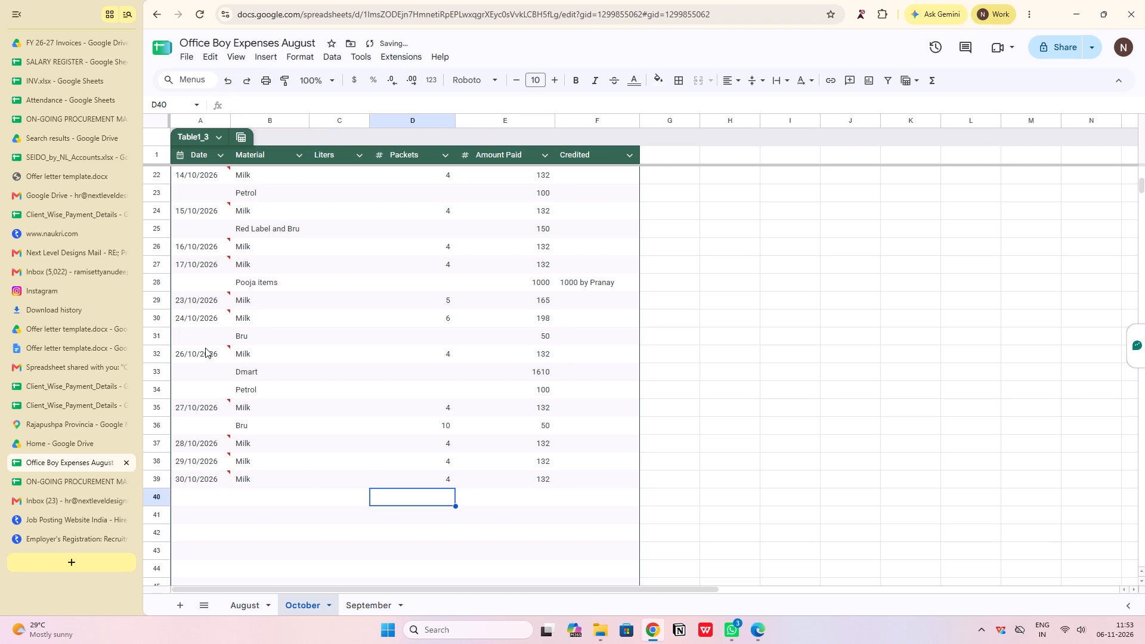
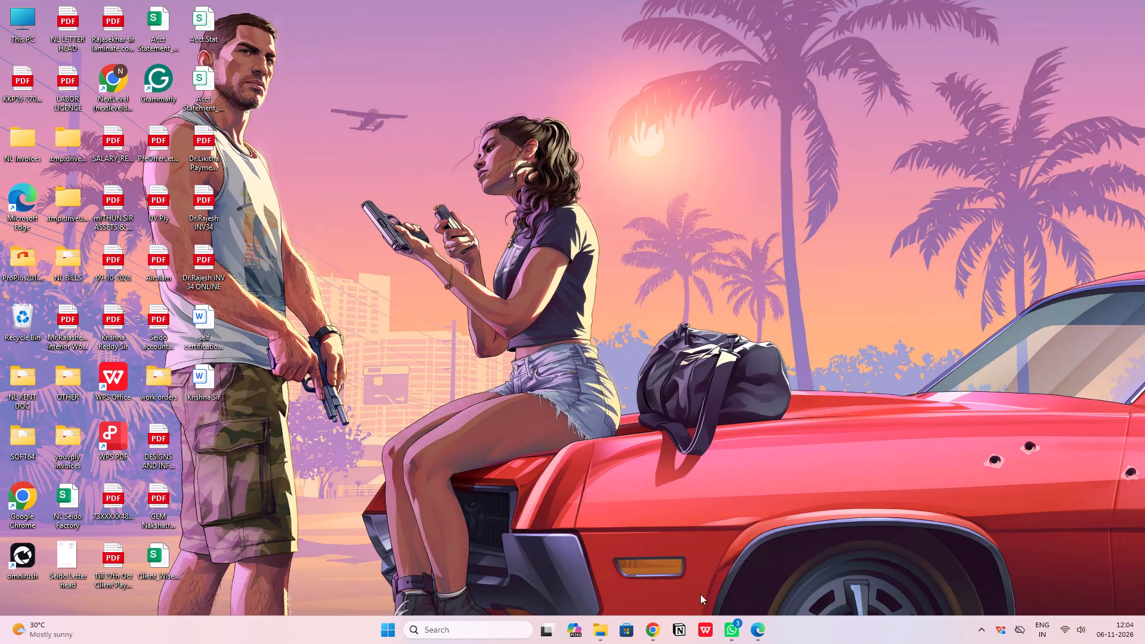
Switch to Google Chrome and return to the October sheet of the Office Boy Expenses August spreadsheet.
click(652, 626)
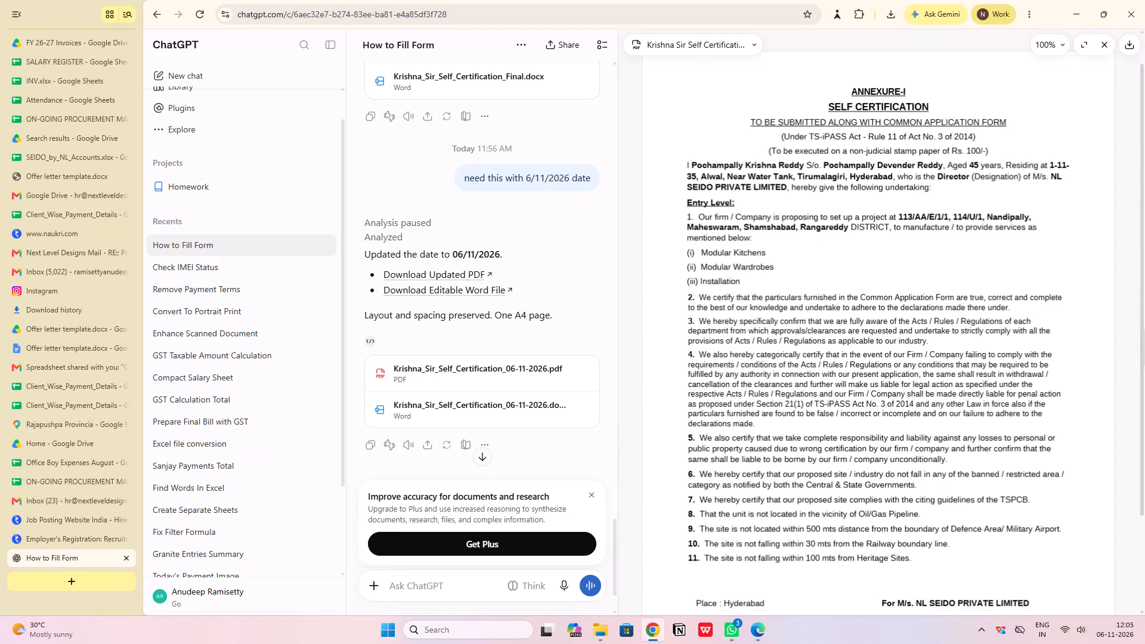
click(72, 100)
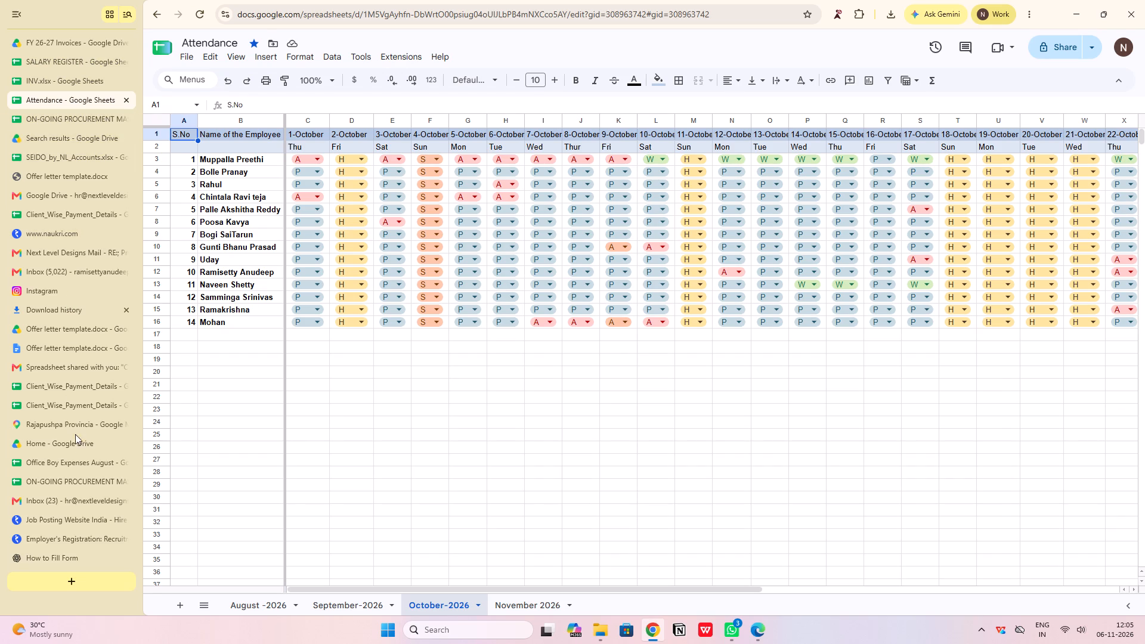
click(83, 461)
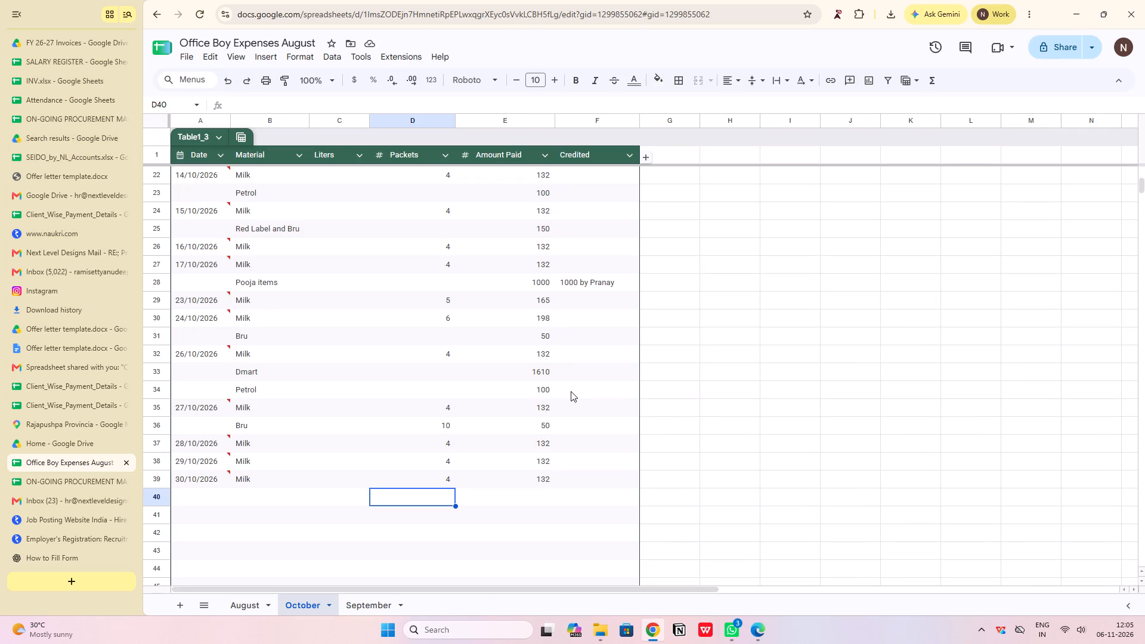
Add a Bru expense of 50 in row 40 of the October sheet, under the 30/10/2026 milk entry.
key(Left)
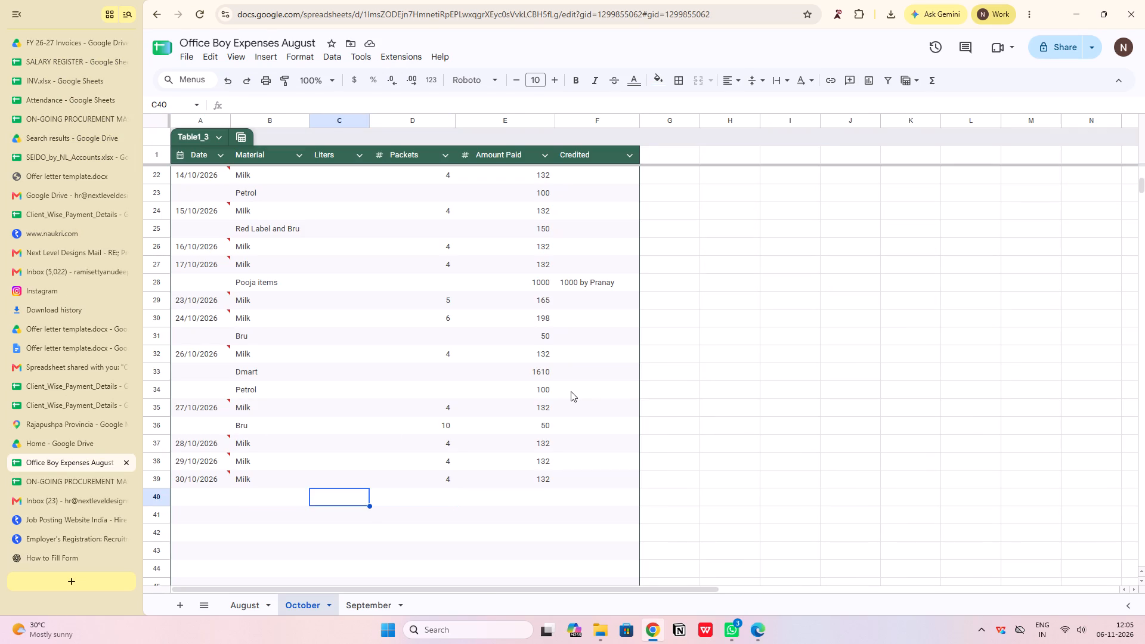
key(Left)
text(Bru)
key(Right)
key(Right)
key(Right)
text(50)
key(Down)
Add a "flower & Petrol" expense with an amount paid of 150 in row 41.
key(Left)
key(Left)
key(Left)
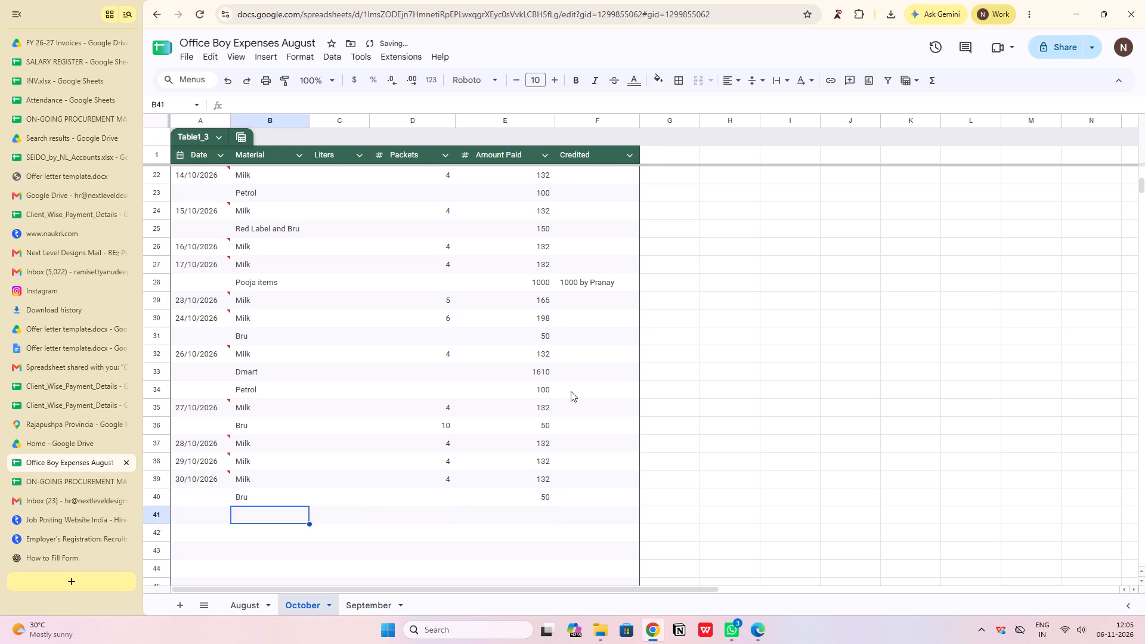
key(Left)
key(Right)
text(flower)
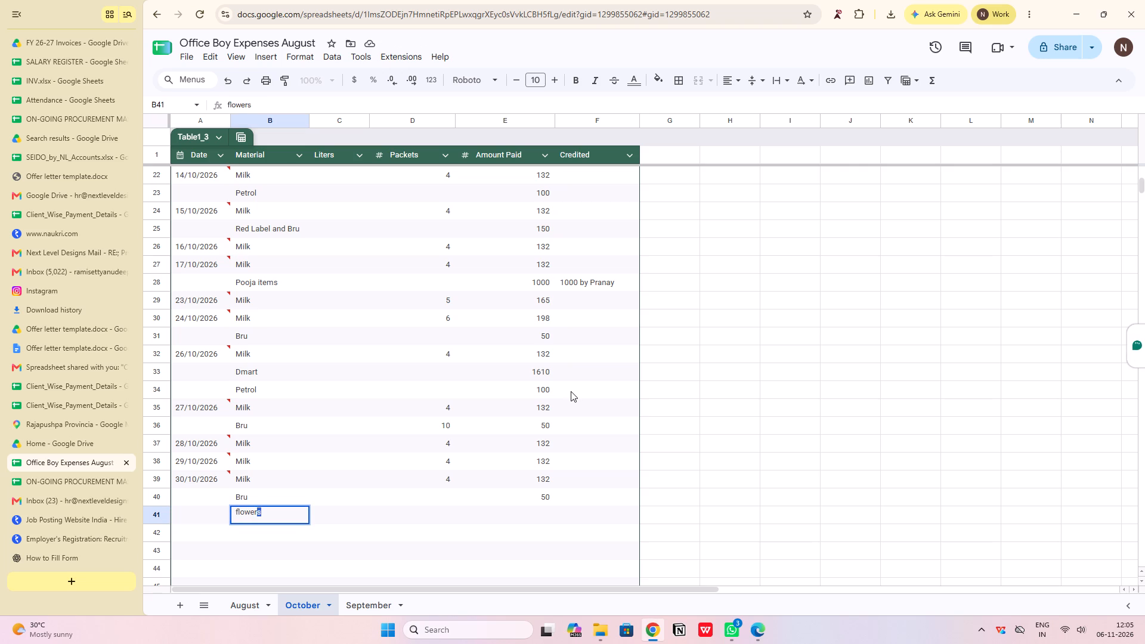
key(space)
text(&)
key(space)
text(Petrol)
key(Right)
key(Right)
key(Right)
text(150)
key(Down)
Add a 31/10/2026 Milk entry in row 42 with 5 packets and an amount paid of 165.
key(Left)
key(Left)
key(Left)
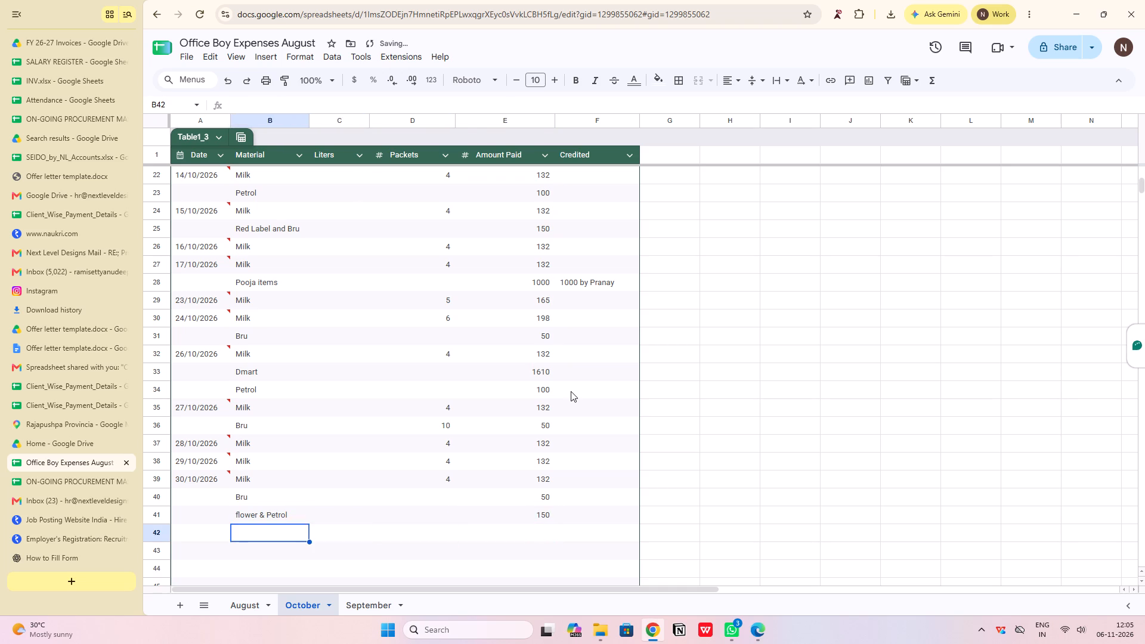
key(Left)
text(31/10)
text(/2026)
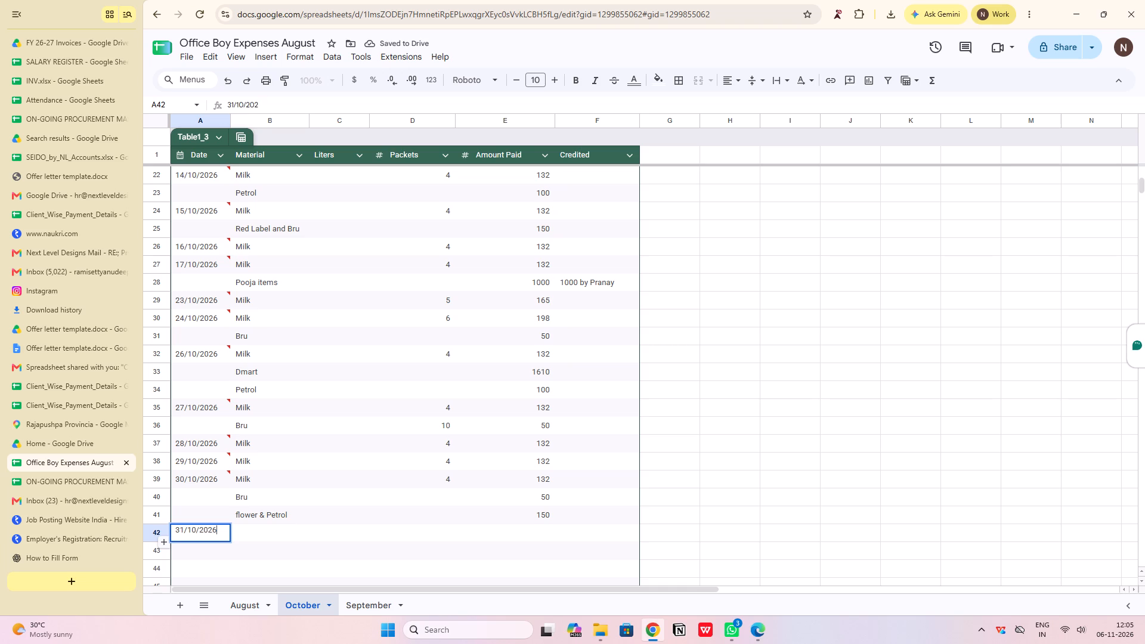
key(Right)
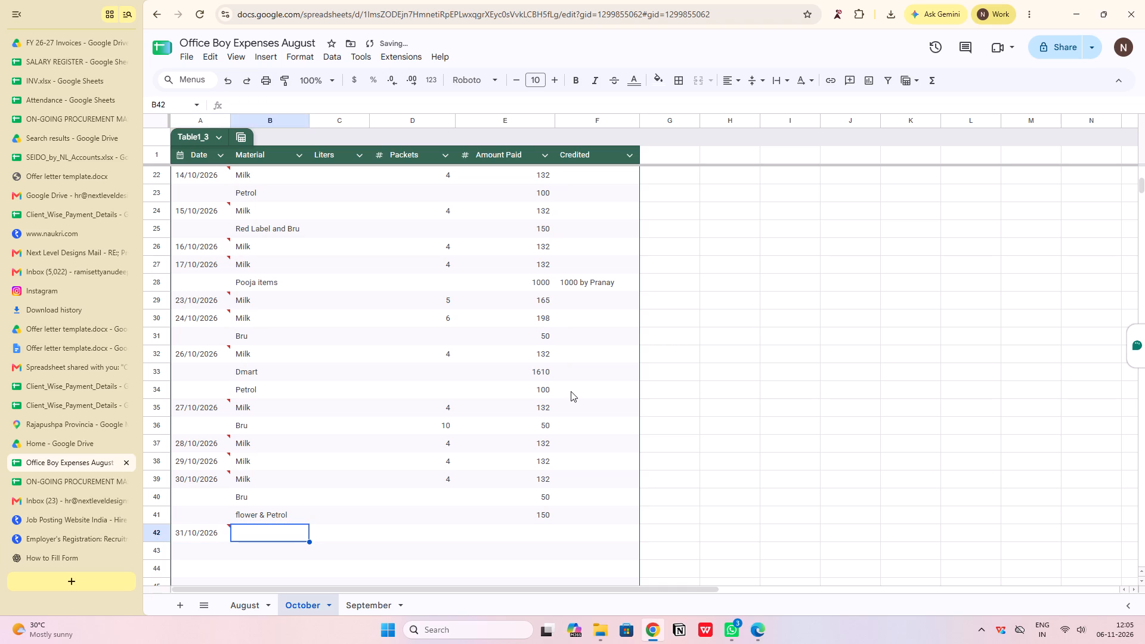
text(Milk)
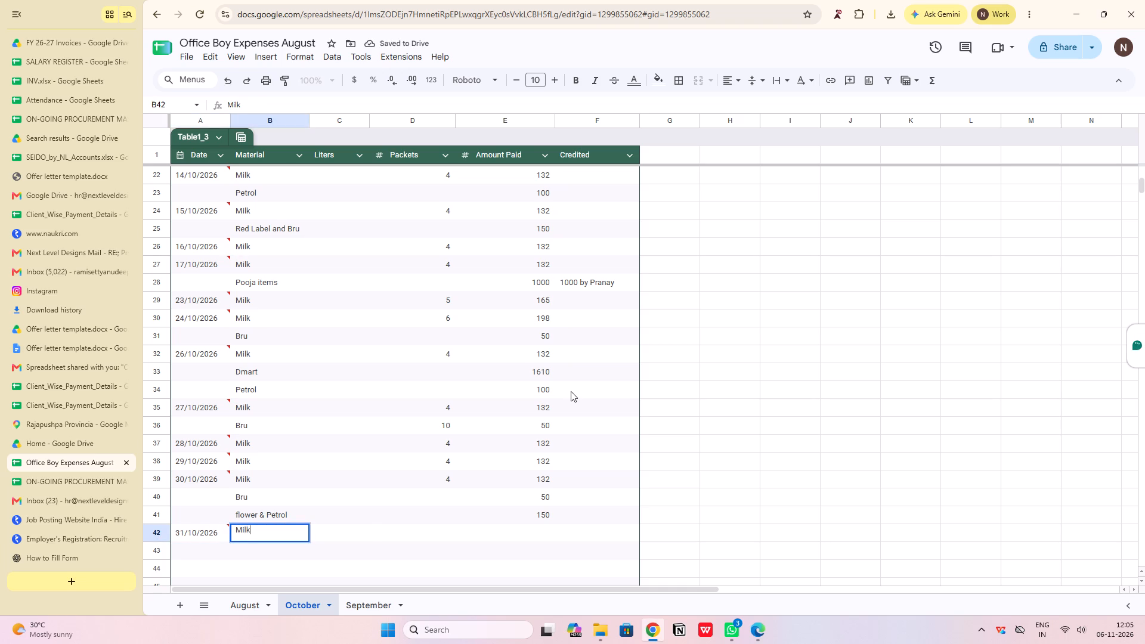
key(Right)
key(Right)
key(Right)
key(Left)
key(5)
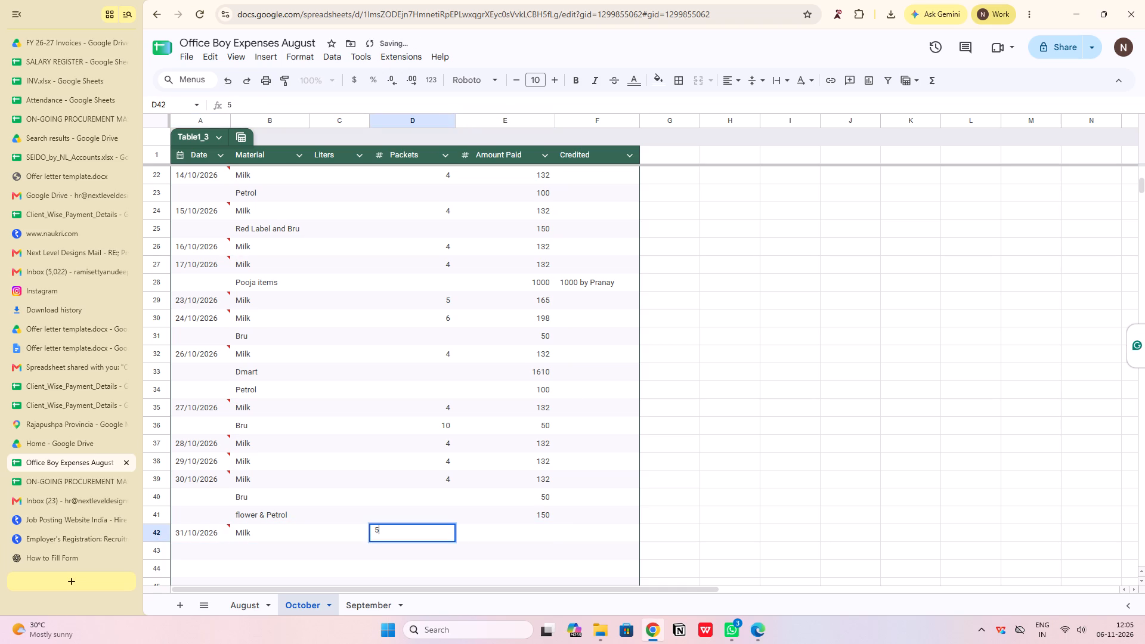
key(Right)
text(165)
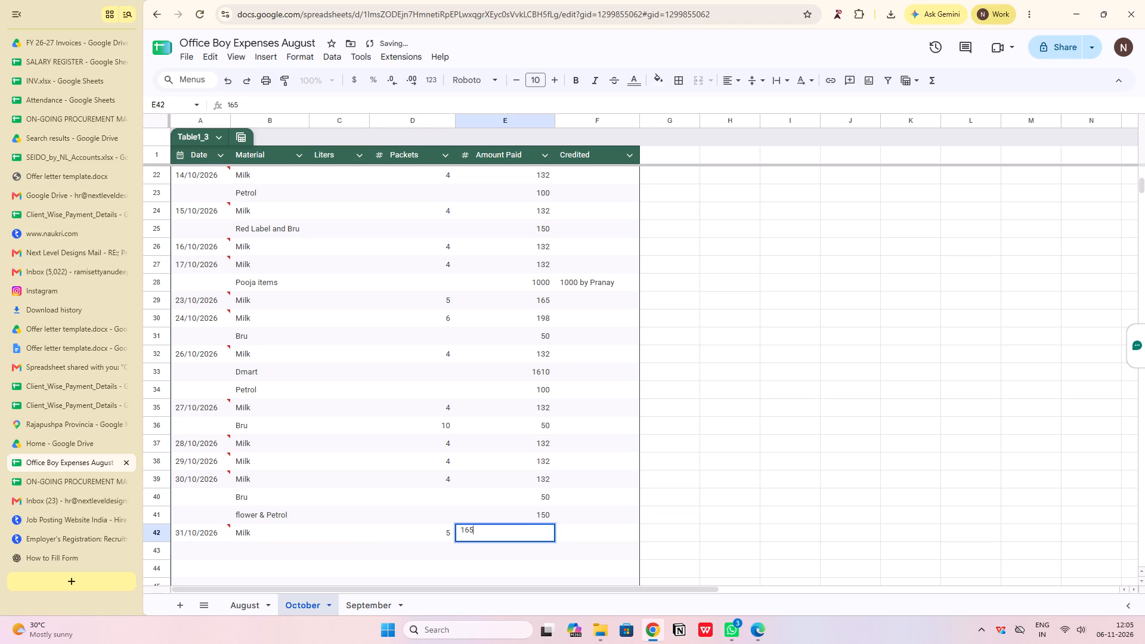
key(Down)
key(Left)
key(Left)
key(Left)
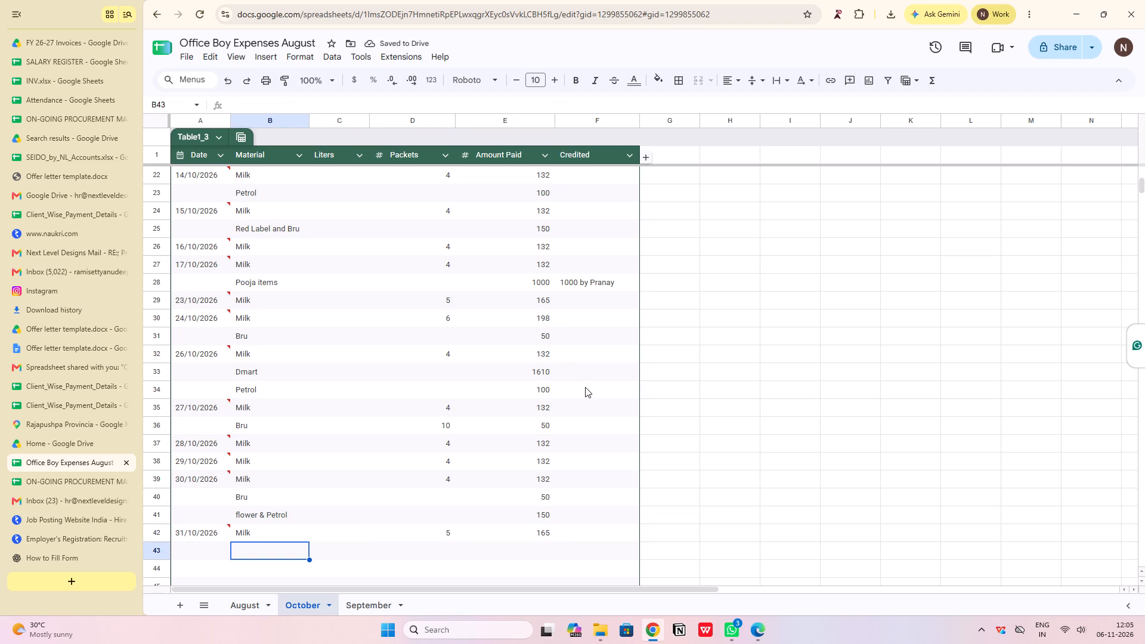
Total the Amount Paid column by selecting all October expense amounts from row 2 to row 42.
scroll(898, 606, up, 4)
scroll(555, 361, up, 2)
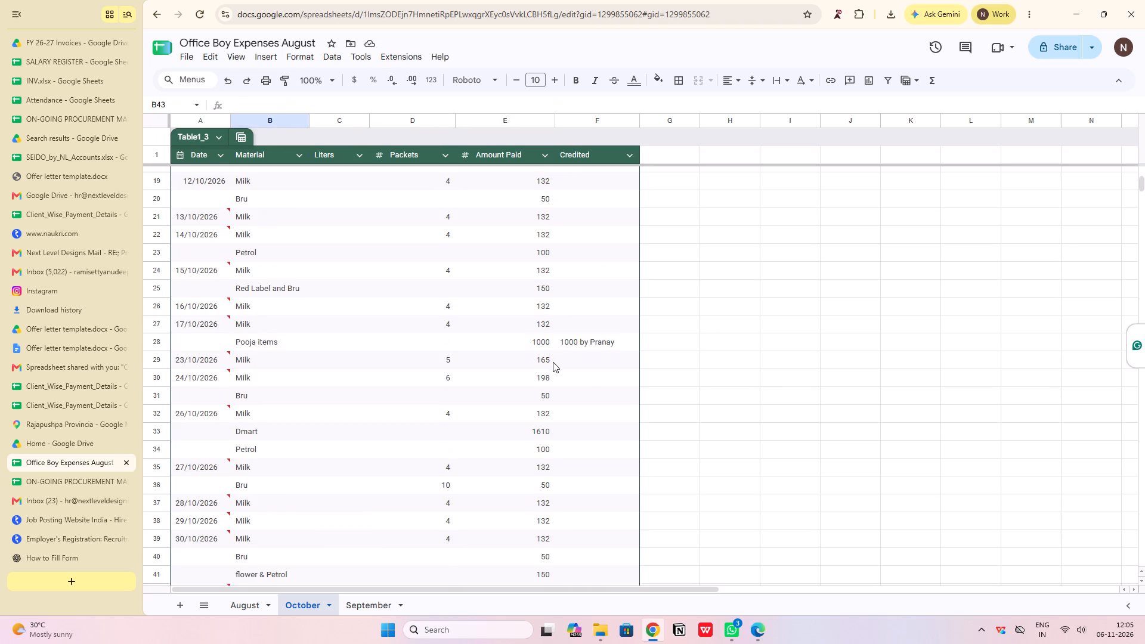
scroll(512, 377, up, 12)
click(515, 178)
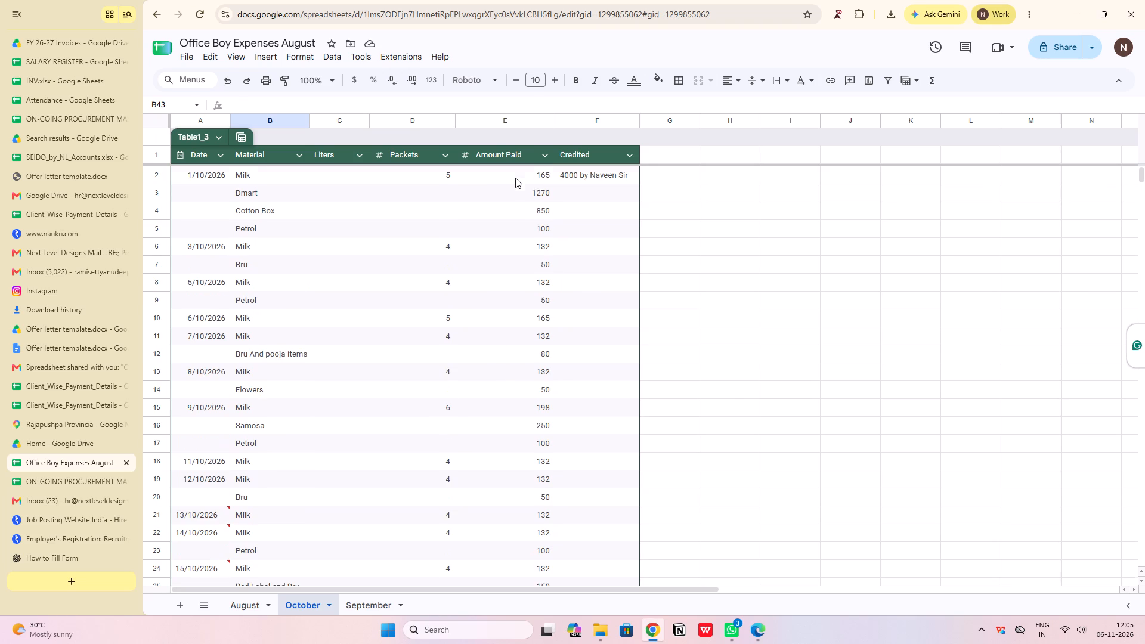
drag(504, 174, 544, 584)
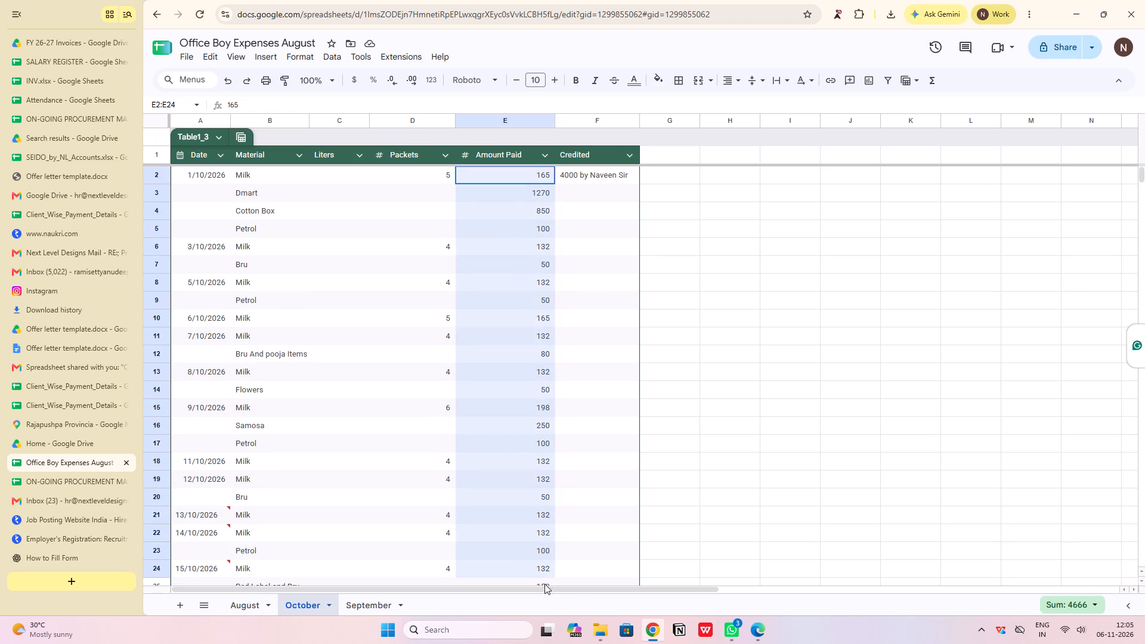
drag(544, 584, 545, 596)
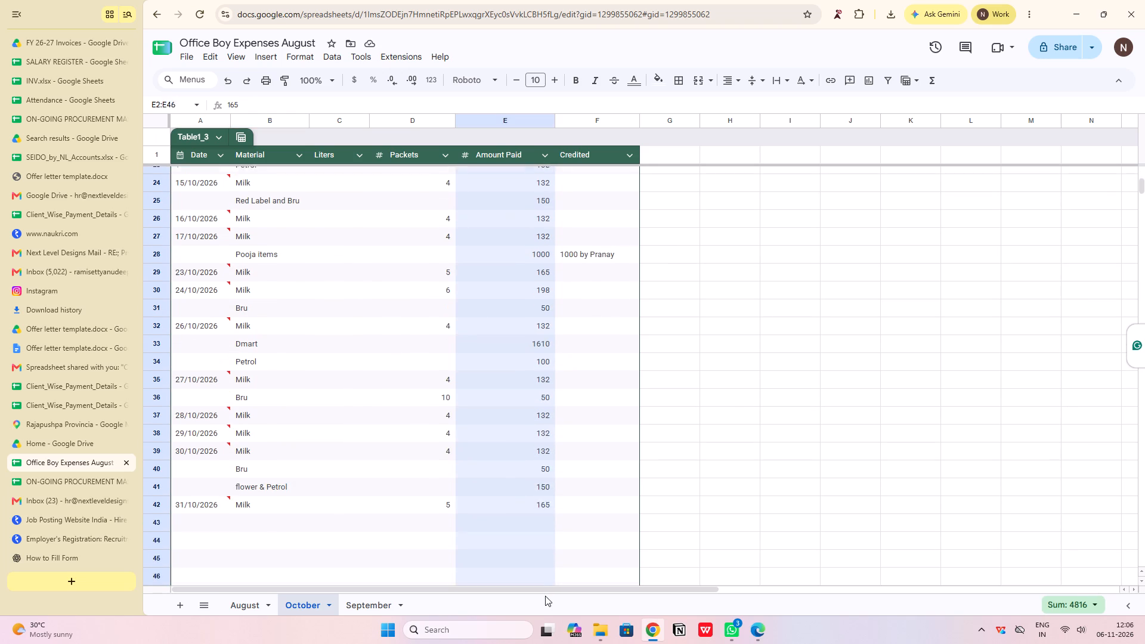
drag(545, 596, 545, 473)
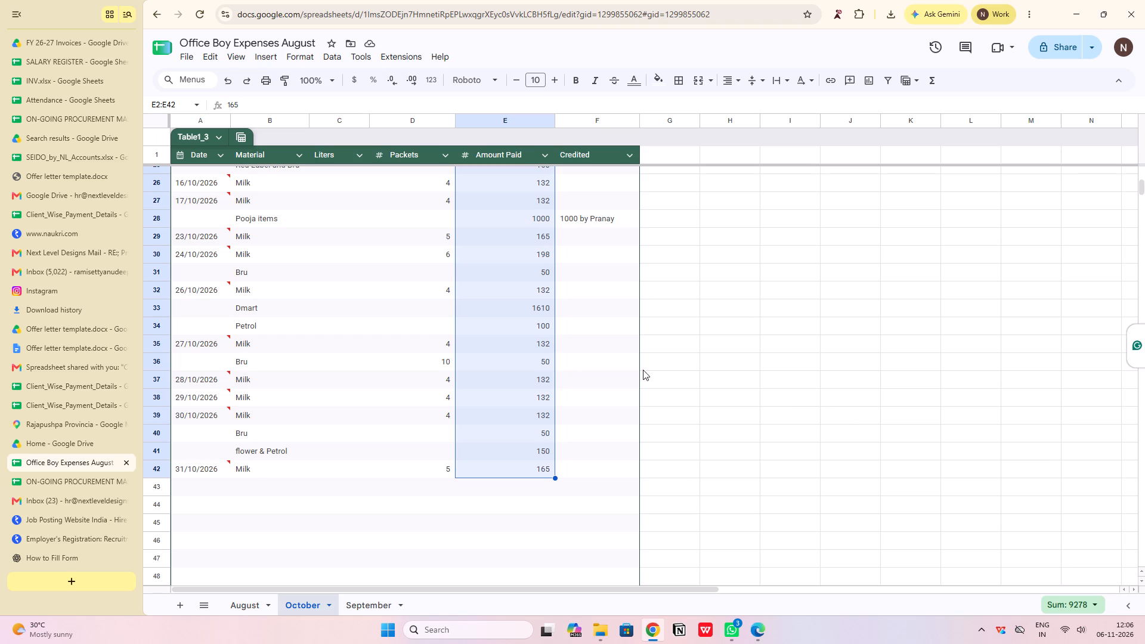
Review the October expense rows and the credited amounts across the whole table.
scroll(551, 381, up, 12)
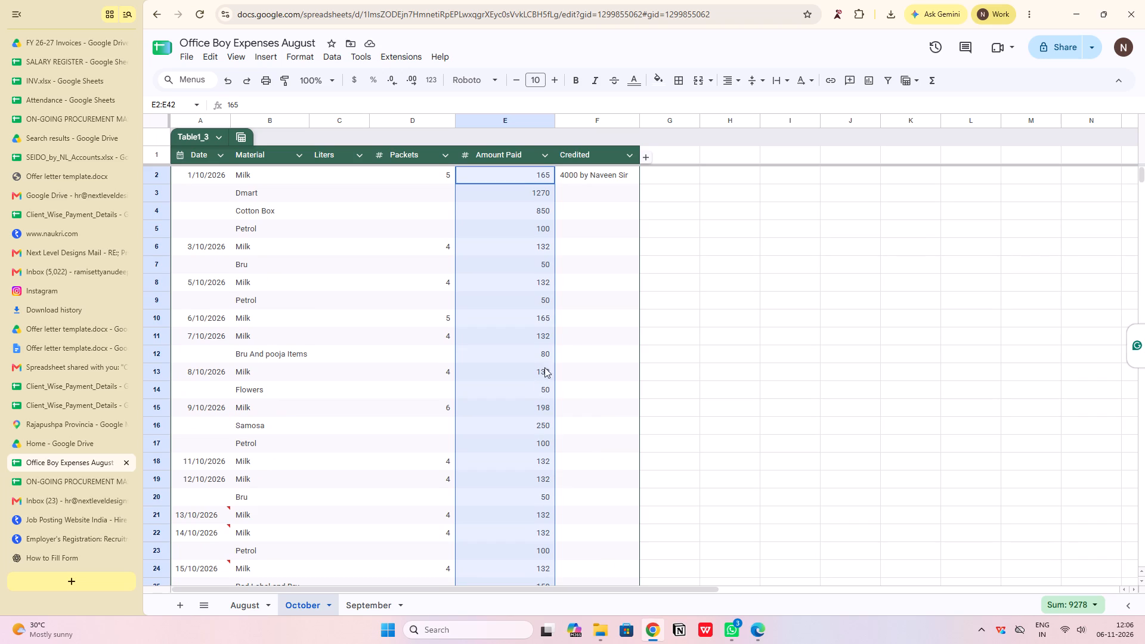
scroll(718, 336, down, 7)
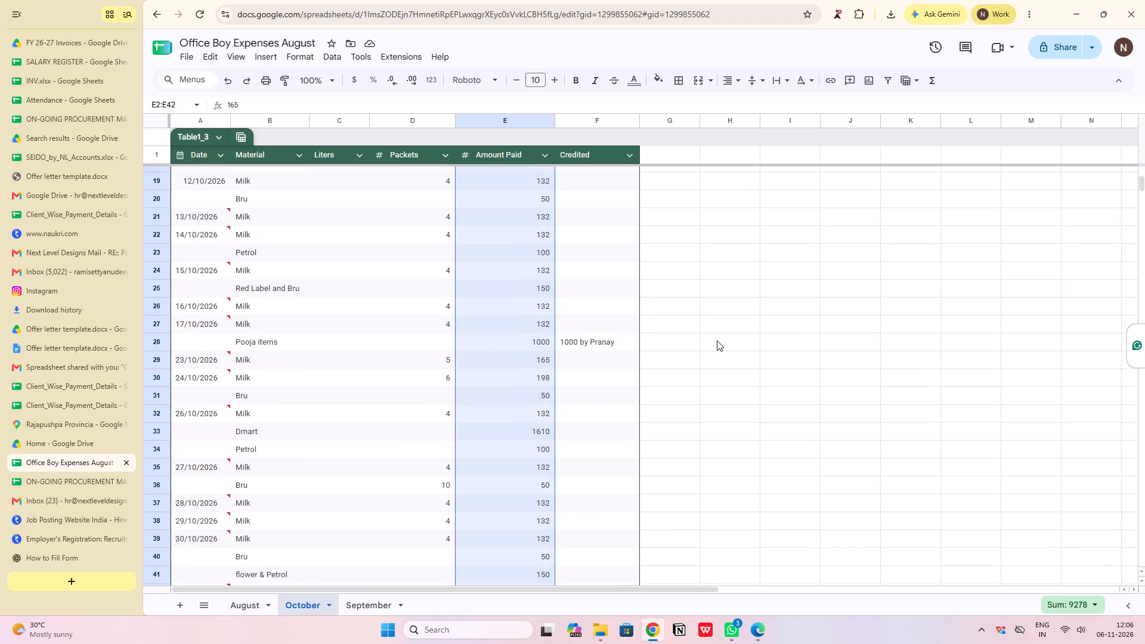
scroll(717, 340, up, 6)
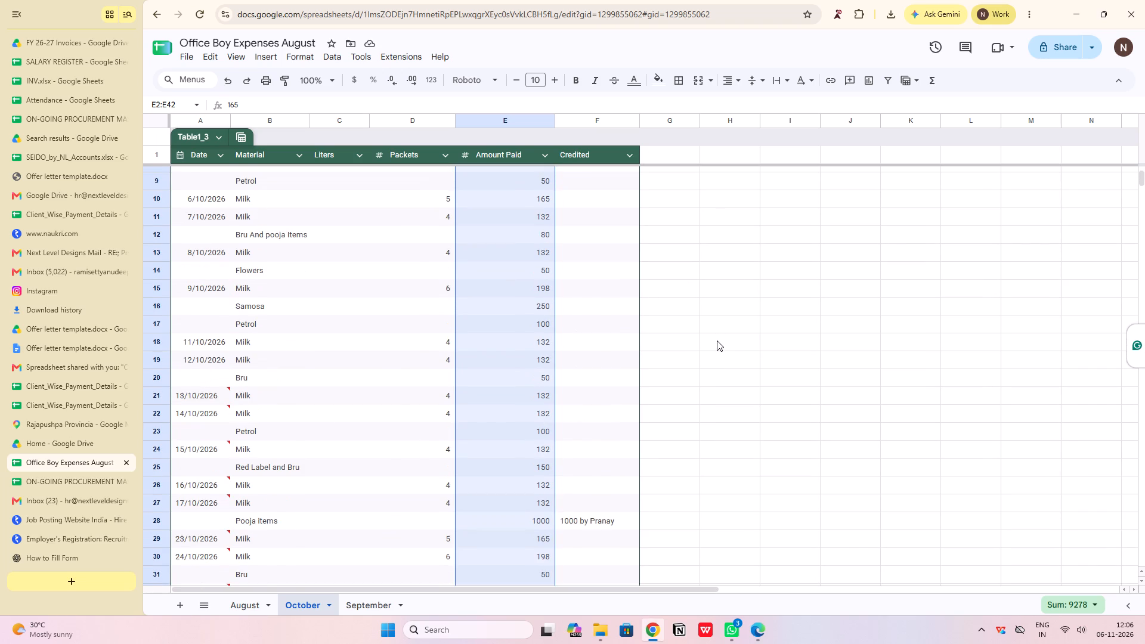
scroll(717, 340, up, 5)
scroll(717, 340, down, 2)
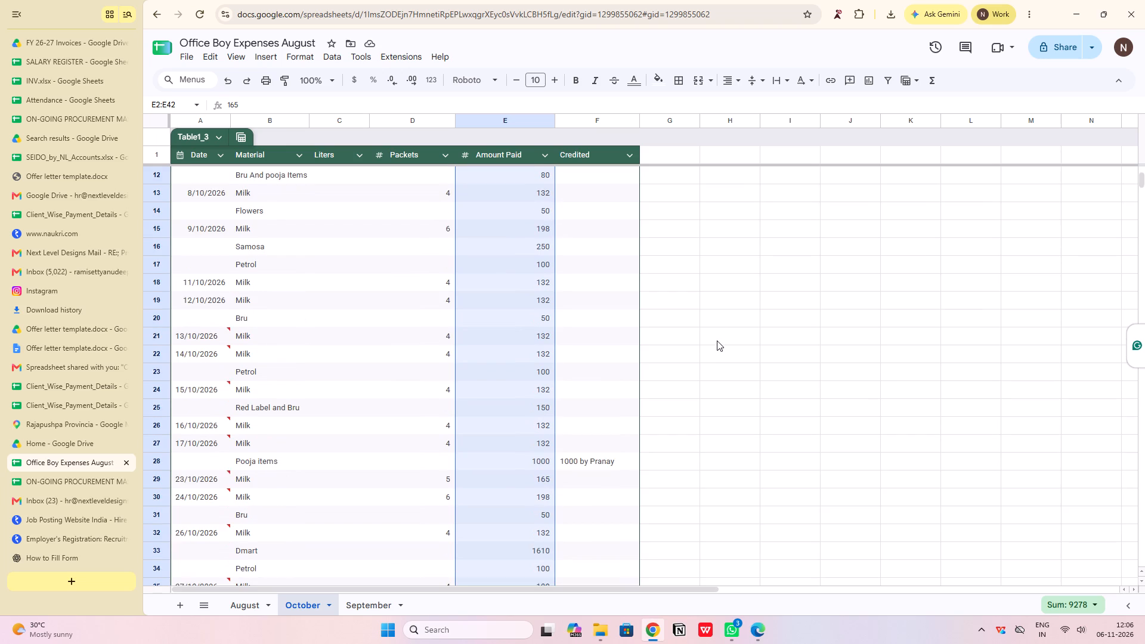
scroll(717, 340, down, 2)
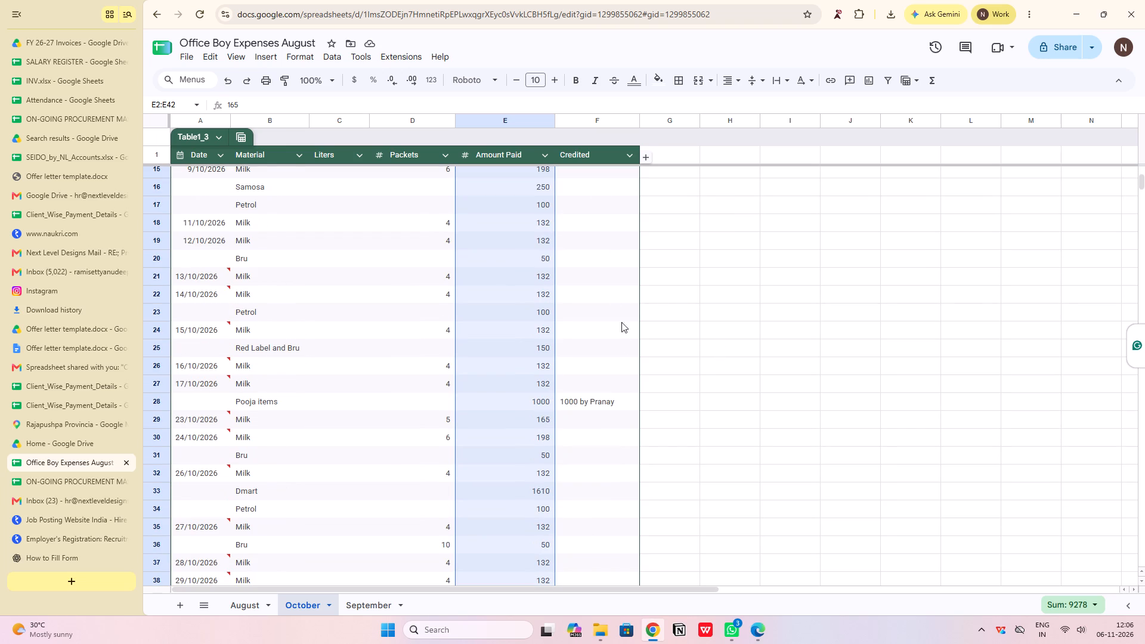
scroll(624, 385, down, 3)
scroll(576, 371, up, 7)
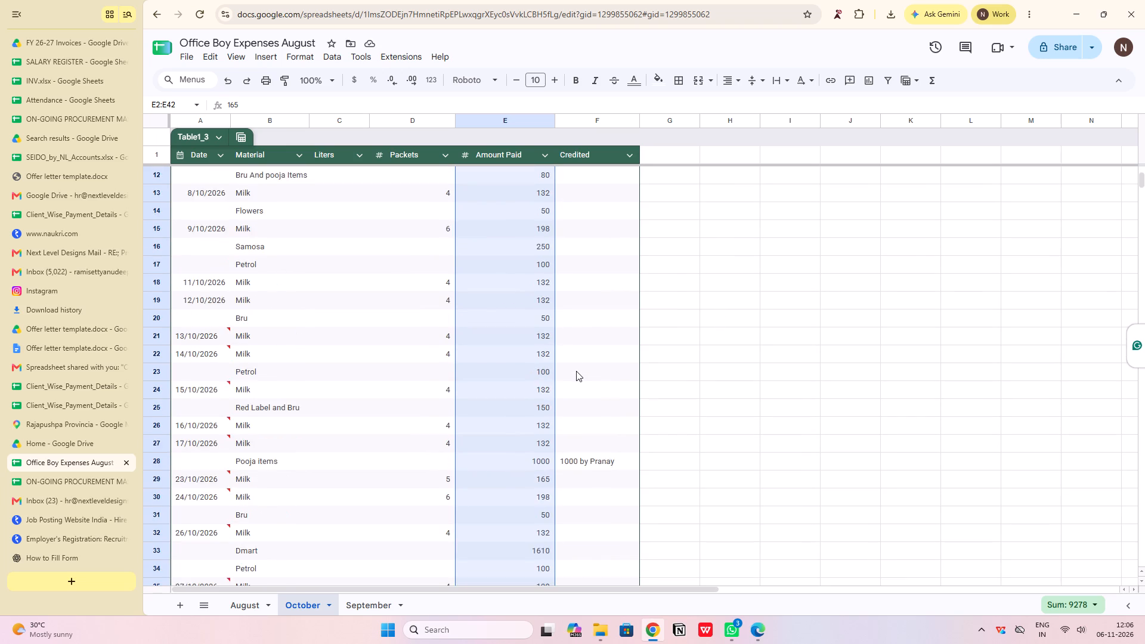
scroll(576, 371, up, 4)
scroll(576, 371, down, 6)
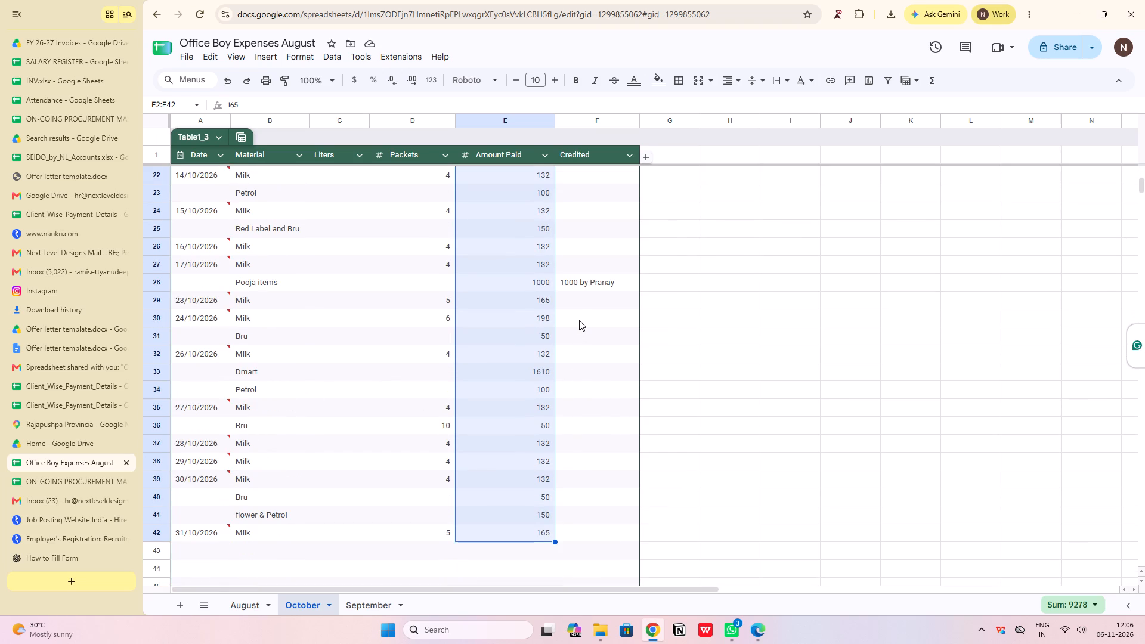
Enter "Mithun Sir 5000" in the Credited column for the 24/10/2026 Milk row.
click(579, 320)
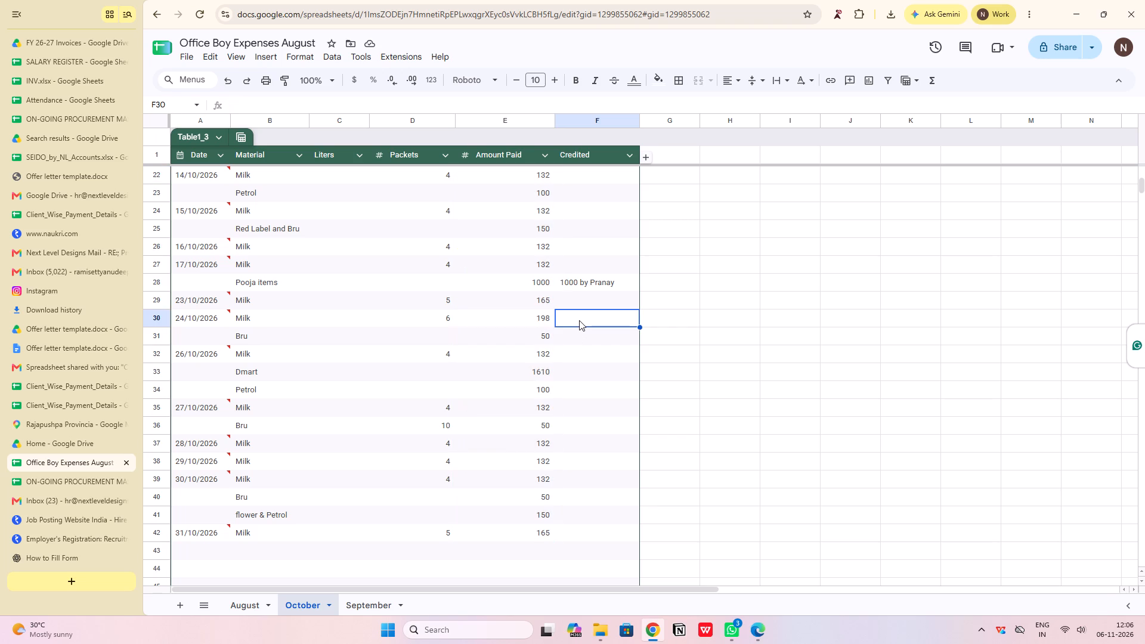
key(shift+m)
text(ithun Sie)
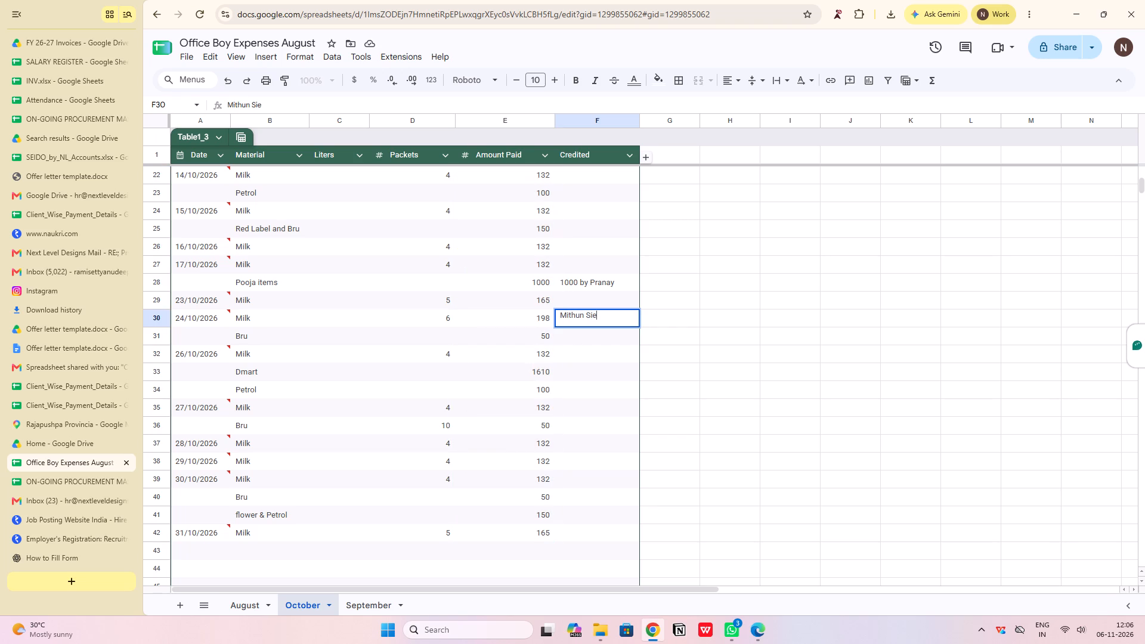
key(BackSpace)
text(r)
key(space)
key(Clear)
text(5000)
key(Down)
Look through the Credited column entries of the October table.
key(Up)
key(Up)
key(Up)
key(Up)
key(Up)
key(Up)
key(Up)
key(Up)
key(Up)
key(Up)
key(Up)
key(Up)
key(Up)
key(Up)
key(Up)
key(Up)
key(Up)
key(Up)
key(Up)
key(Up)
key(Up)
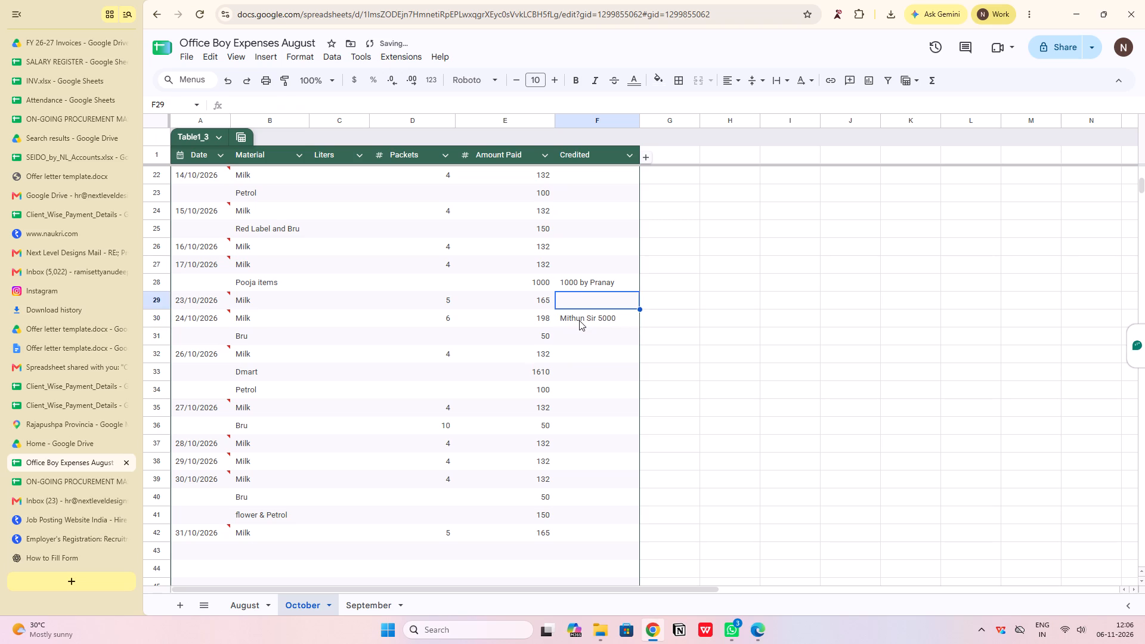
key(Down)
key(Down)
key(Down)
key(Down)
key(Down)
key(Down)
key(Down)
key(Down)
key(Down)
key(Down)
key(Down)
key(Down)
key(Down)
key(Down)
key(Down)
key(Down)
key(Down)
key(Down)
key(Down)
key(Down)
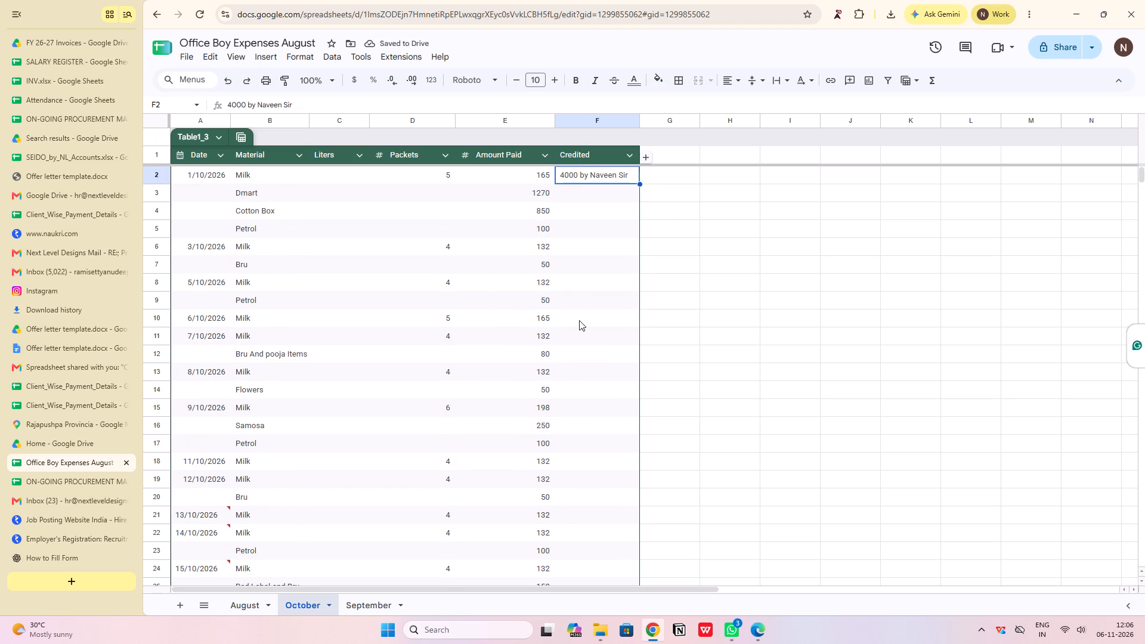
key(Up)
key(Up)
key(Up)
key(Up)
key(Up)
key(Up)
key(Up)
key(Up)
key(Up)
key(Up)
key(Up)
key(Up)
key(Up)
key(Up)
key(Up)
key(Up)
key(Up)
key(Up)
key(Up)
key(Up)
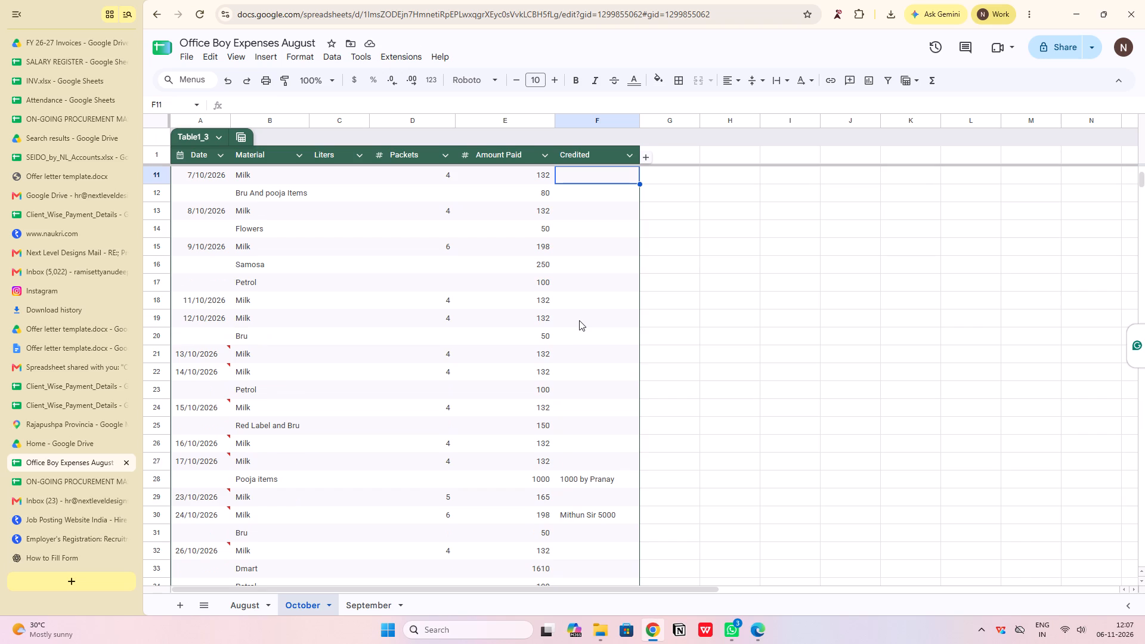
Recheck the total of the October Amount Paid values by selecting rows 2 to 42 of that column.
scroll(580, 319, up, 10)
click(493, 172)
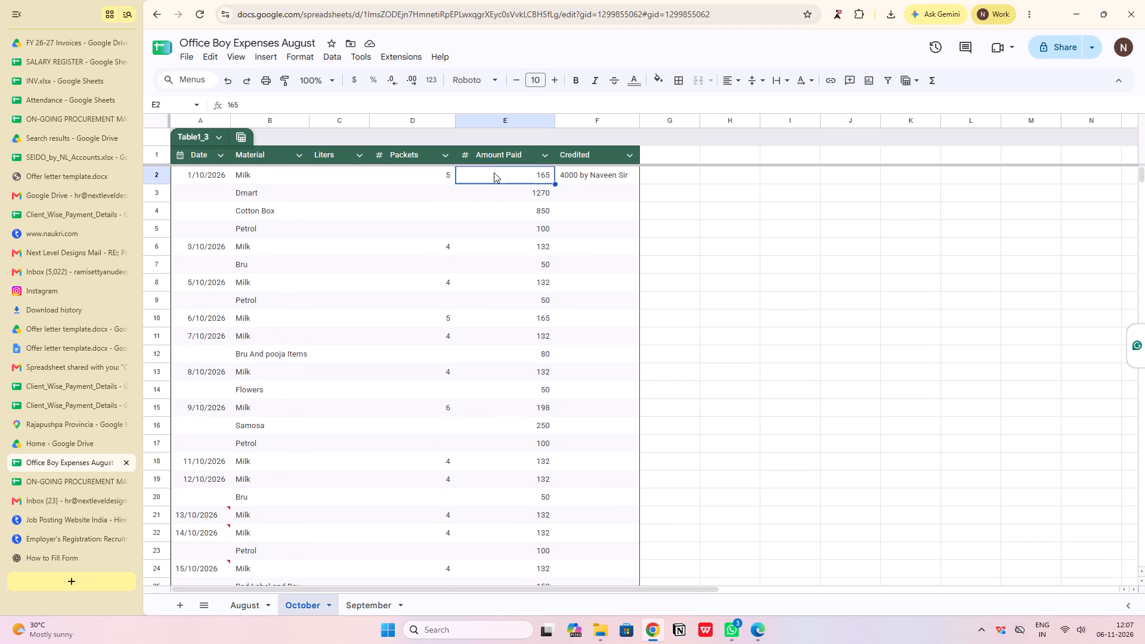
drag(494, 172, 523, 605)
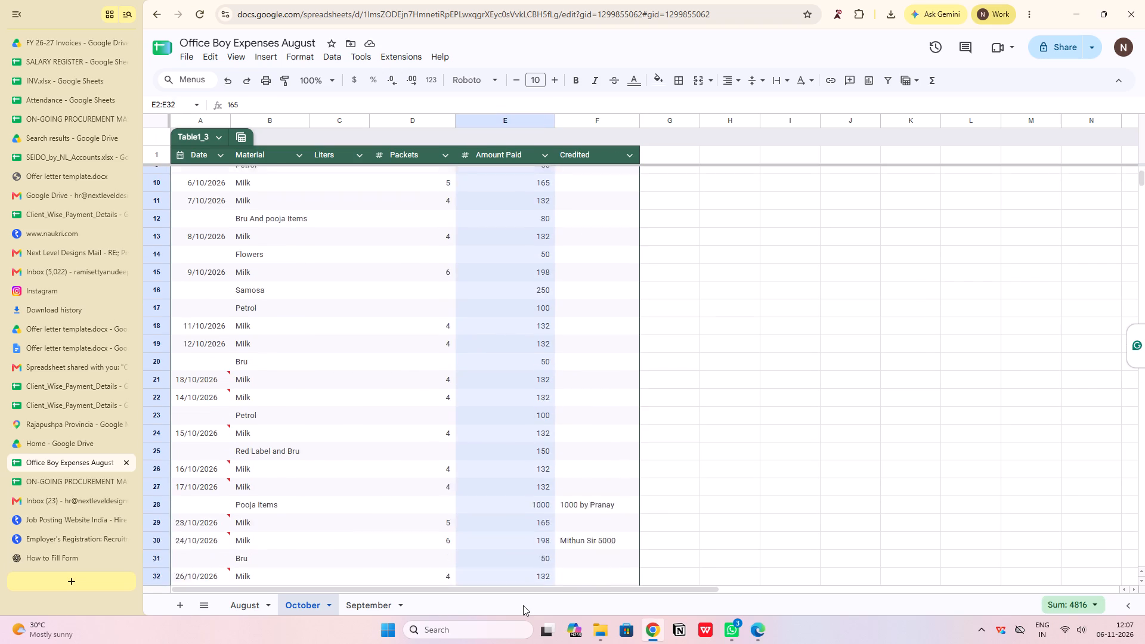
drag(523, 605, 541, 483)
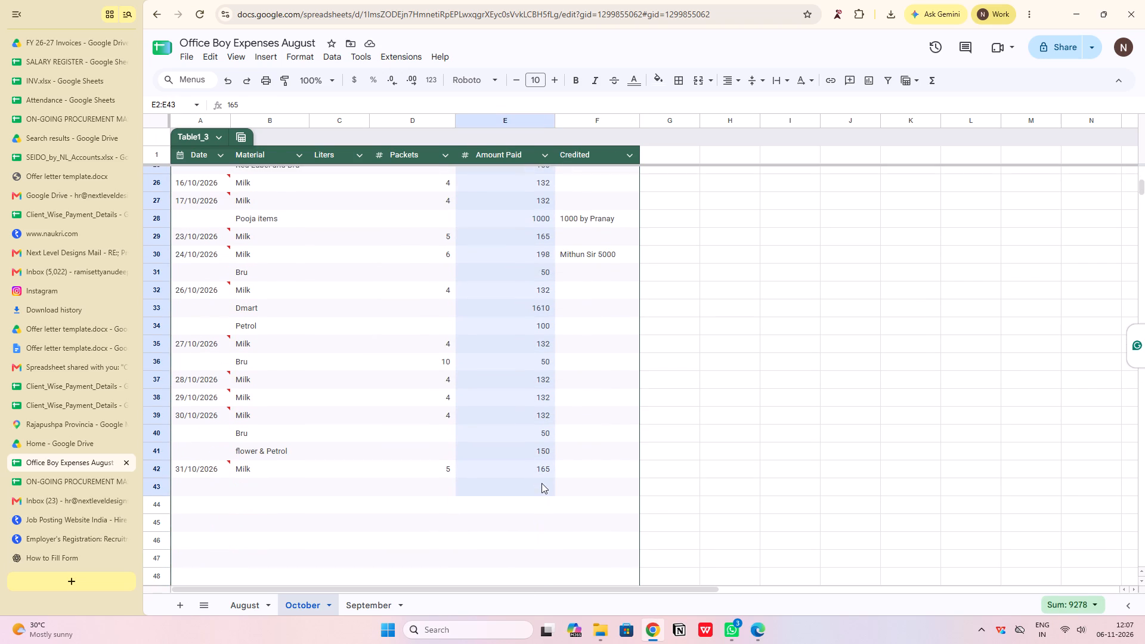
drag(541, 483, 541, 476)
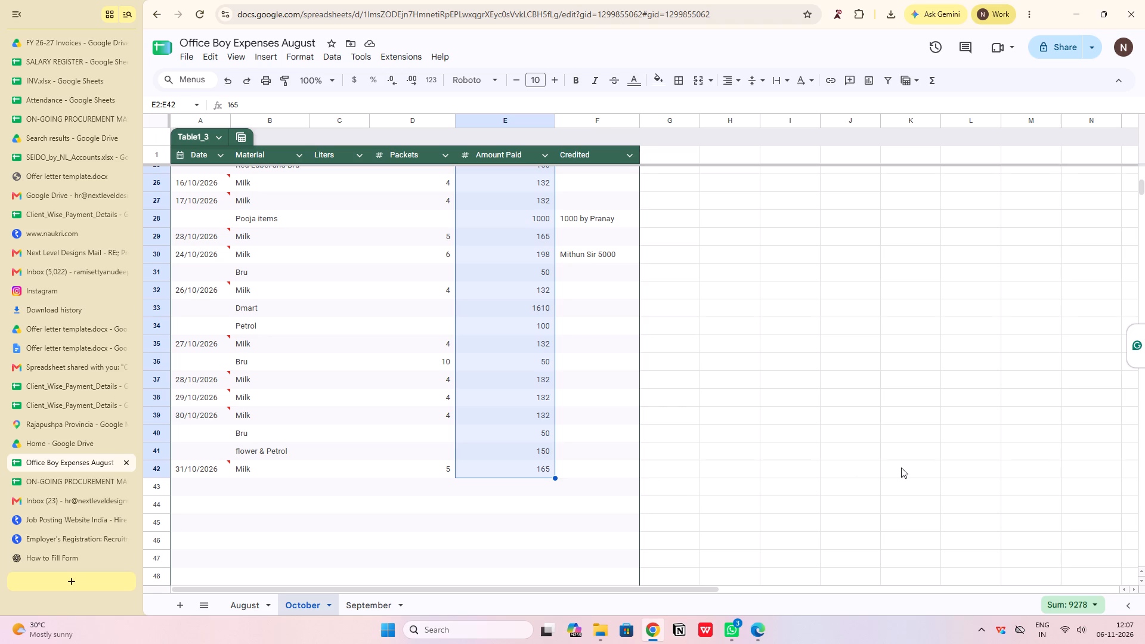
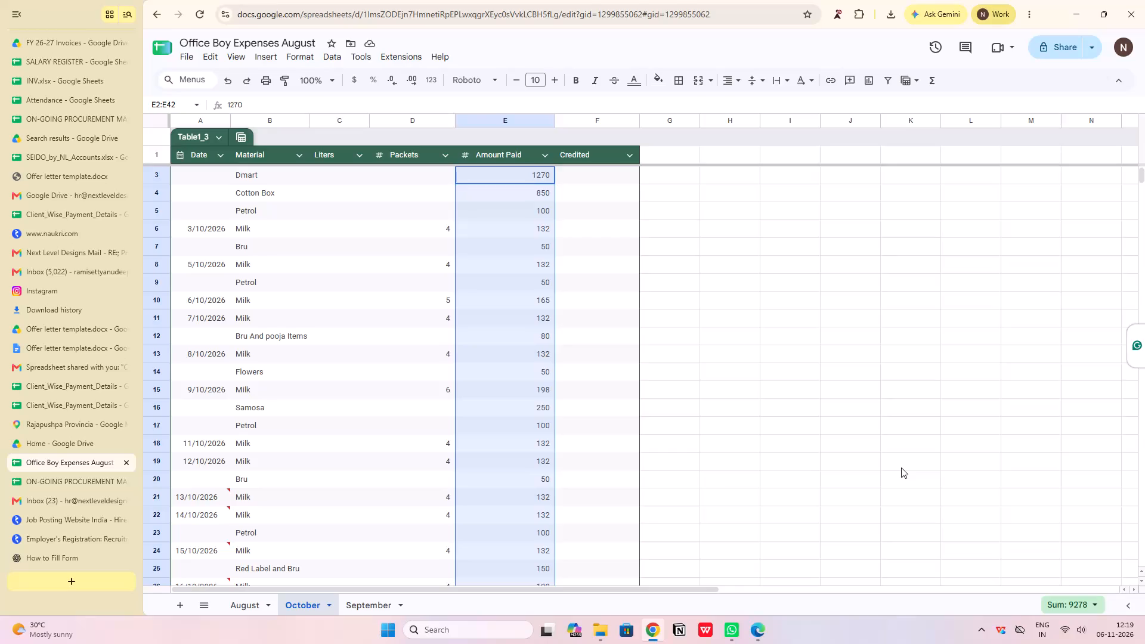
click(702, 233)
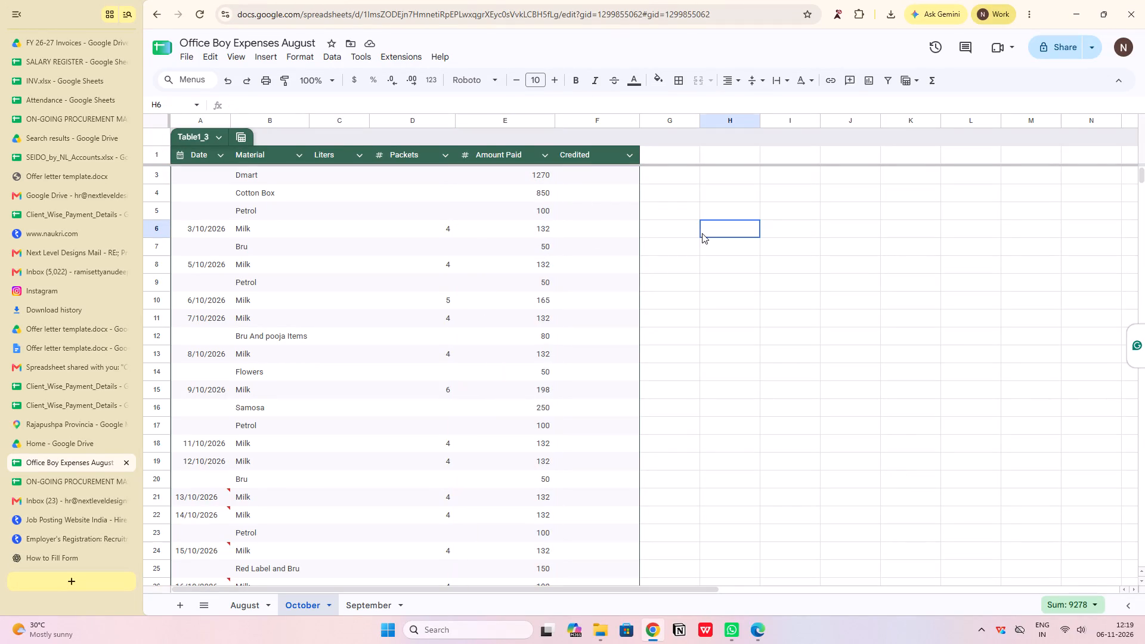
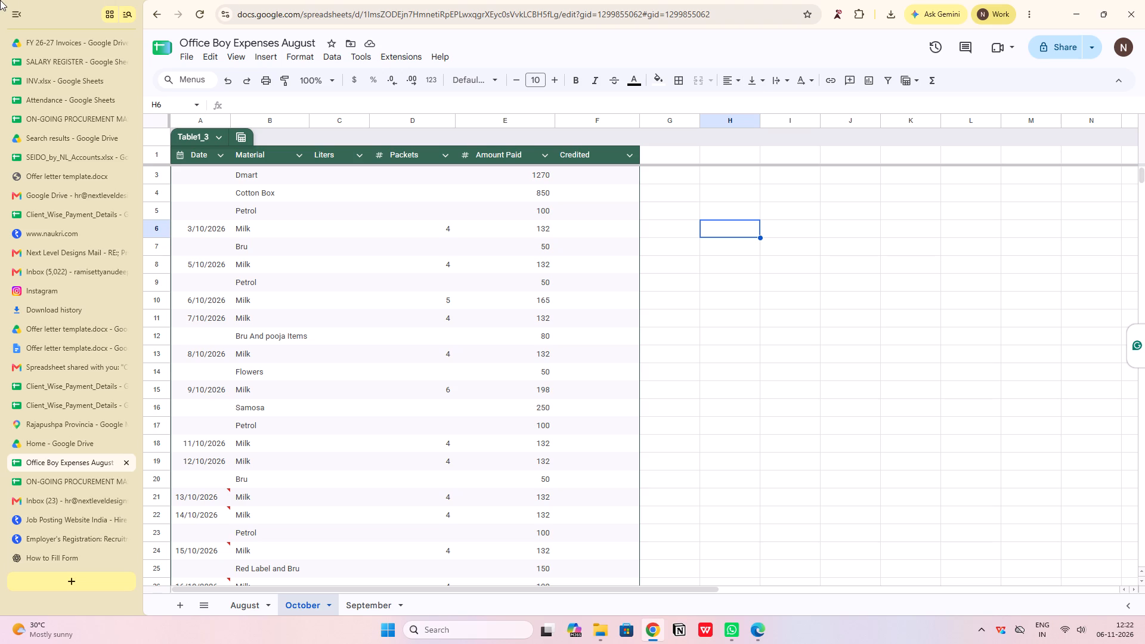
Review the October office boy expense and credit entries through the final 31/10/2026 row.
click(704, 187)
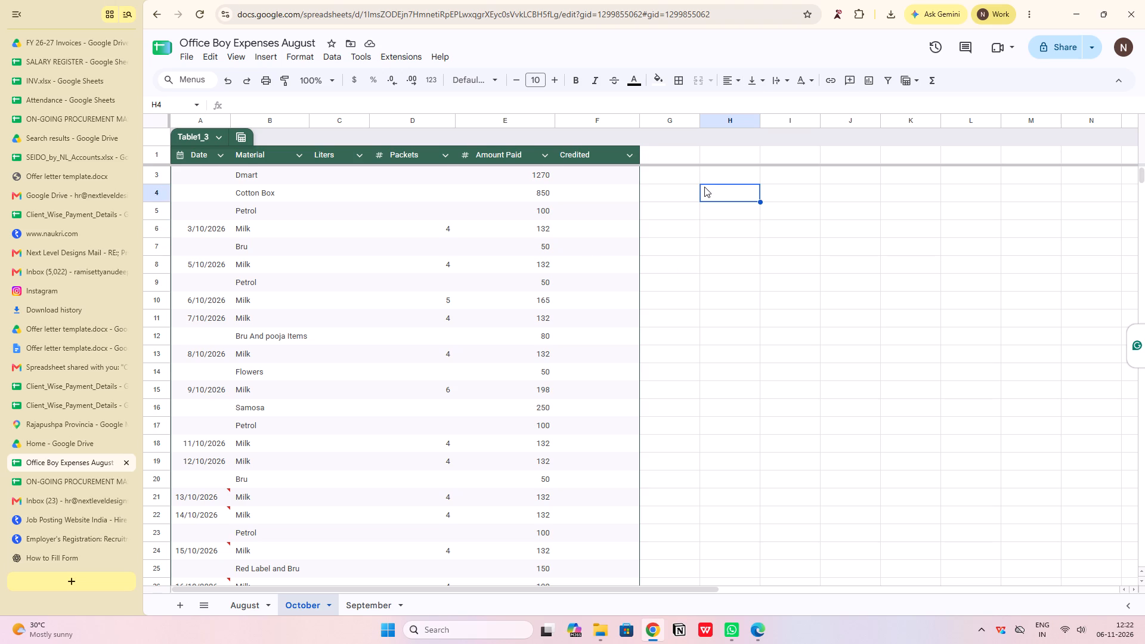
scroll(700, 225, down, 1)
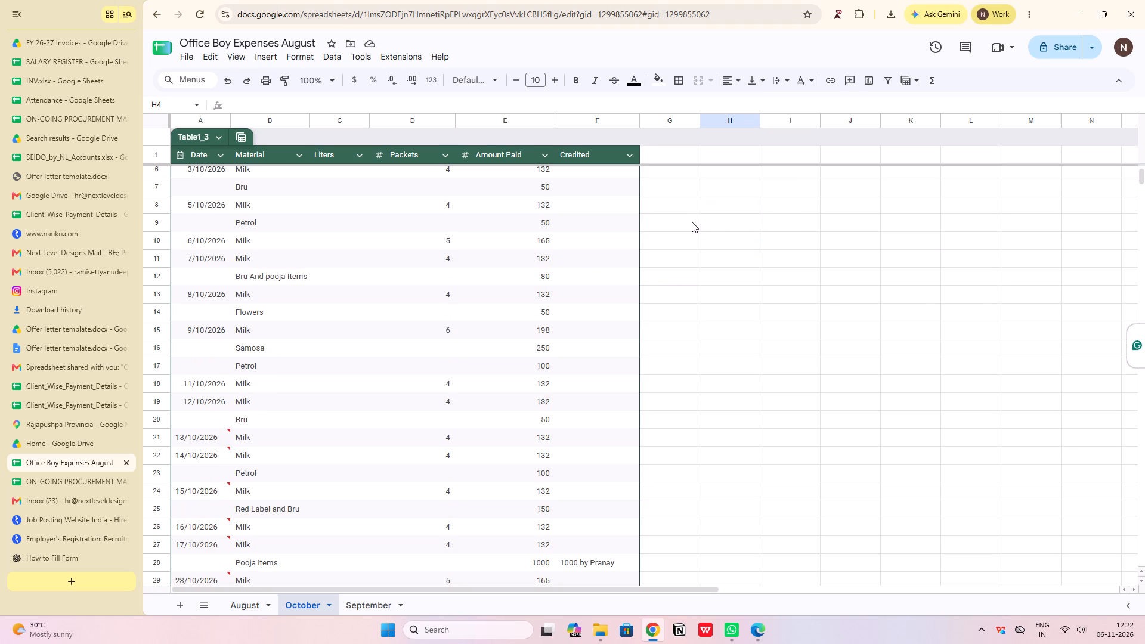
scroll(692, 222, down, 7)
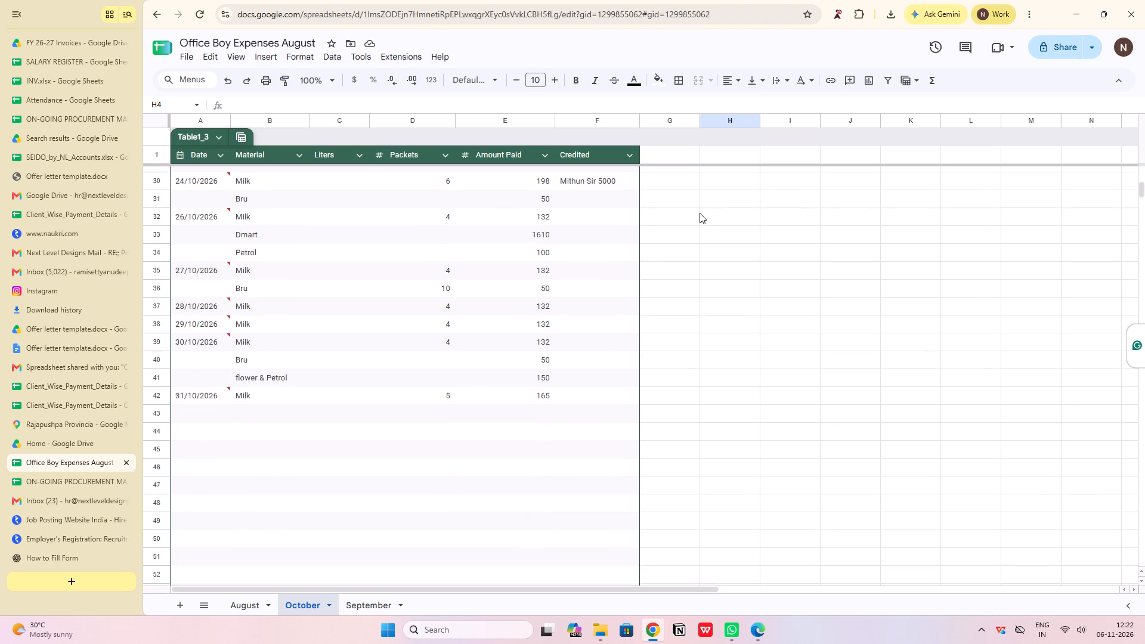
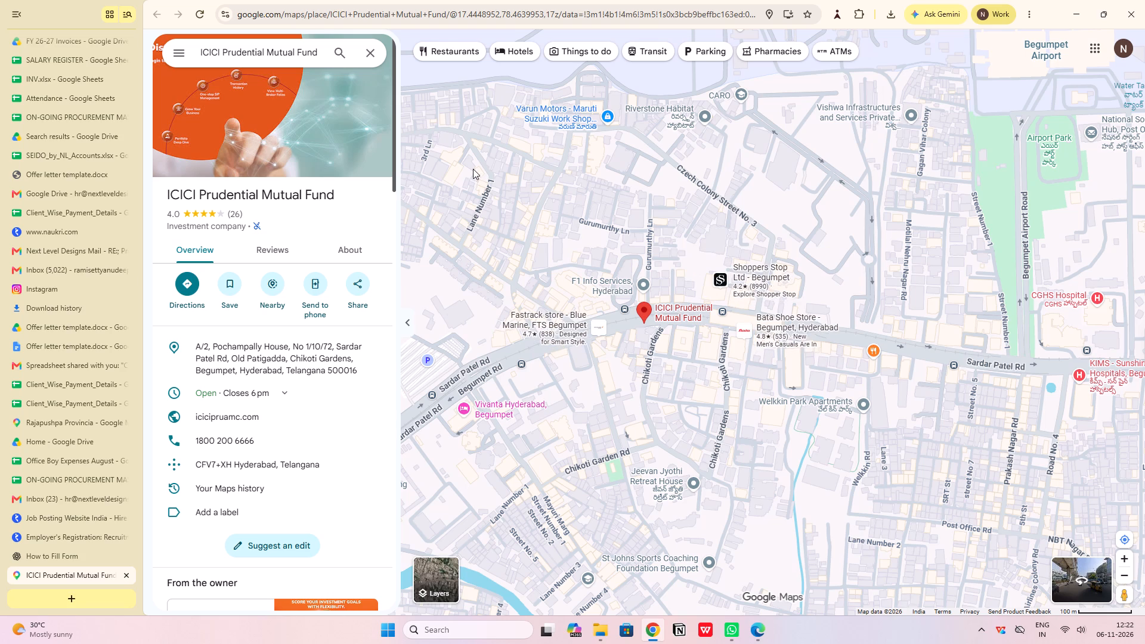
Examine the map around ICICI Prudential Mutual Fund in Begumpet, eastward past Secunderabad to Osmania University, and close the map.
scroll(905, 273, down, 1)
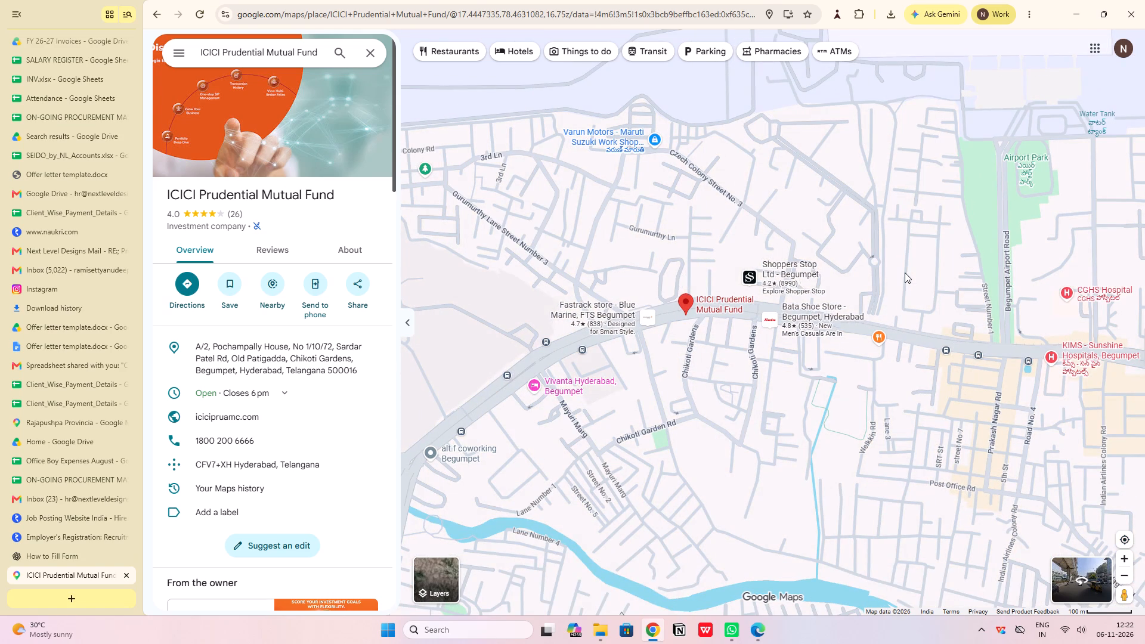
scroll(905, 273, down, 5)
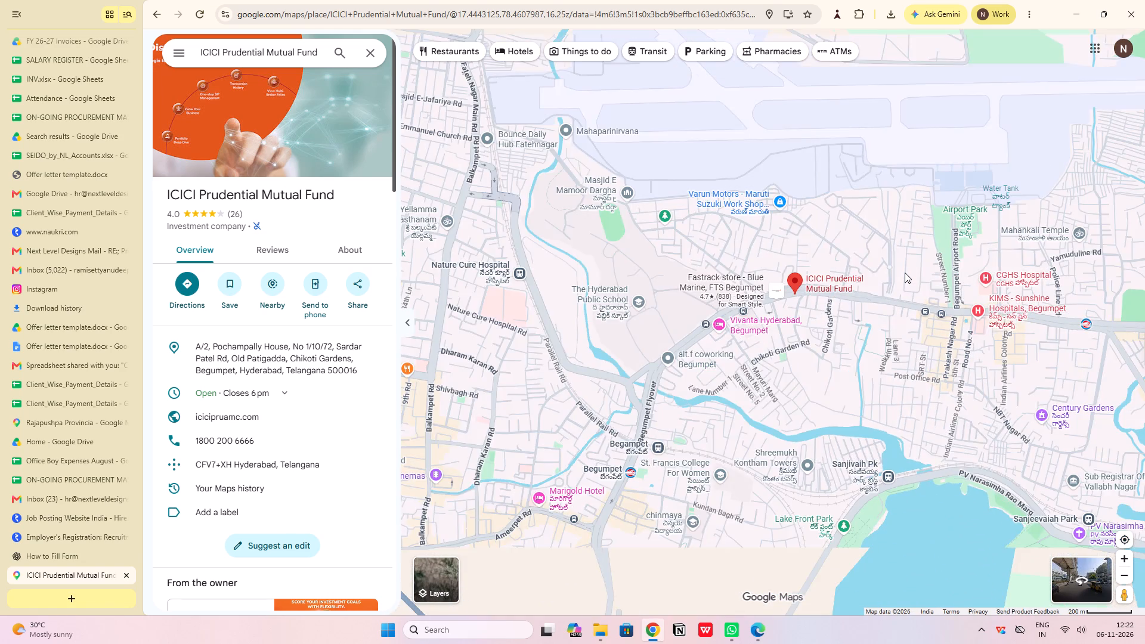
scroll(905, 273, down, 1)
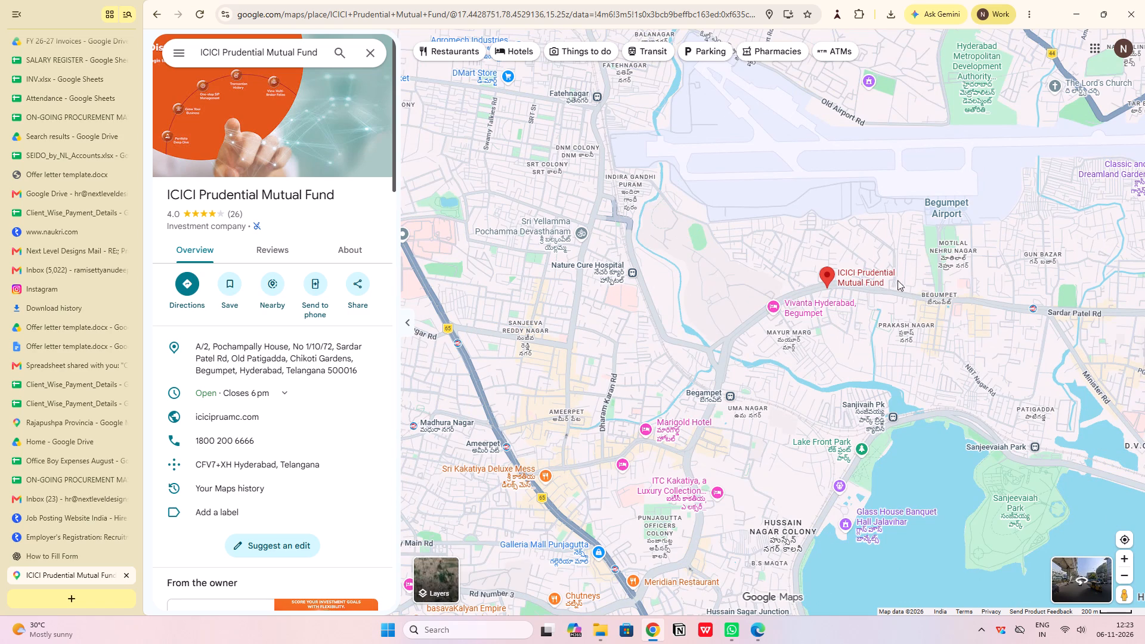
drag(865, 302, 553, 243)
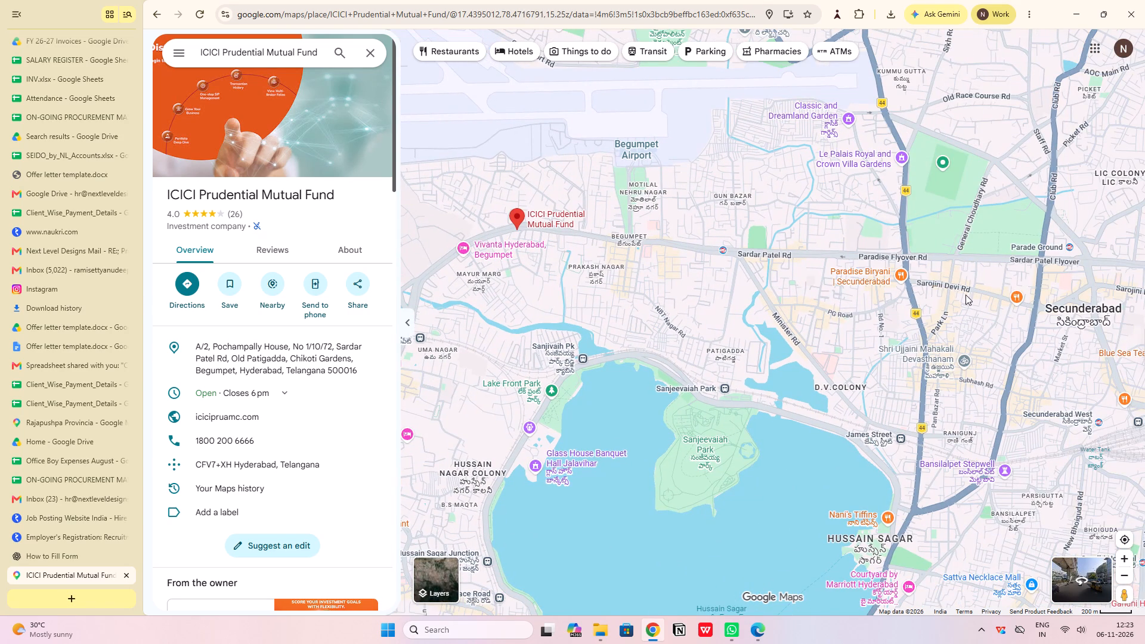
drag(961, 286, 700, 232)
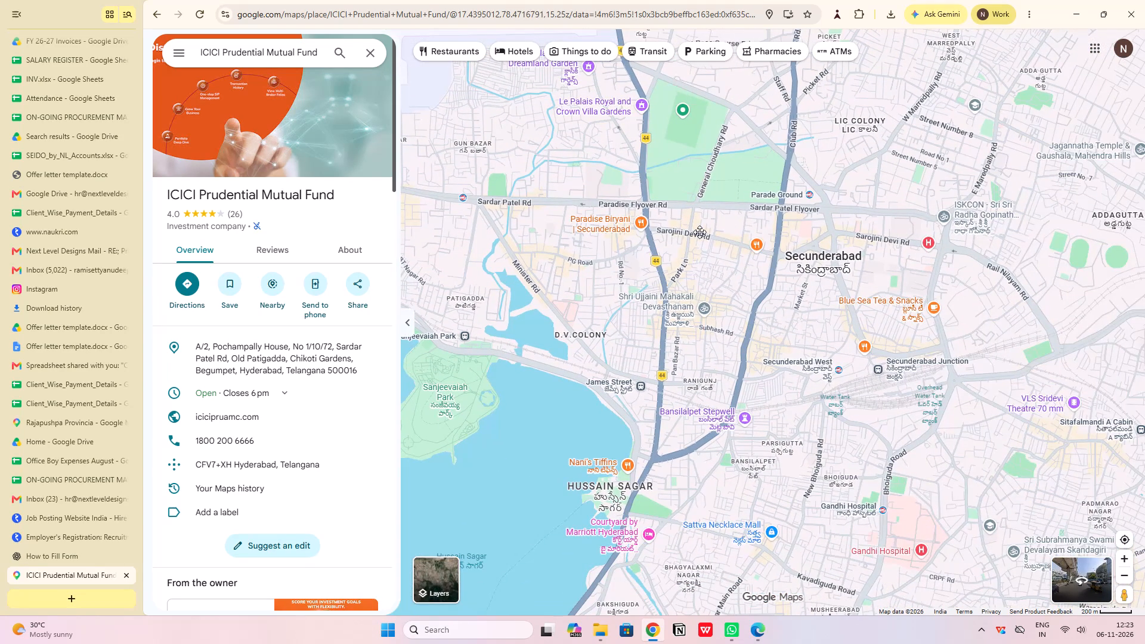
drag(700, 232, 647, 185)
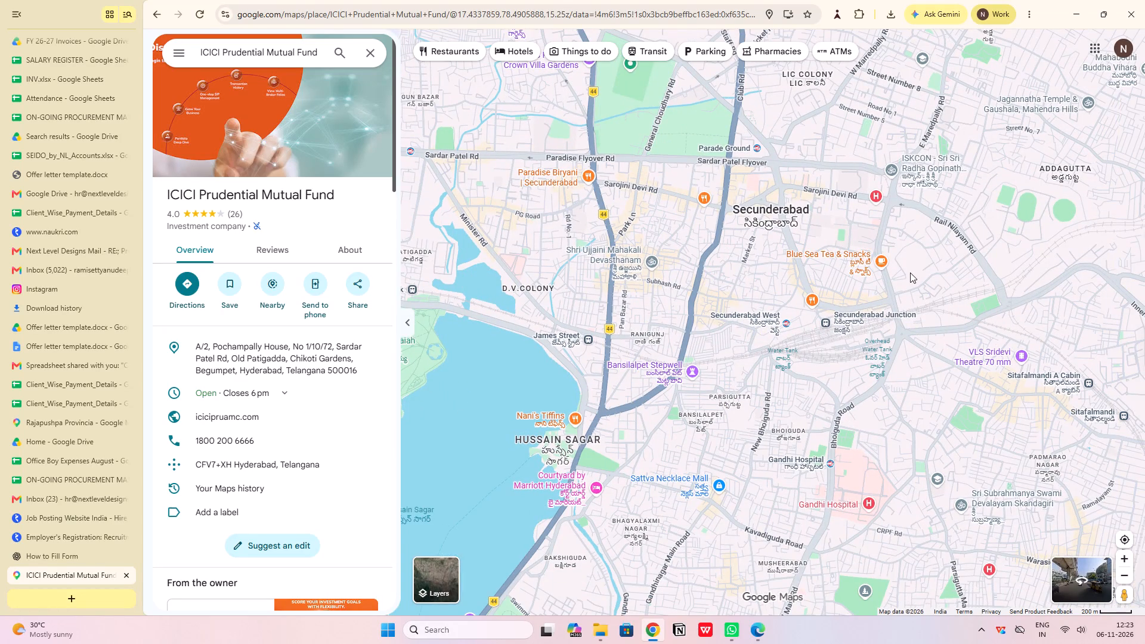
drag(910, 272, 727, 225)
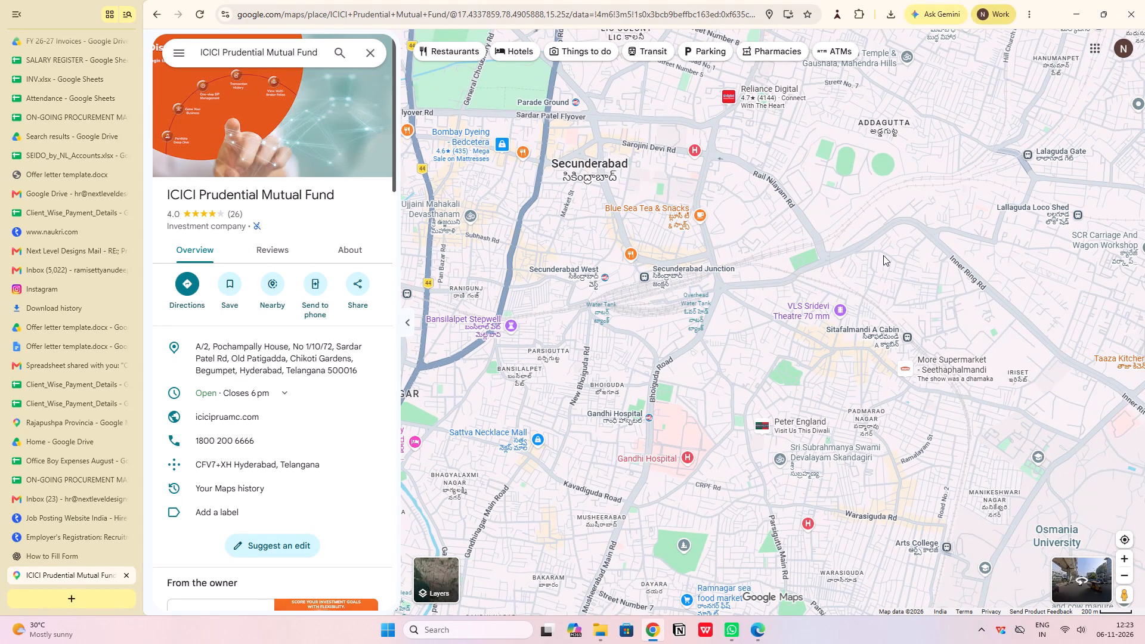
drag(911, 281, 708, 212)
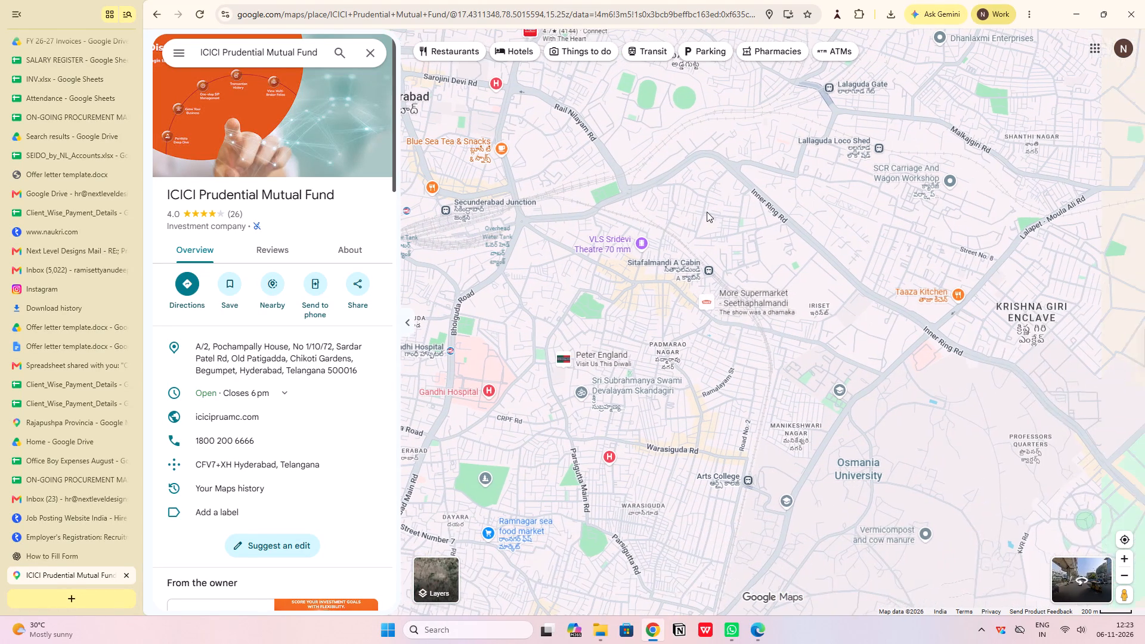
drag(800, 230, 711, 191)
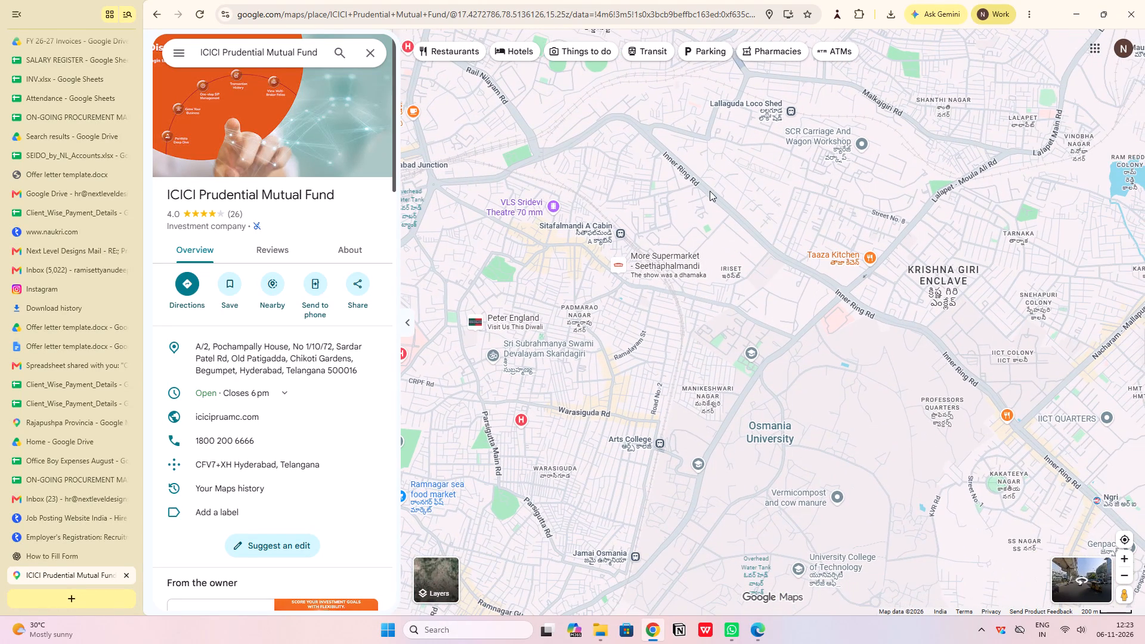
drag(680, 194, 1005, 280)
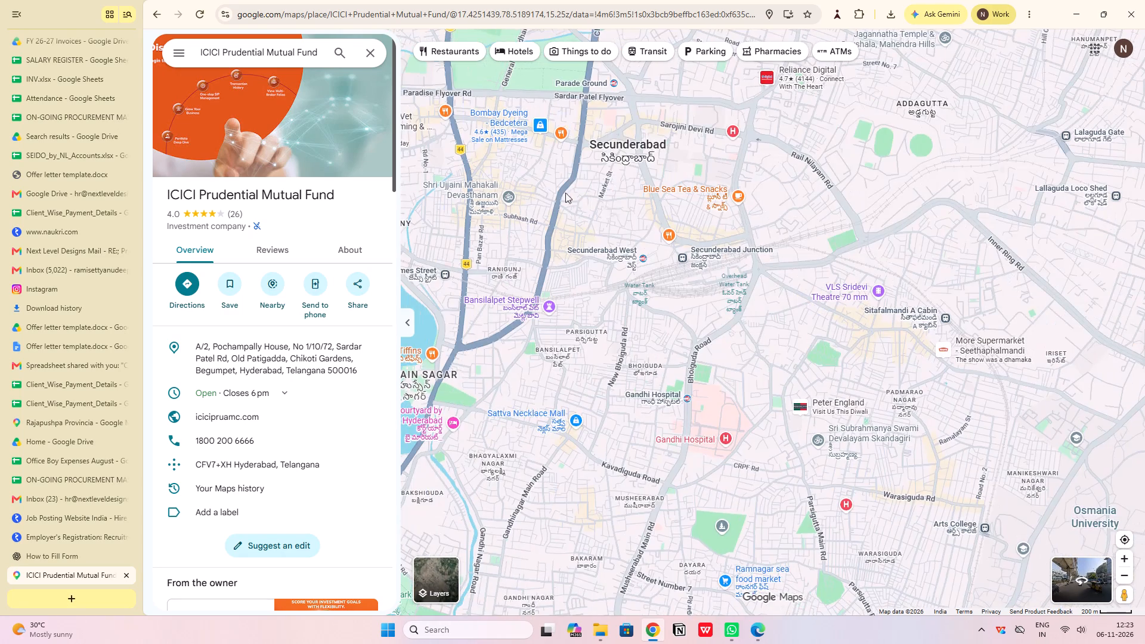
drag(565, 193, 744, 233)
drag(585, 203, 763, 250)
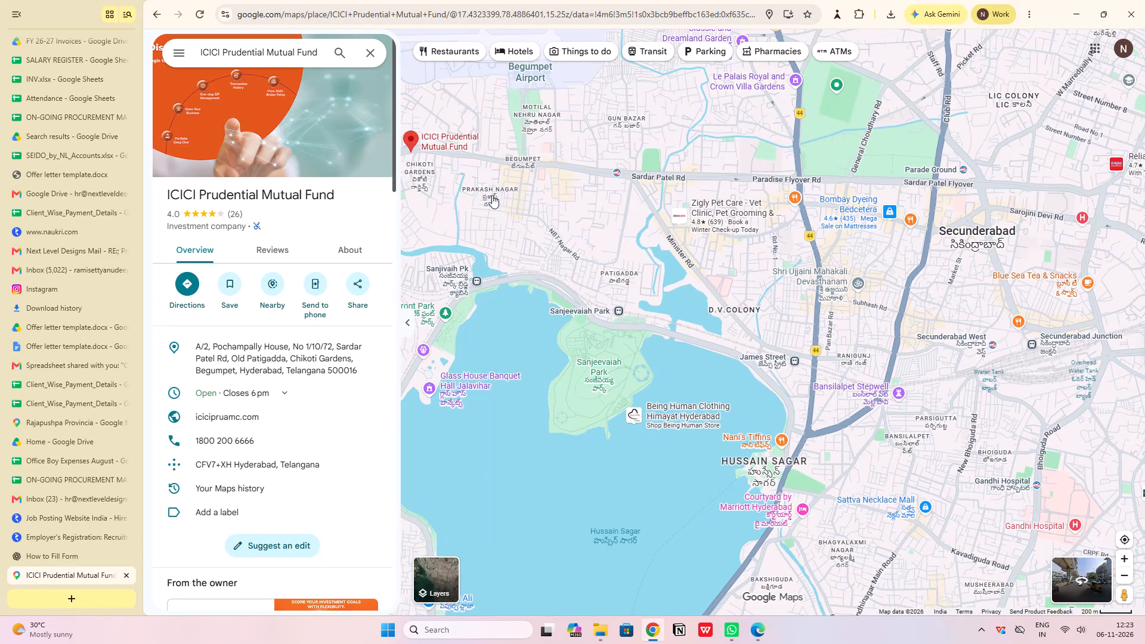
drag(445, 181, 546, 219)
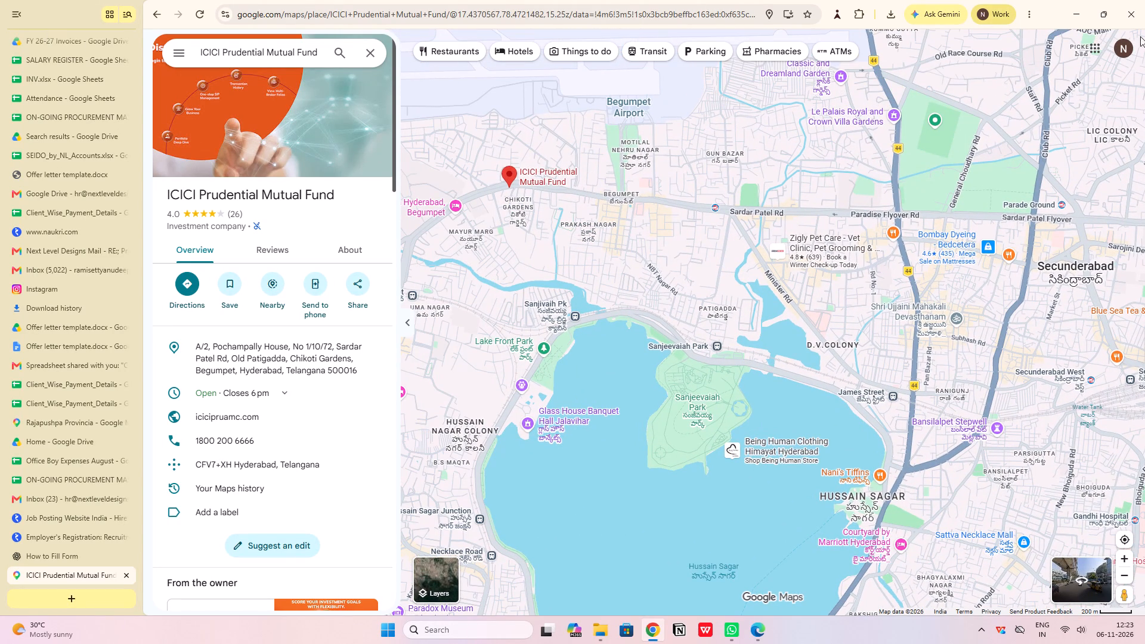
click(129, 576)
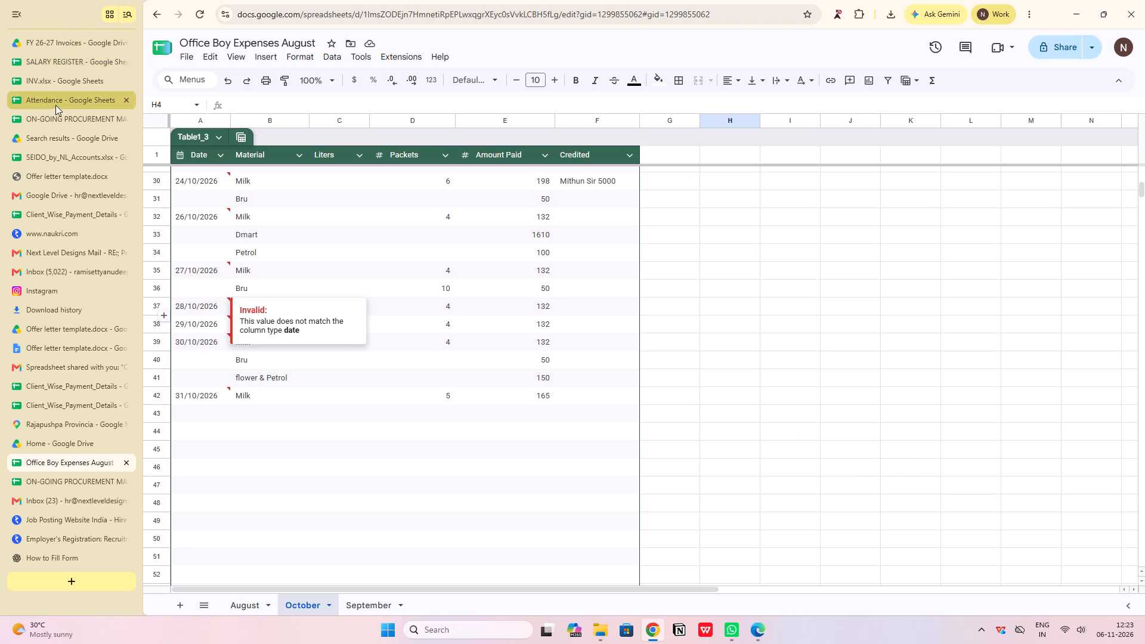
In the SEIDO_by_NL_Accounts Master Sheet, insert three more blank rows between the Dust Collectors entry and the 11/5/2026 Fees entries.
click(55, 155)
scroll(354, 173, down, 2)
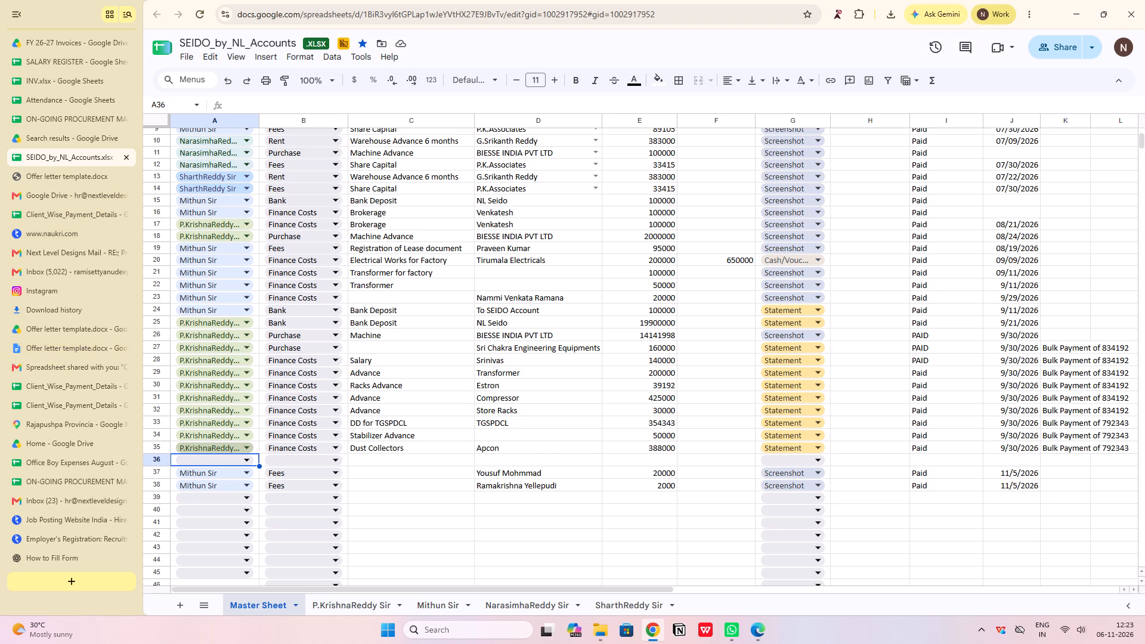
right_click(160, 462)
click(206, 244)
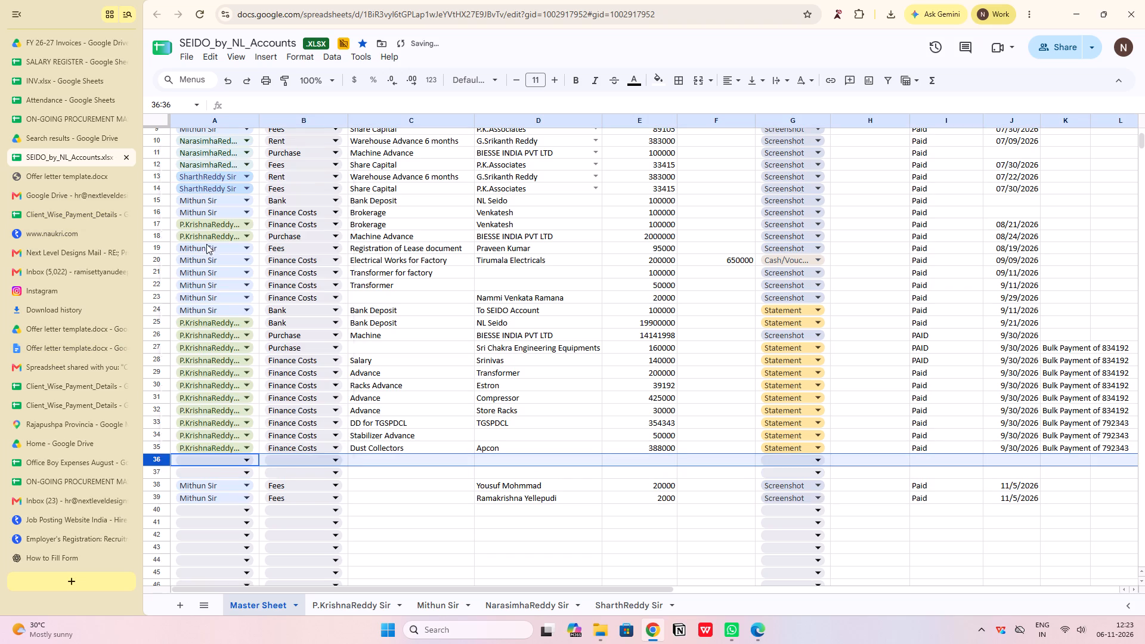
click(163, 471)
right_click(163, 471)
click(254, 248)
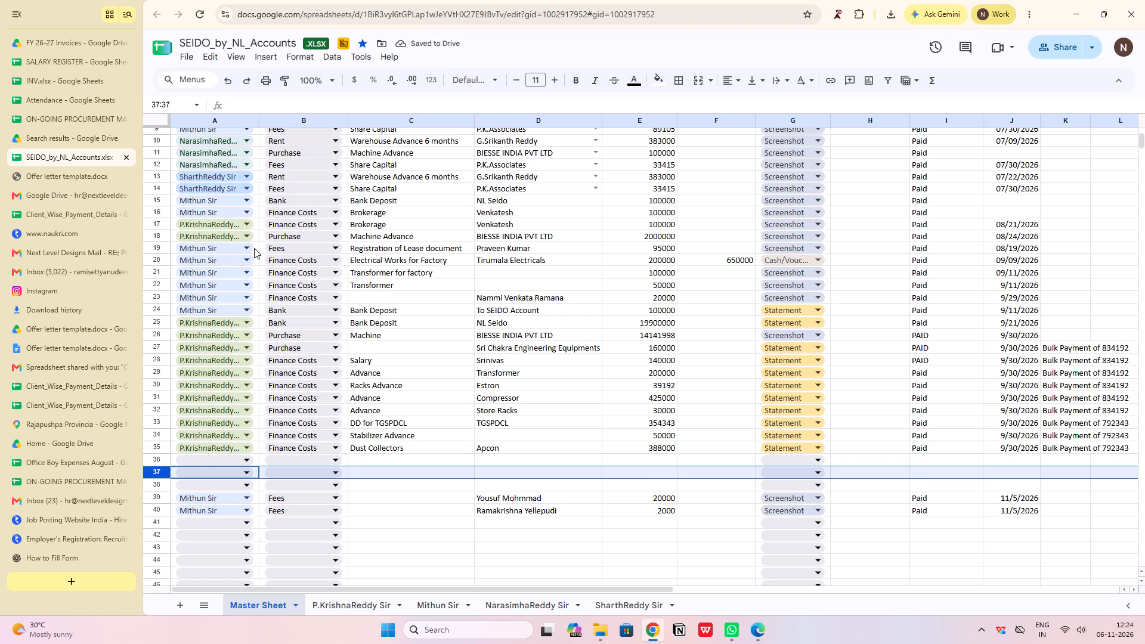
right_click(158, 462)
click(193, 246)
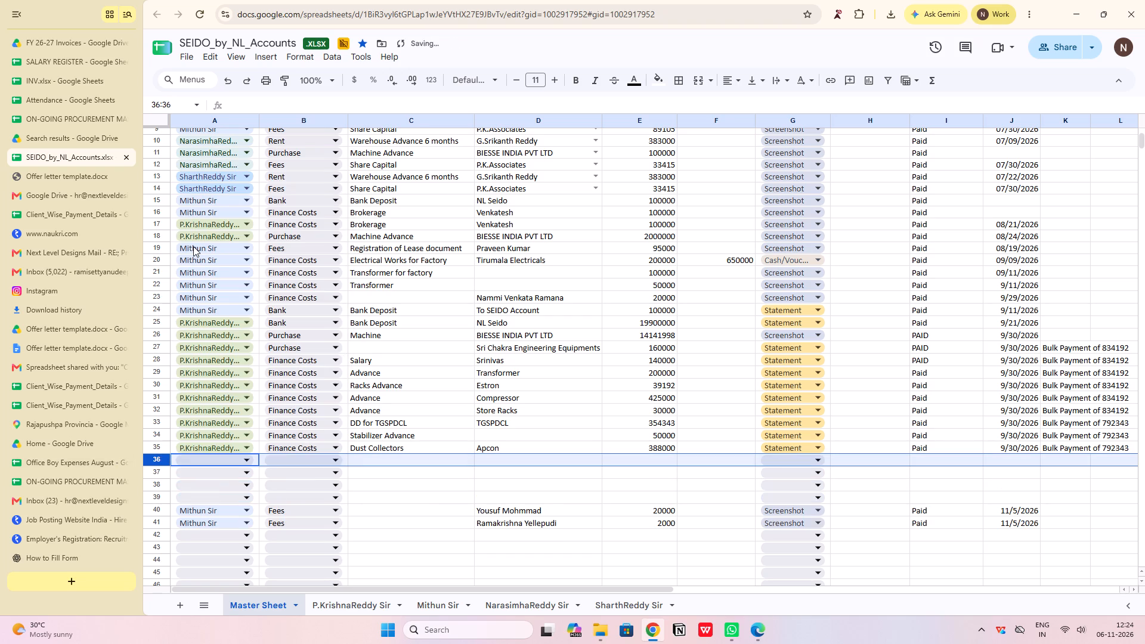
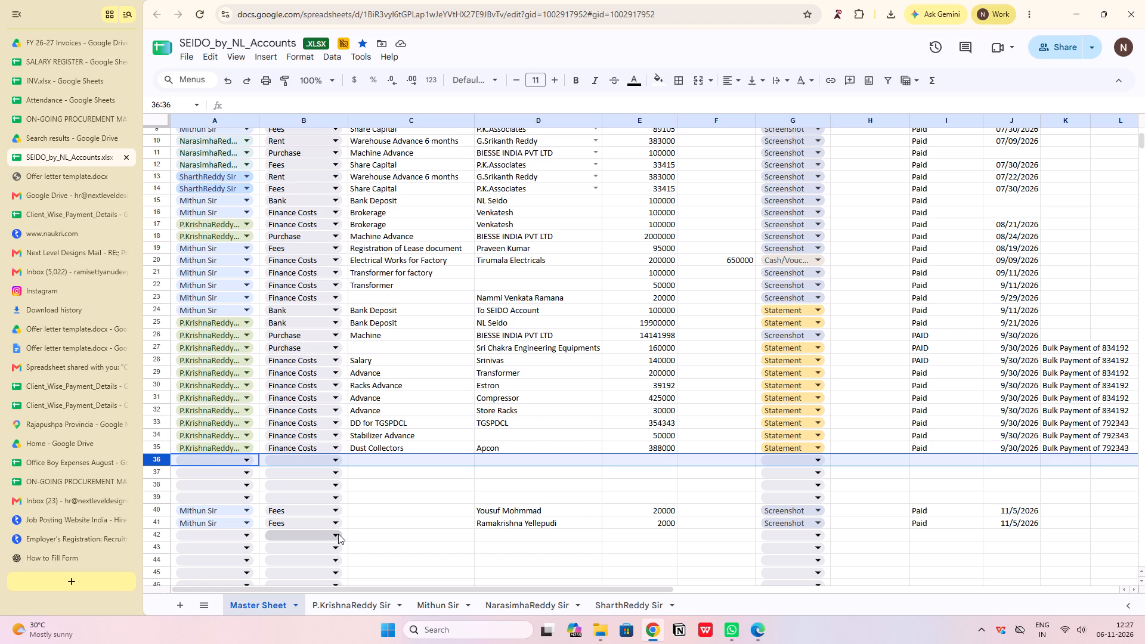
Start the row 36 entry with the same director as the Dust Collectors row, category Finance Costs and description Lingawood llp.
click(246, 459)
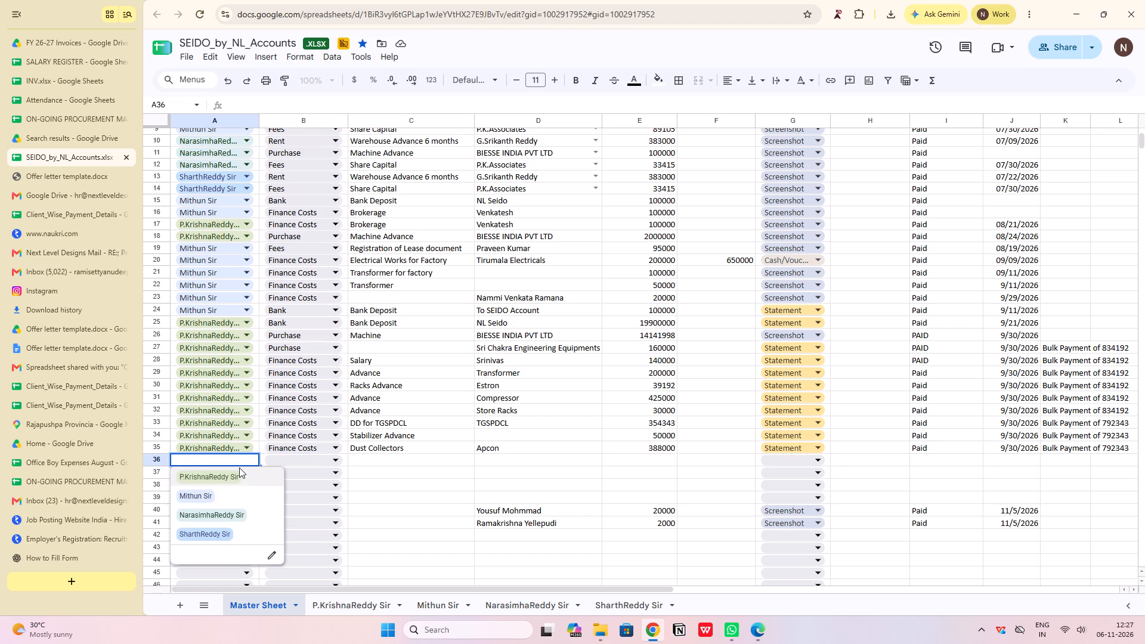
click(237, 479)
click(277, 458)
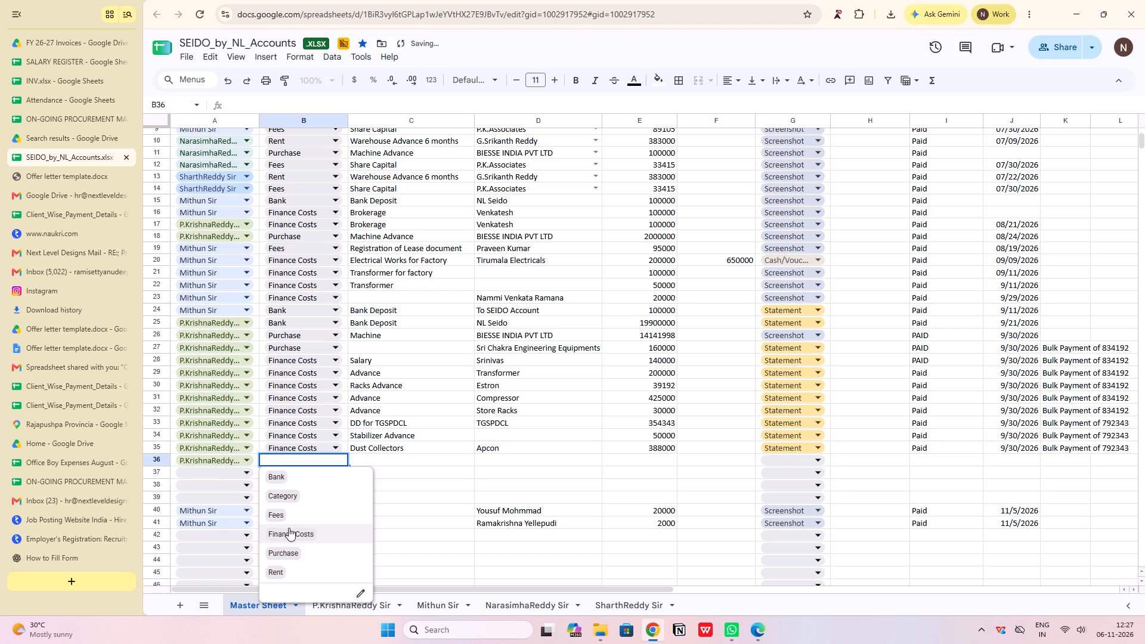
click(298, 533)
click(397, 462)
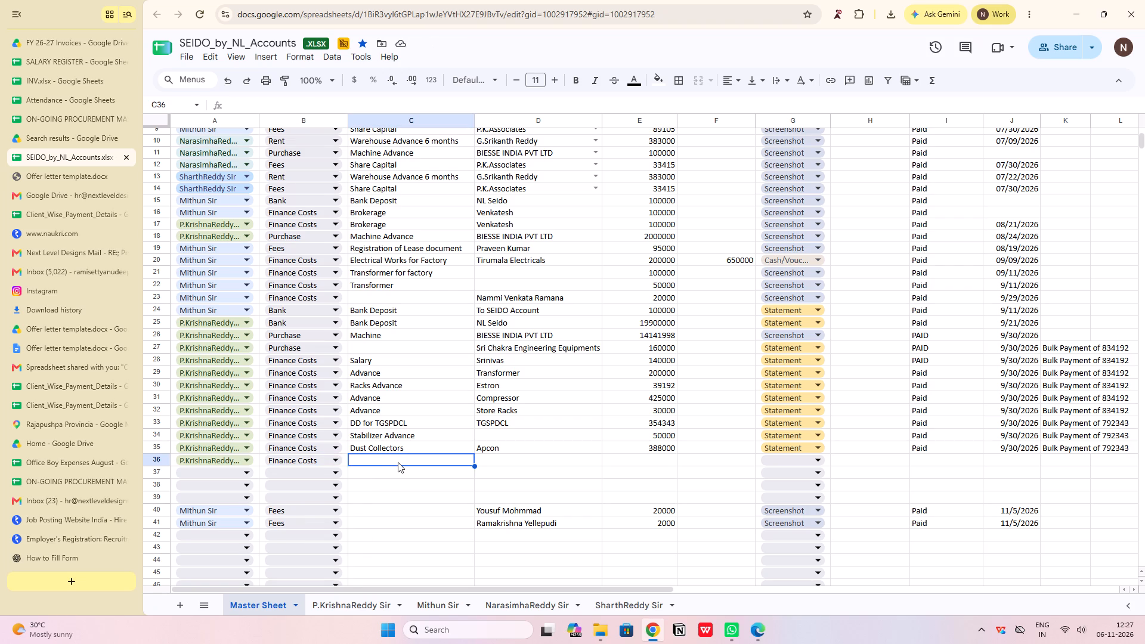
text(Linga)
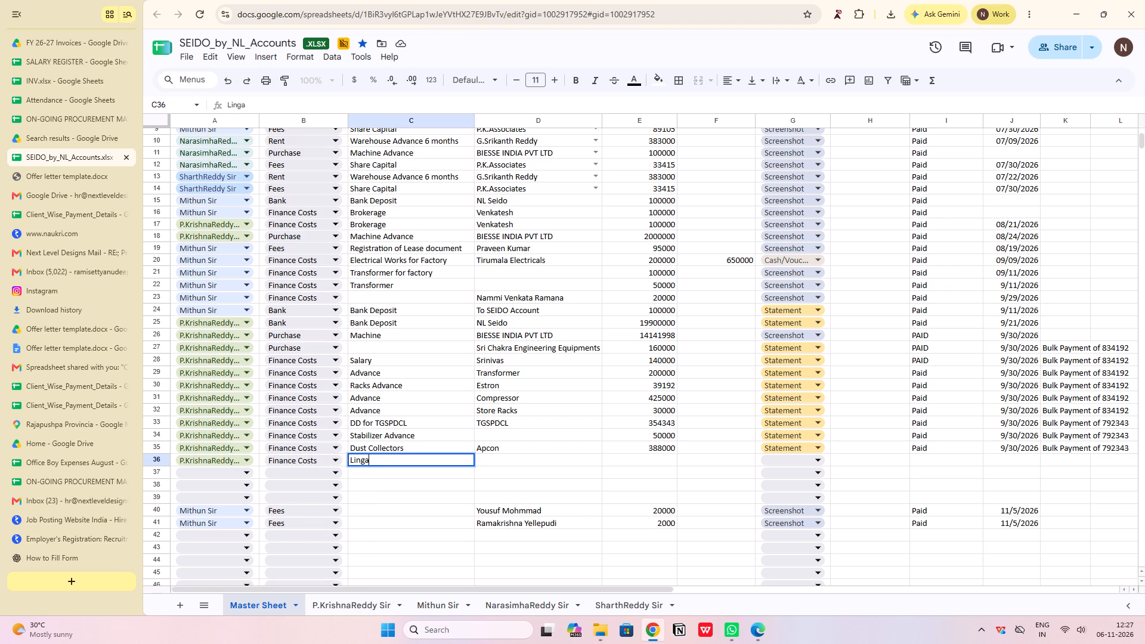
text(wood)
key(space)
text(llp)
Complete the Lingawood llp entry with amount 94800, proof type Statement, status Paid and date 10/01/2026.
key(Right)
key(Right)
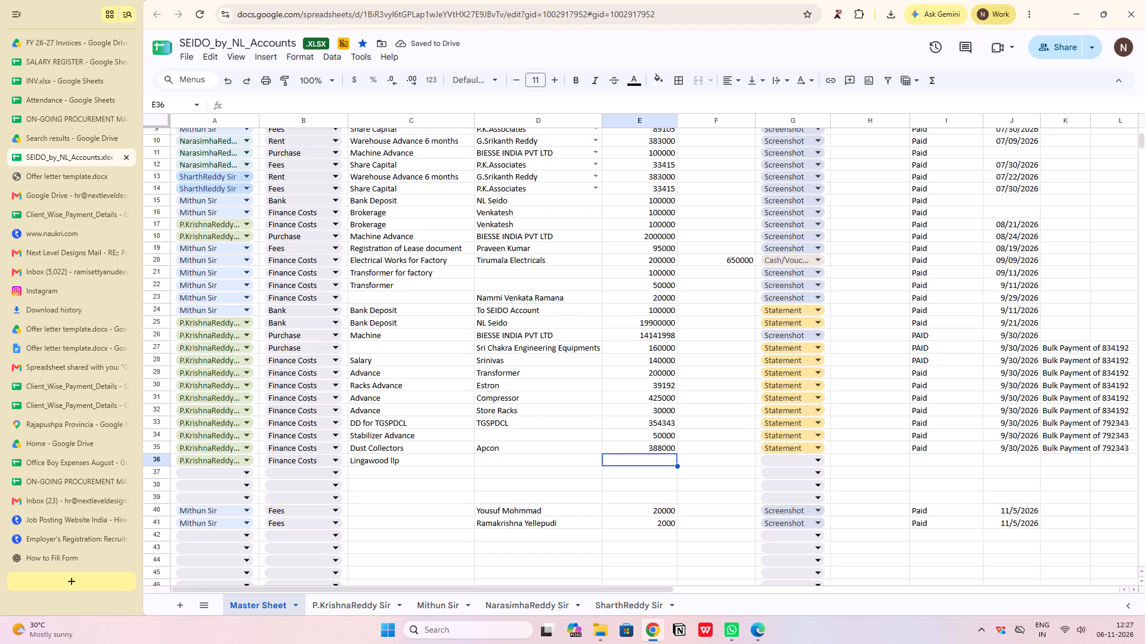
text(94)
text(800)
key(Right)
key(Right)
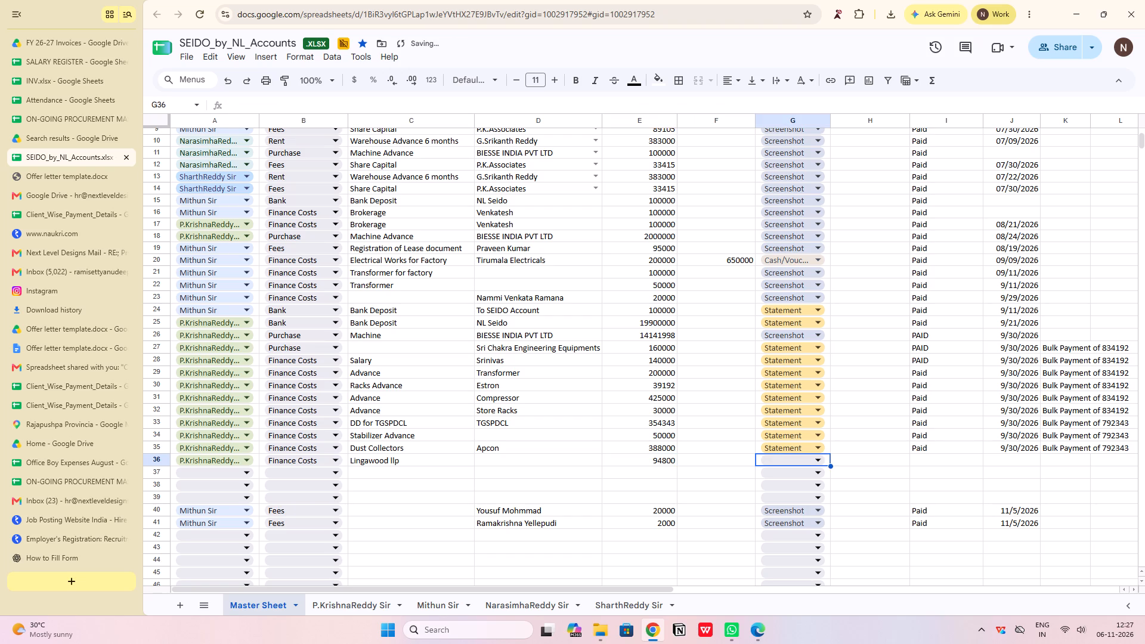
click(801, 459)
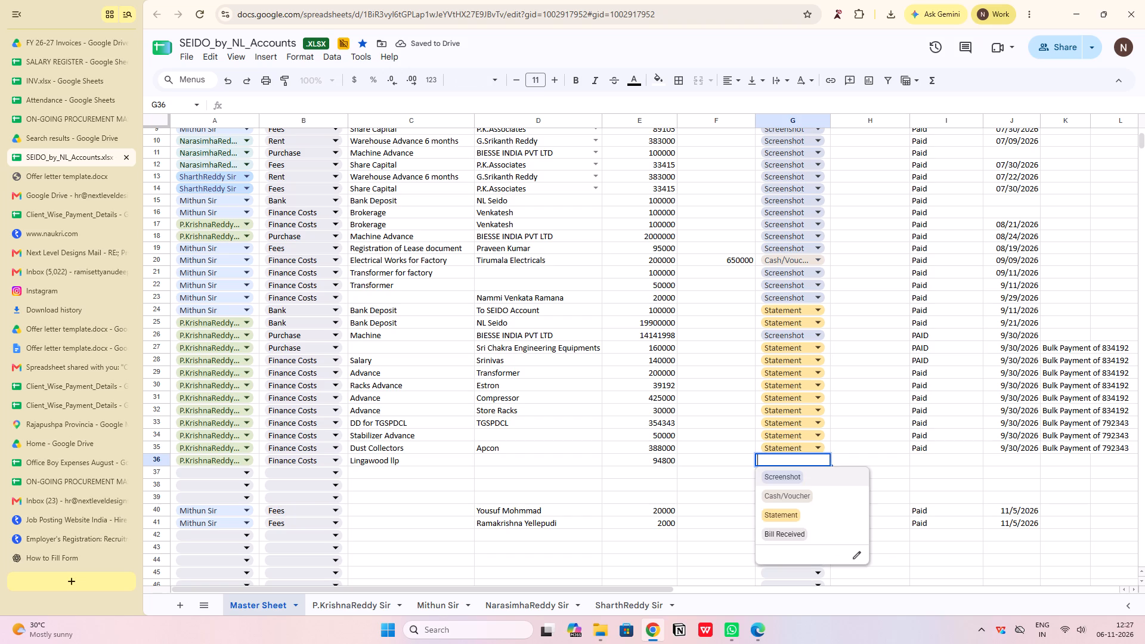
click(795, 510)
click(874, 457)
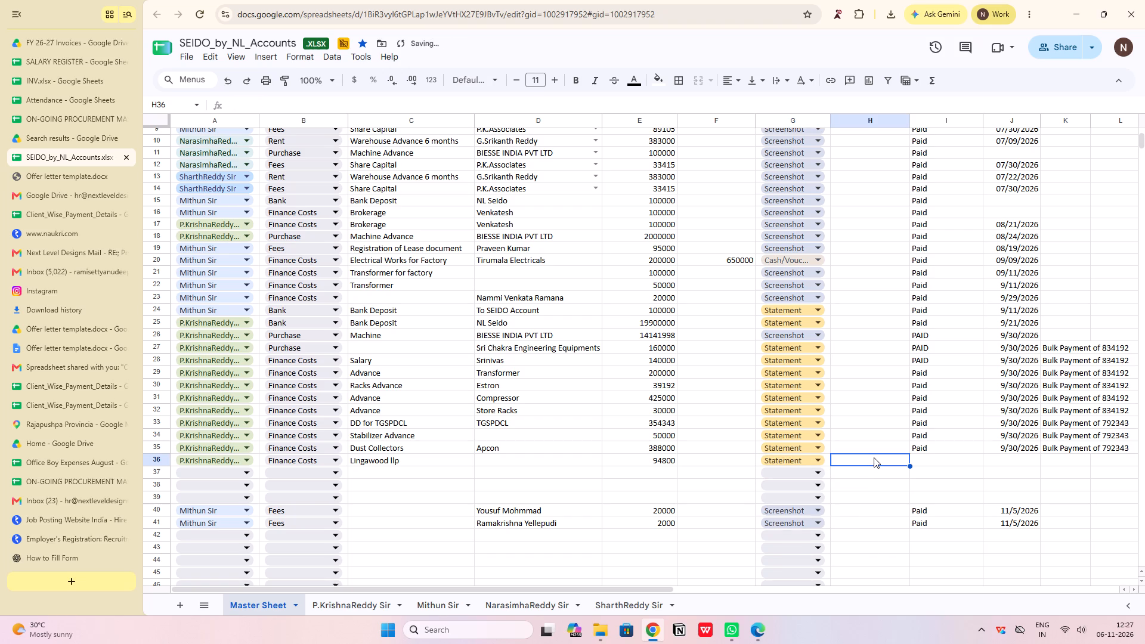
key(Right)
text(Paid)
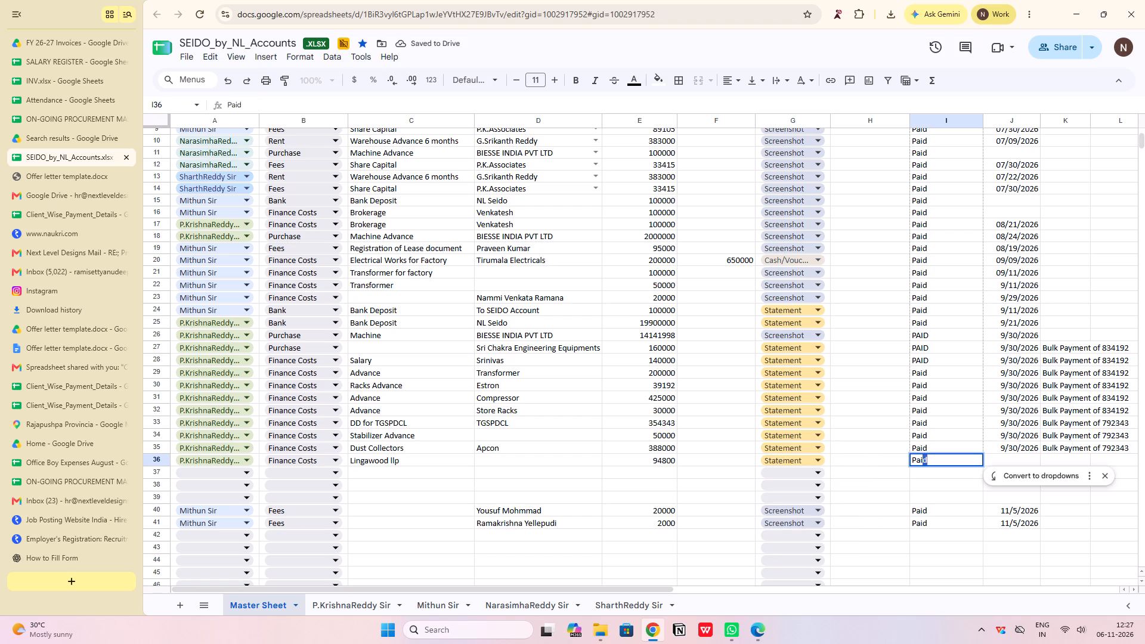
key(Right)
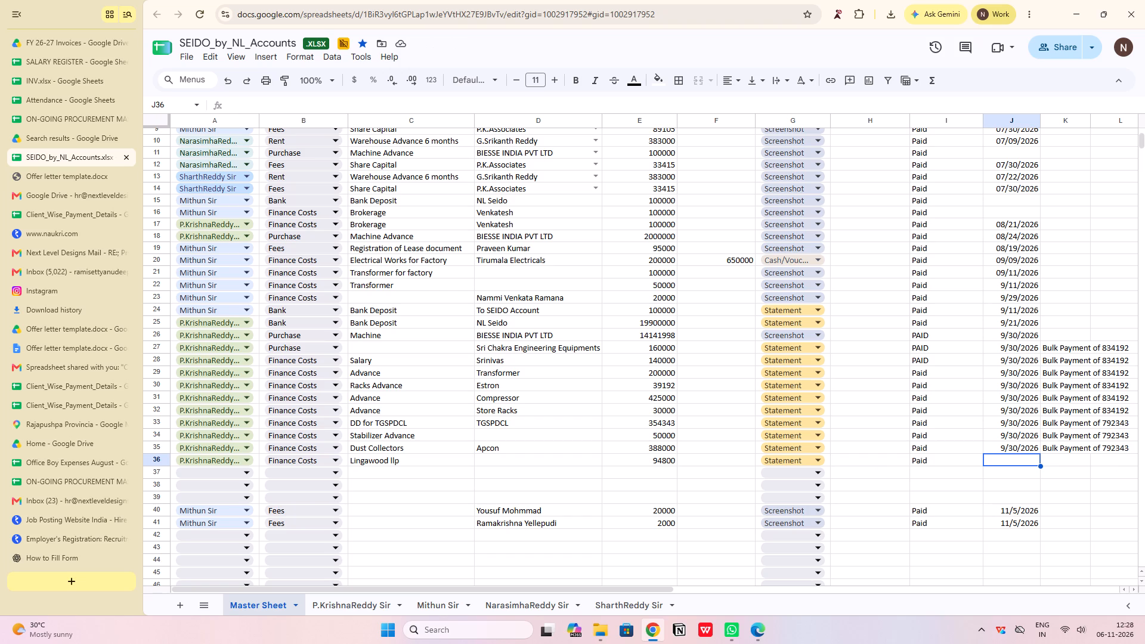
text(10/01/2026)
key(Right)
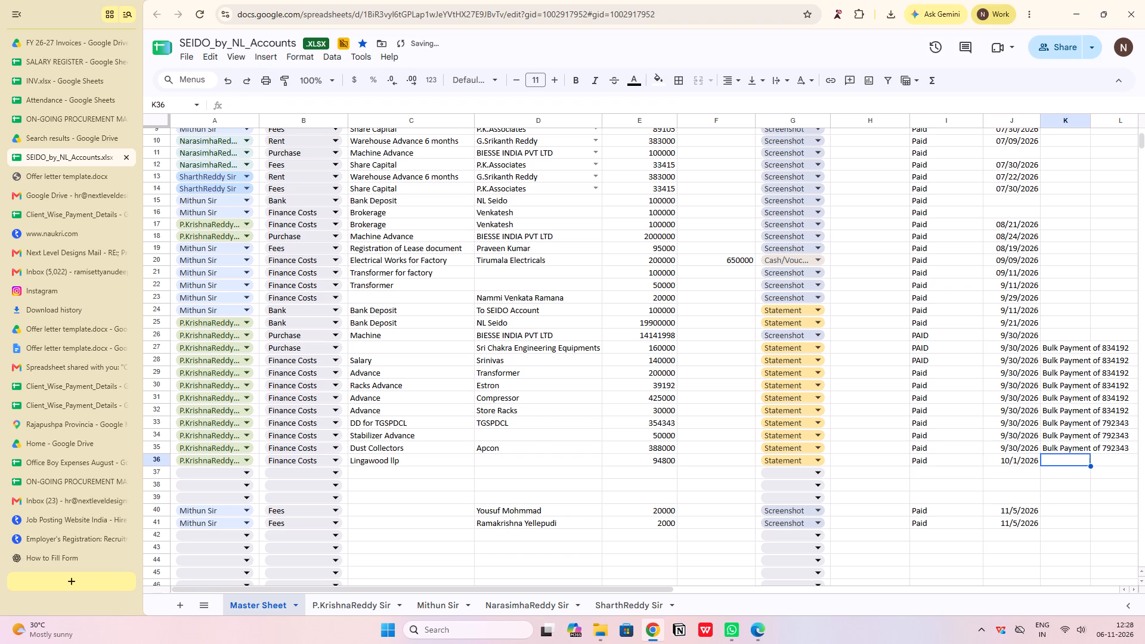
Start the row 37 entry with the same director as the Lingawood llp row, category Finance Costs and description Thirumala Electricals.
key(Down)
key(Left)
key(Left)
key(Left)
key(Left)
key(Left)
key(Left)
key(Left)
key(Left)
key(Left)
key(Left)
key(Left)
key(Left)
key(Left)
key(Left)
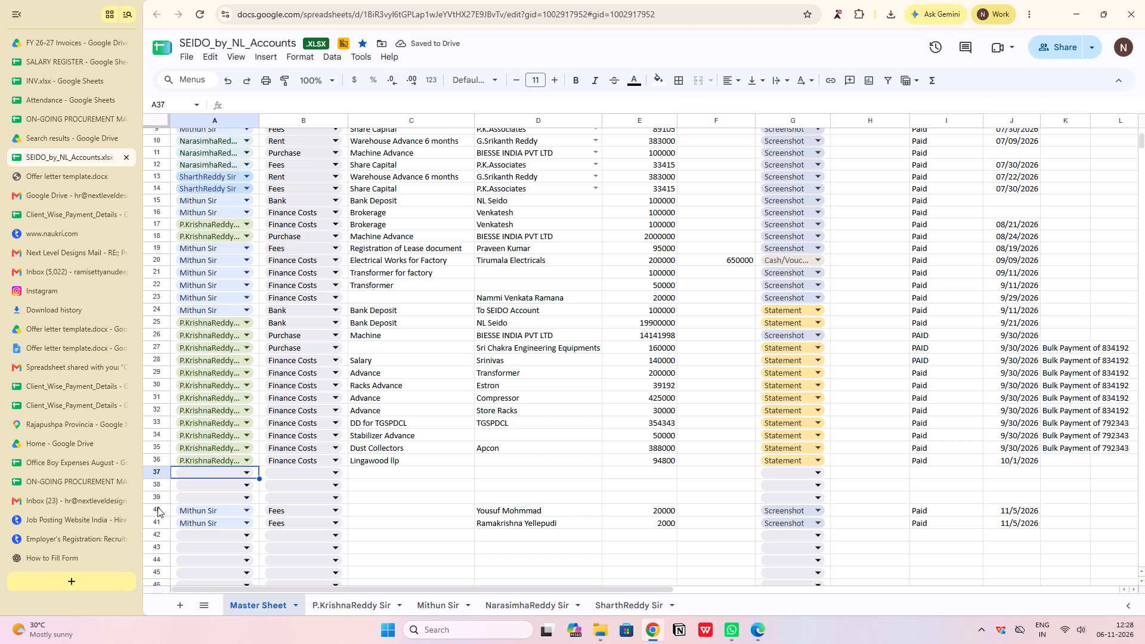
click(214, 470)
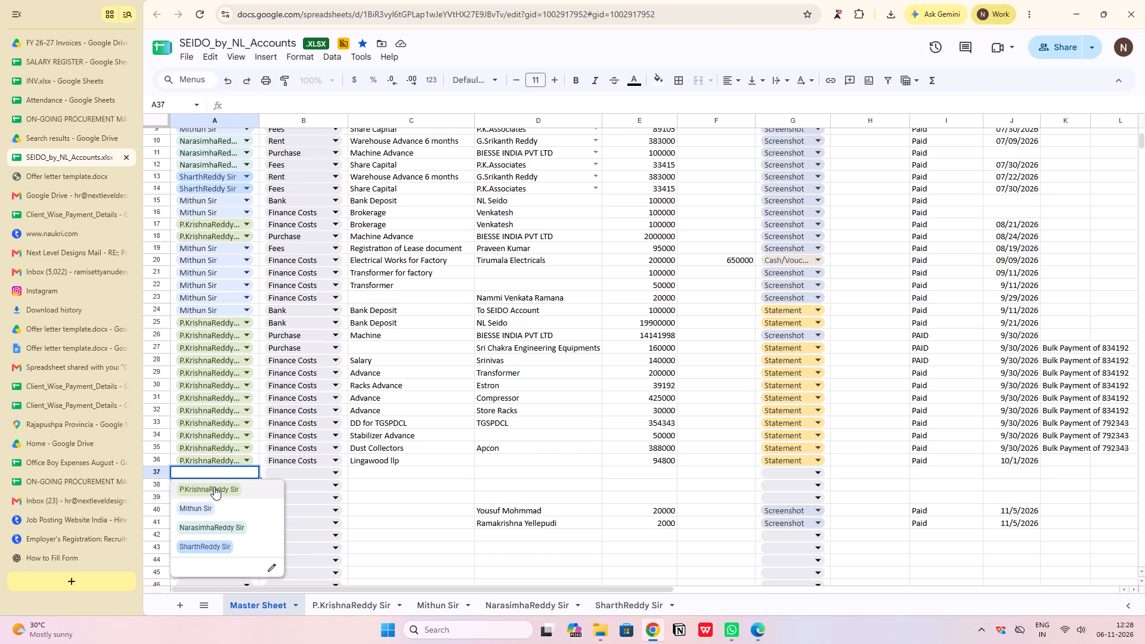
click(214, 487)
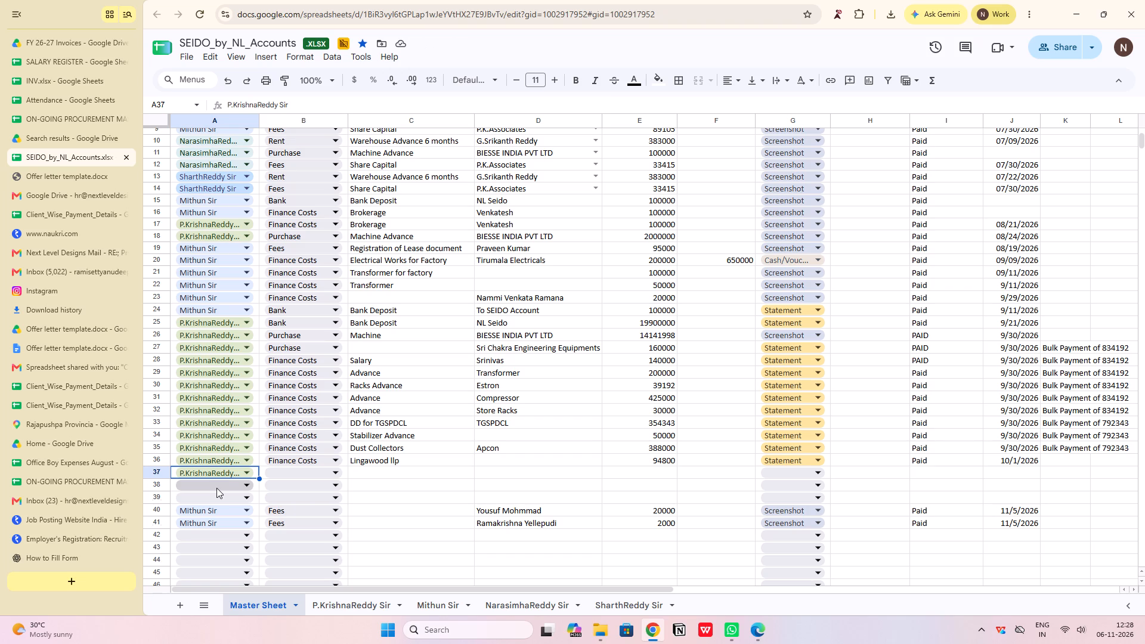
click(295, 477)
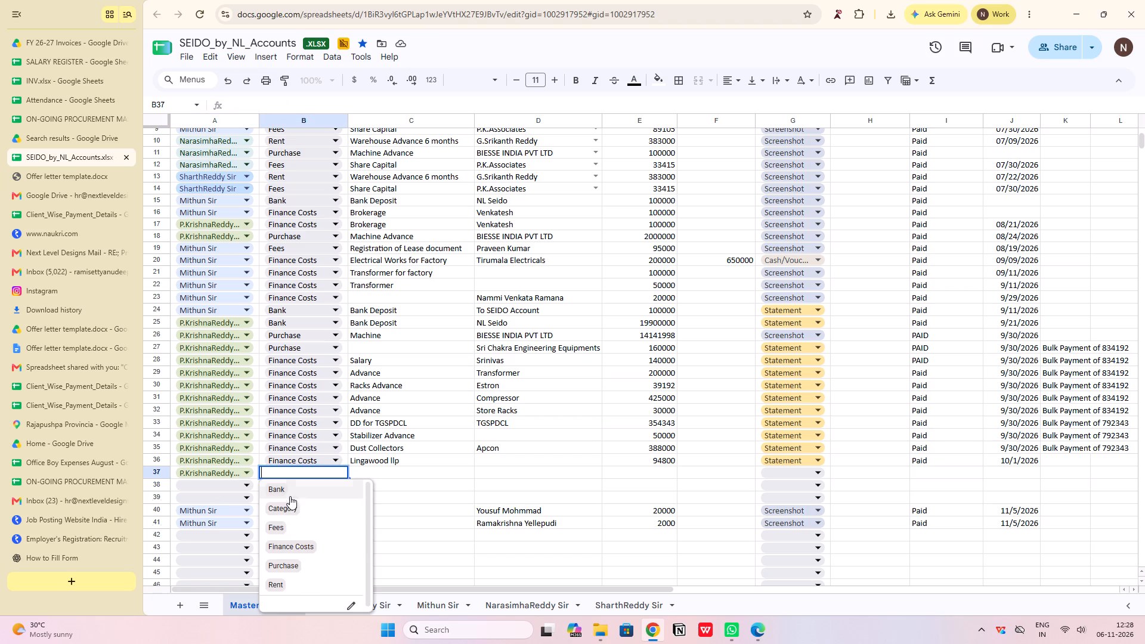
click(296, 546)
click(388, 476)
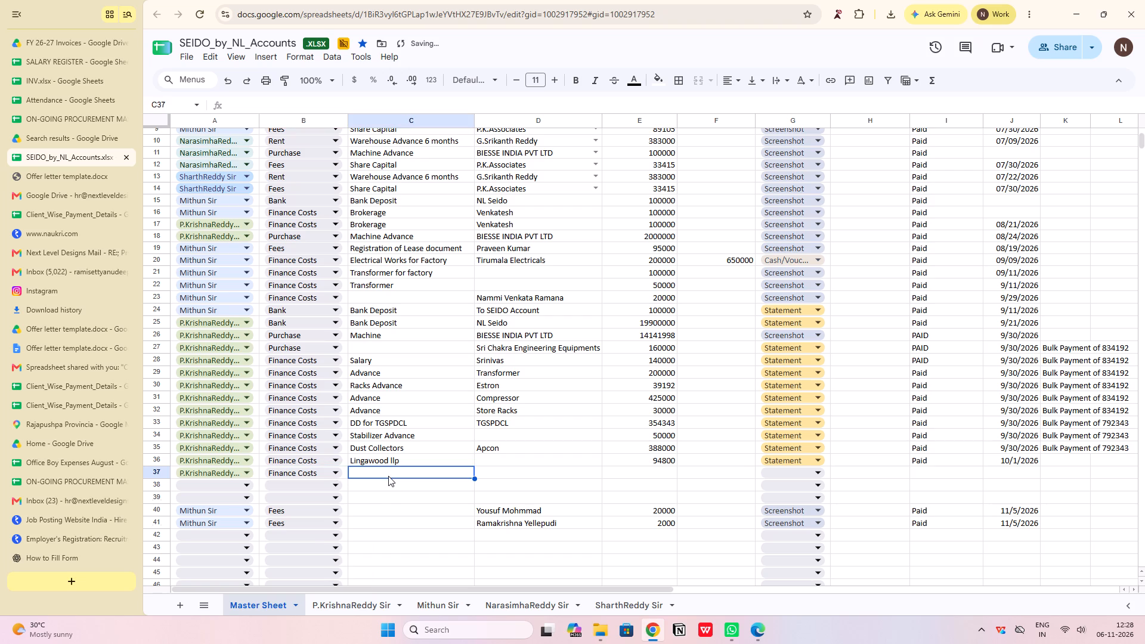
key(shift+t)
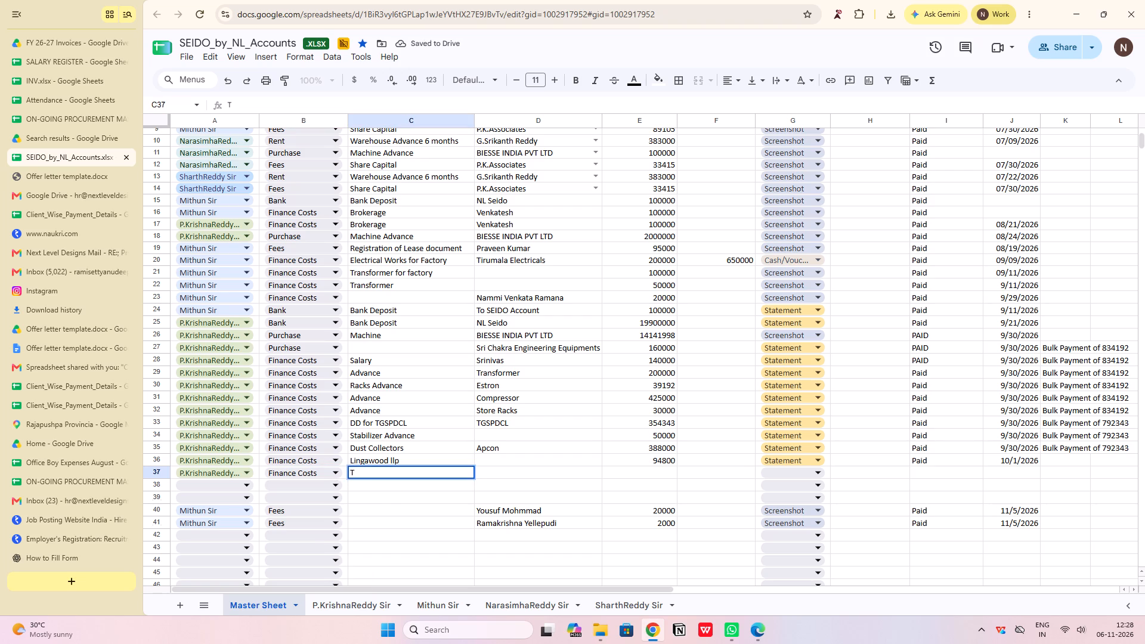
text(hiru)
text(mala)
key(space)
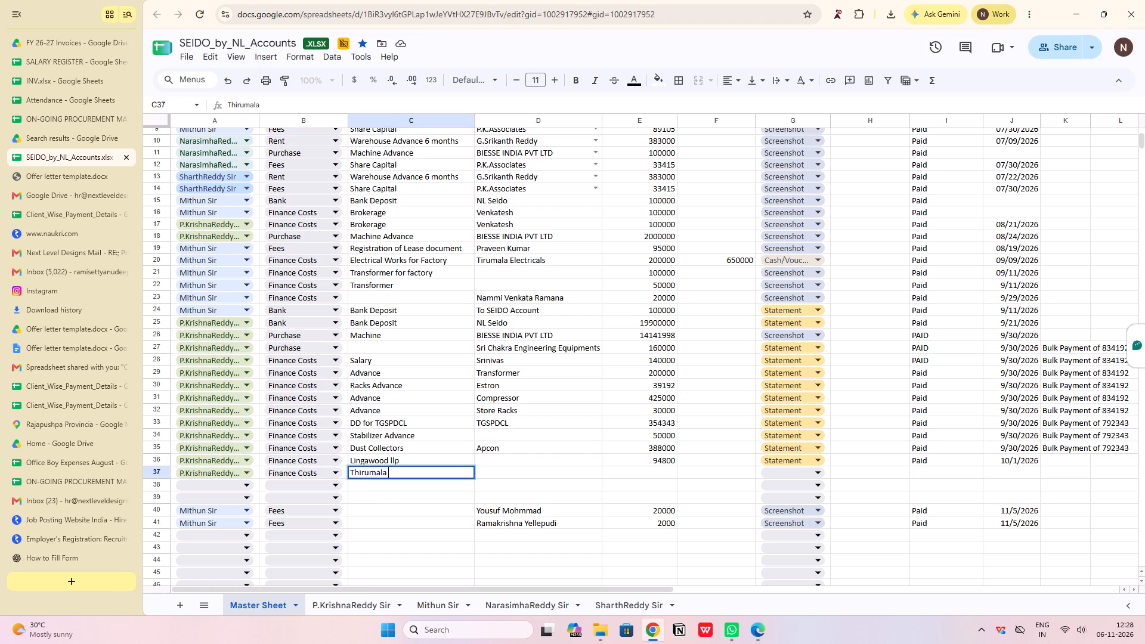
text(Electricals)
Complete the Thirumala Electricals entry with amount 300000, proof type Statement, status Paid and date 10/1/2026.
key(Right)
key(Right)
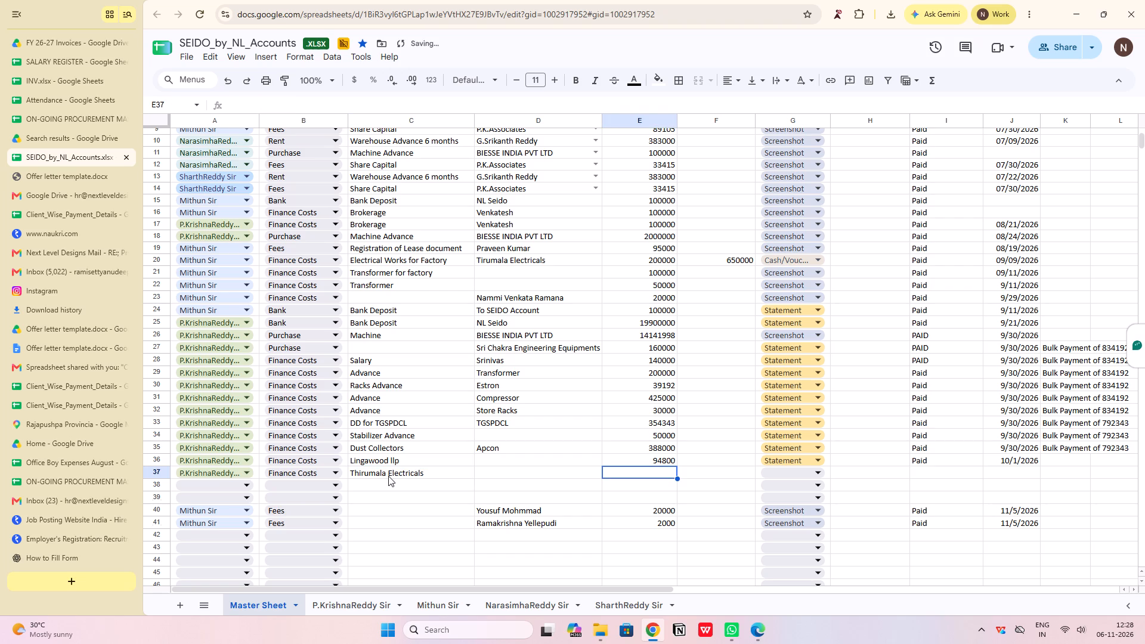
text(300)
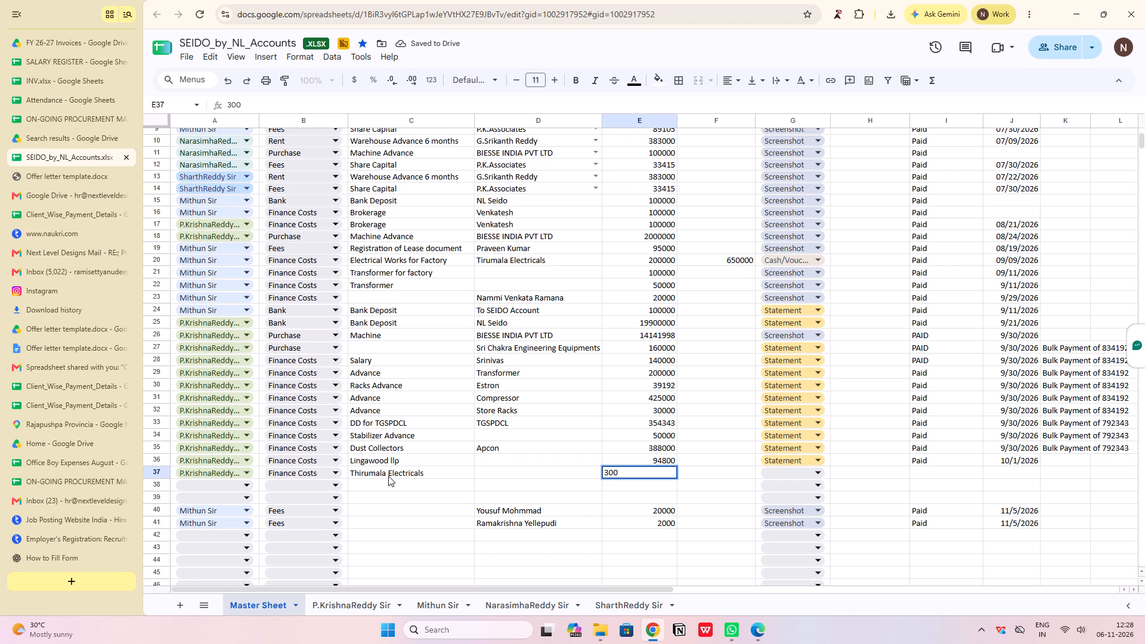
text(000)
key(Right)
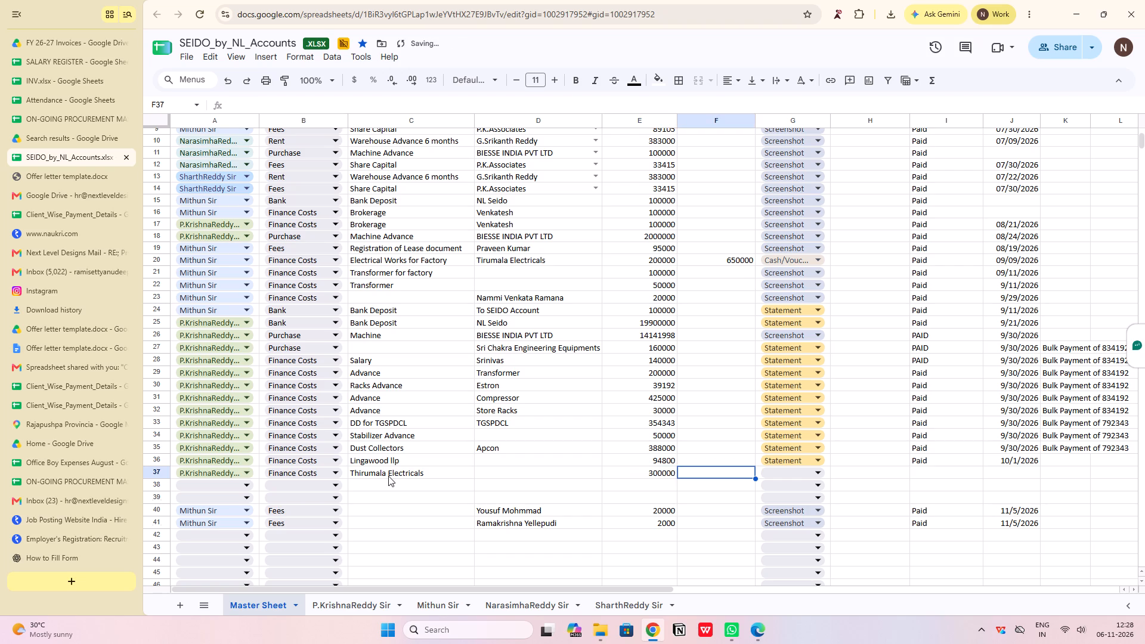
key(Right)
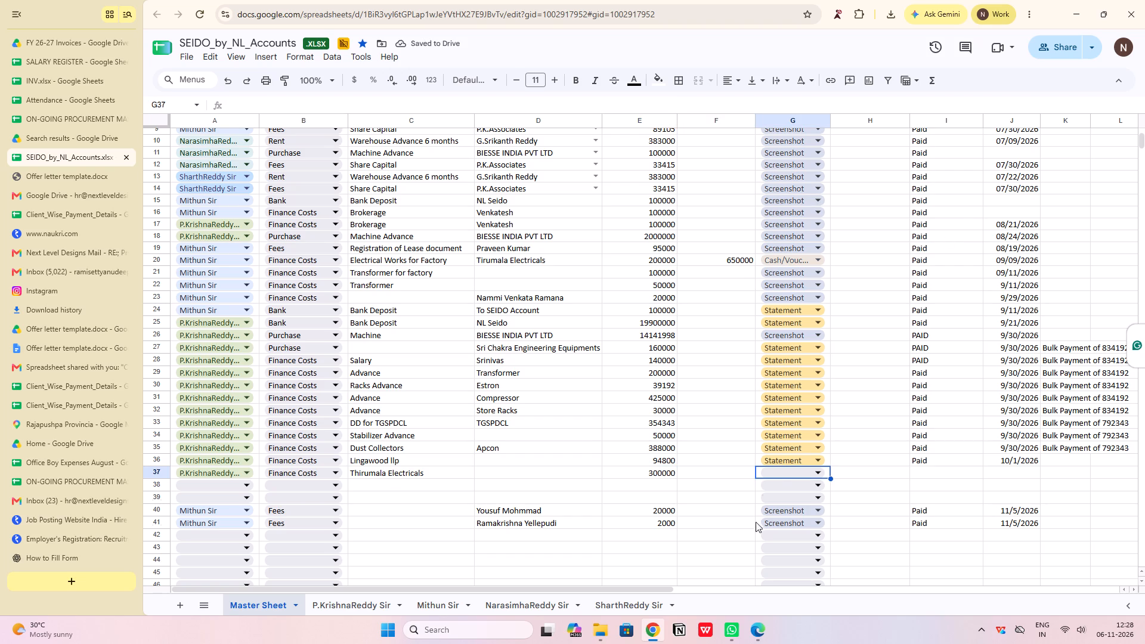
click(778, 469)
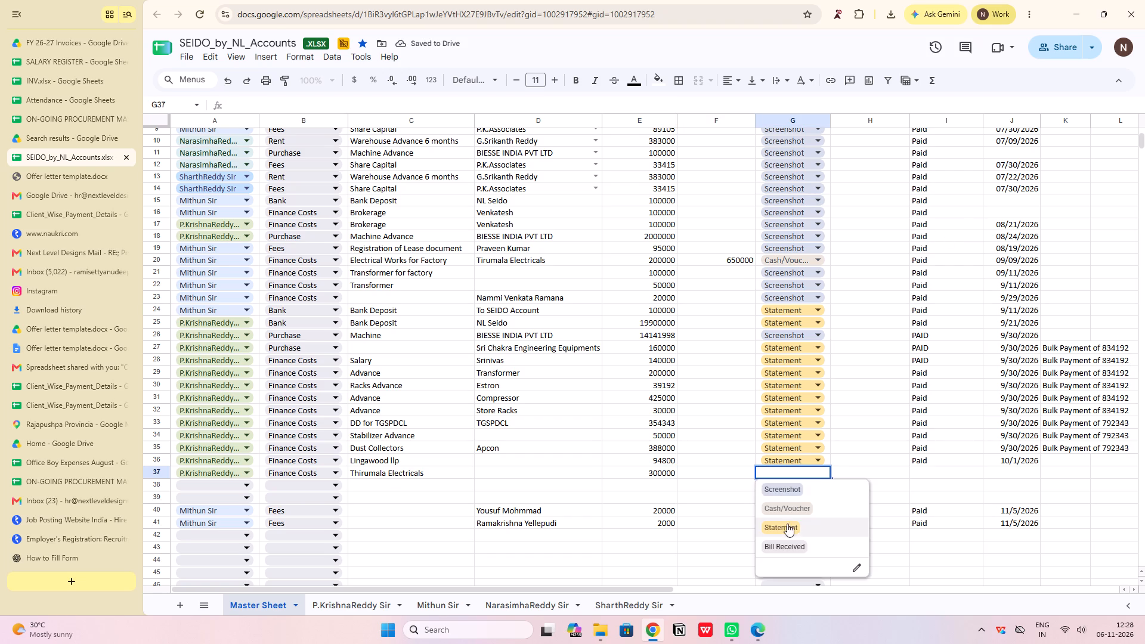
click(787, 527)
click(930, 469)
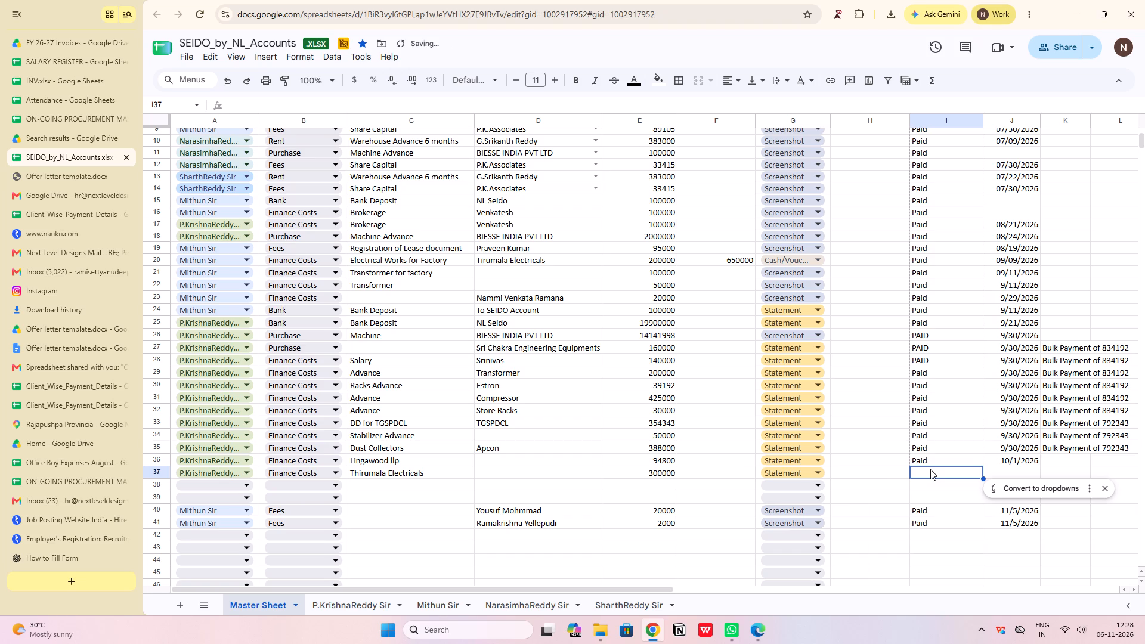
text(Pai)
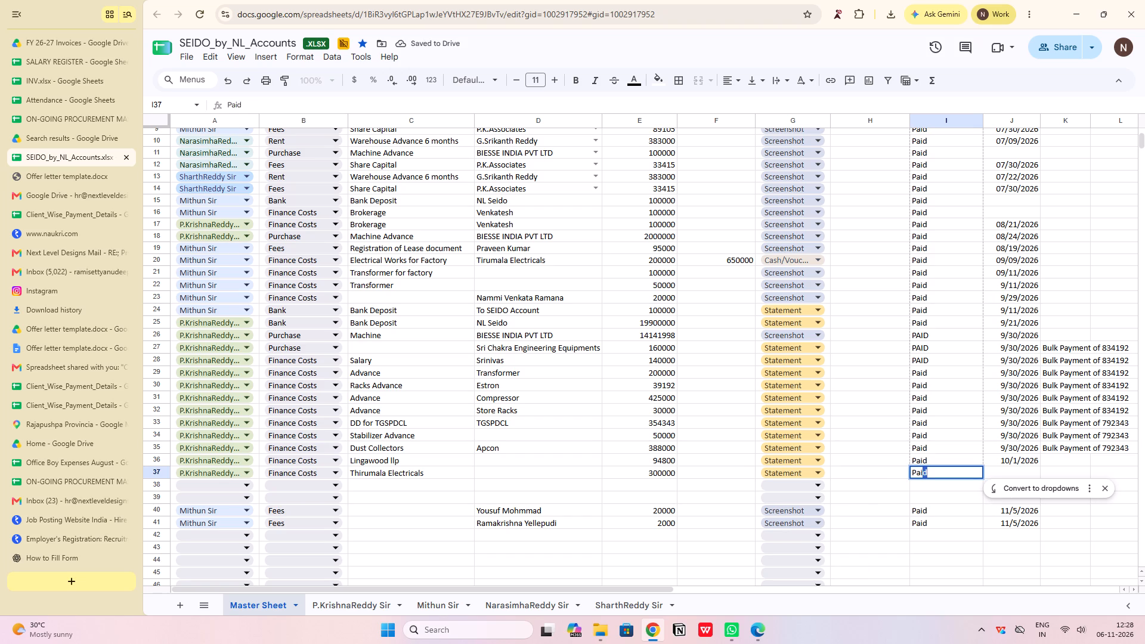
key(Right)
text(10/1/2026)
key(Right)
Insert five blank rows between the Thirumala Electricals entry and the entries dated 11/5/2026.
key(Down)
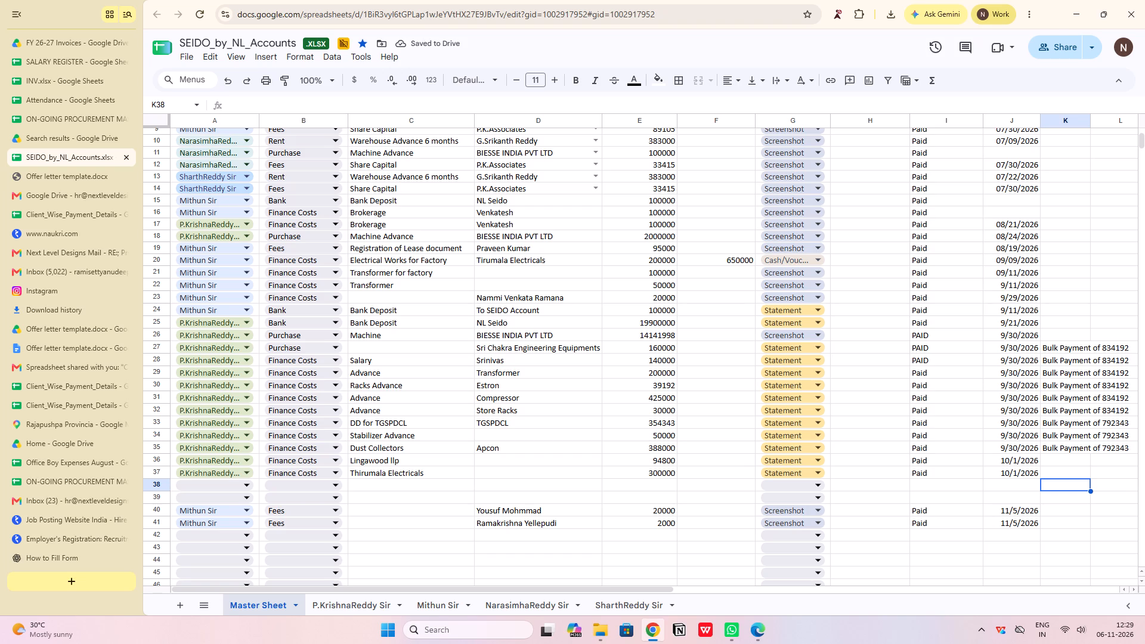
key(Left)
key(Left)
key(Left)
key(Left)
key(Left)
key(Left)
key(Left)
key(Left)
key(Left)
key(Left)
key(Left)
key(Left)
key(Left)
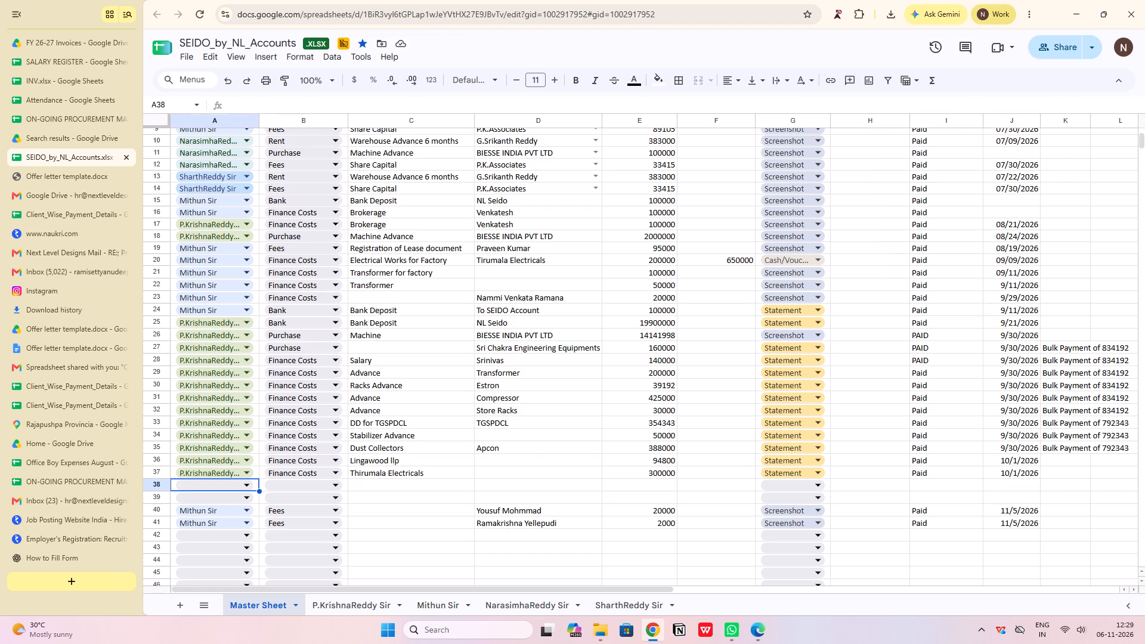
right_click(158, 482)
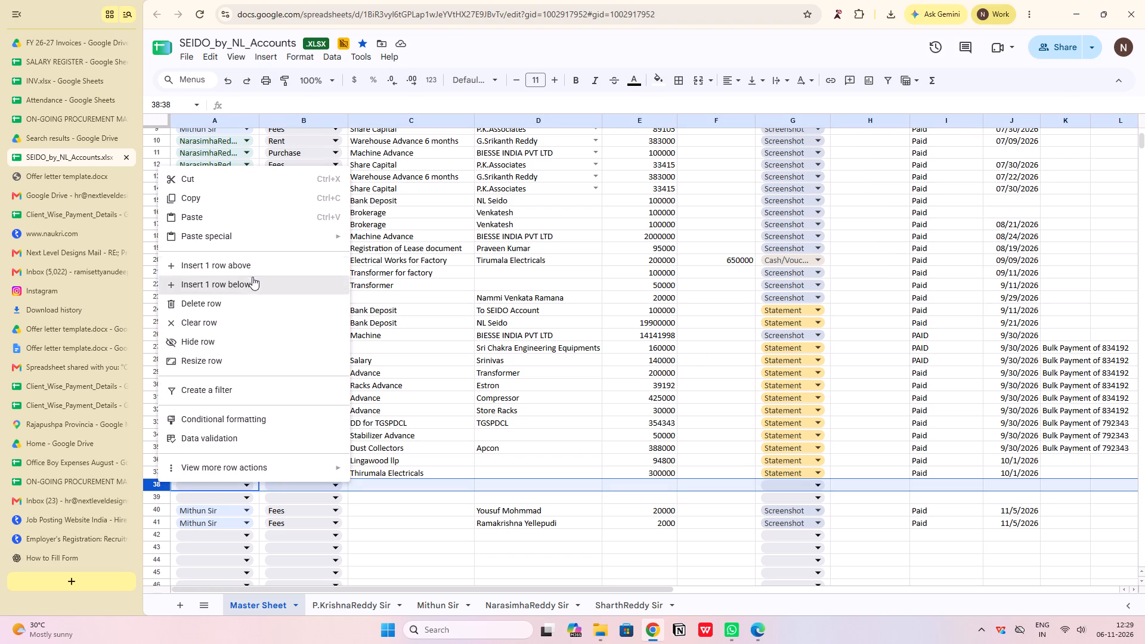
click(252, 273)
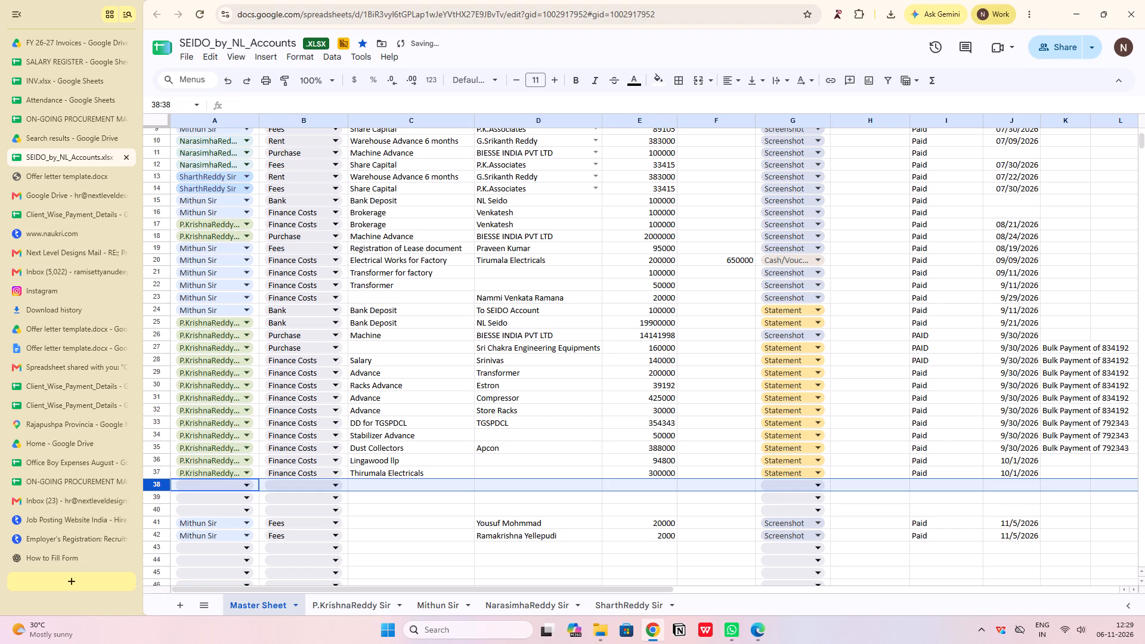
click(165, 499)
right_click(165, 499)
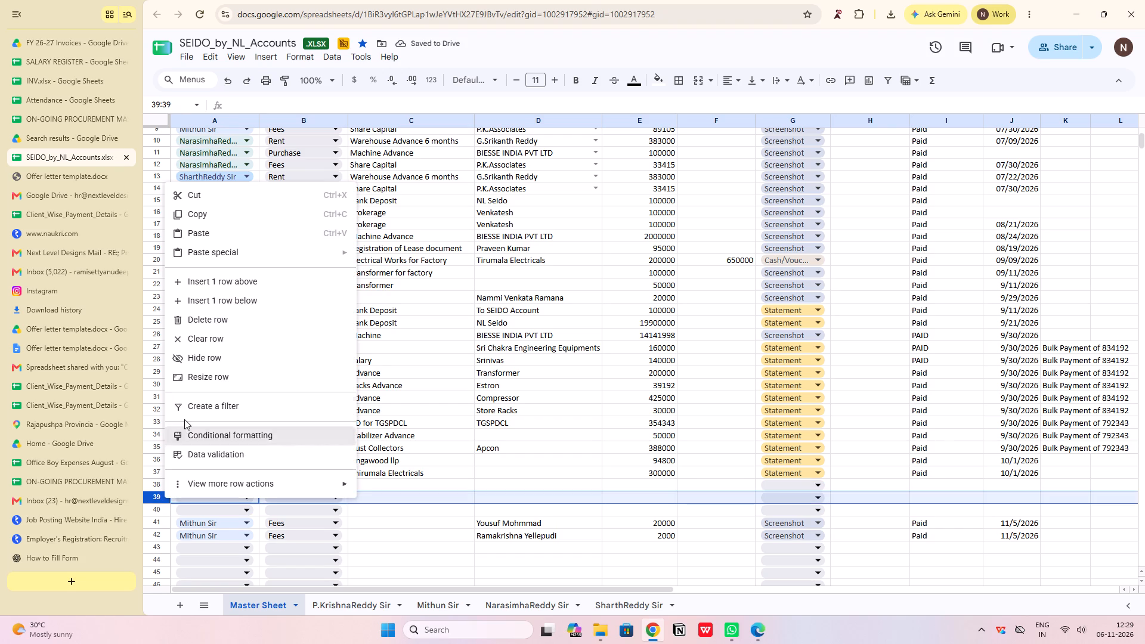
click(250, 282)
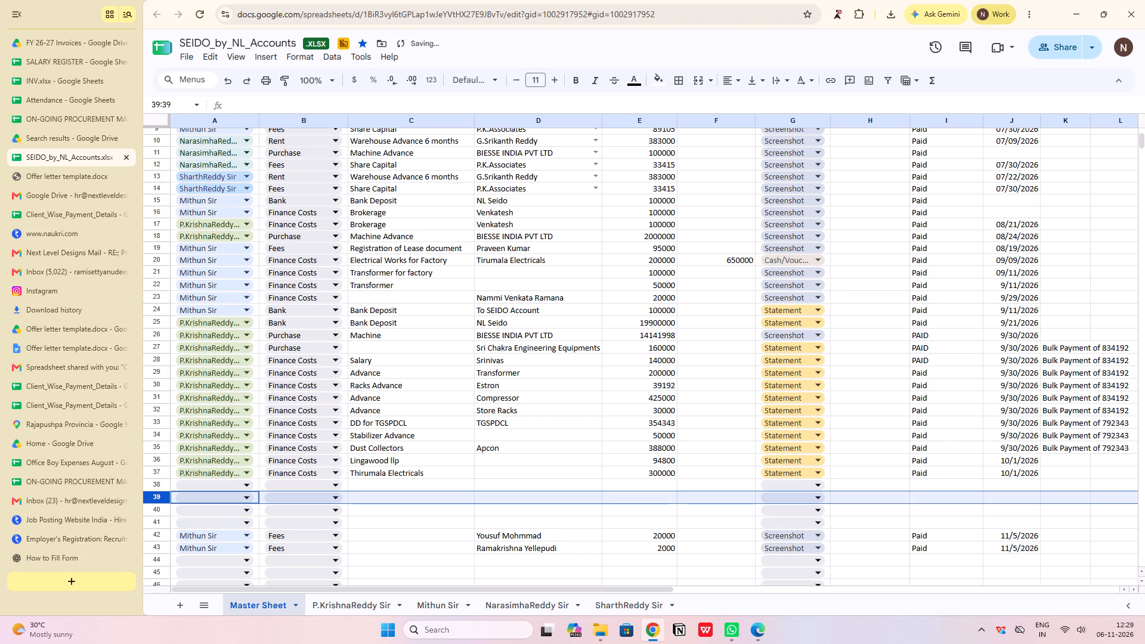
click(165, 499)
right_click(166, 500)
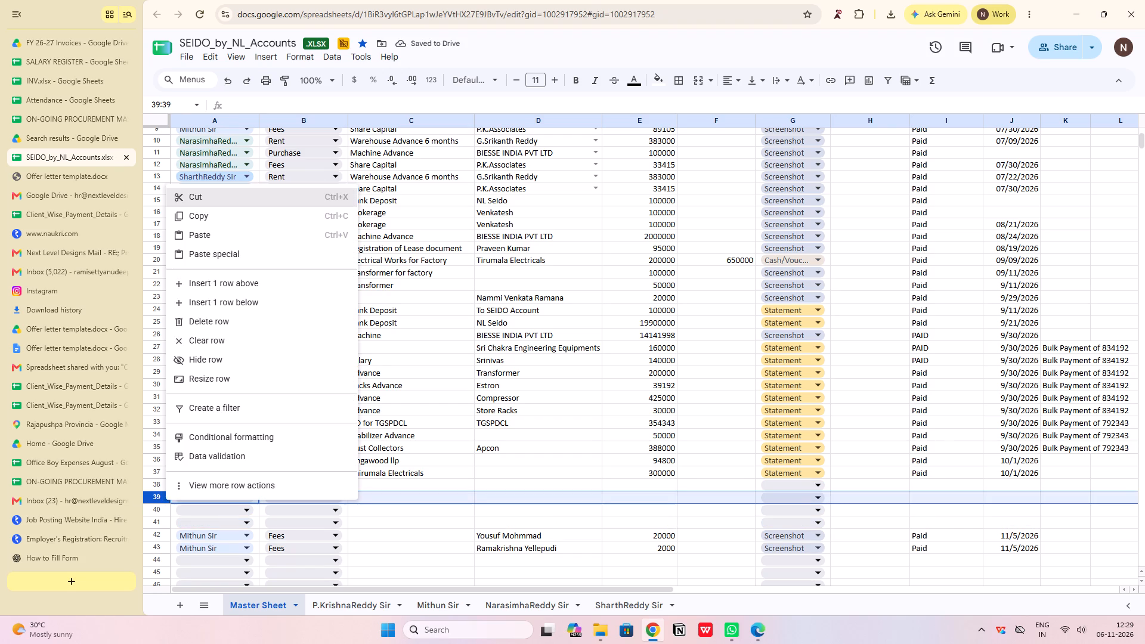
click(256, 287)
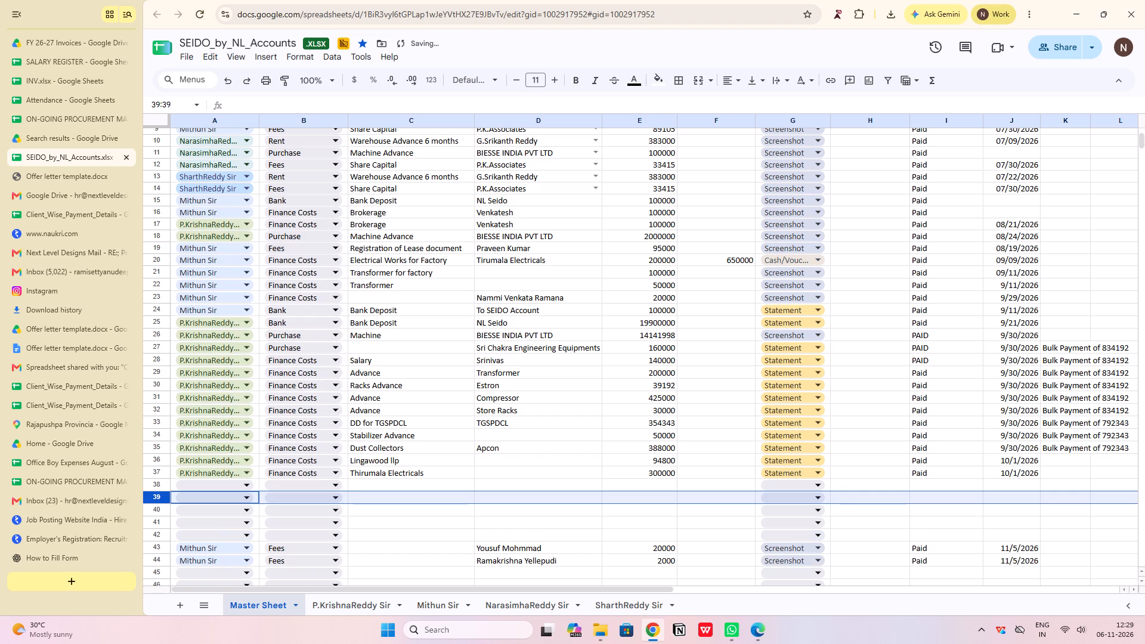
right_click(162, 503)
click(250, 290)
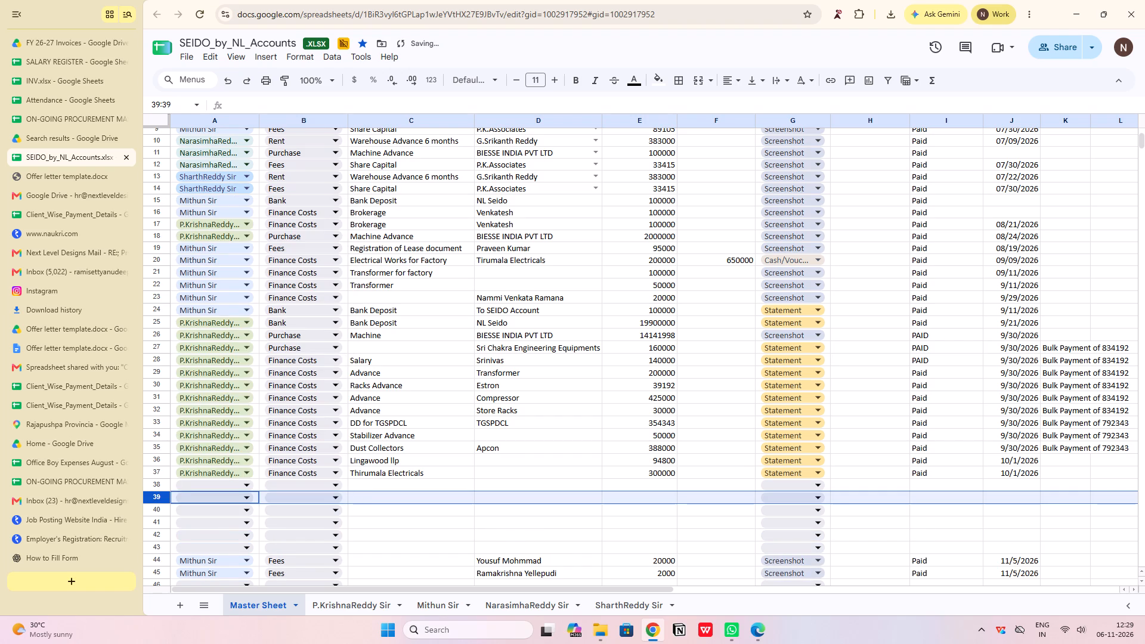
right_click(159, 499)
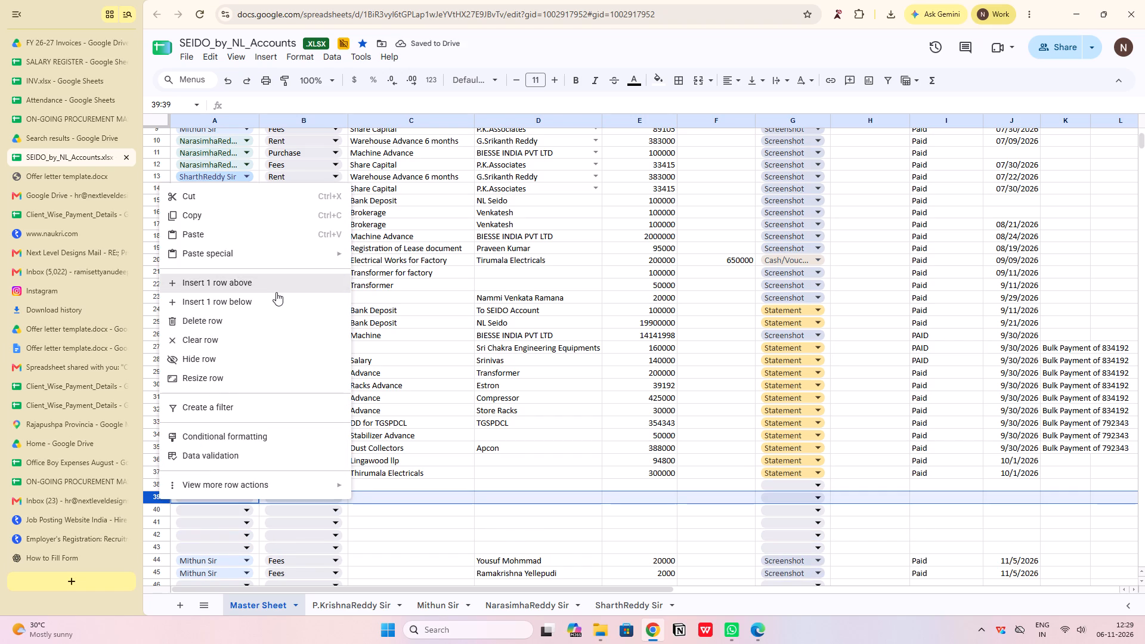
click(281, 289)
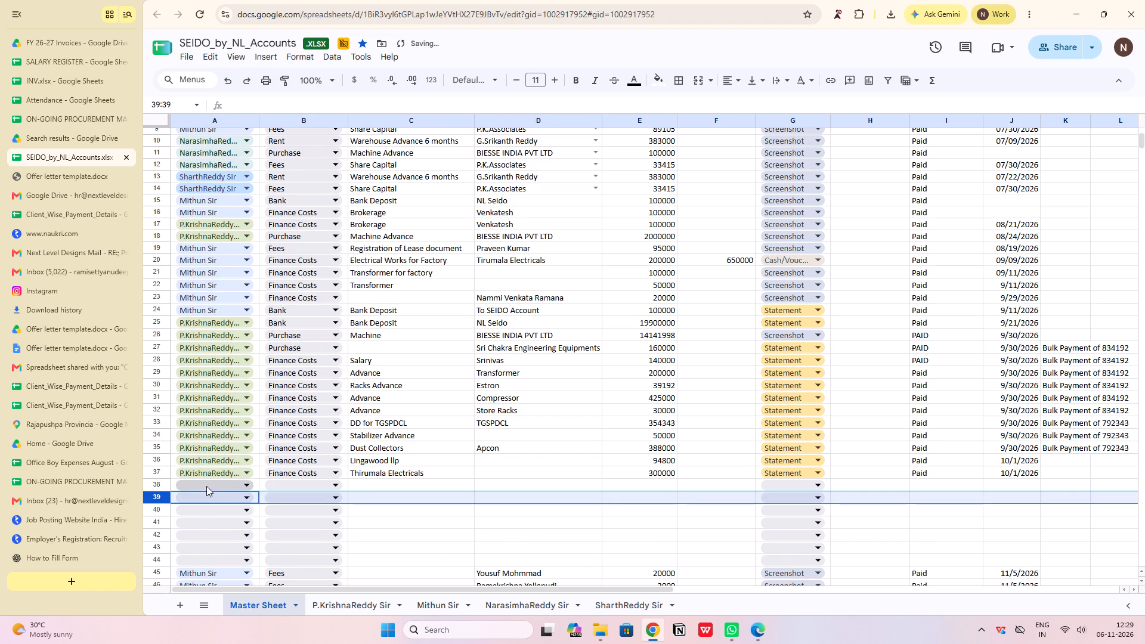
Start the row 38 entry with the same director as the Thirumala Electricals row, category Finance Costs, description Fabricator and the fabricator's name as payee.
click(207, 484)
click(210, 500)
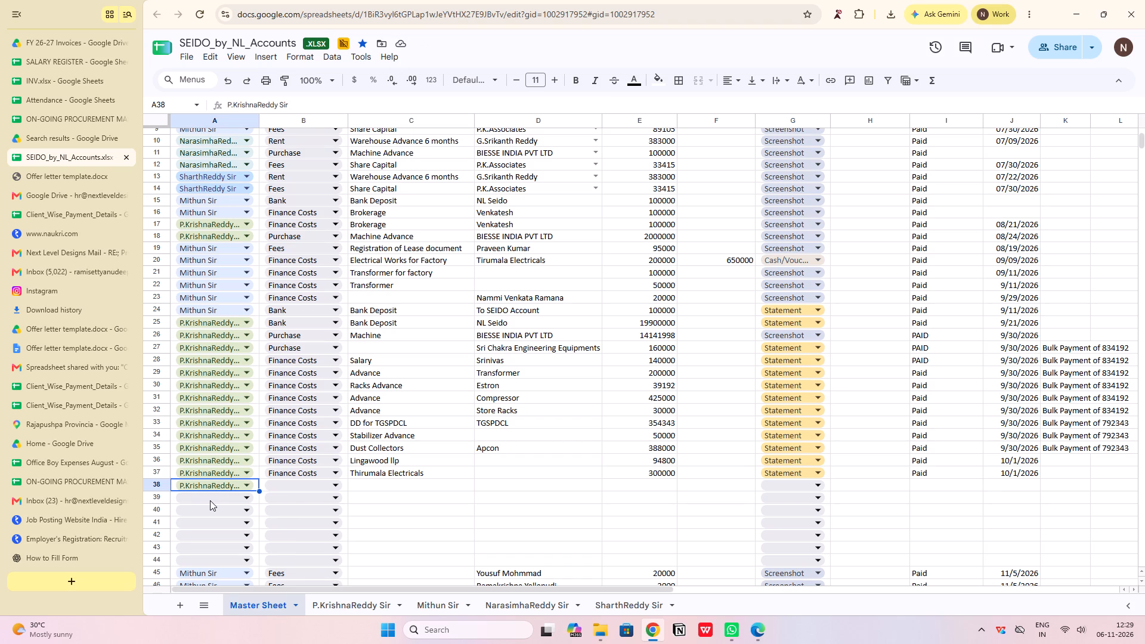
click(301, 486)
click(305, 554)
click(387, 484)
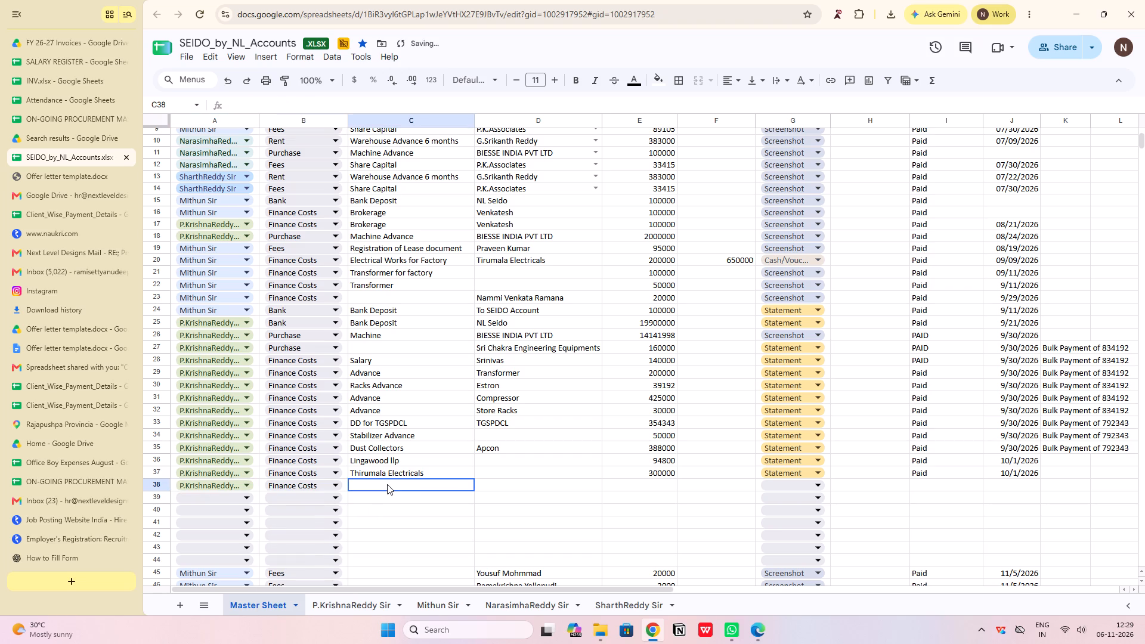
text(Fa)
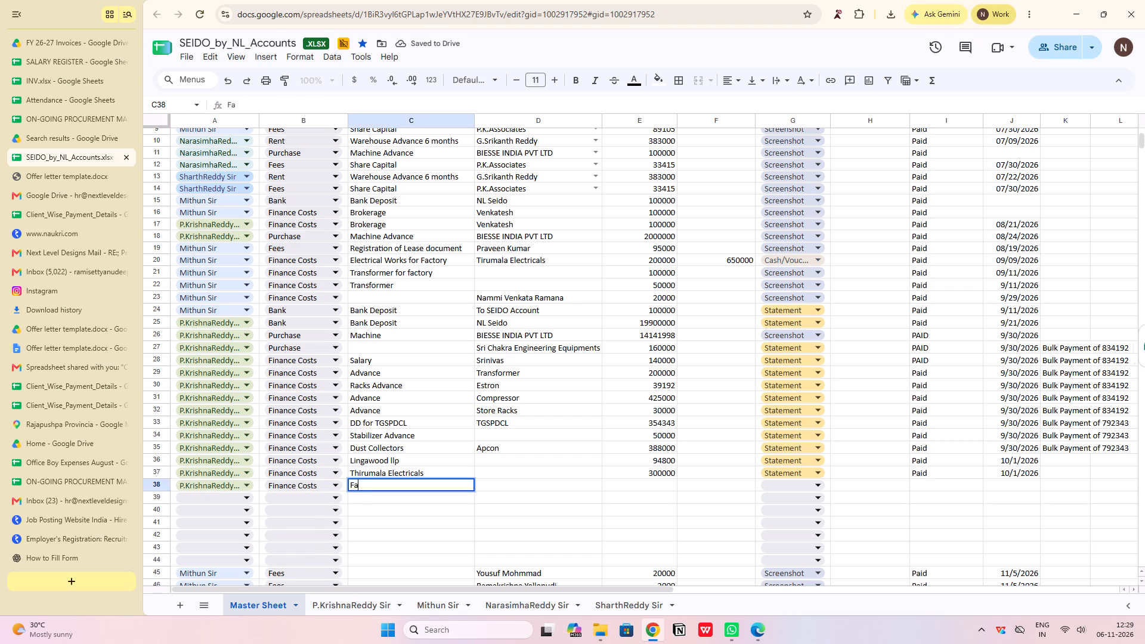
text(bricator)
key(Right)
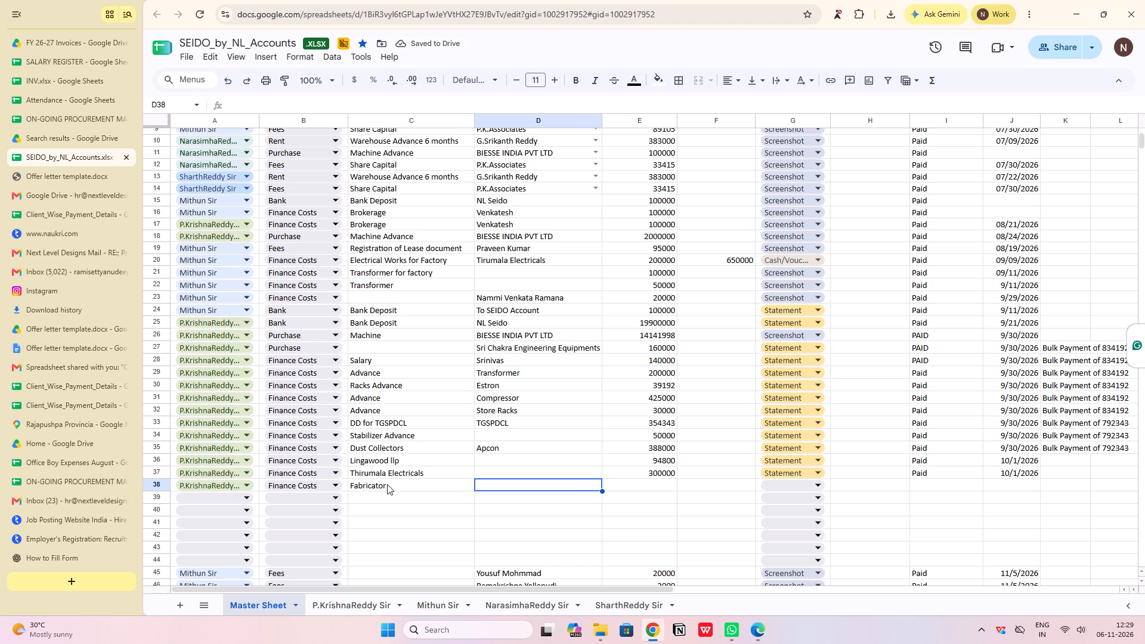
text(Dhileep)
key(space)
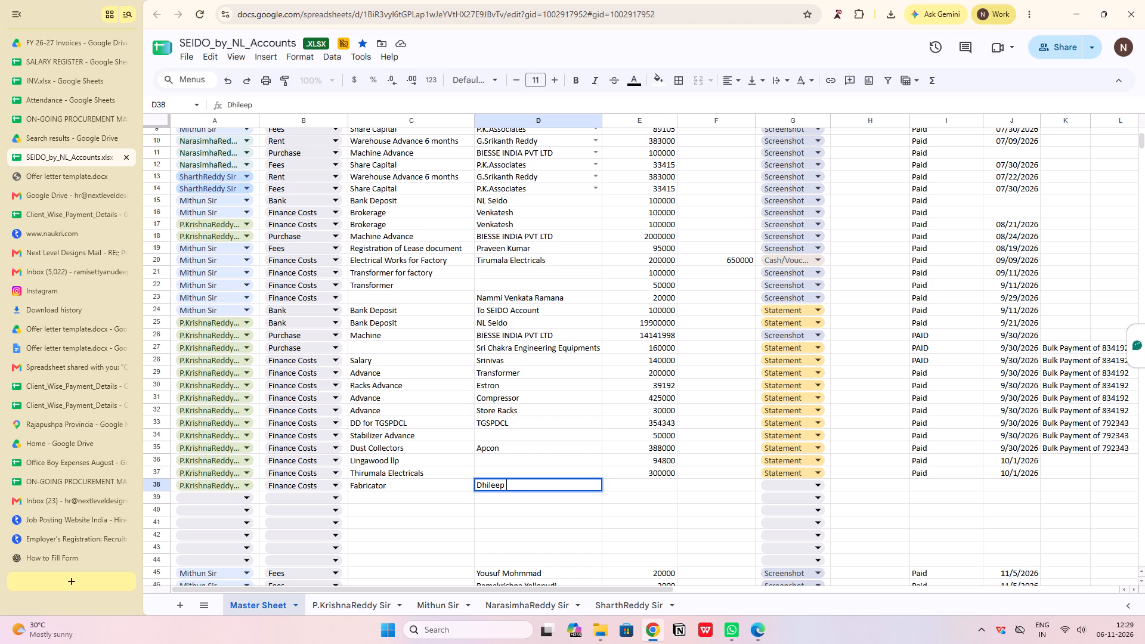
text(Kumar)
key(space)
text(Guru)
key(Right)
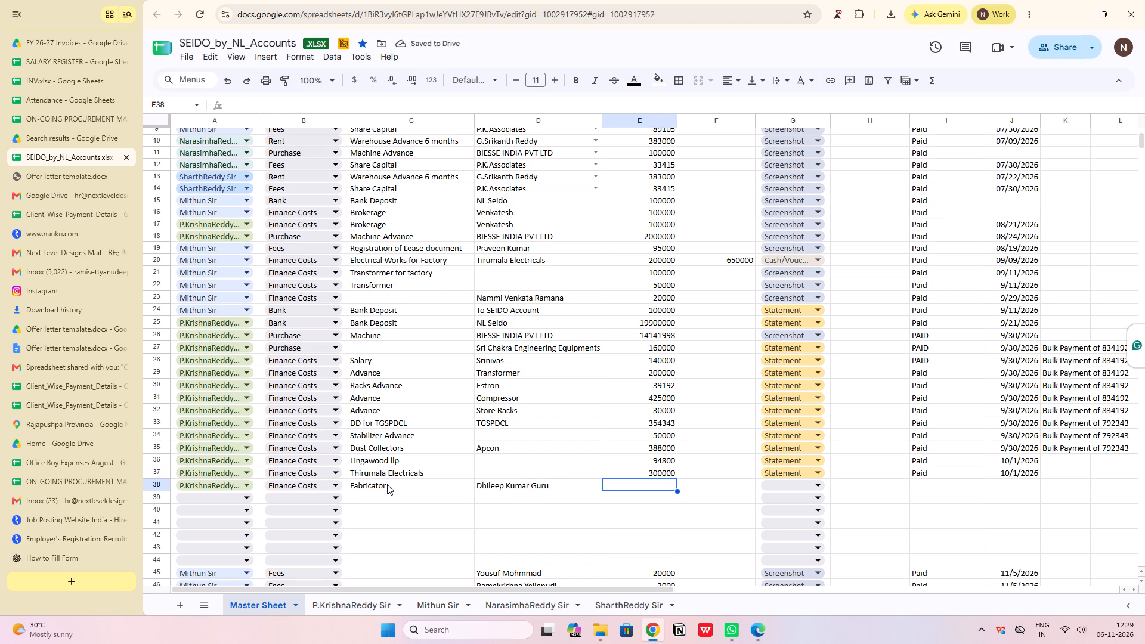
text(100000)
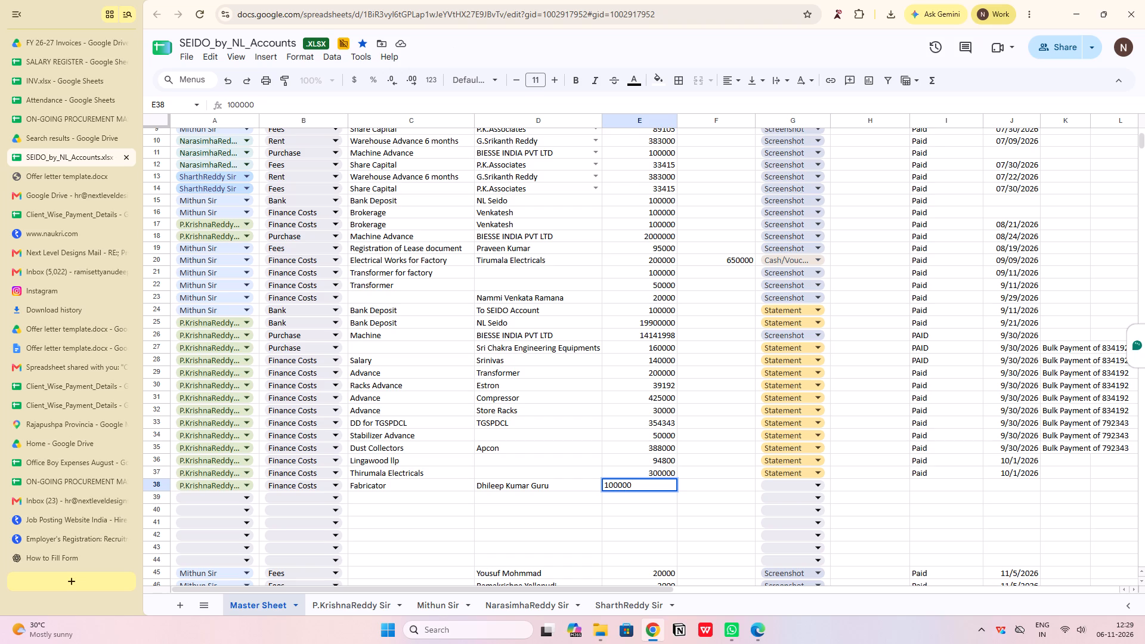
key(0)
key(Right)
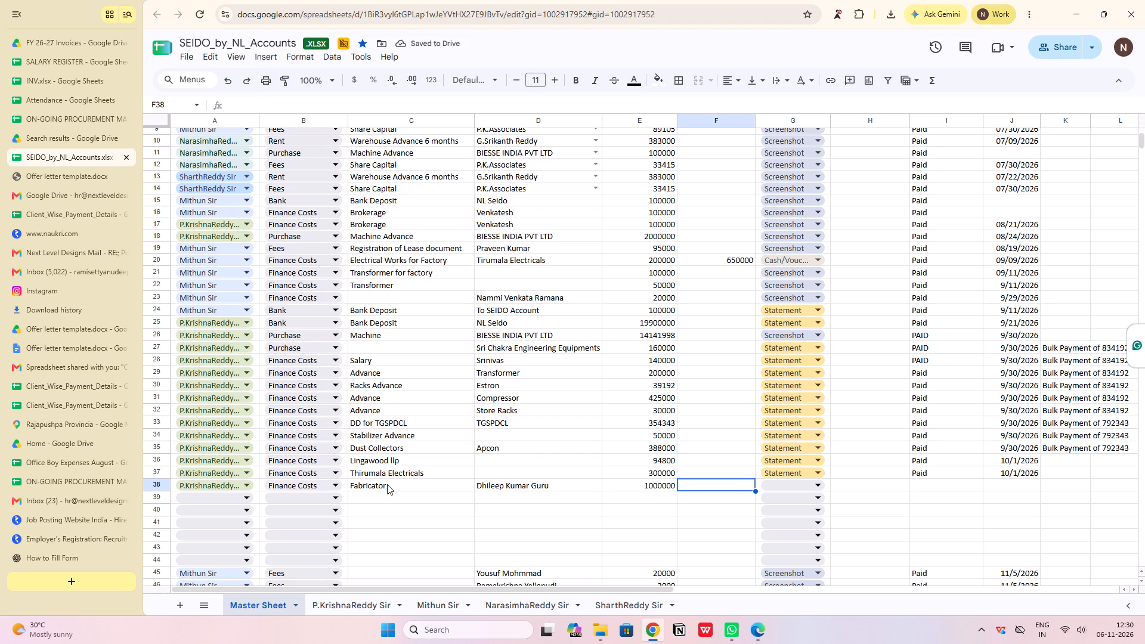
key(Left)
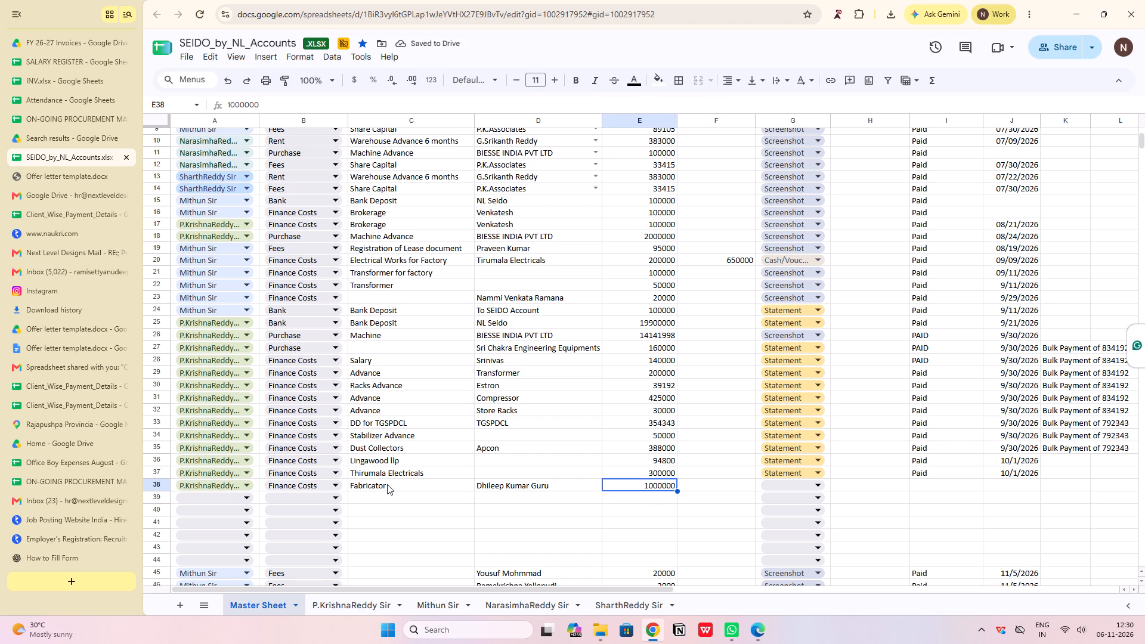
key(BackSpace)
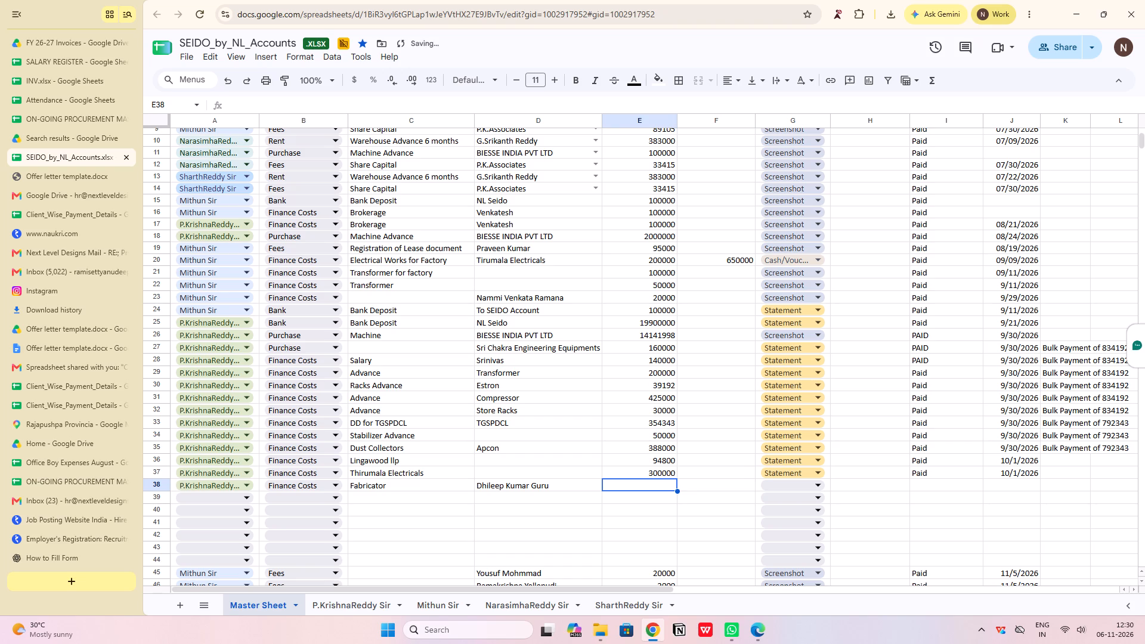
Complete the Fabricator entry with amount 100000, proof type Statement, status Paid and date 10/1/2026.
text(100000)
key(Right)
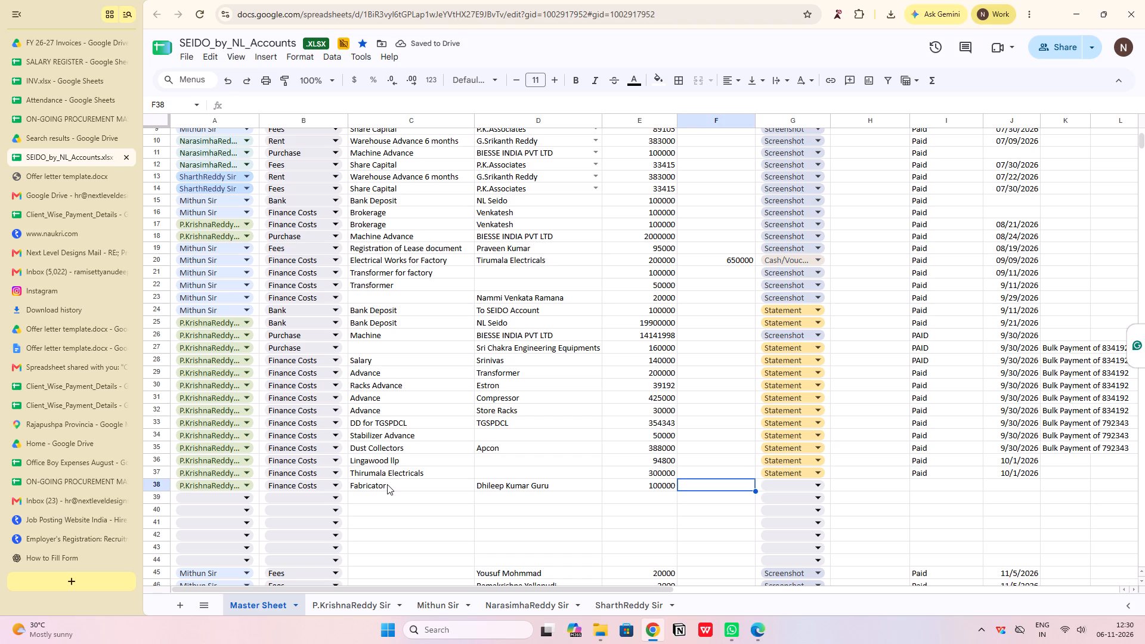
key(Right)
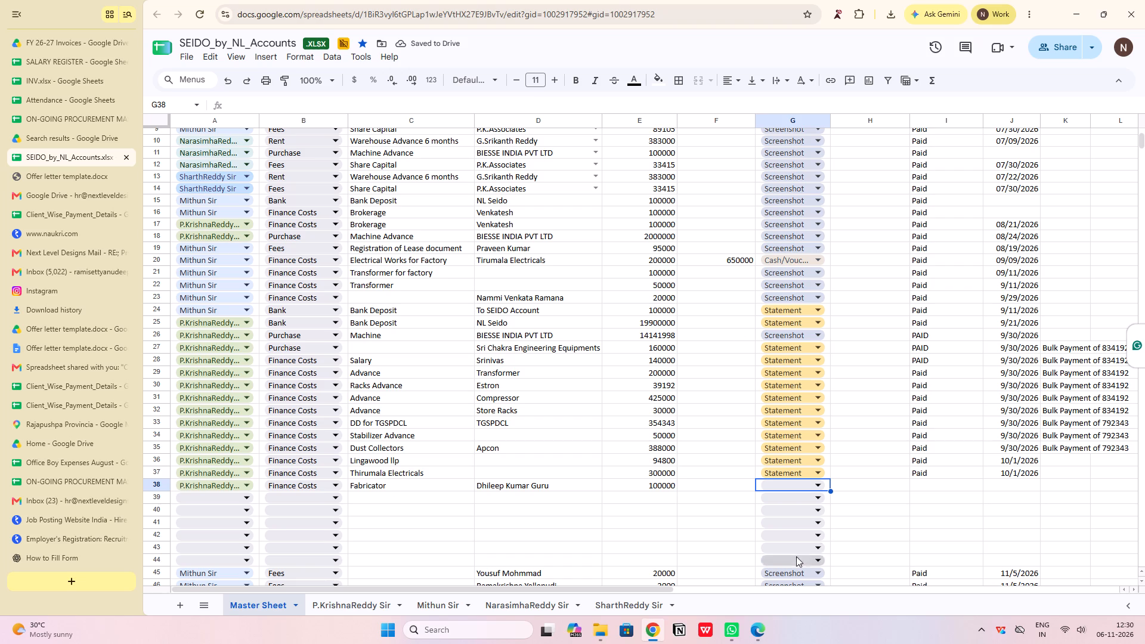
click(804, 484)
click(790, 538)
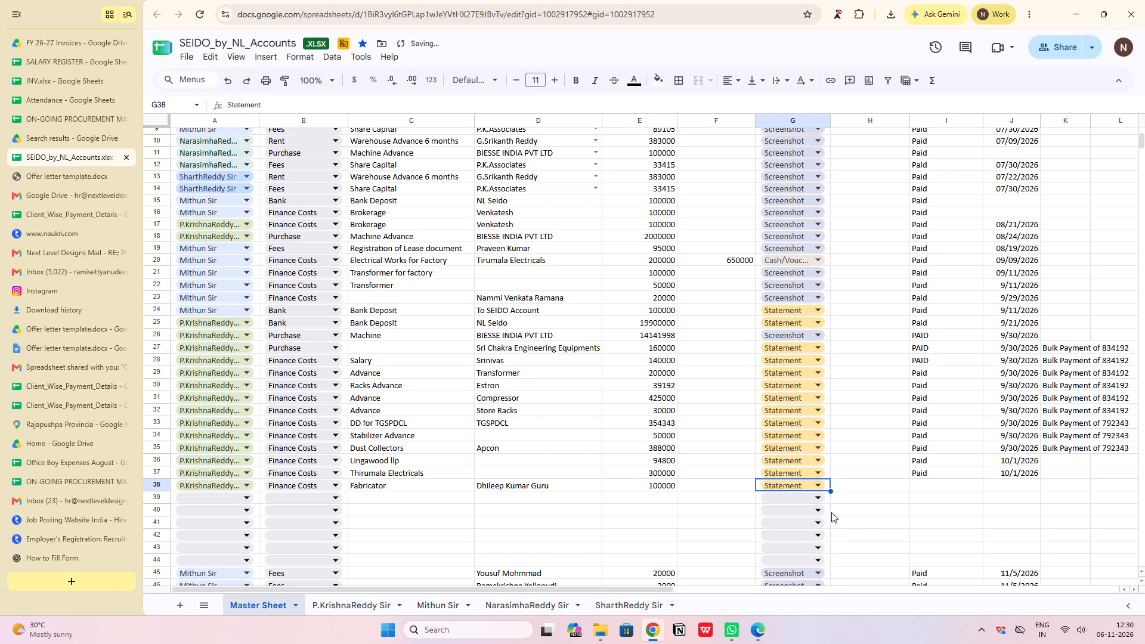
click(866, 485)
key(Right)
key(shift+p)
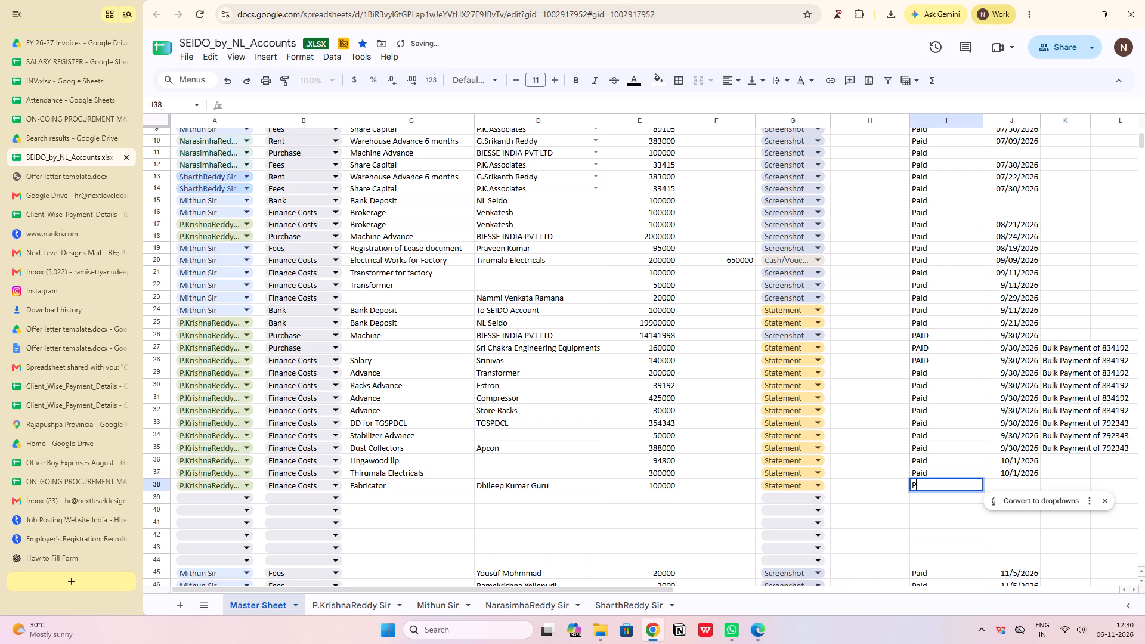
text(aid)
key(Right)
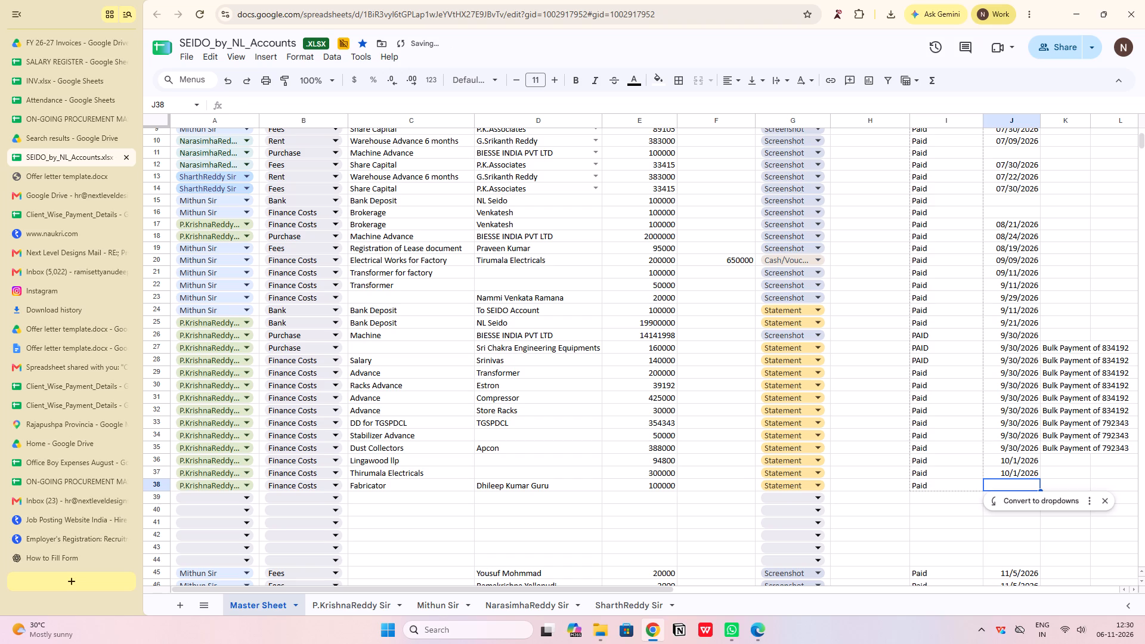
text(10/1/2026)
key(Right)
Start the row 39 entry with the same director as the Fabricator row, category Finance Costs and description Promatic Energy.
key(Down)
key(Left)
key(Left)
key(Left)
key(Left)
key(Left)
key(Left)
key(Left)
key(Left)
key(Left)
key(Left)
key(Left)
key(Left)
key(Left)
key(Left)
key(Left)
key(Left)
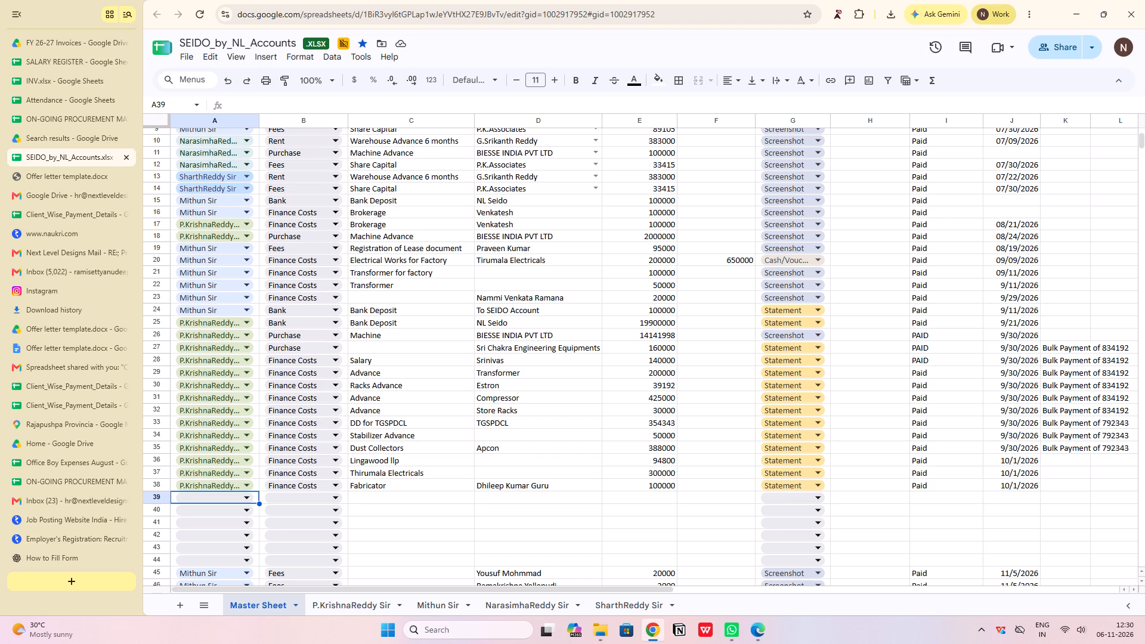
click(245, 499)
click(240, 513)
click(281, 497)
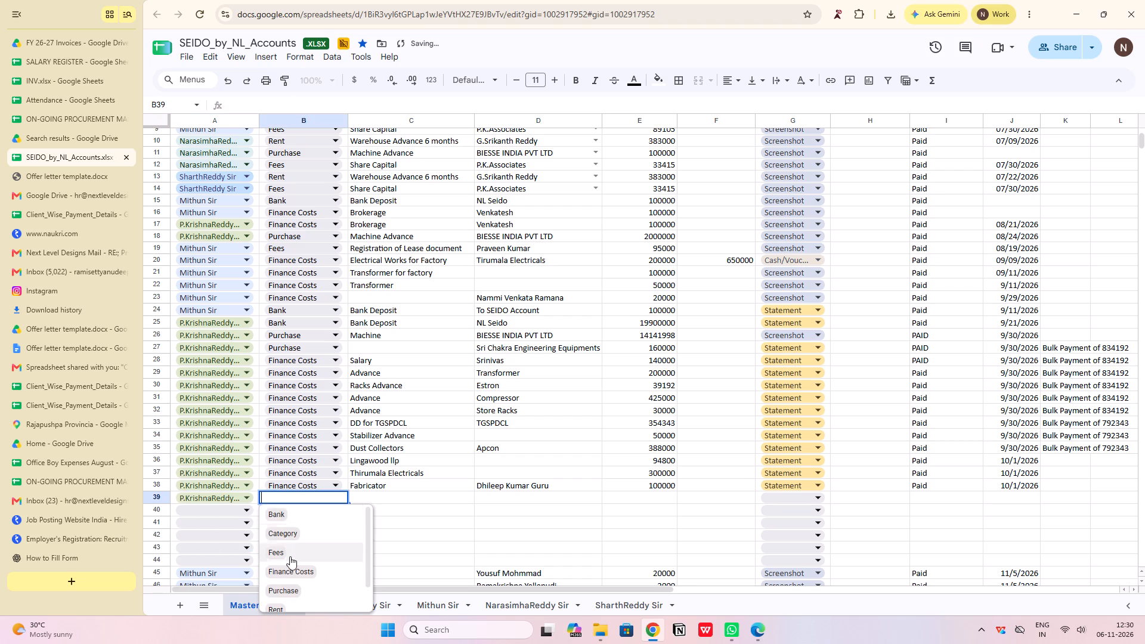
click(290, 568)
click(384, 497)
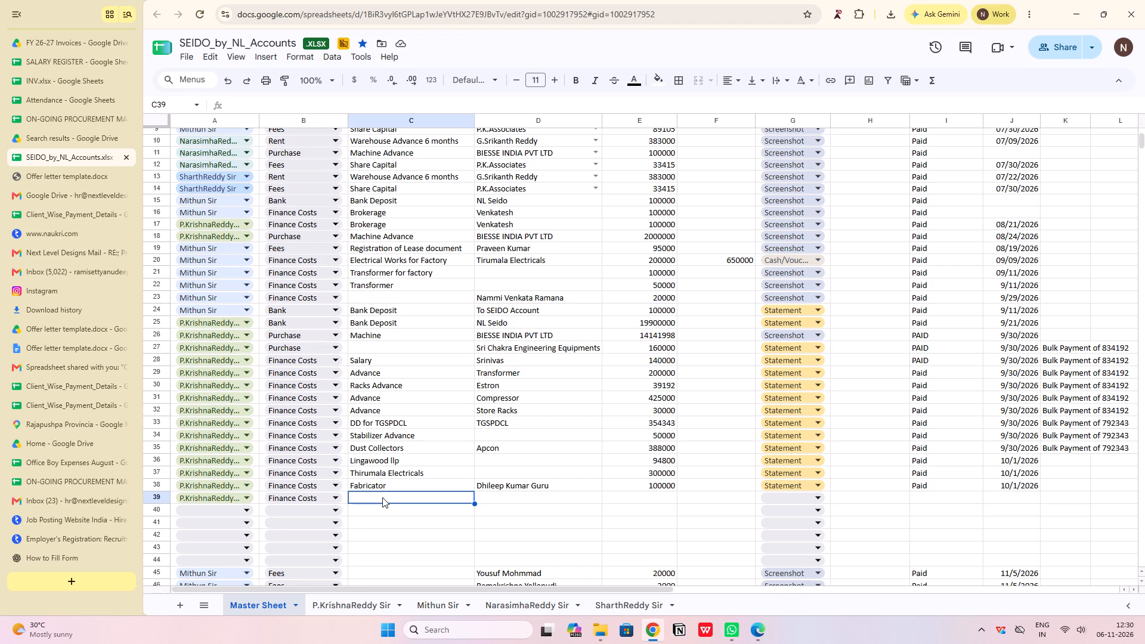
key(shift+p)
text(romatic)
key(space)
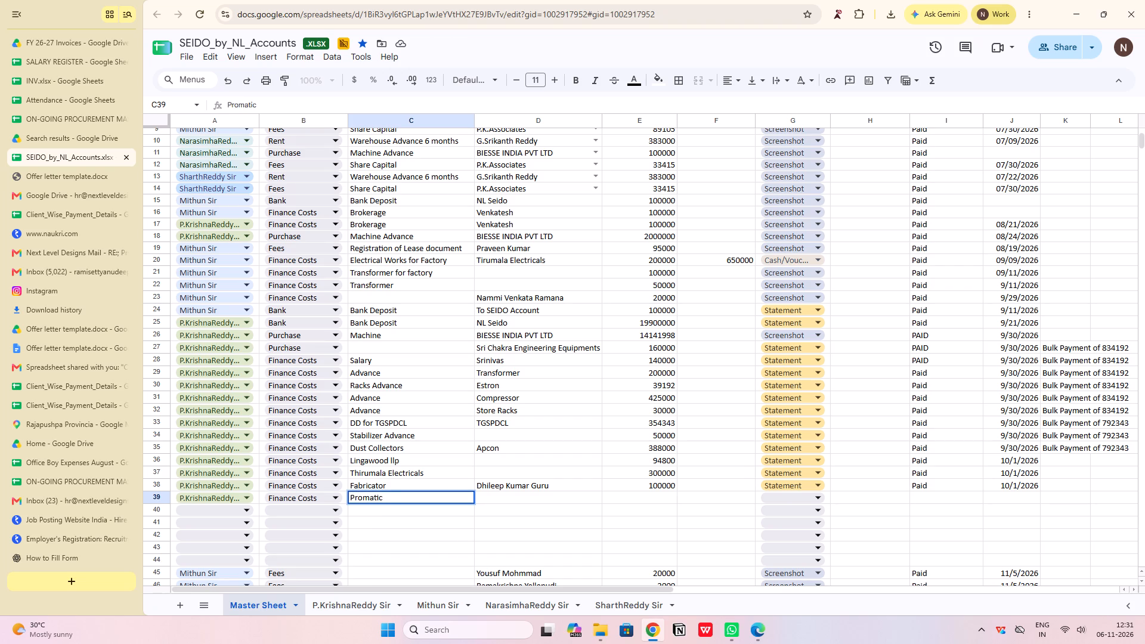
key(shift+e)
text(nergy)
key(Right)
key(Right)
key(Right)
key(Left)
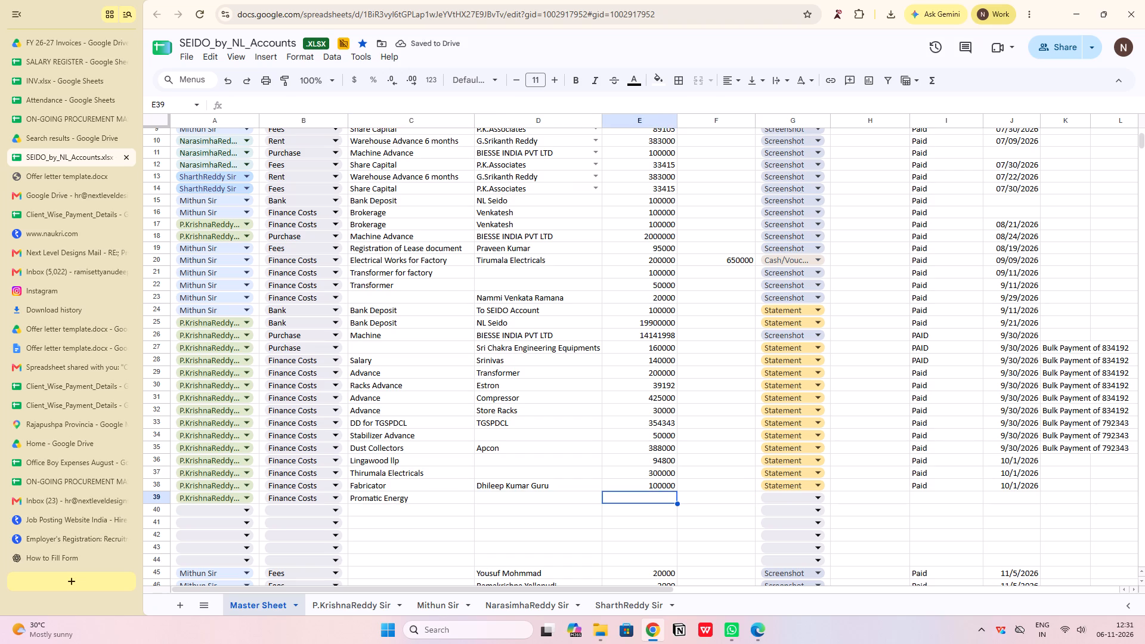
Complete the Promatic Energy entry with amount 123932, proof type Statement, status Paid and date 10/06/2026.
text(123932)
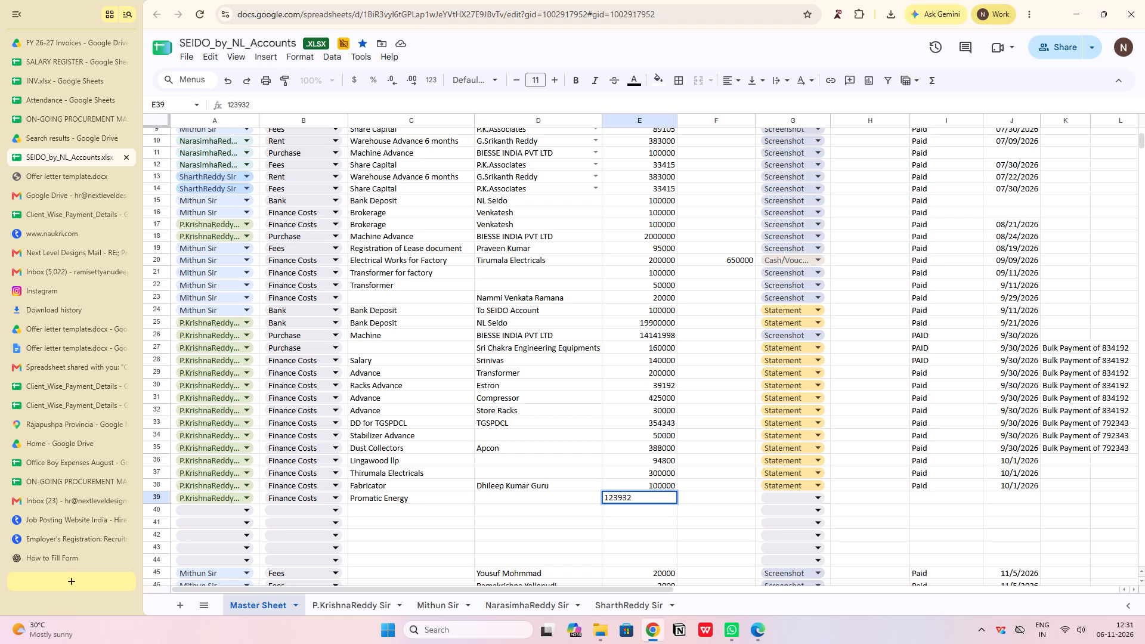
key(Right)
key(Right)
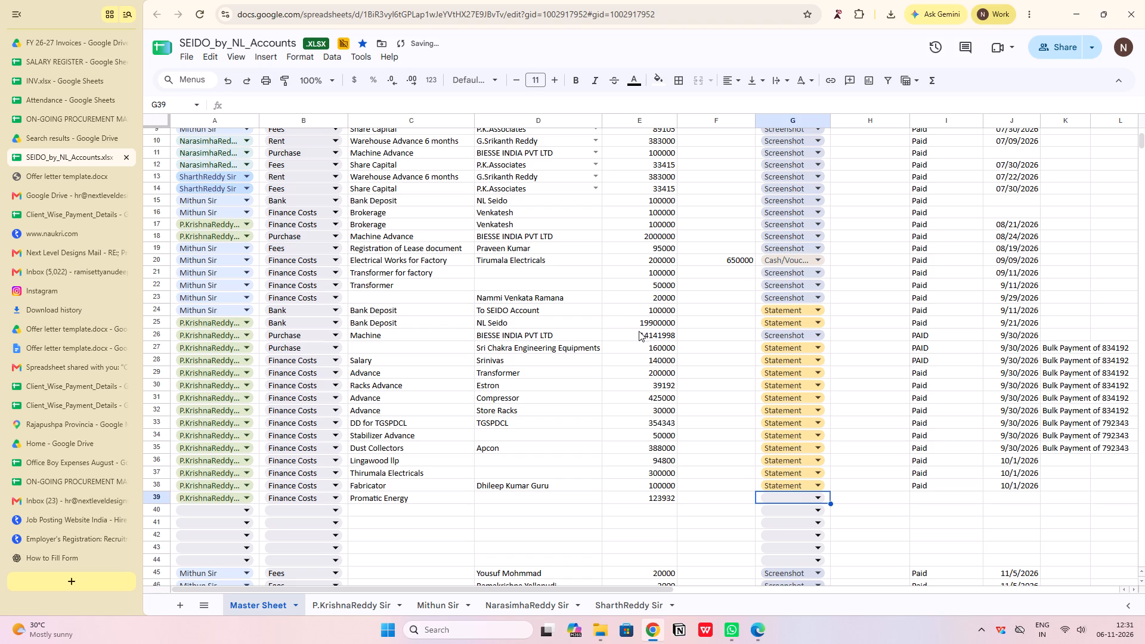
click(797, 498)
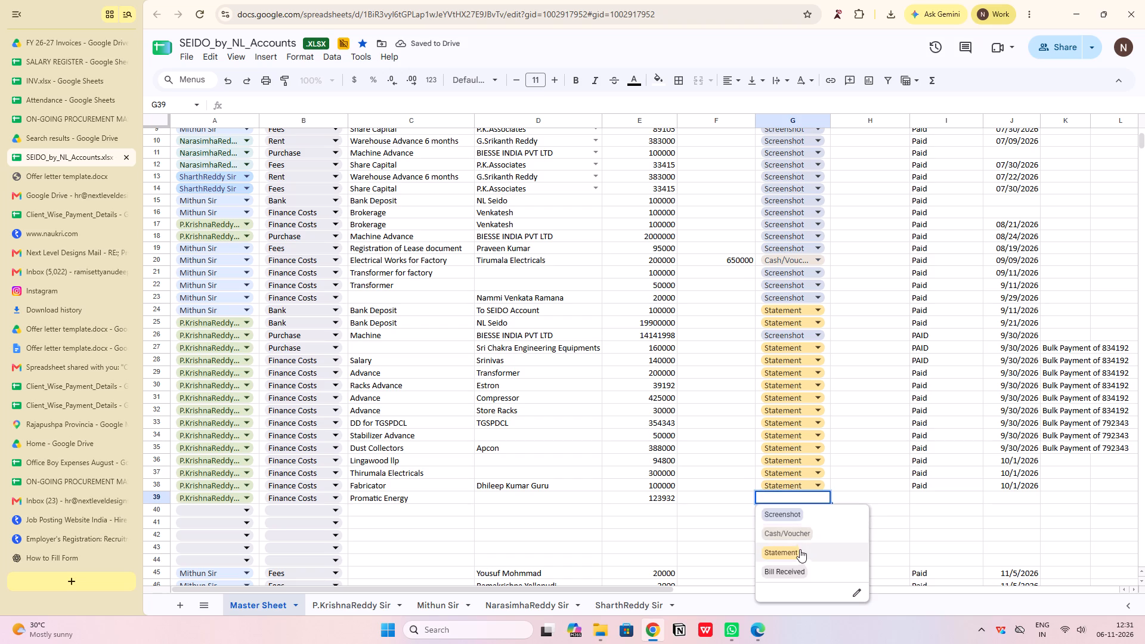
click(801, 551)
click(869, 496)
key(Right)
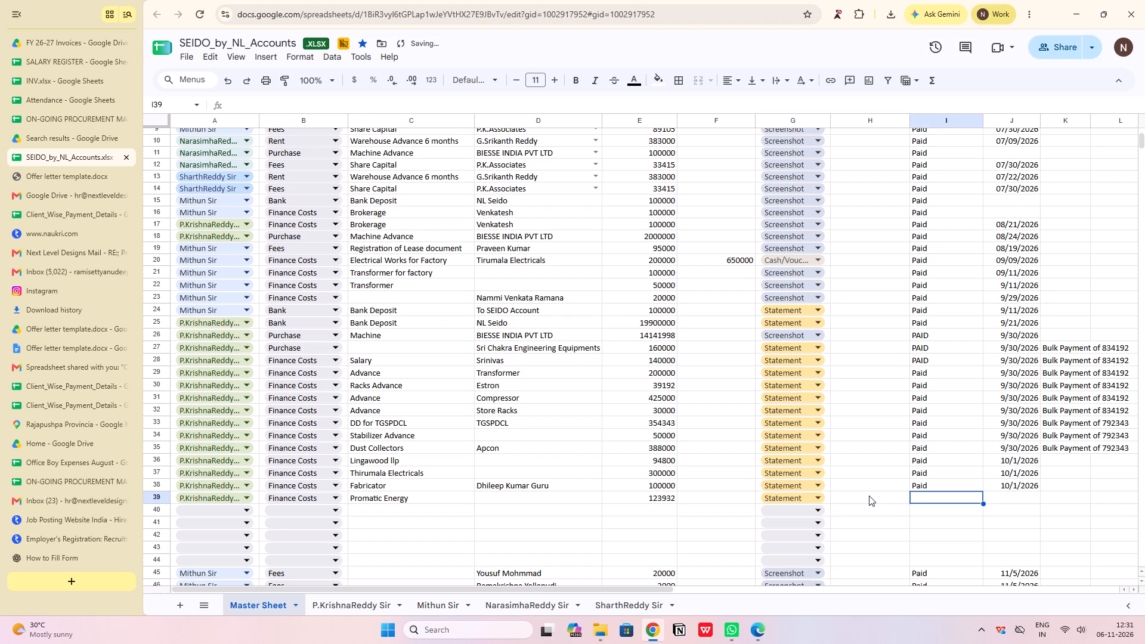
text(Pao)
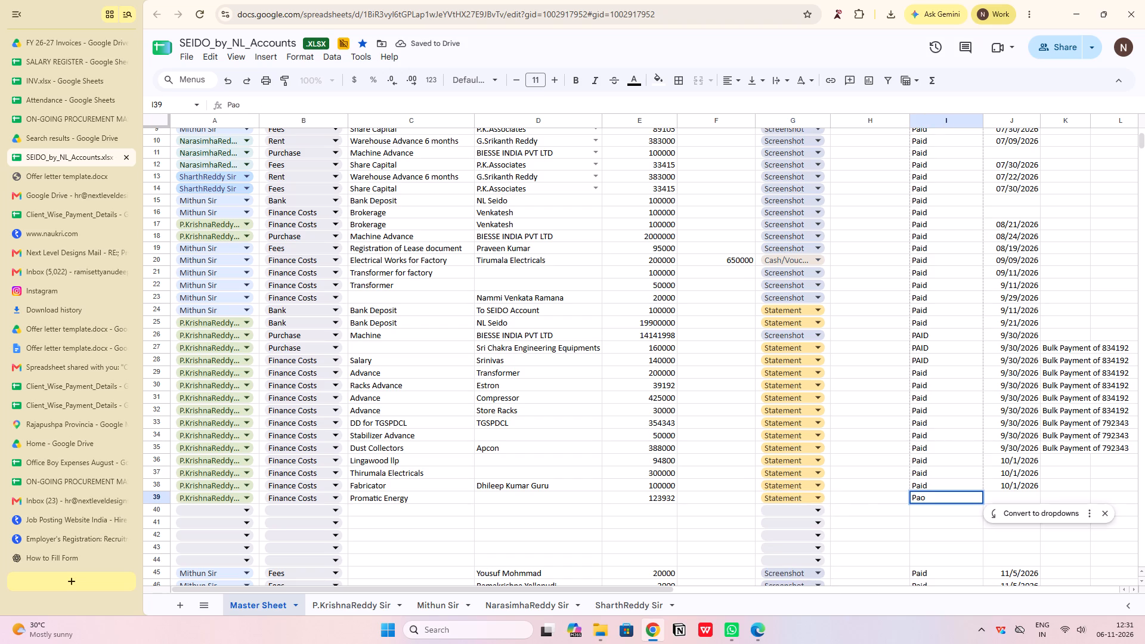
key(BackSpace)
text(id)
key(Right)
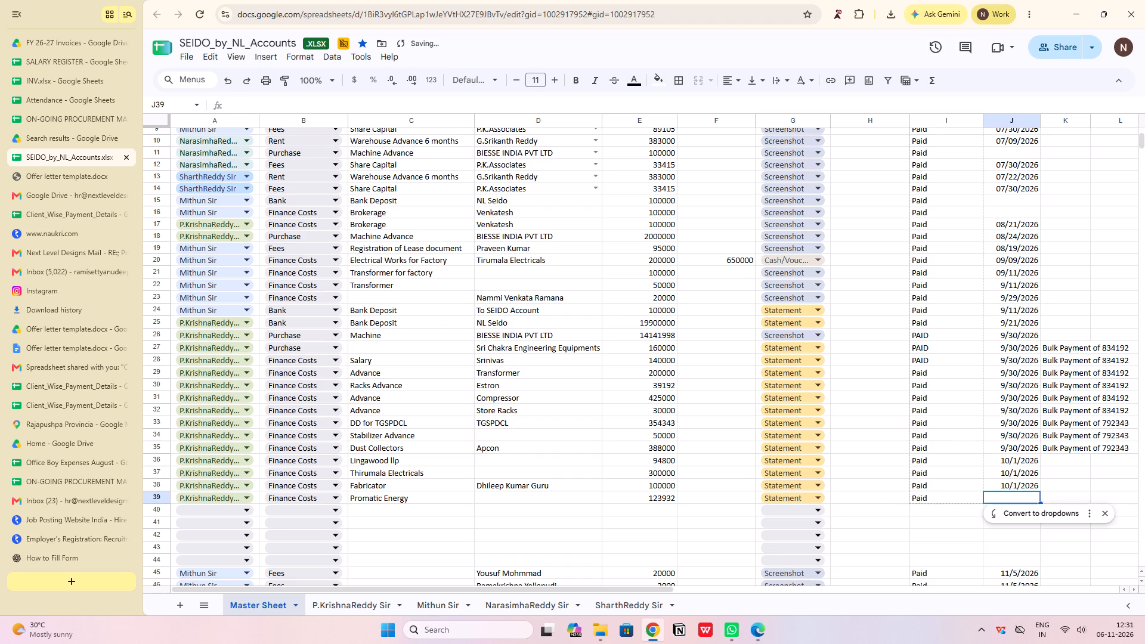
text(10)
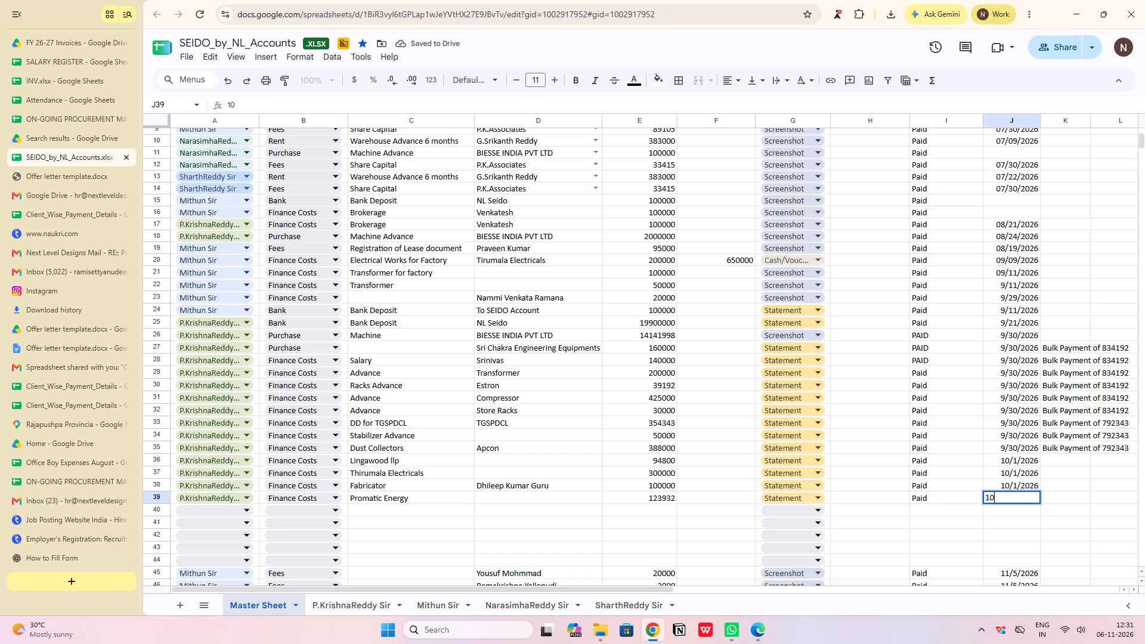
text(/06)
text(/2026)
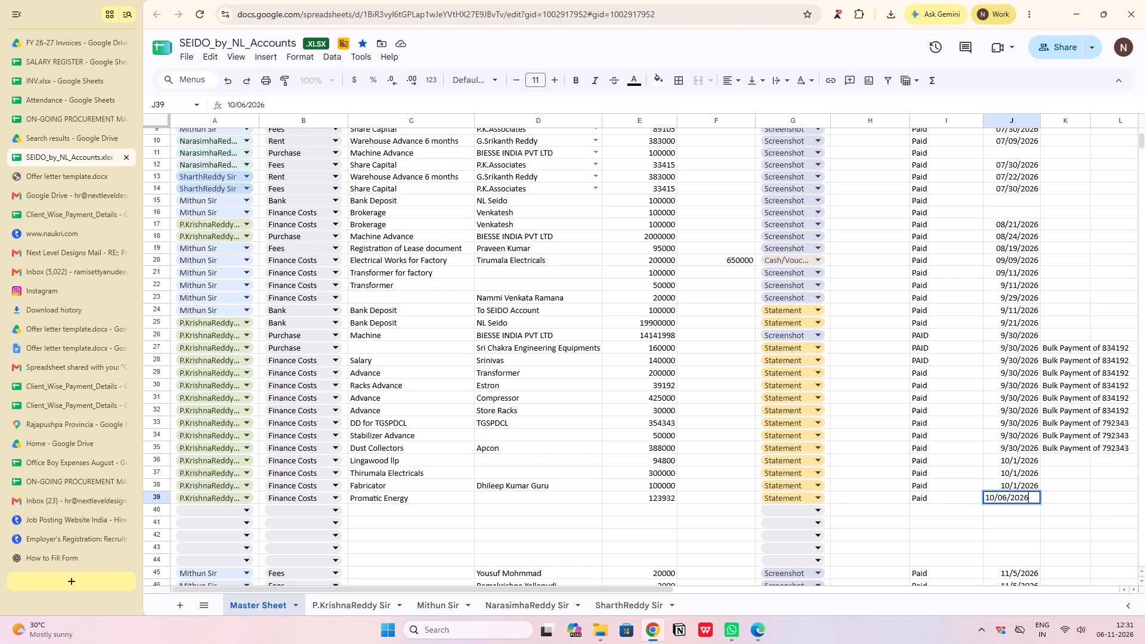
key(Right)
Start the row 40 entry with the same director as the Promatic Energy row, category Finance Costs and a description beginning with R.
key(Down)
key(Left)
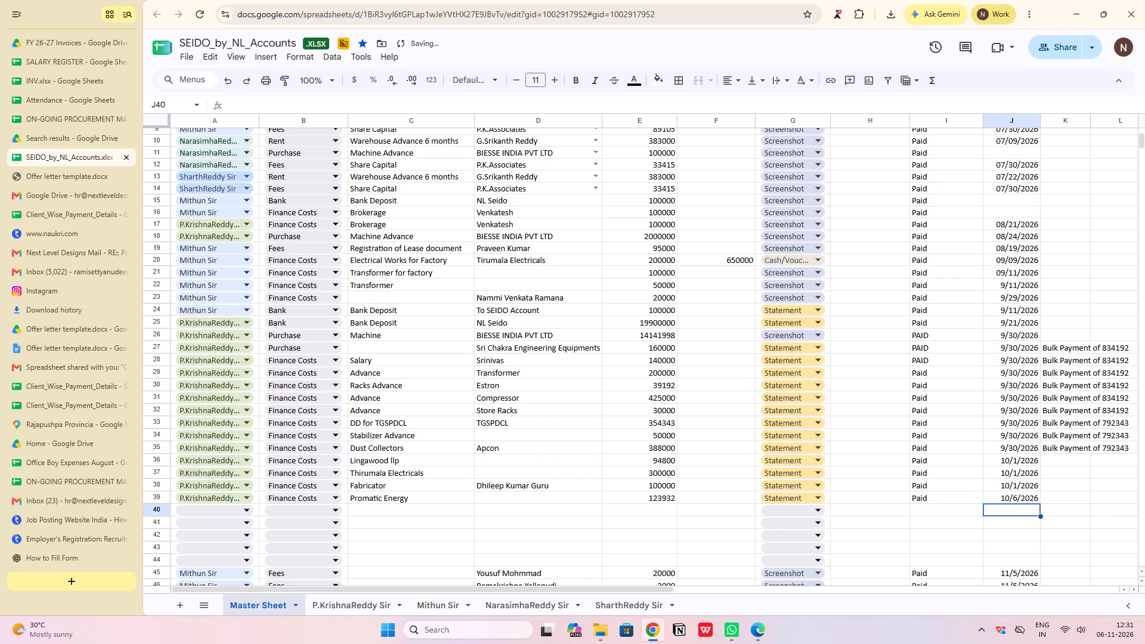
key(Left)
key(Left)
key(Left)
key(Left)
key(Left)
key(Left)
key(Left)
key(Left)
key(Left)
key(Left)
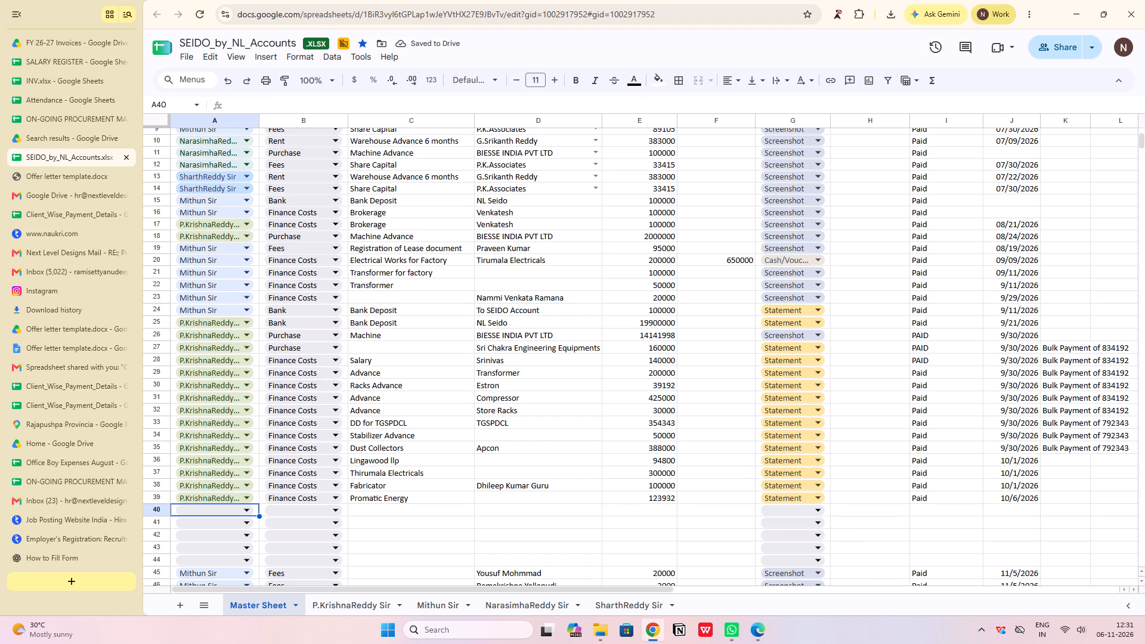
click(238, 509)
click(243, 431)
click(303, 507)
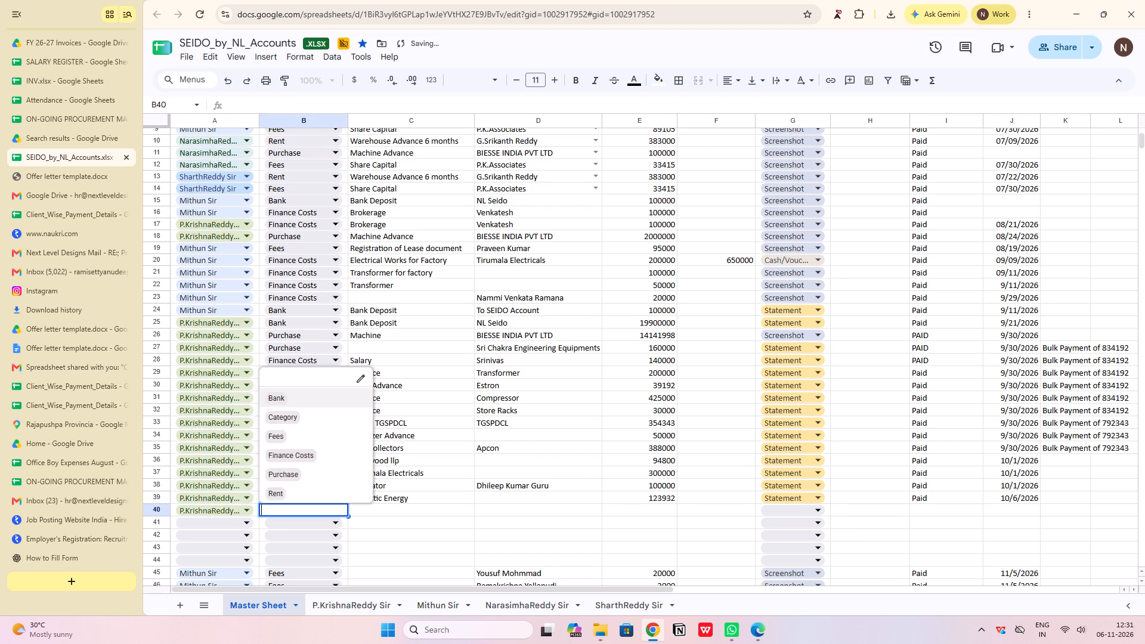
click(312, 457)
click(373, 509)
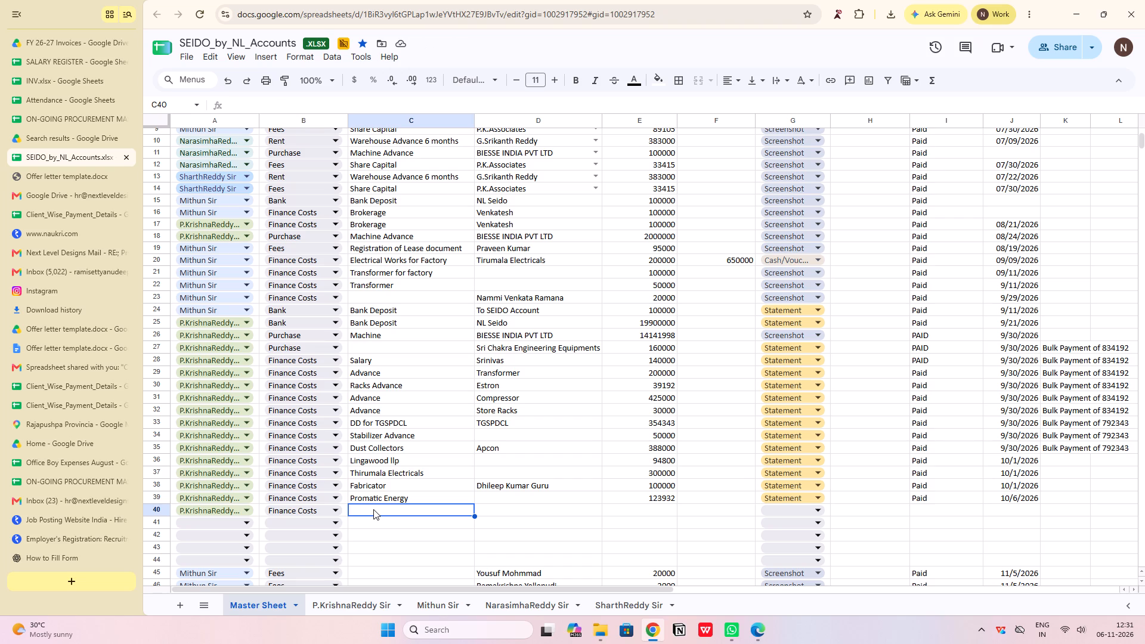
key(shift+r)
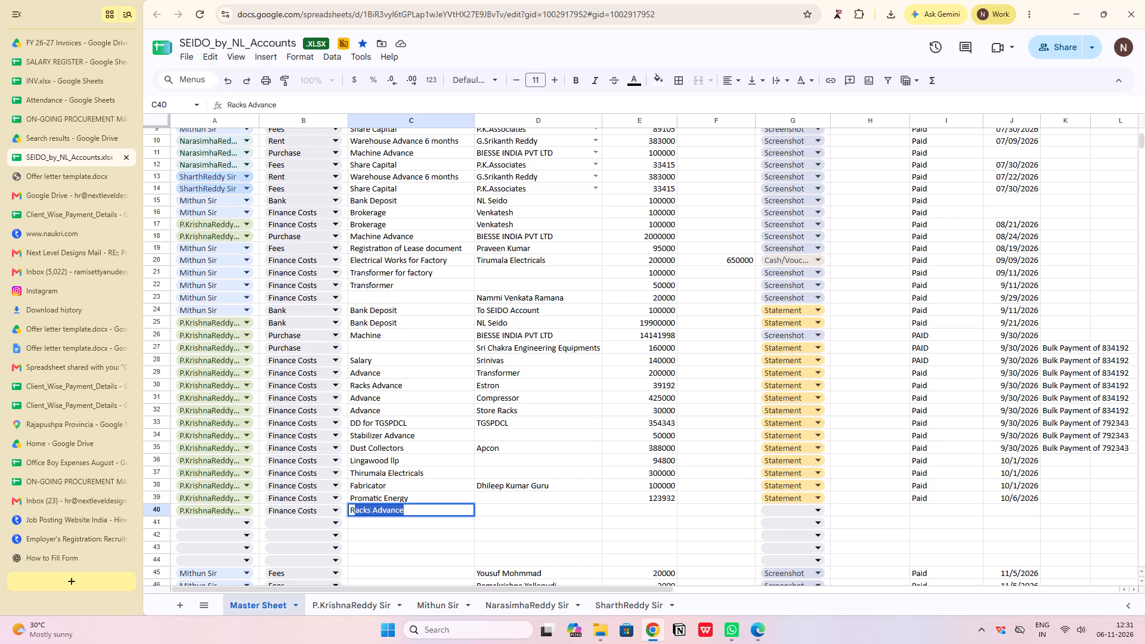
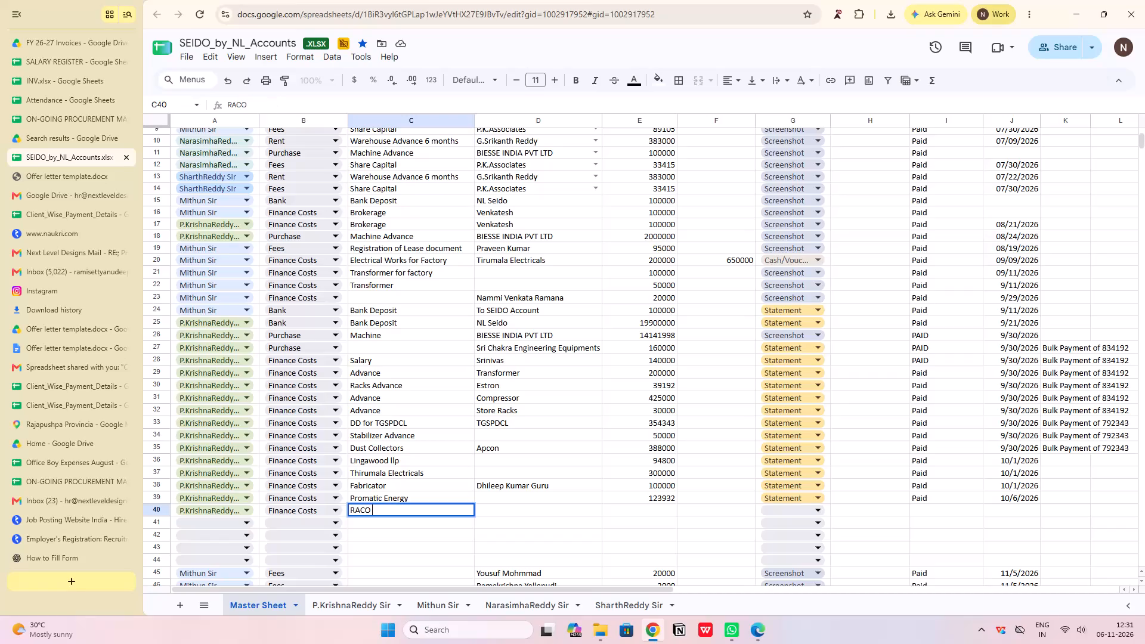
Complete the row 40 entry with description RACO Associates, amount 17700, proof type Statement, status Paid and date 10/6/2026.
key(shift+a)
text(sso)
text(ciates)
key(Right)
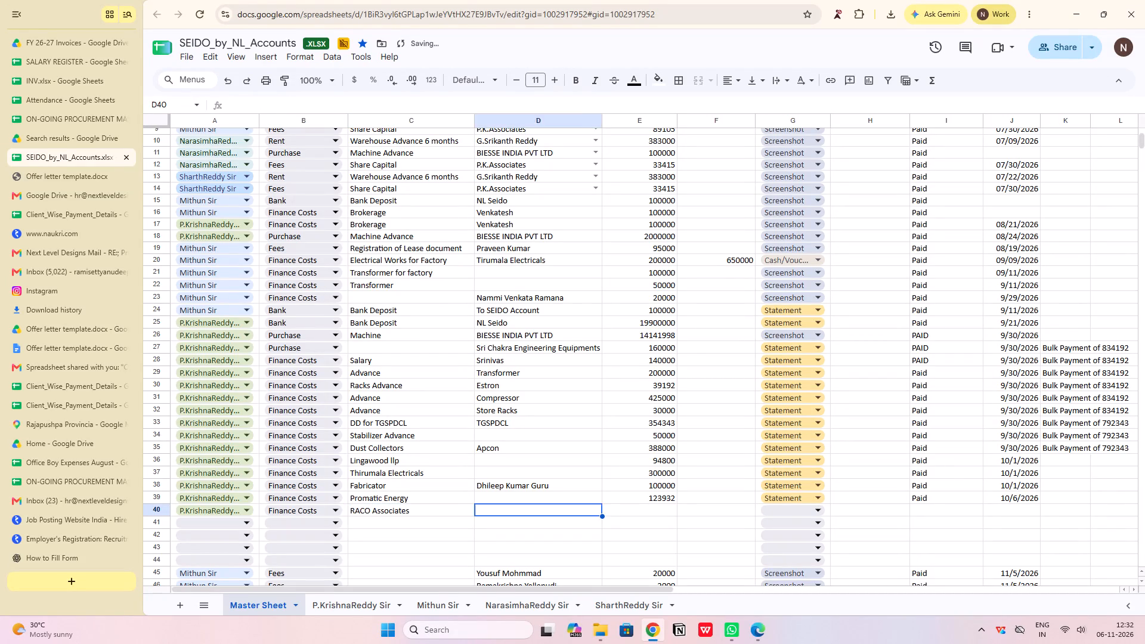
key(Right)
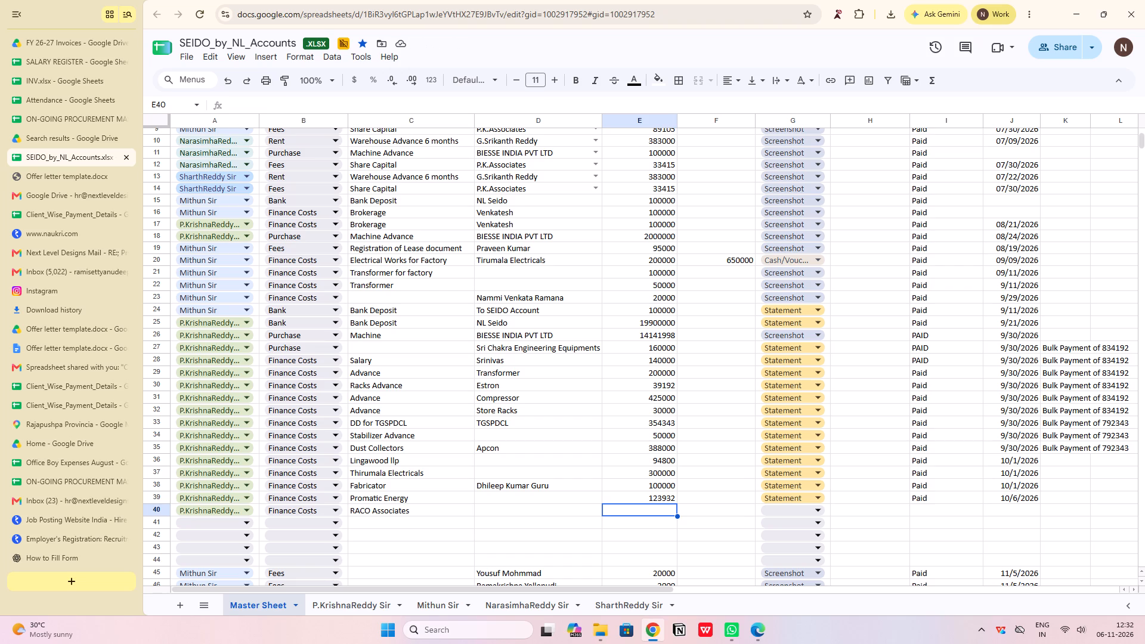
text(17700)
key(Right)
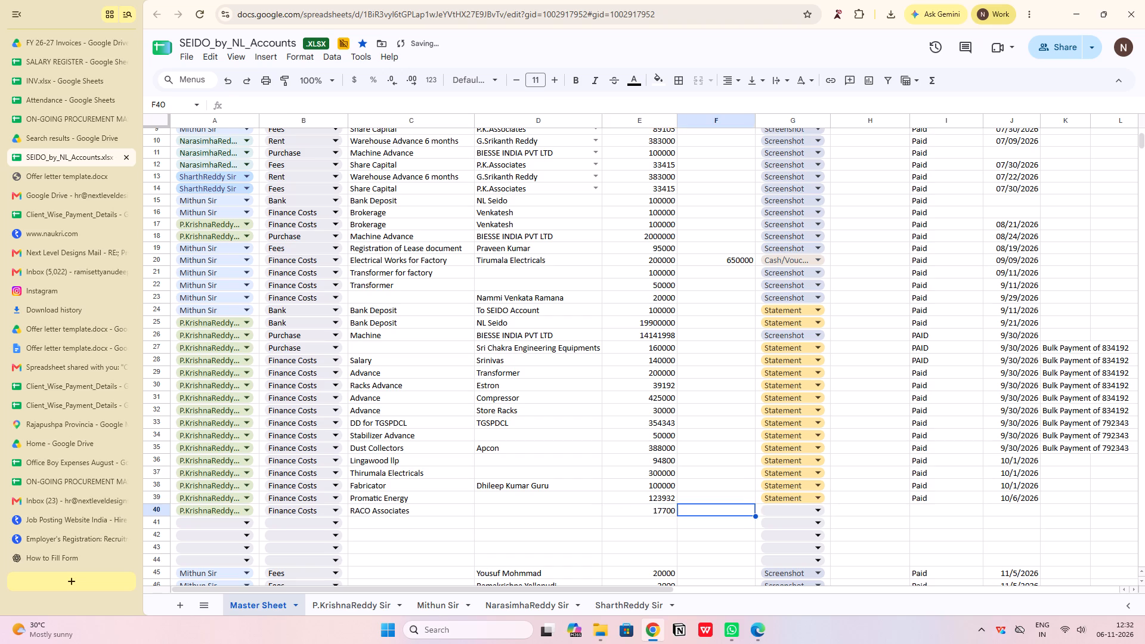
key(Right)
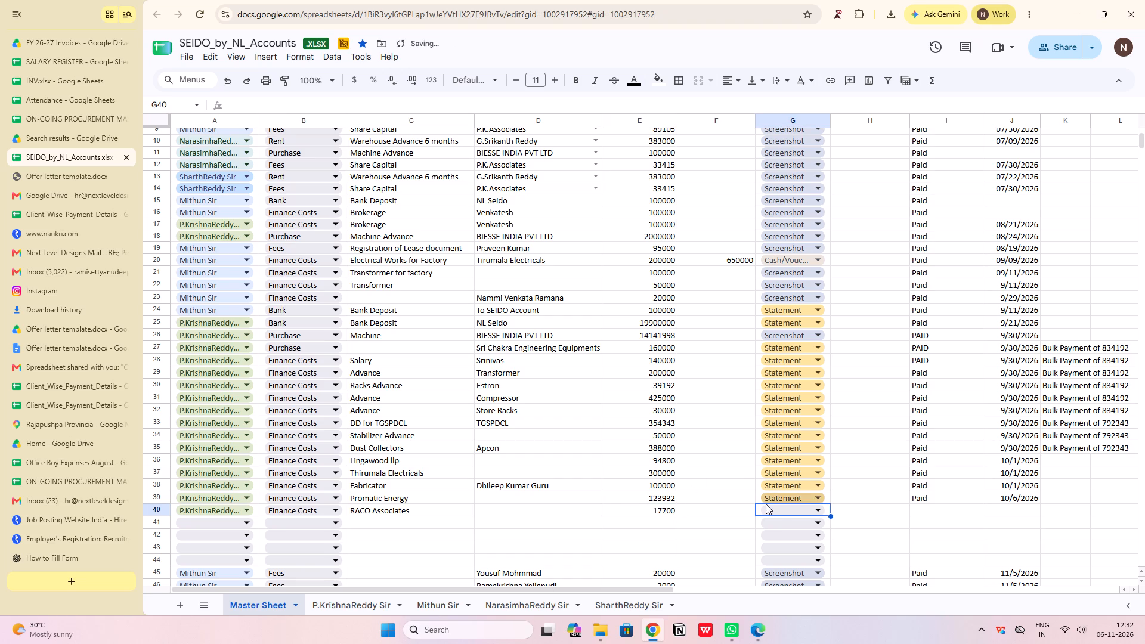
click(780, 512)
click(787, 469)
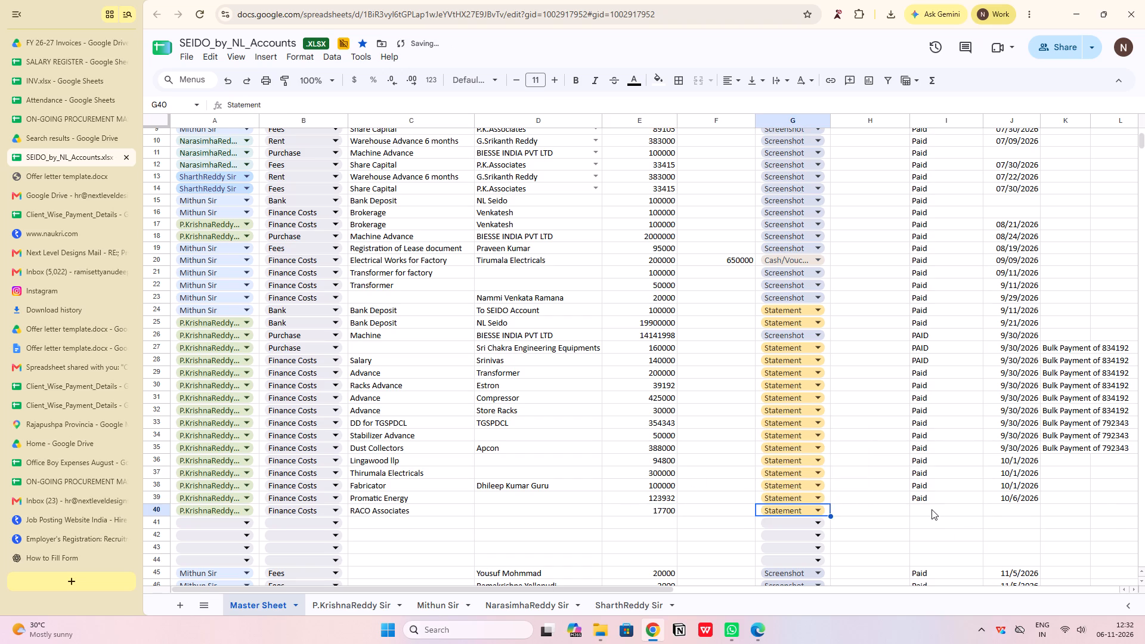
click(932, 509)
text(Paid)
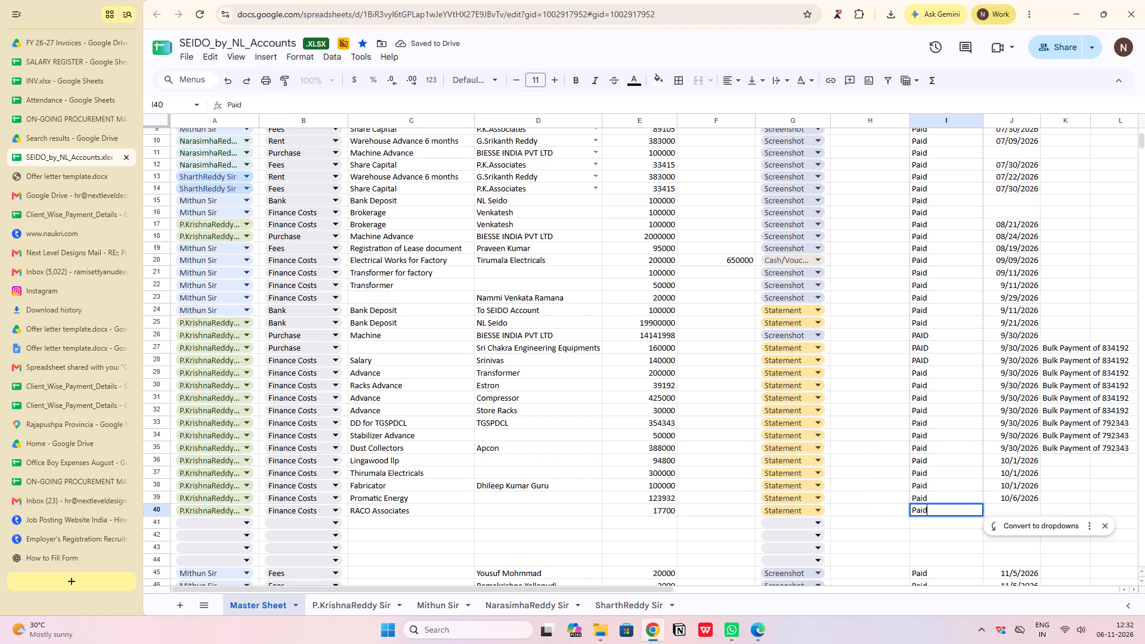
key(Right)
text(10)
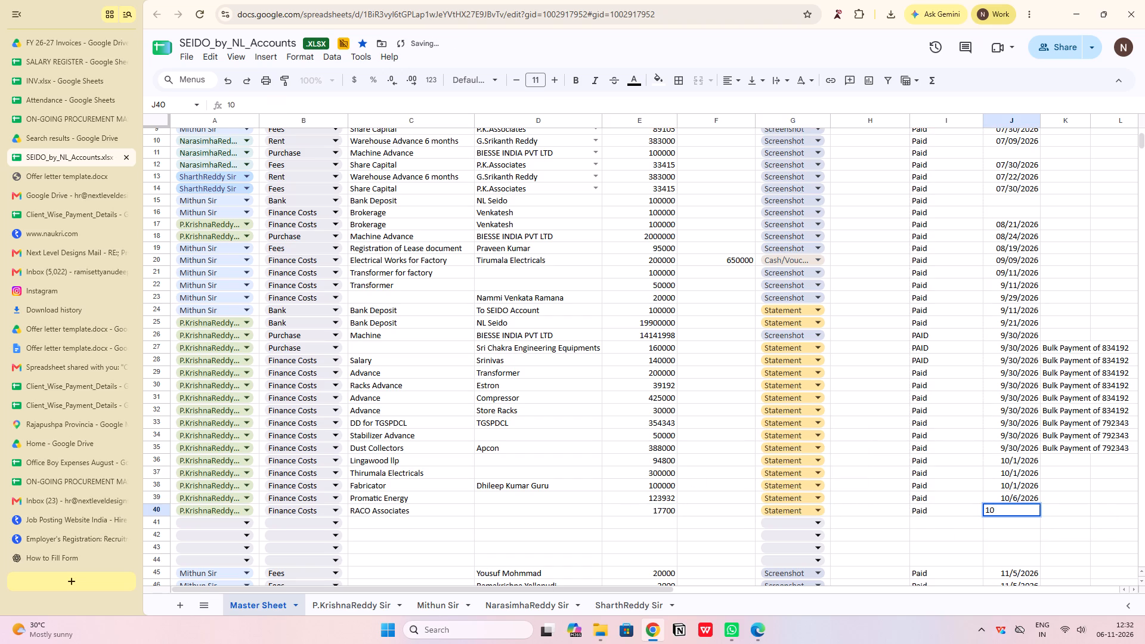
text(/6/2026)
key(Down)
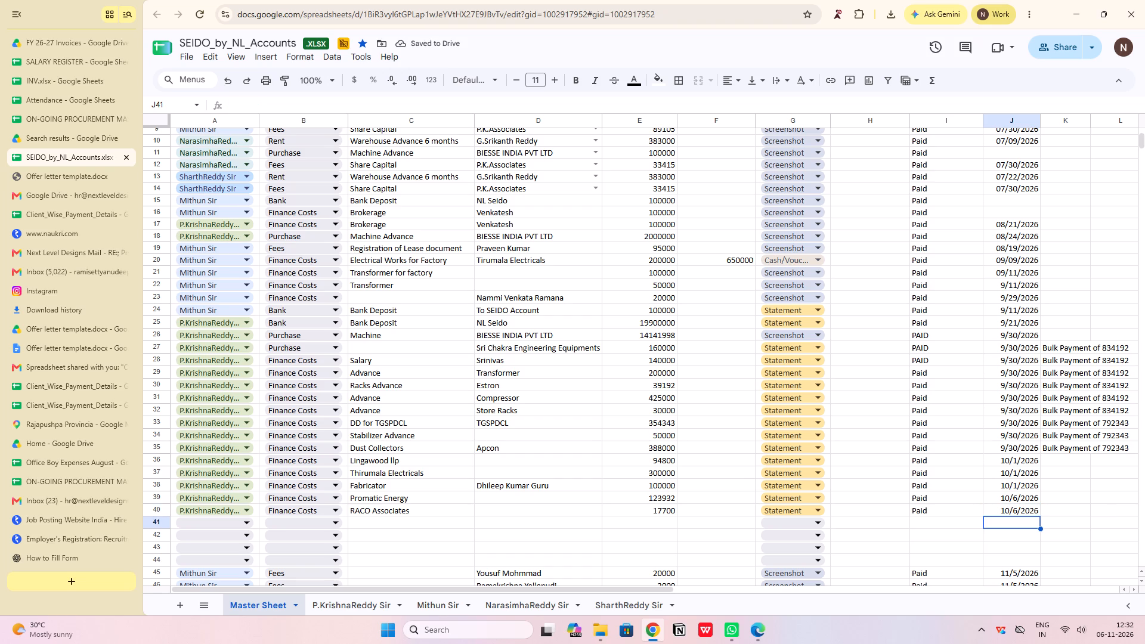
Start the row 41 entry with the same director as the RACO Associates row and category Finance Costs.
key(Left)
key(Left)
key(Left)
key(Left)
key(Left)
key(Left)
key(Left)
key(Left)
key(Left)
key(Left)
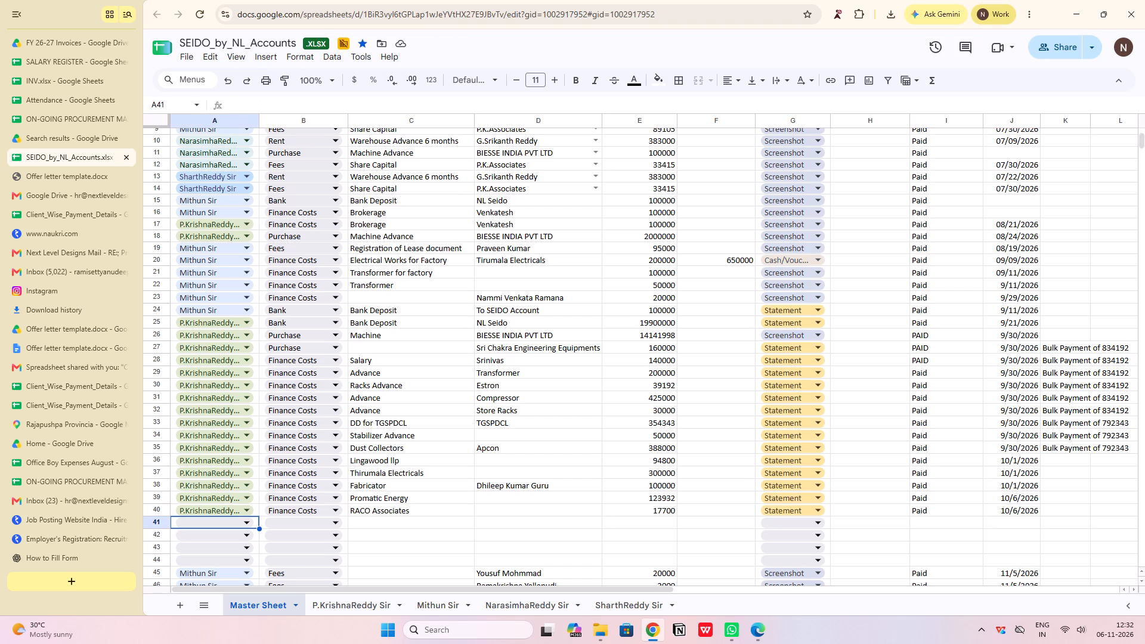
click(212, 522)
click(237, 447)
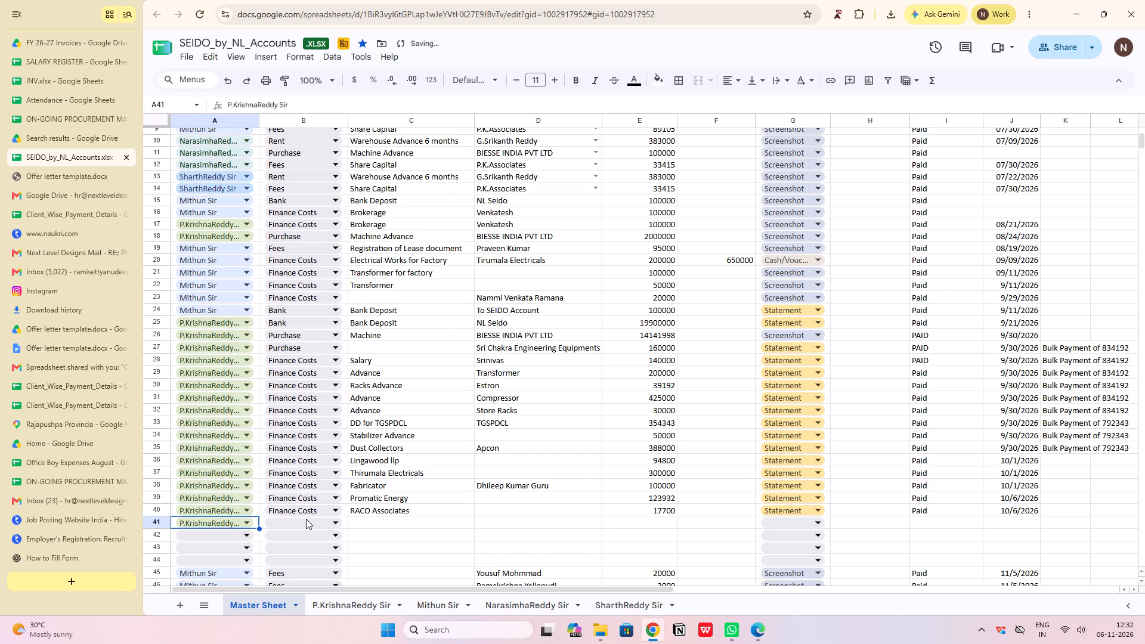
click(306, 519)
click(308, 464)
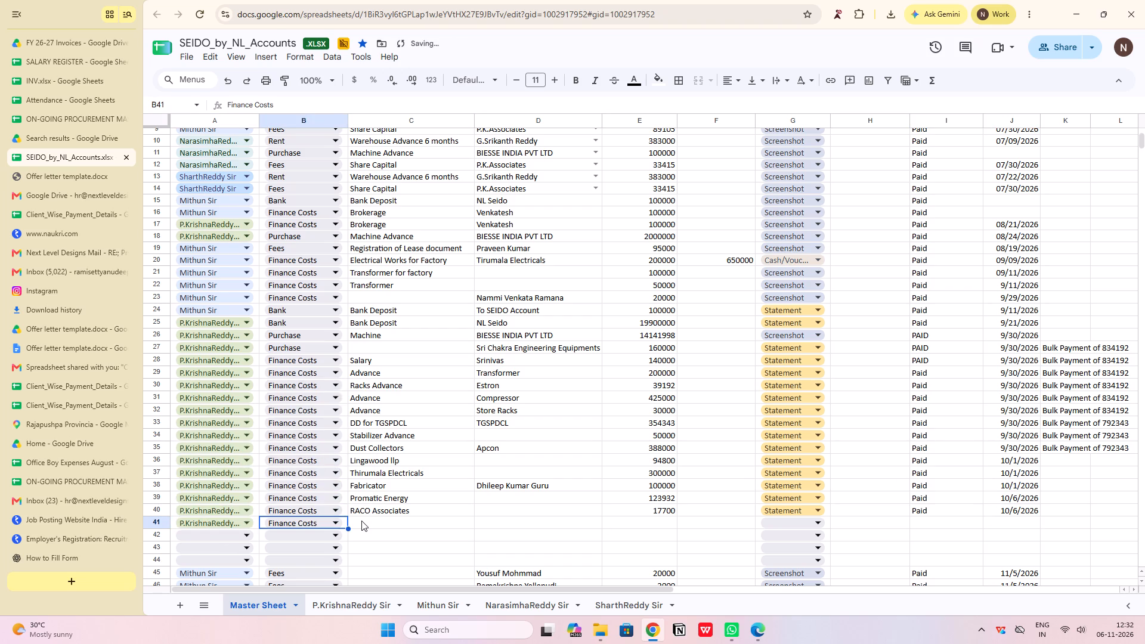
click(361, 521)
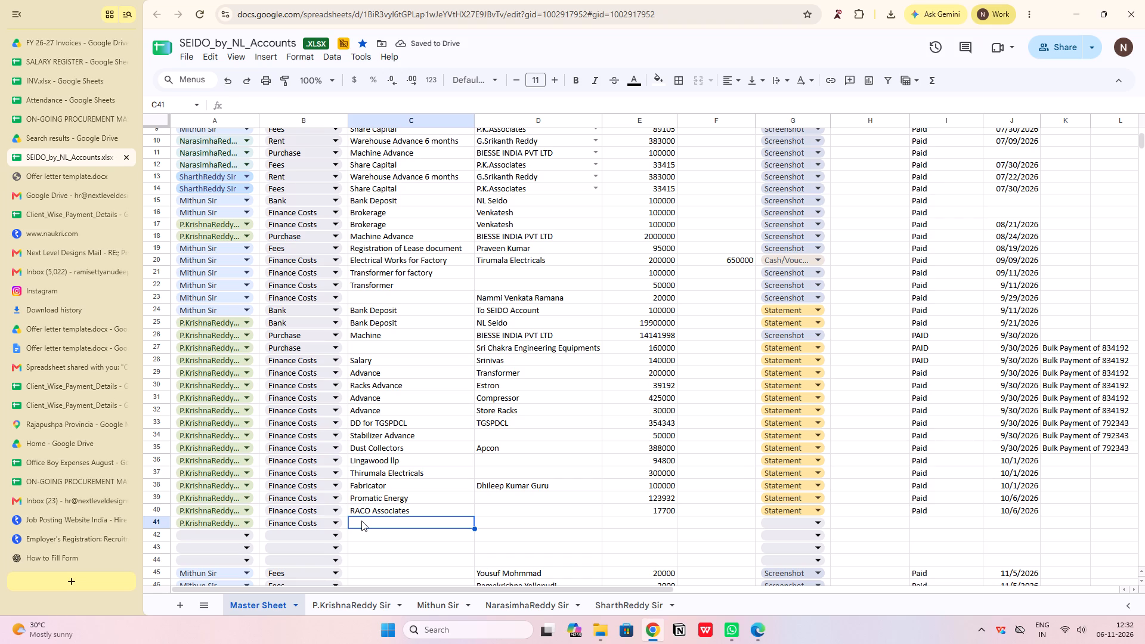
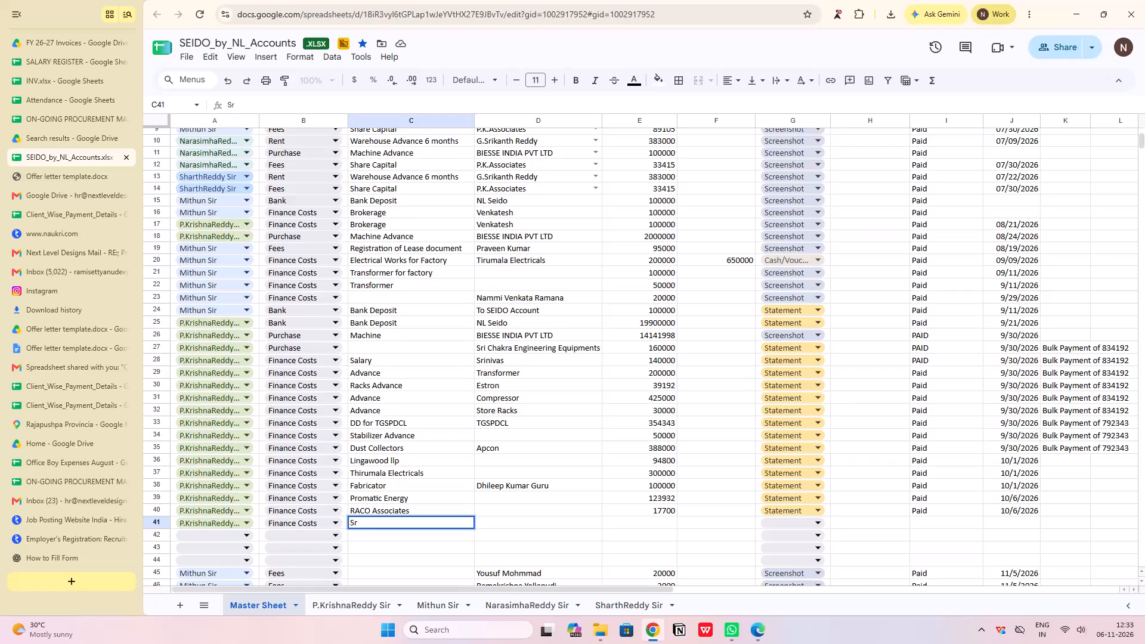
Enter the payee's name as the row 41 description and 201780 as its amount.
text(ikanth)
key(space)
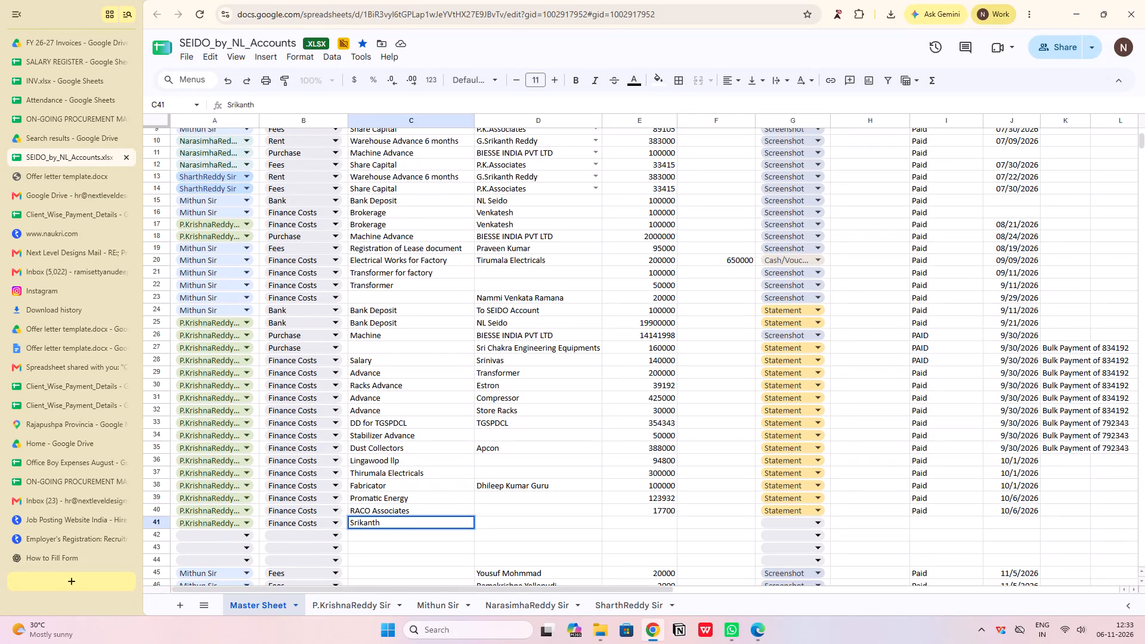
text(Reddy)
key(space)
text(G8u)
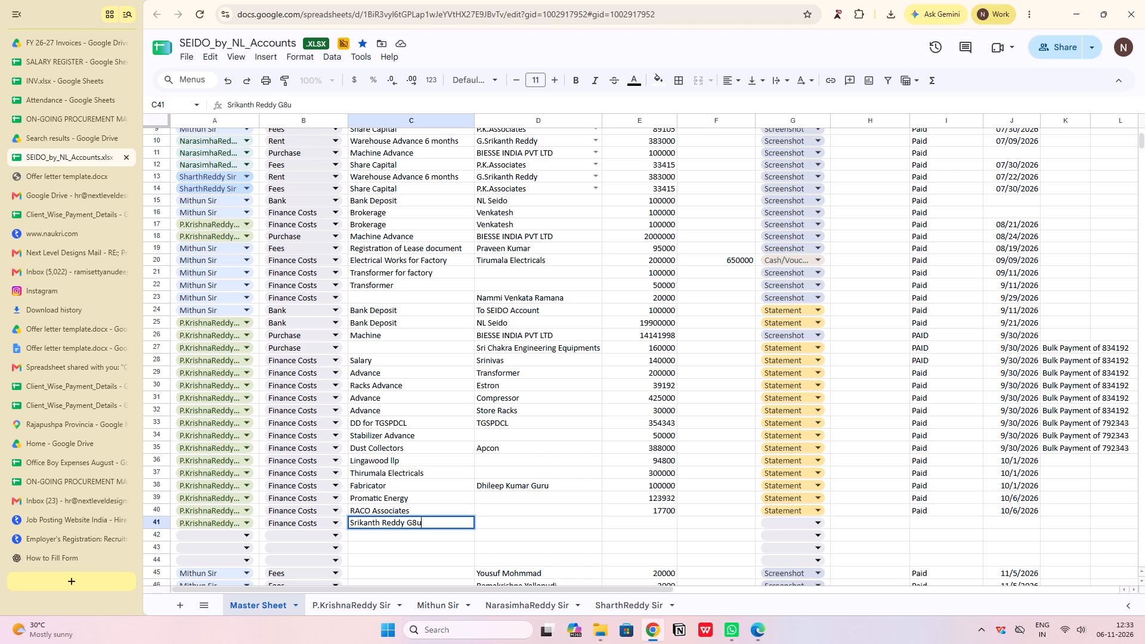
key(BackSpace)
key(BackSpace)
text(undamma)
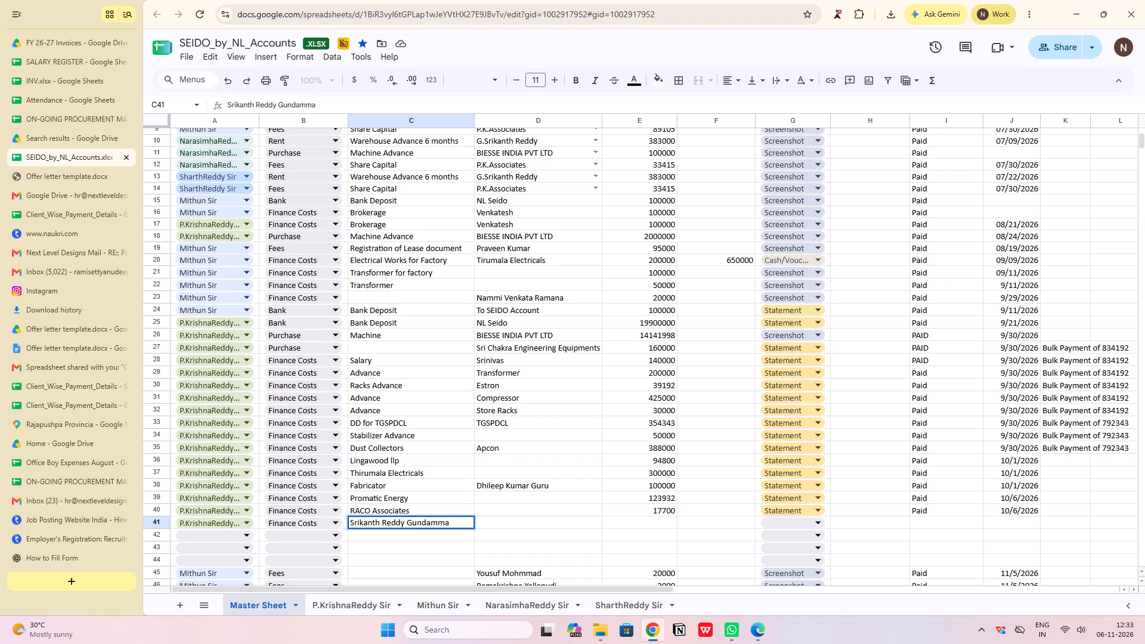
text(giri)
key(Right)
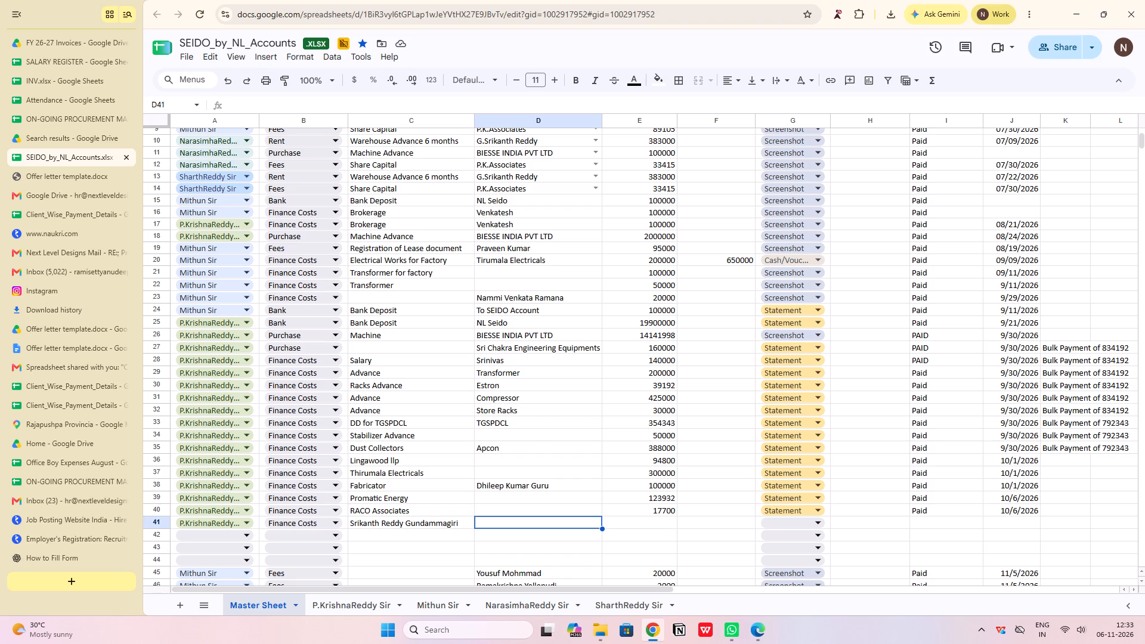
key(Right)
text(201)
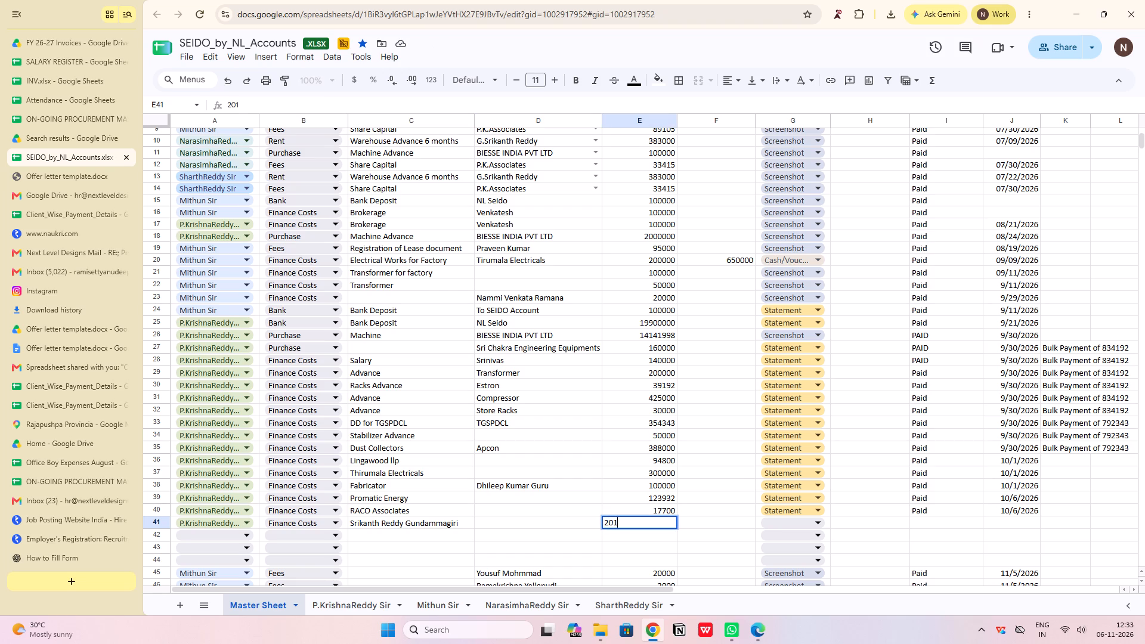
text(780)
Complete row 41 with proof type Statement, status Paid and date 10/6/2026.
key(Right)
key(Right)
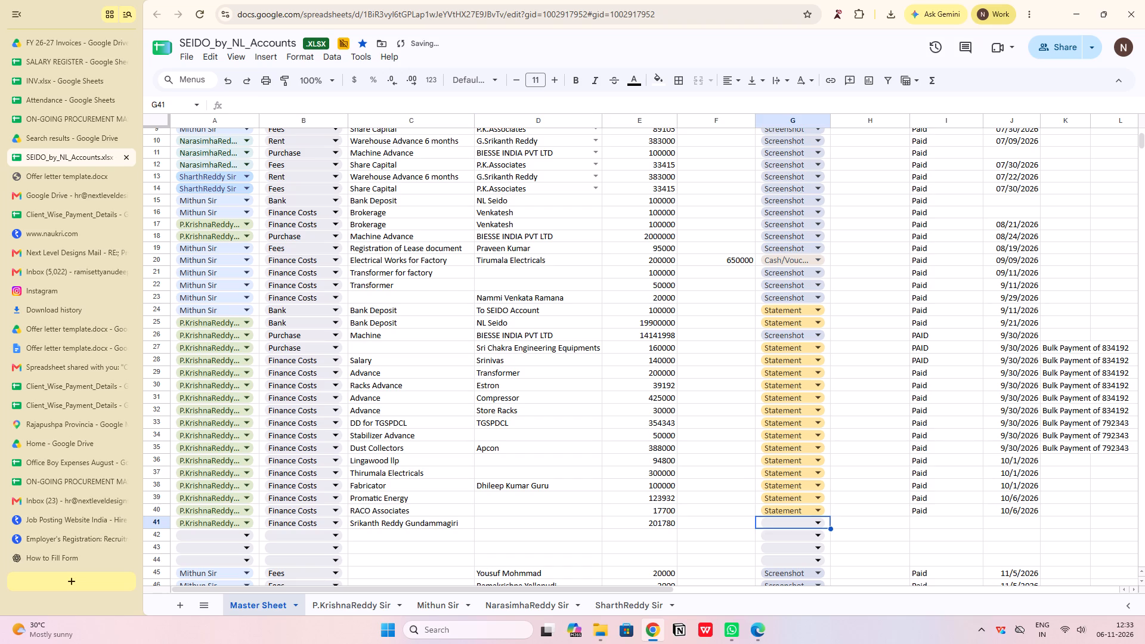
click(778, 518)
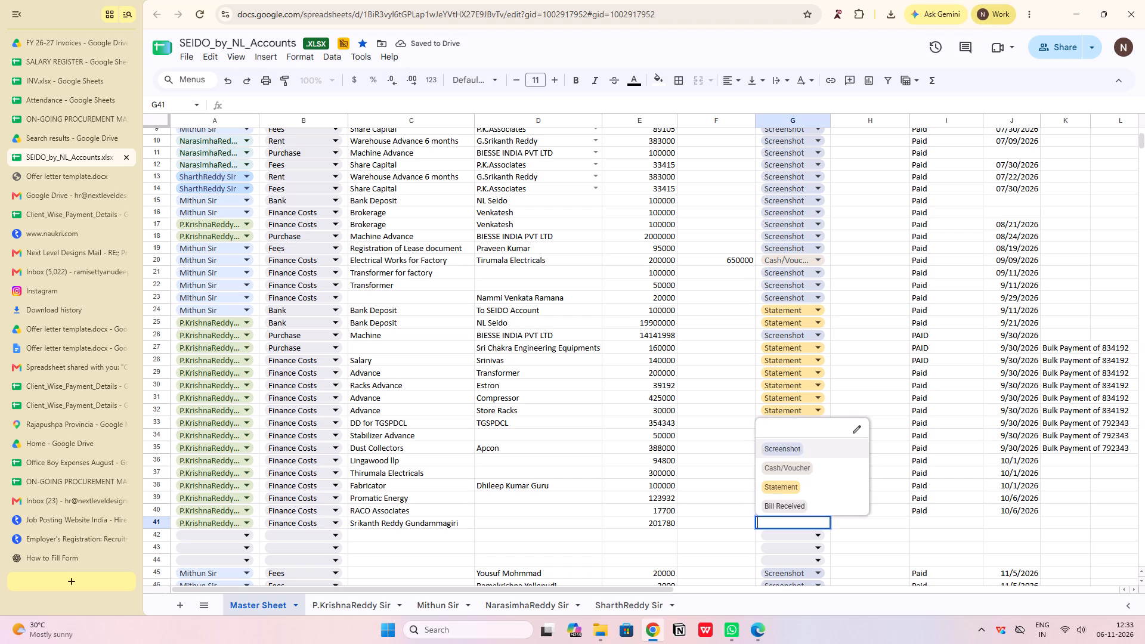
click(782, 484)
click(940, 522)
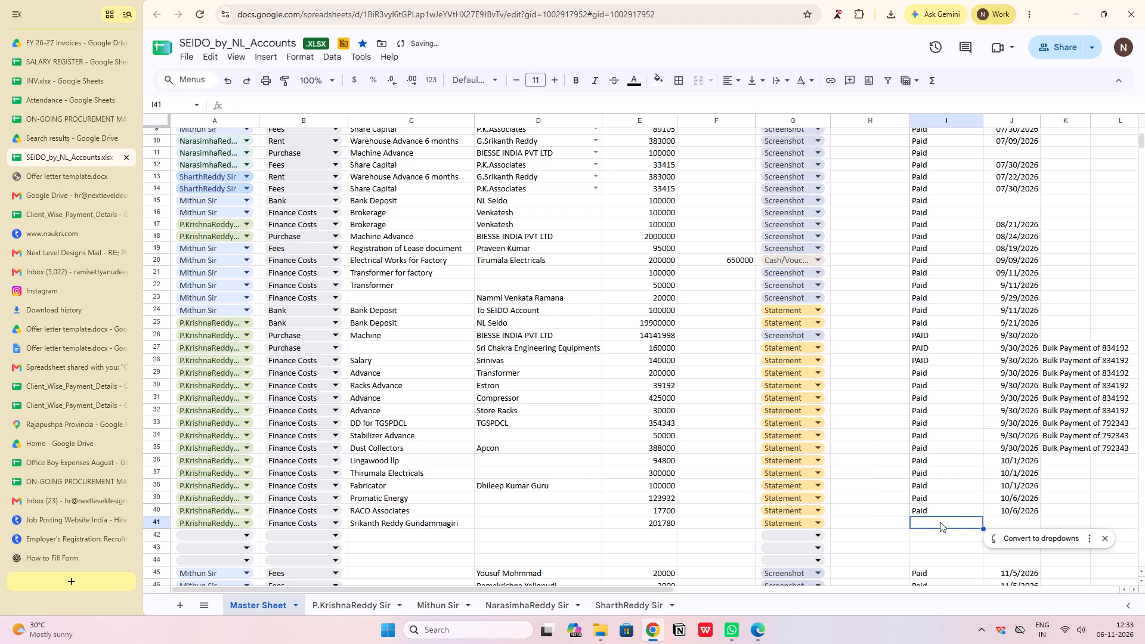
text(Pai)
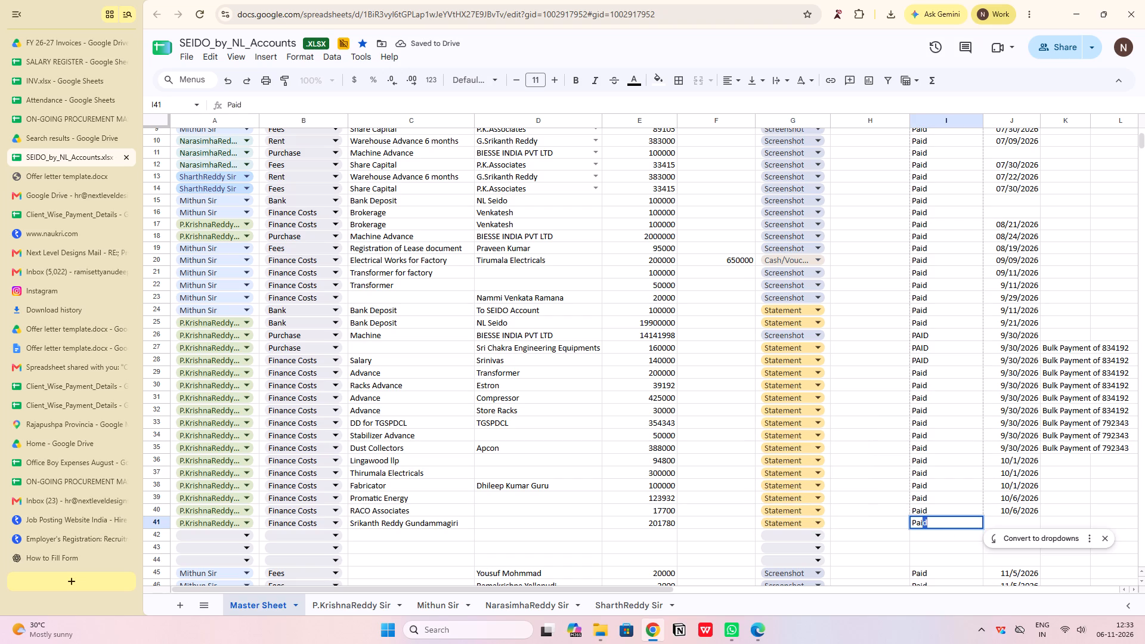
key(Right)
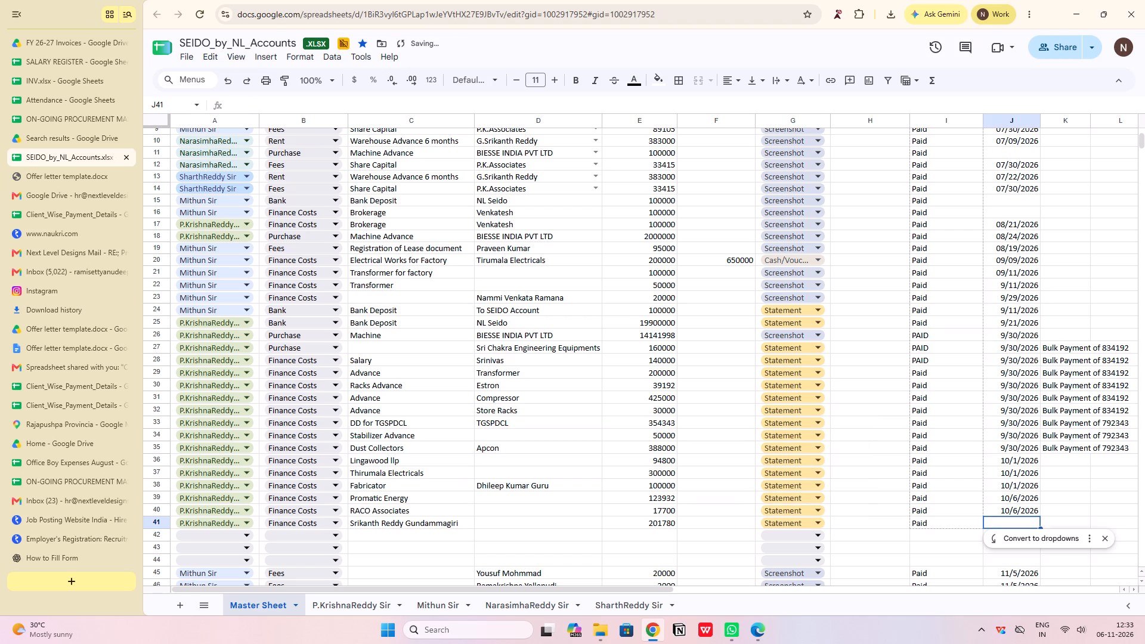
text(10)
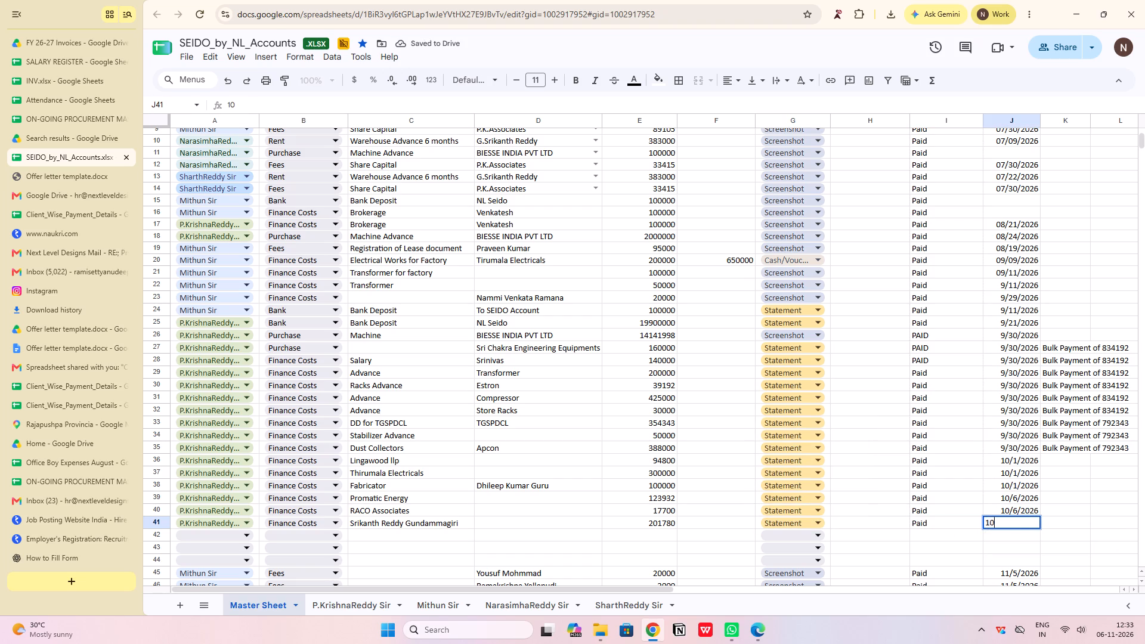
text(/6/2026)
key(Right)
Start the row 42 entry with the same director as row 41 and category Finance Costs.
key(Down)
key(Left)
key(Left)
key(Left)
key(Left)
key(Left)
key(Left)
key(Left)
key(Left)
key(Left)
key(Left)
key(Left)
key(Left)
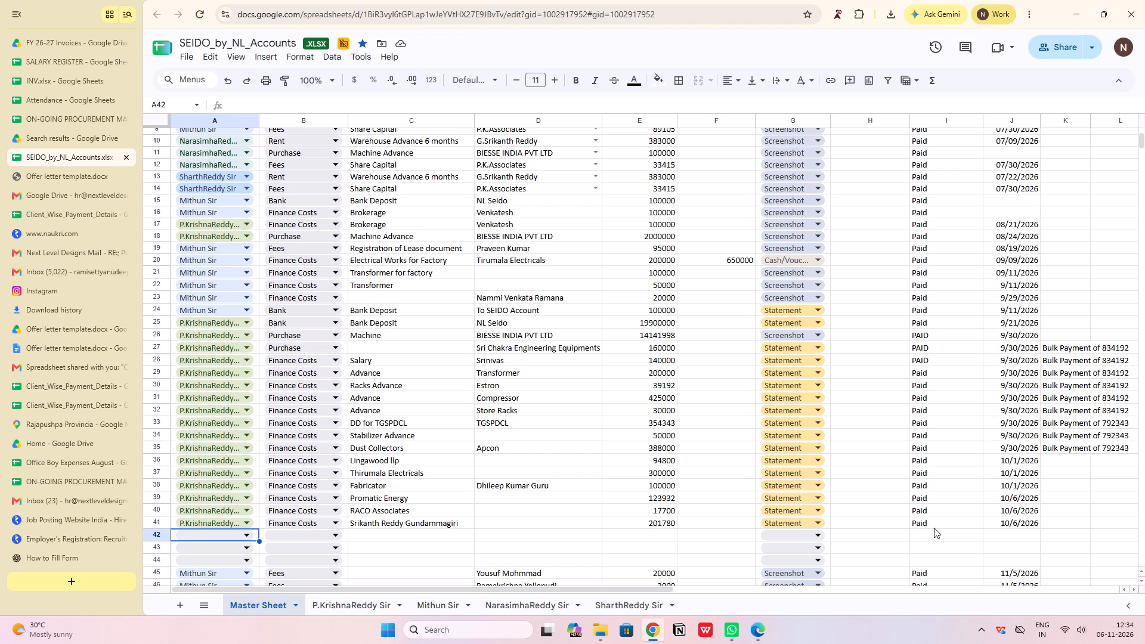
click(237, 534)
click(242, 463)
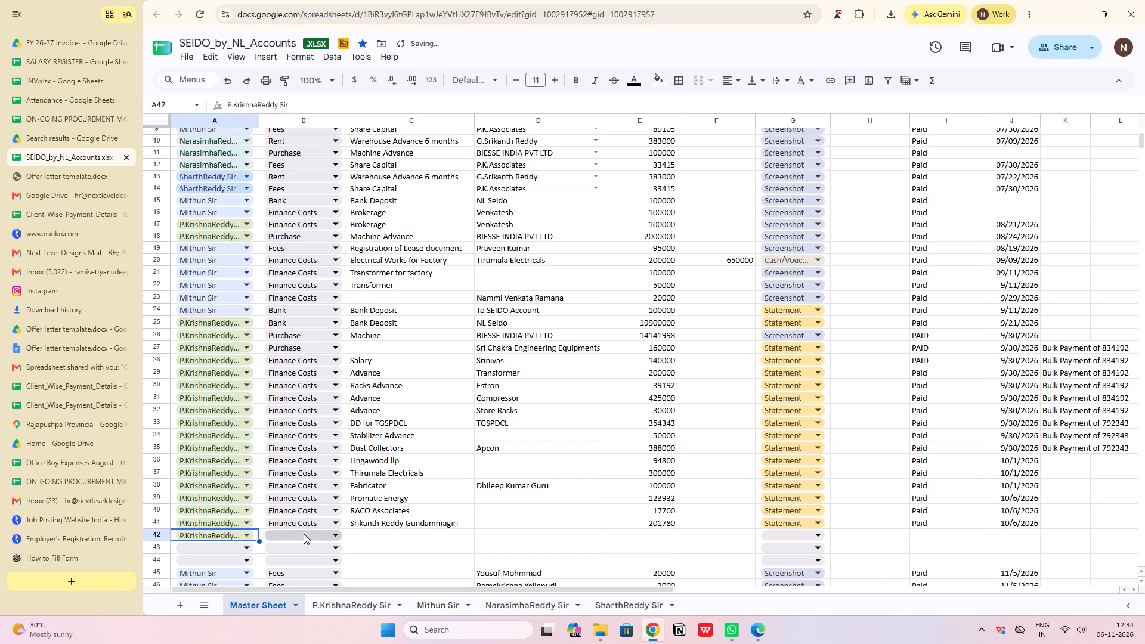
click(302, 536)
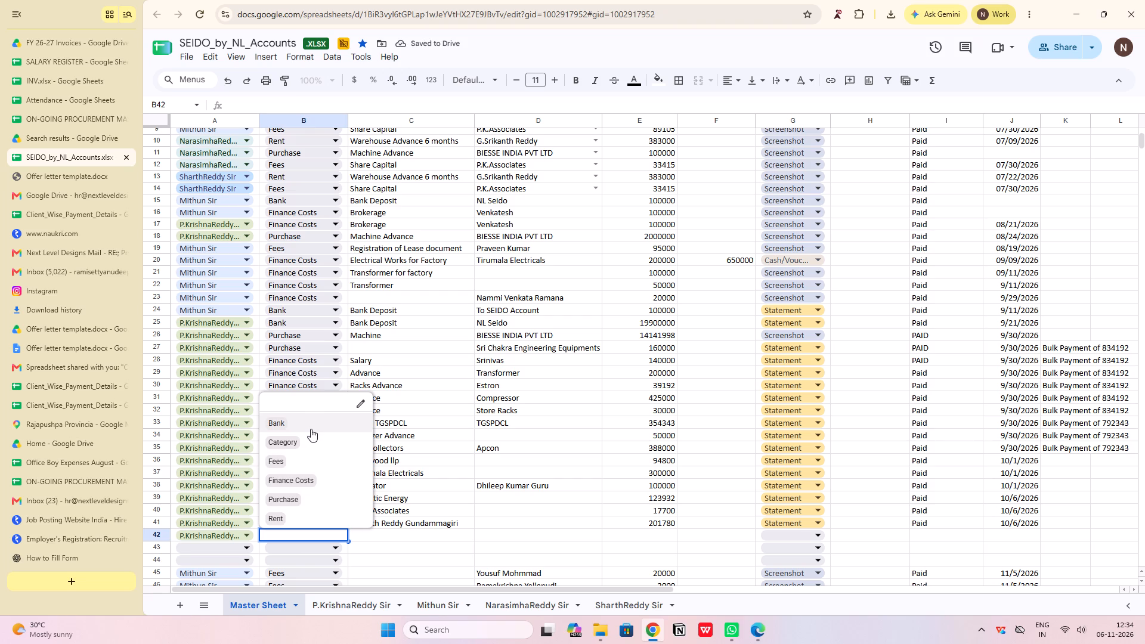
click(302, 479)
Enter the same payee as row 41 in the row 42 description, with amount 403560.
click(373, 538)
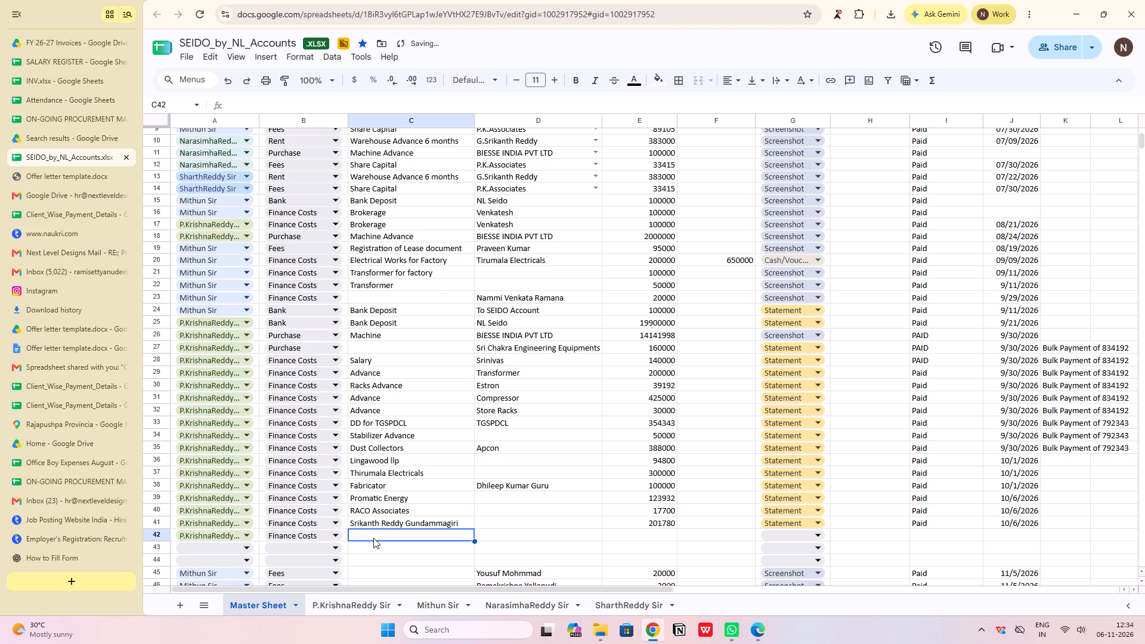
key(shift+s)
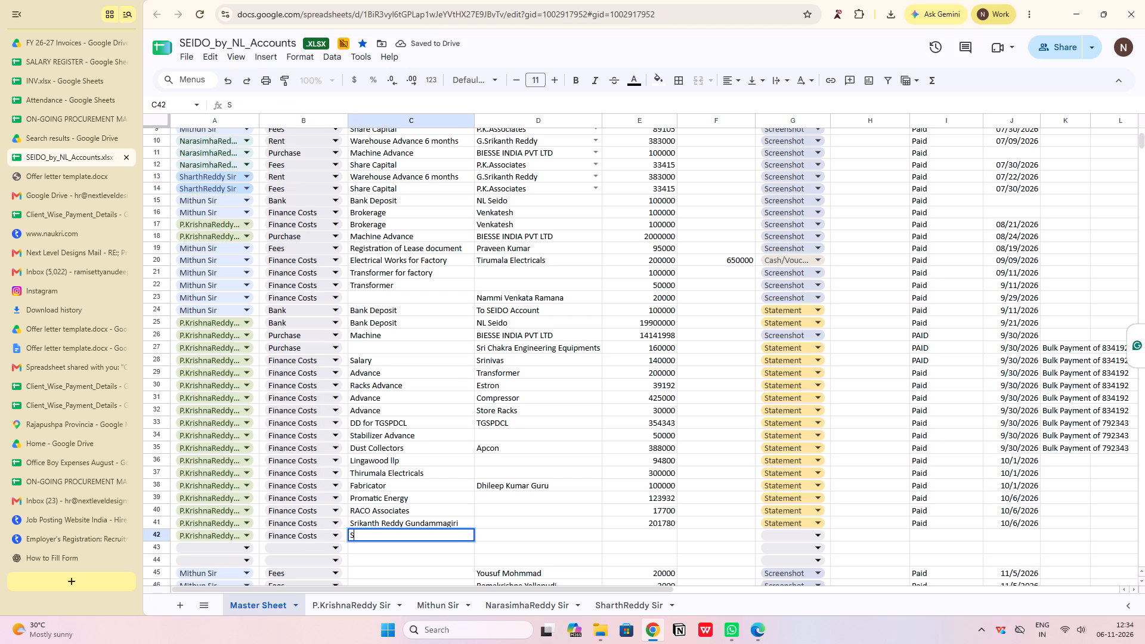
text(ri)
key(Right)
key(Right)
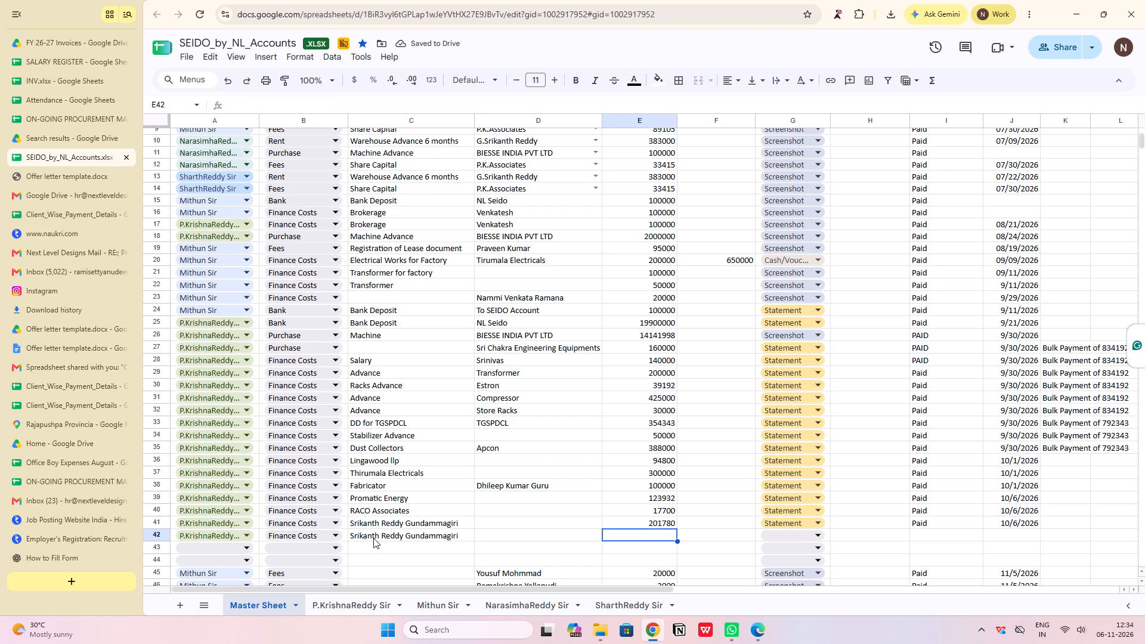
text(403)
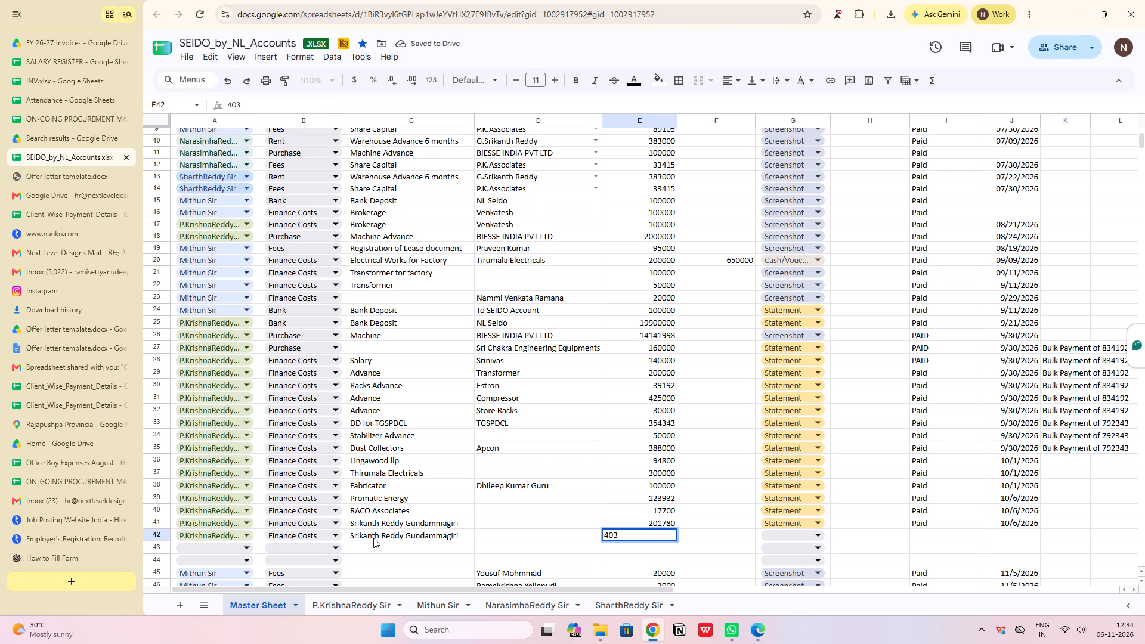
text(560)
Complete row 42 with proof type Statement, status Paid and date 10/6/2026.
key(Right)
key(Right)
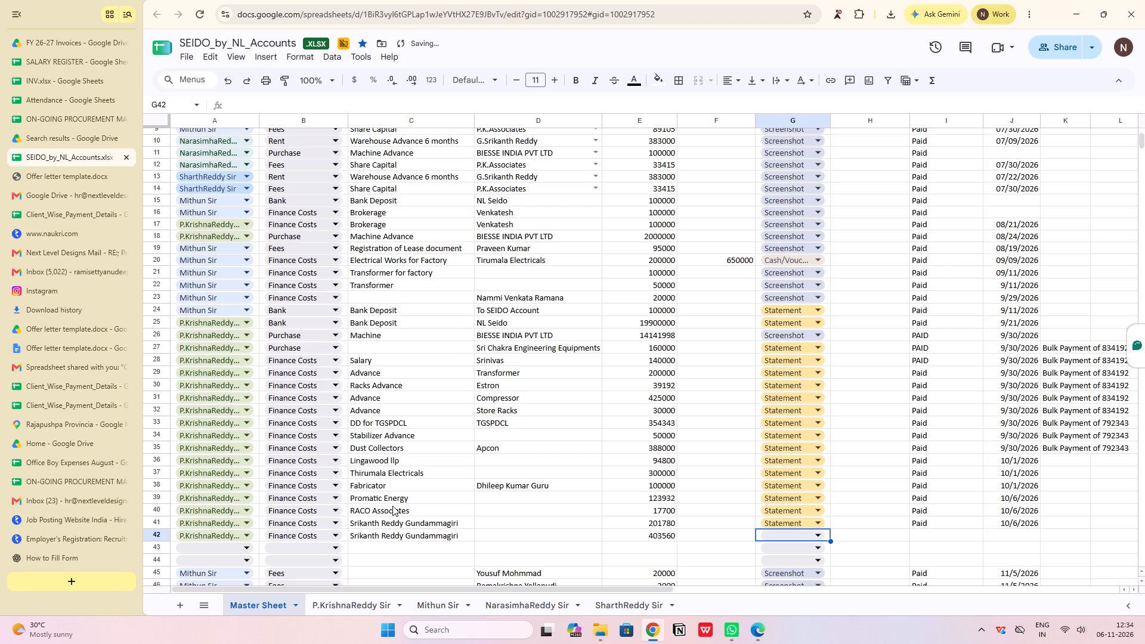
click(770, 532)
click(810, 500)
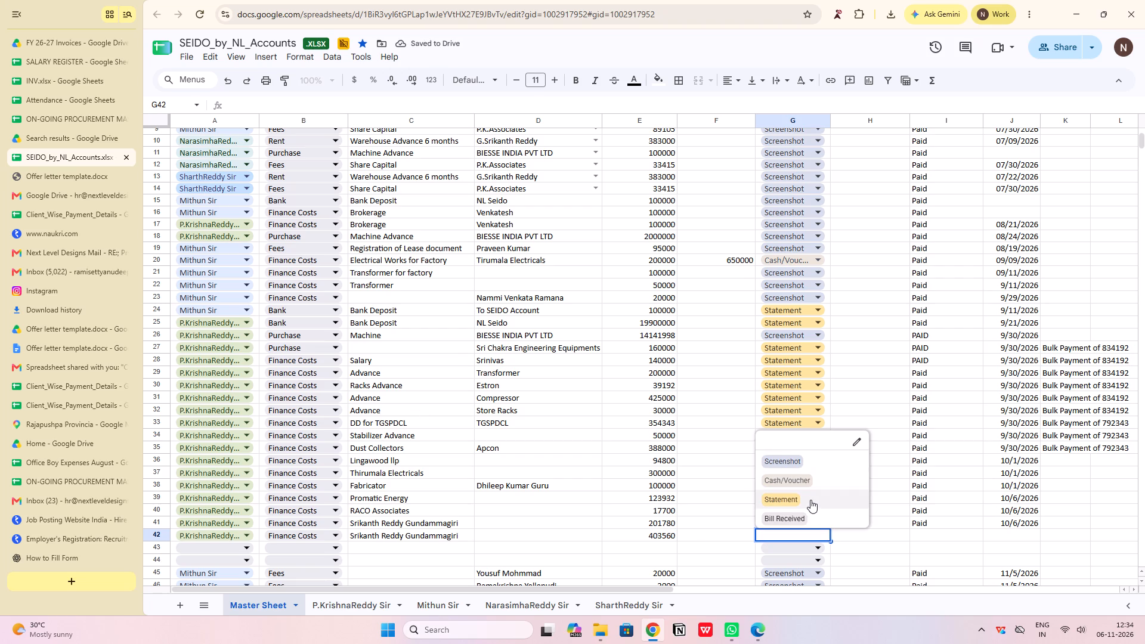
click(931, 537)
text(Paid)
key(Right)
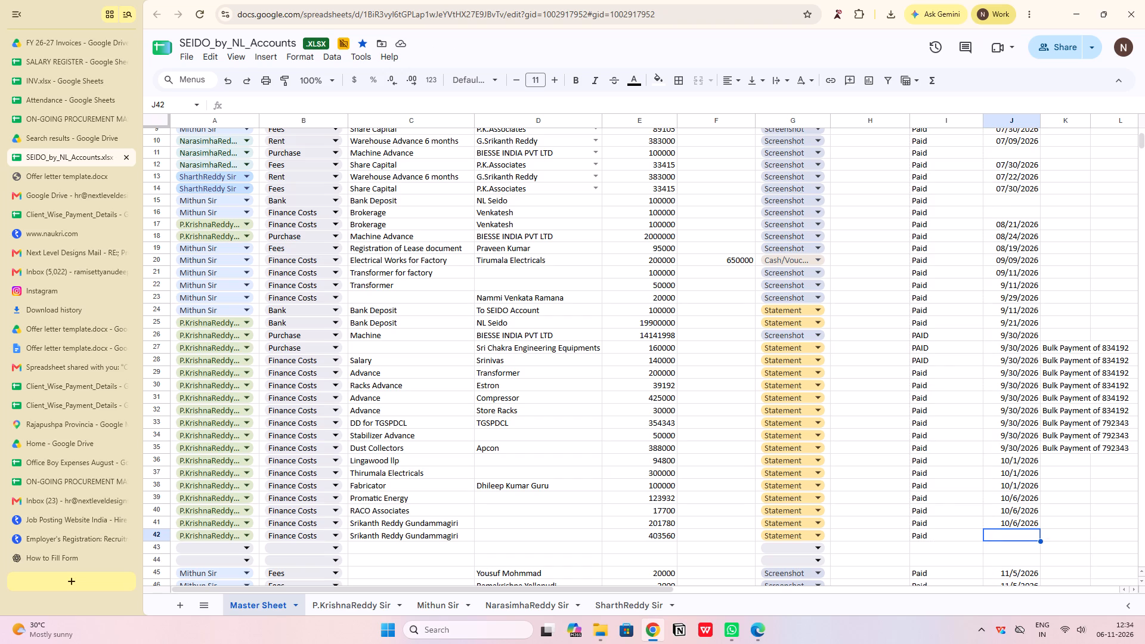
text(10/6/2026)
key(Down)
Insert eight blank rows above row 44, ahead of the 11/5/2026 entries in the Master Sheet.
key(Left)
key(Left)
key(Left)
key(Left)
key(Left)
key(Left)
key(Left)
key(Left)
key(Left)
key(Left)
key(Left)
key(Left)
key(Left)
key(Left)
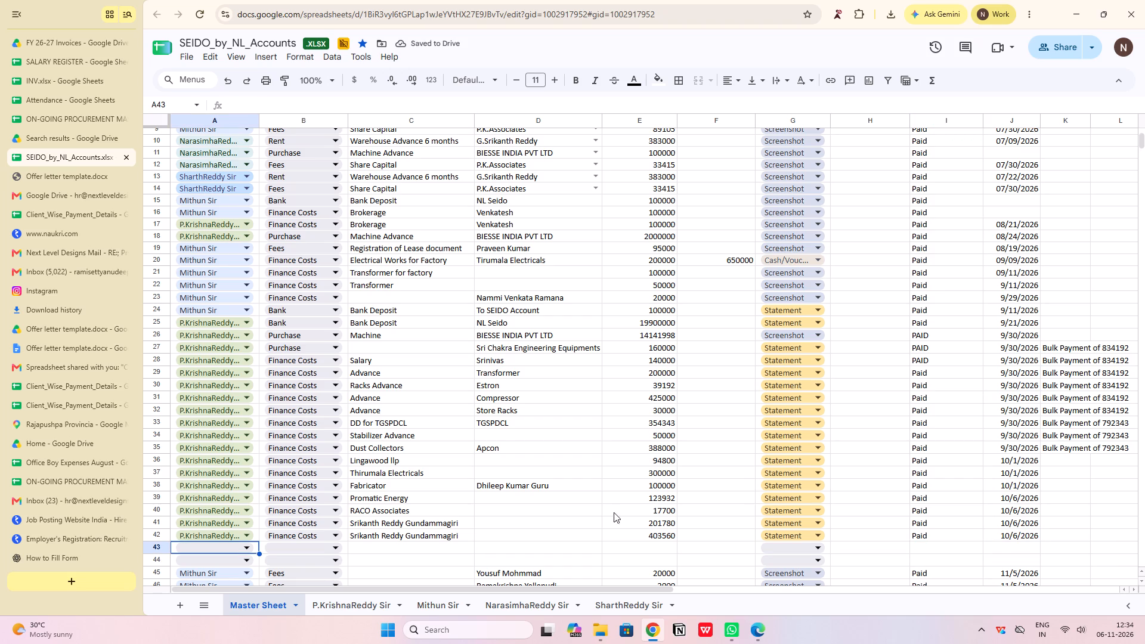
right_click(164, 559)
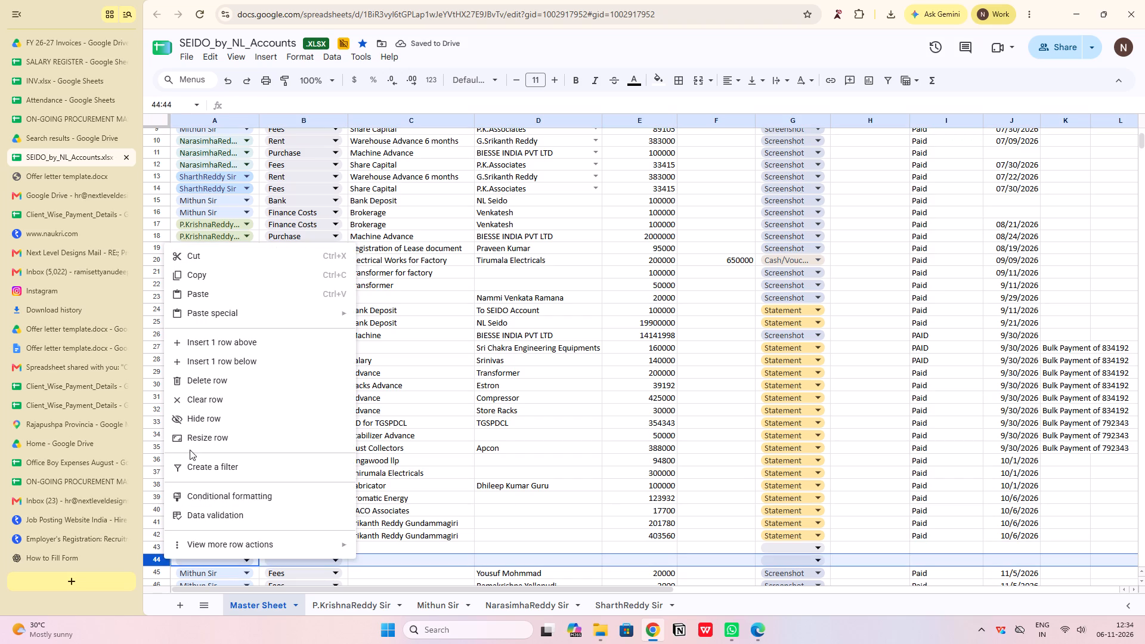
click(264, 346)
scroll(177, 547, down, 1)
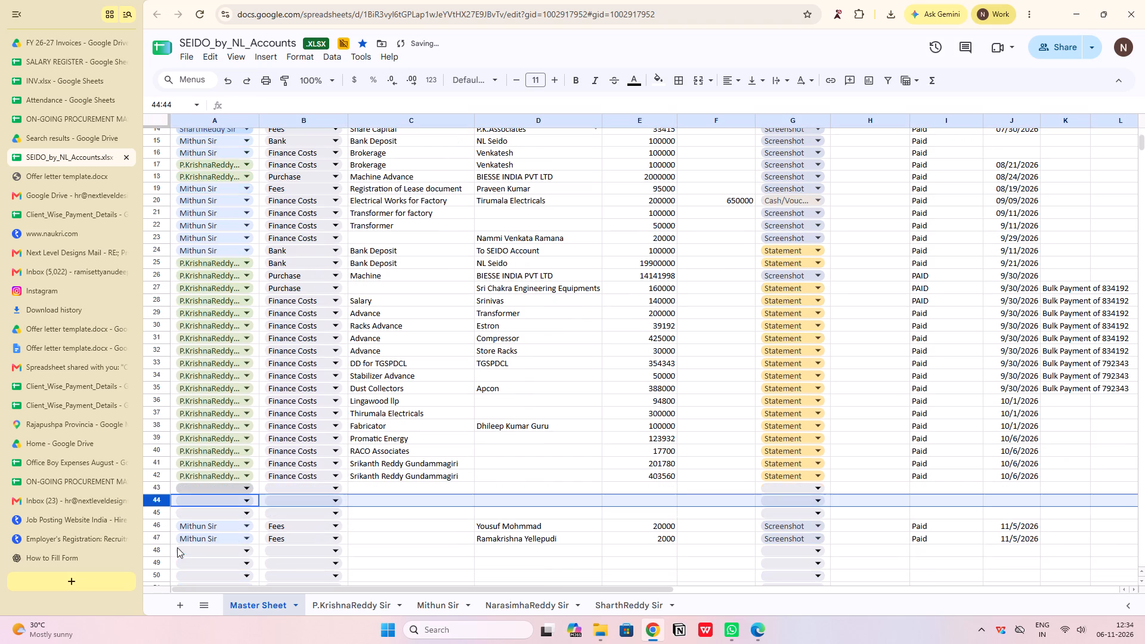
right_click(162, 503)
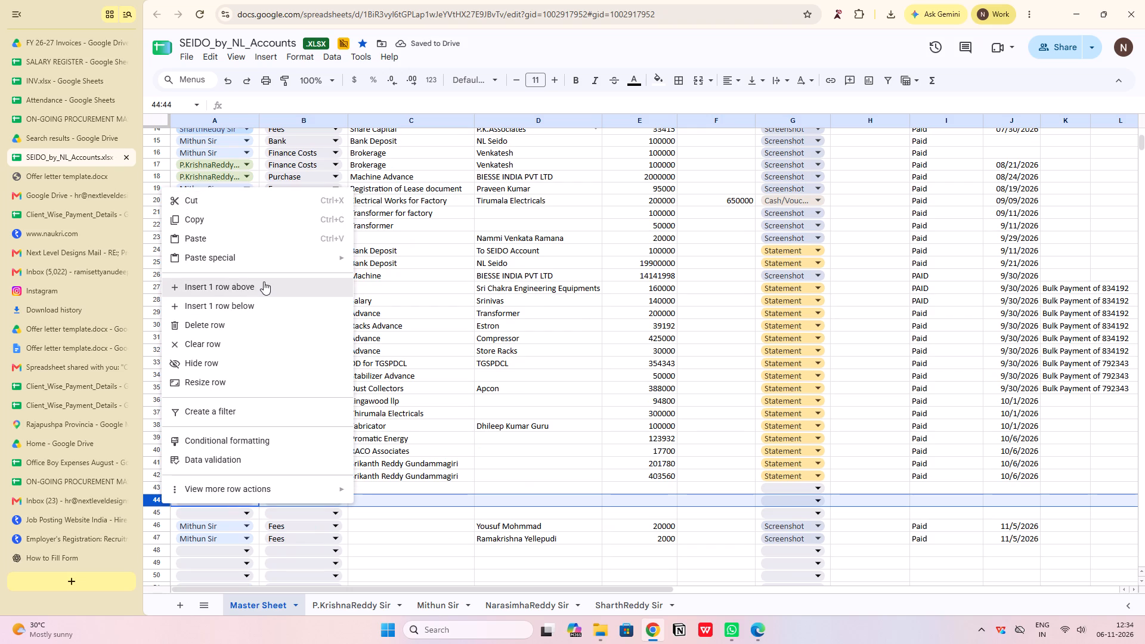
click(264, 281)
right_click(163, 501)
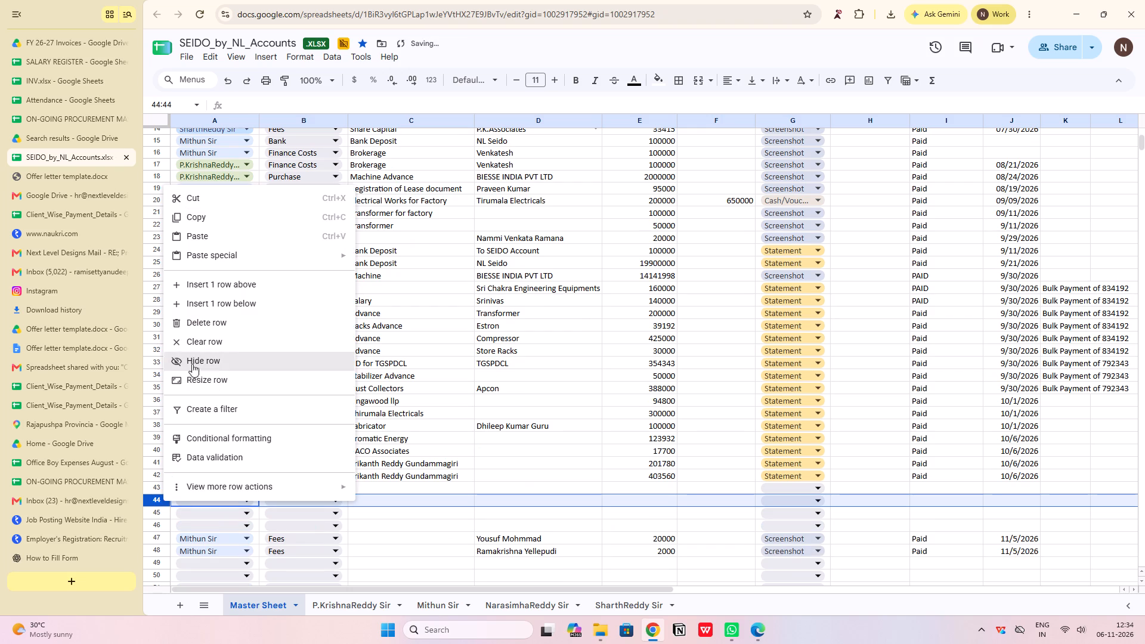
click(261, 281)
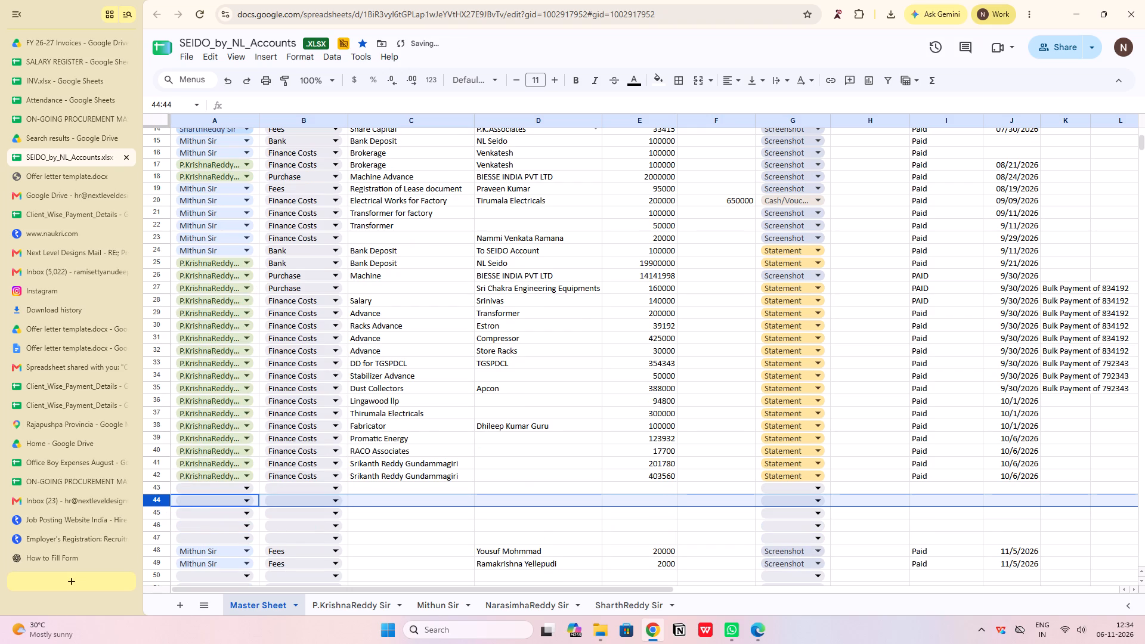
right_click(163, 503)
click(253, 283)
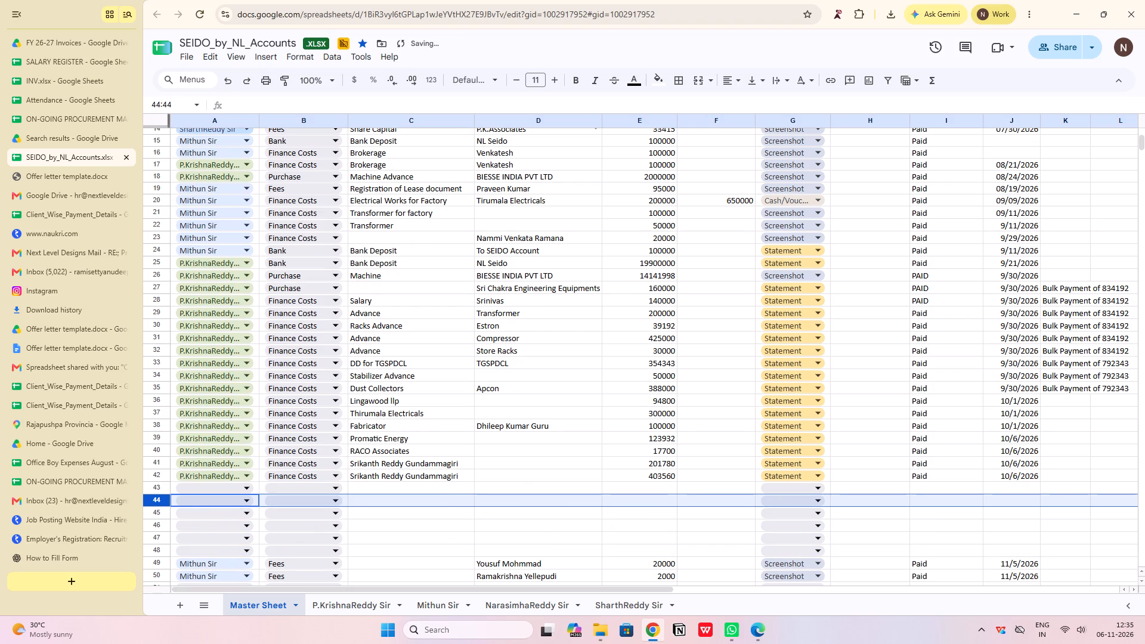
right_click(165, 503)
click(243, 291)
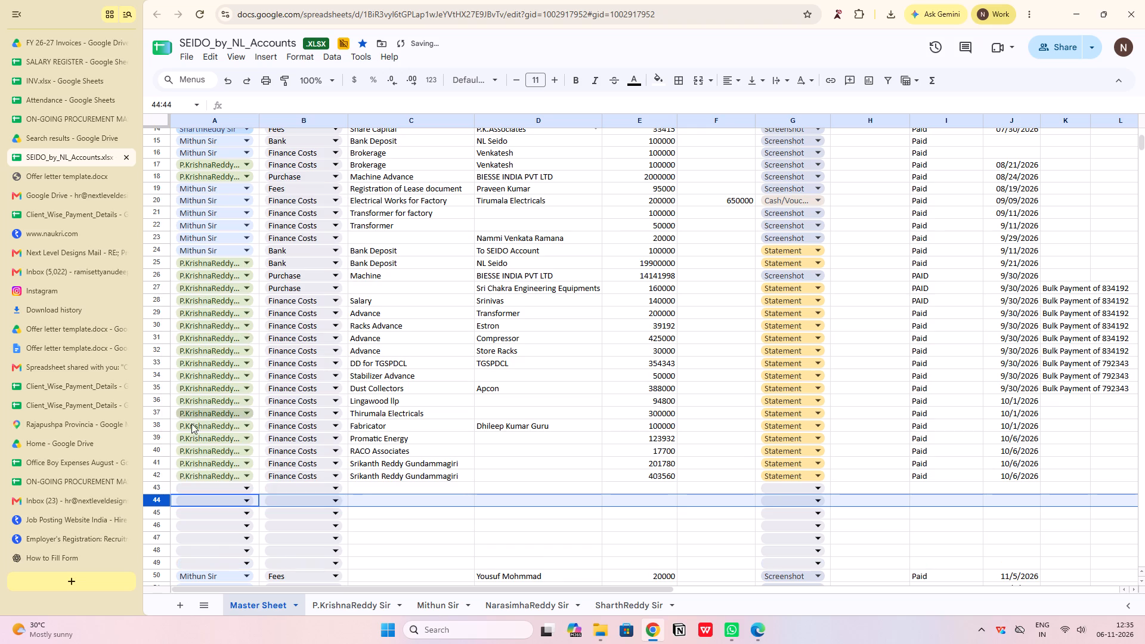
right_click(165, 501)
click(247, 287)
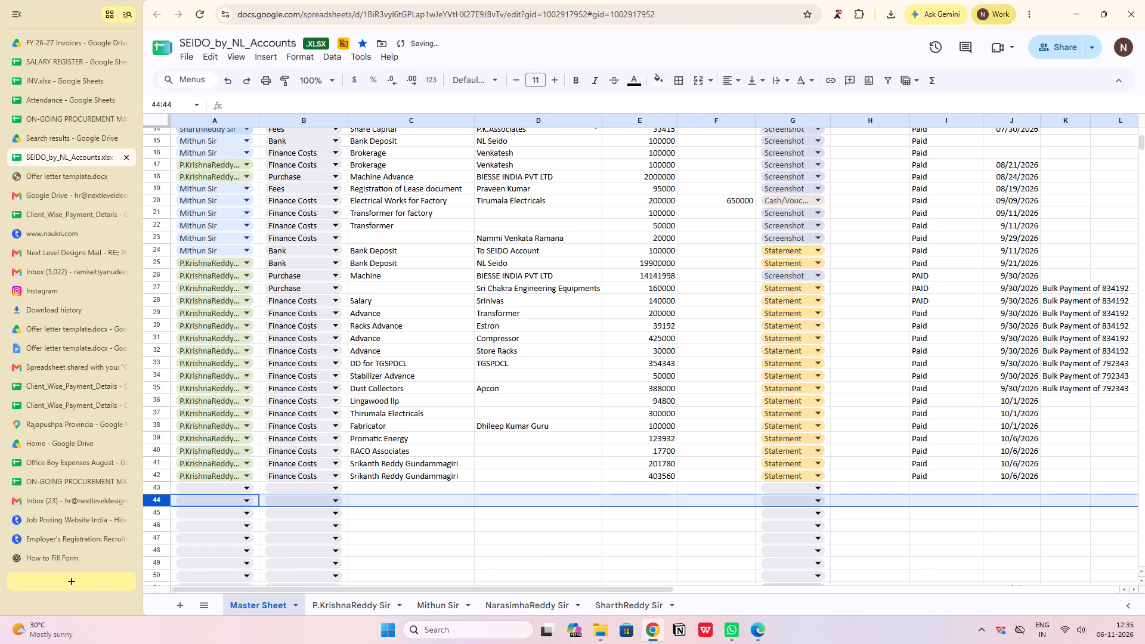
right_click(162, 501)
click(266, 288)
right_click(161, 500)
click(273, 281)
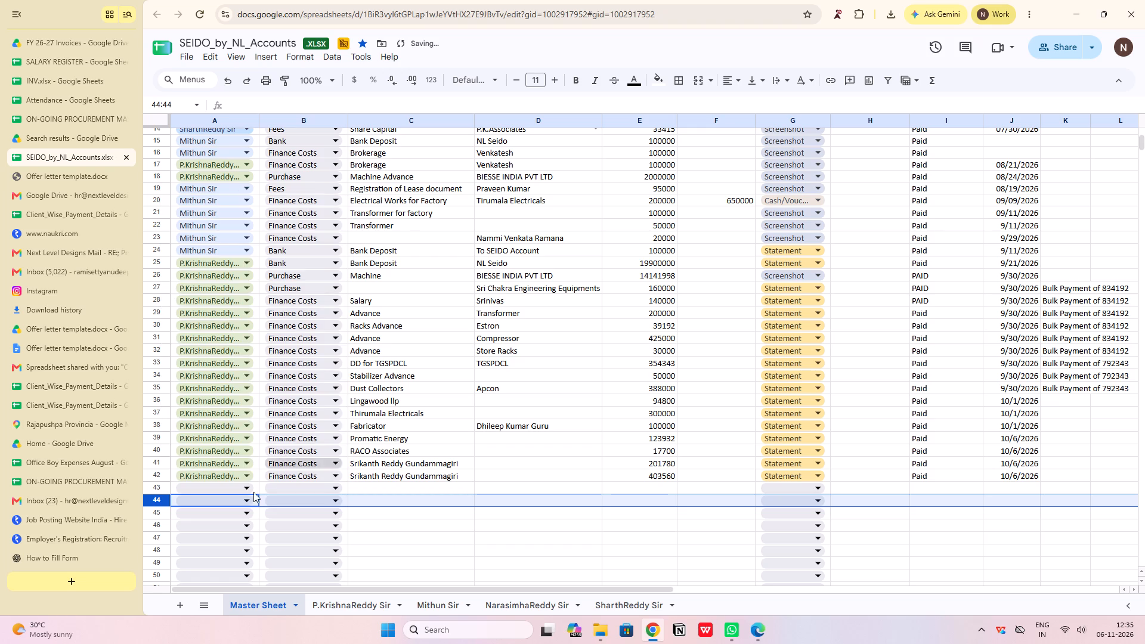
Start the row 43 entry with the same director as row 42 and category Finance Costs.
click(220, 493)
click(225, 504)
click(278, 488)
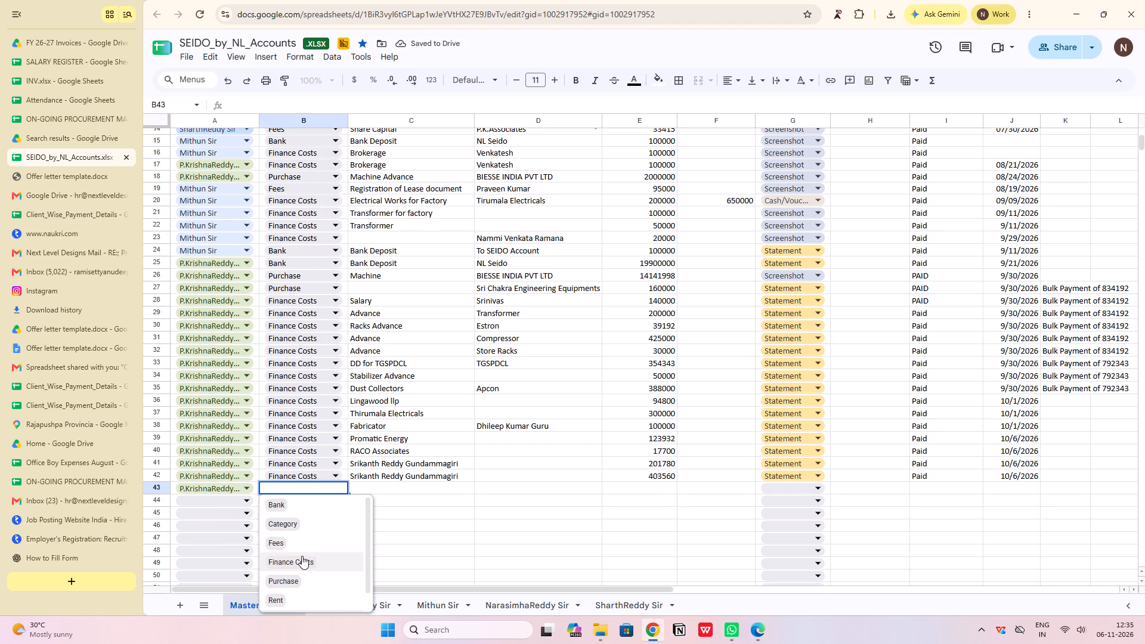
click(302, 556)
Enter JAI Industries as the row 43 description, with amount 120000.
click(374, 486)
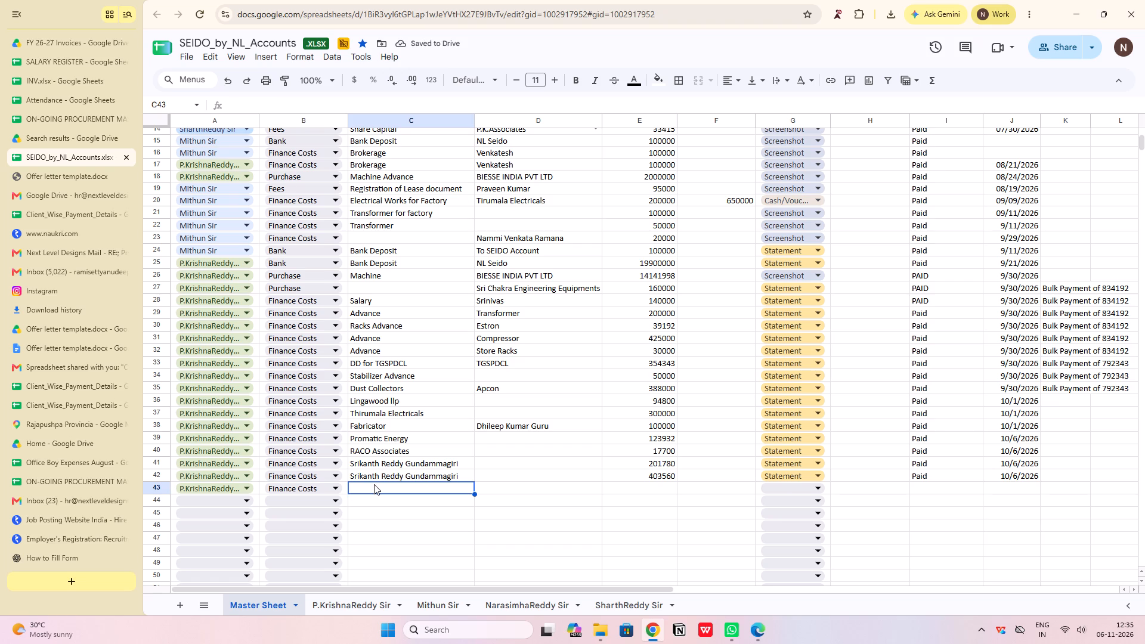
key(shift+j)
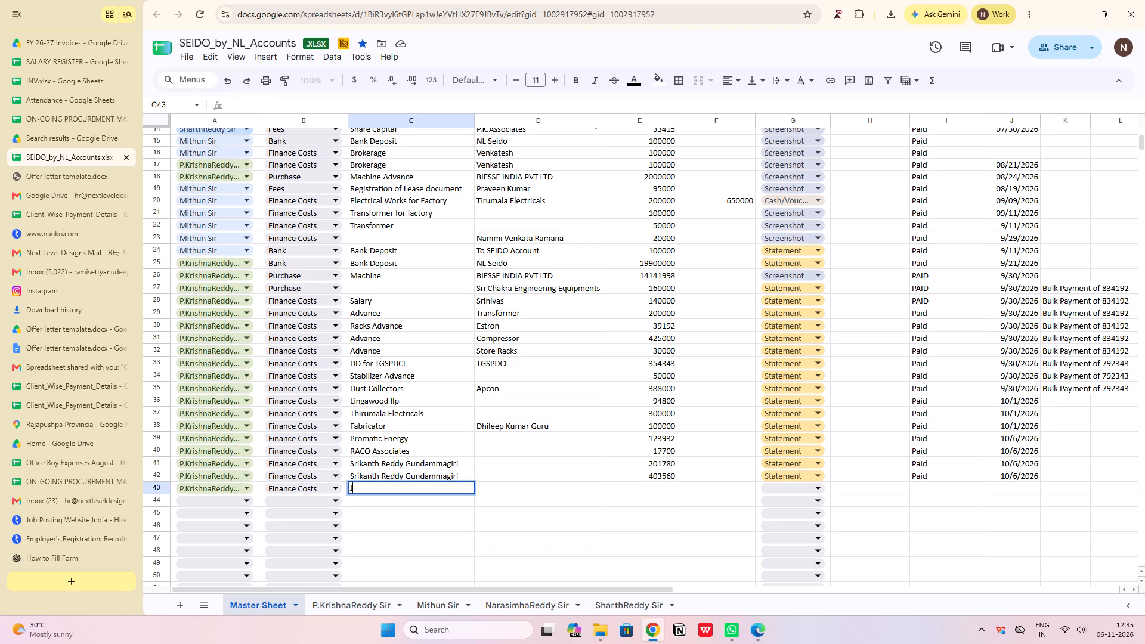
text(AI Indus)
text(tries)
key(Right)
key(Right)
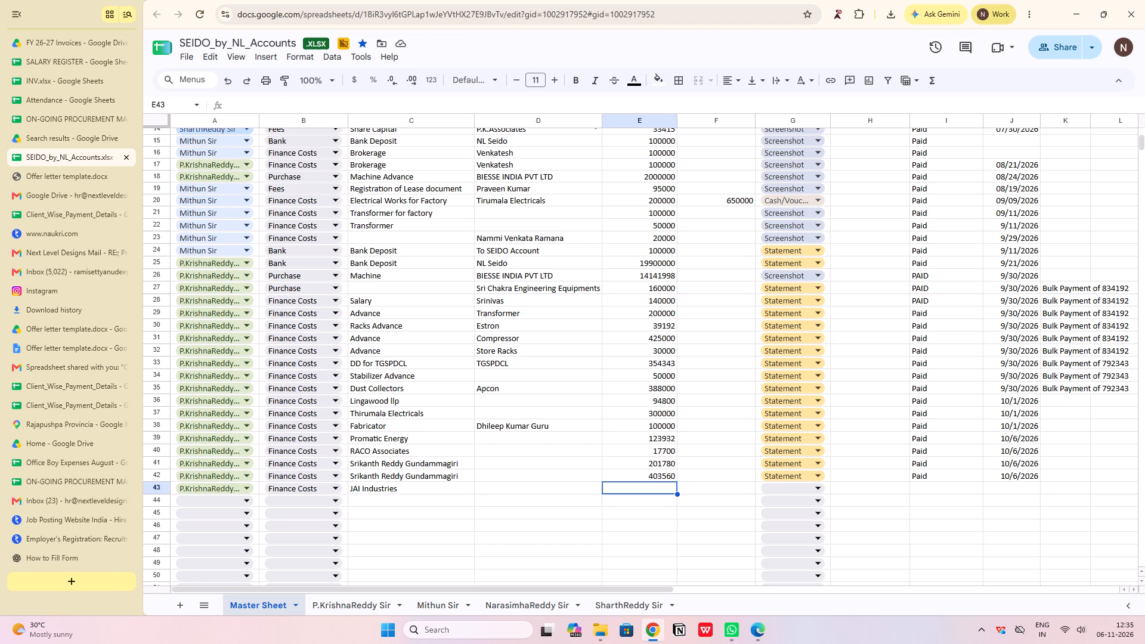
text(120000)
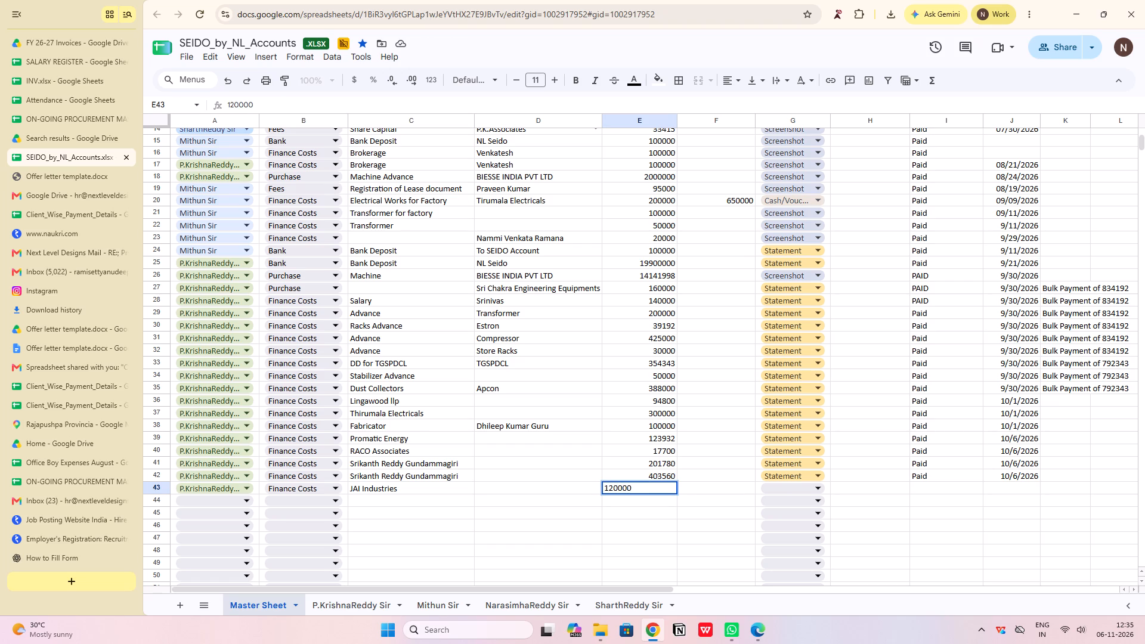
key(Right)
Complete row 43 with proof type Statement, status Paid and date 10/6/2026.
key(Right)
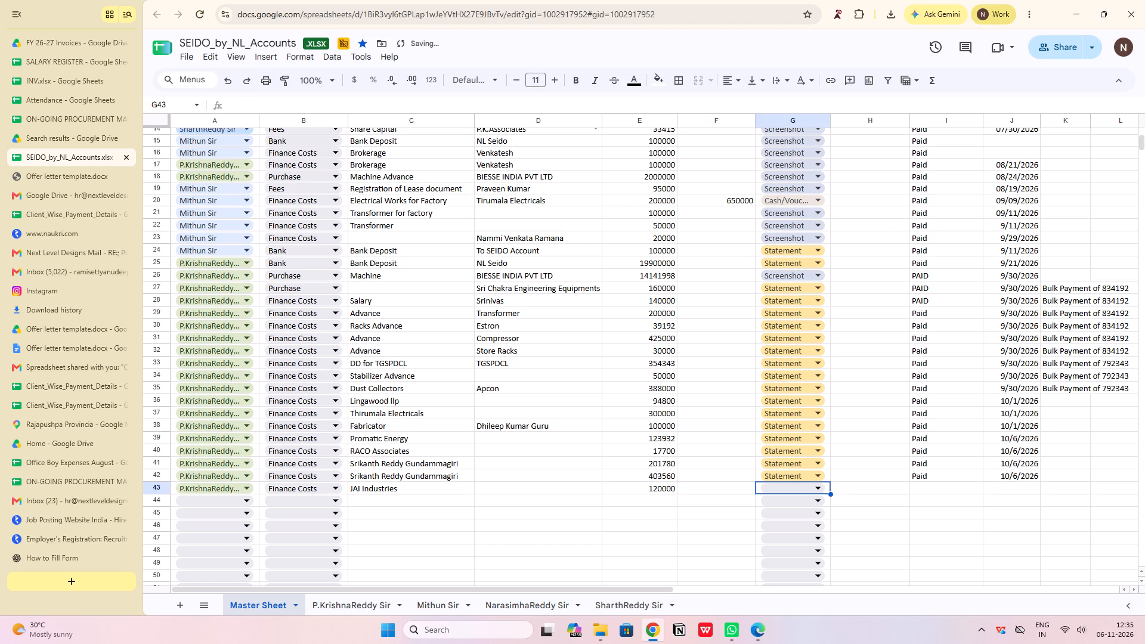
click(809, 488)
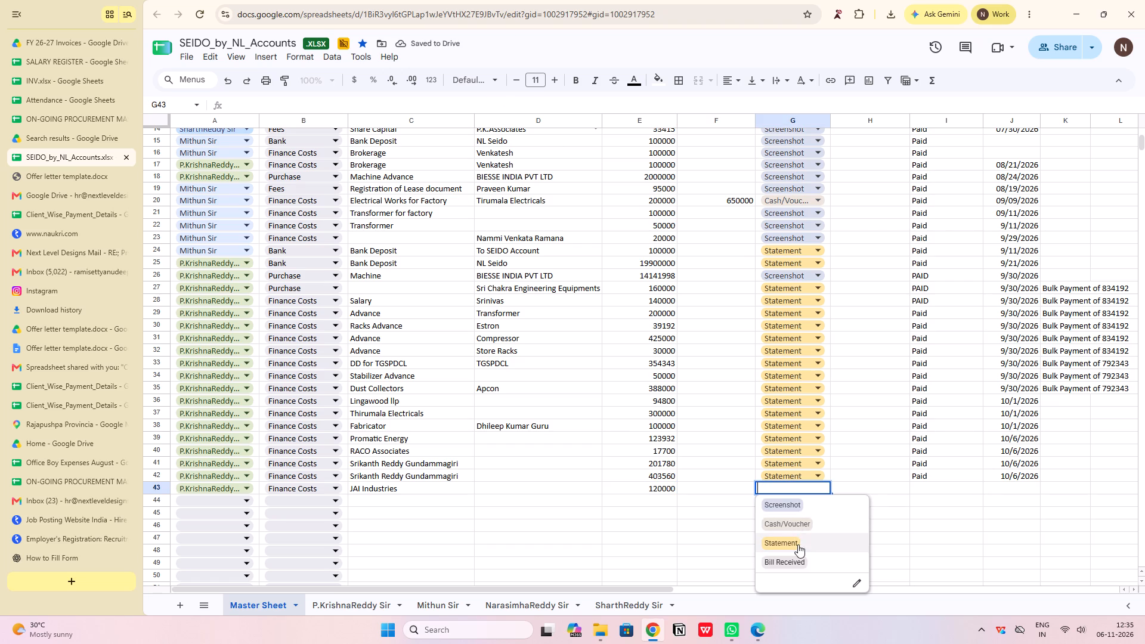
click(797, 544)
click(880, 493)
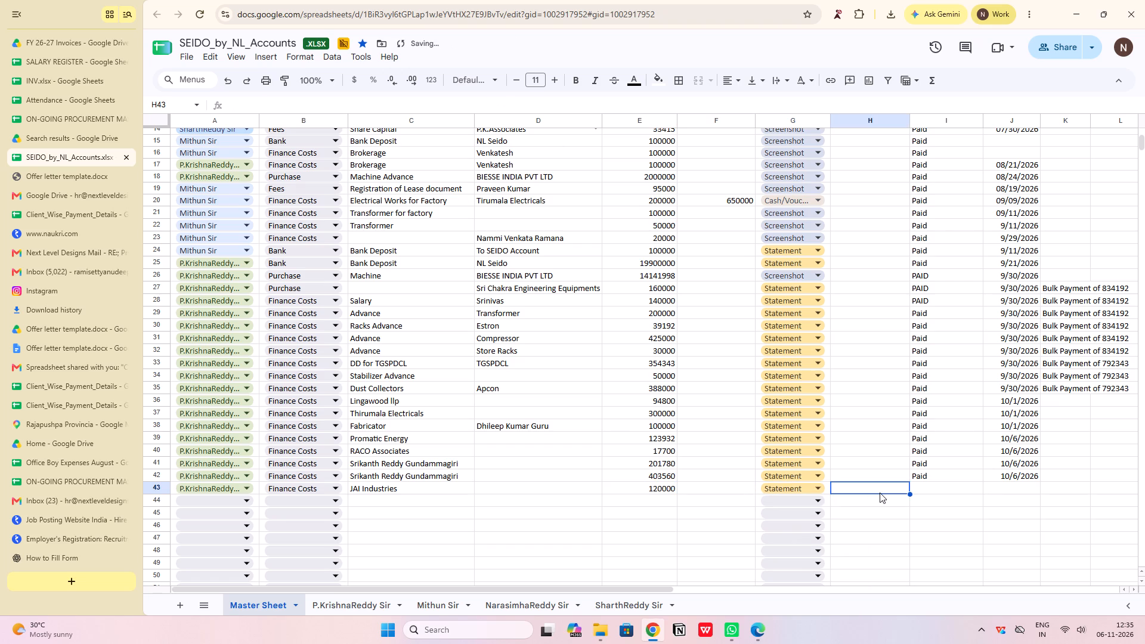
key(Right)
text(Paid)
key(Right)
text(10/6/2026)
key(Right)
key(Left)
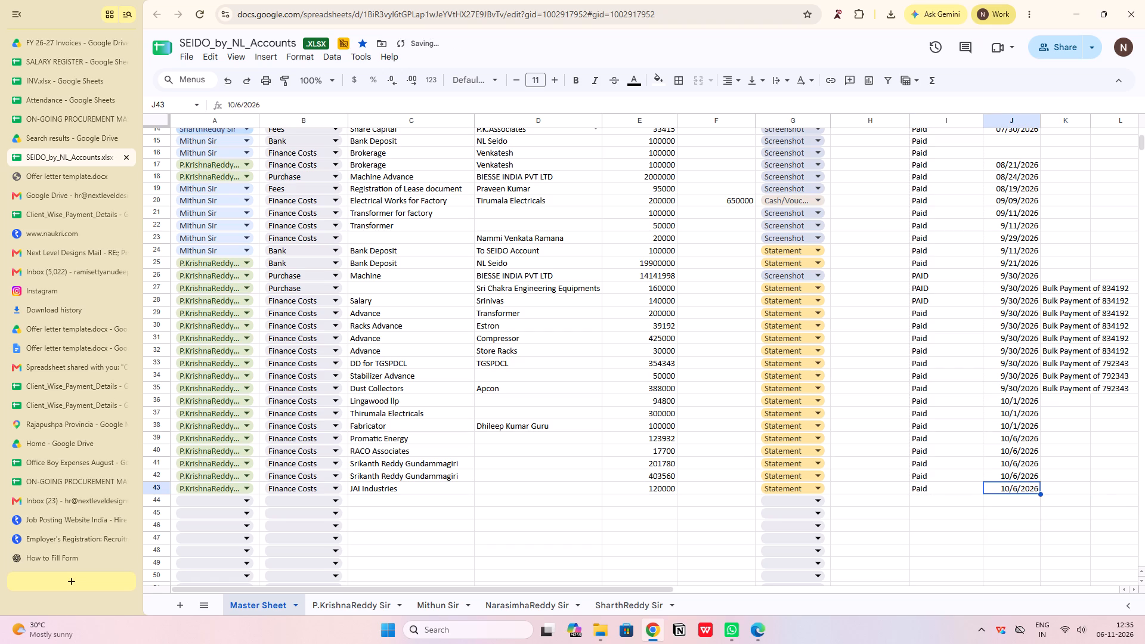
Start the row 44 entry with the same director as row 43 and category Finance Costs.
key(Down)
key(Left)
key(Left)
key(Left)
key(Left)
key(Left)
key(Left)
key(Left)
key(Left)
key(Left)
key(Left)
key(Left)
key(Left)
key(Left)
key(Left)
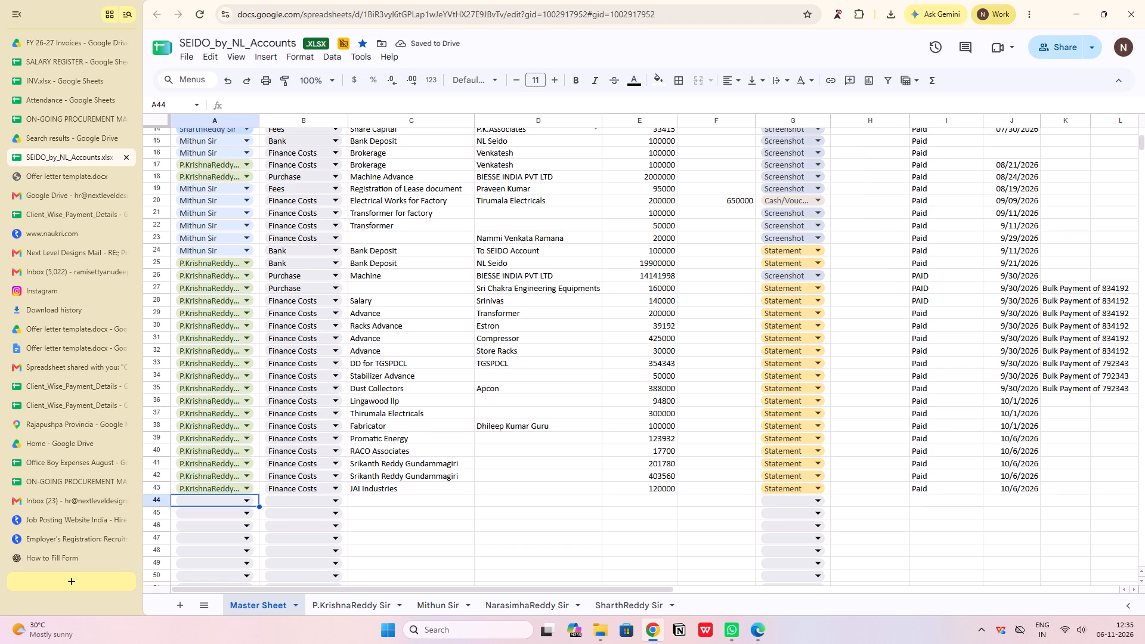
click(215, 500)
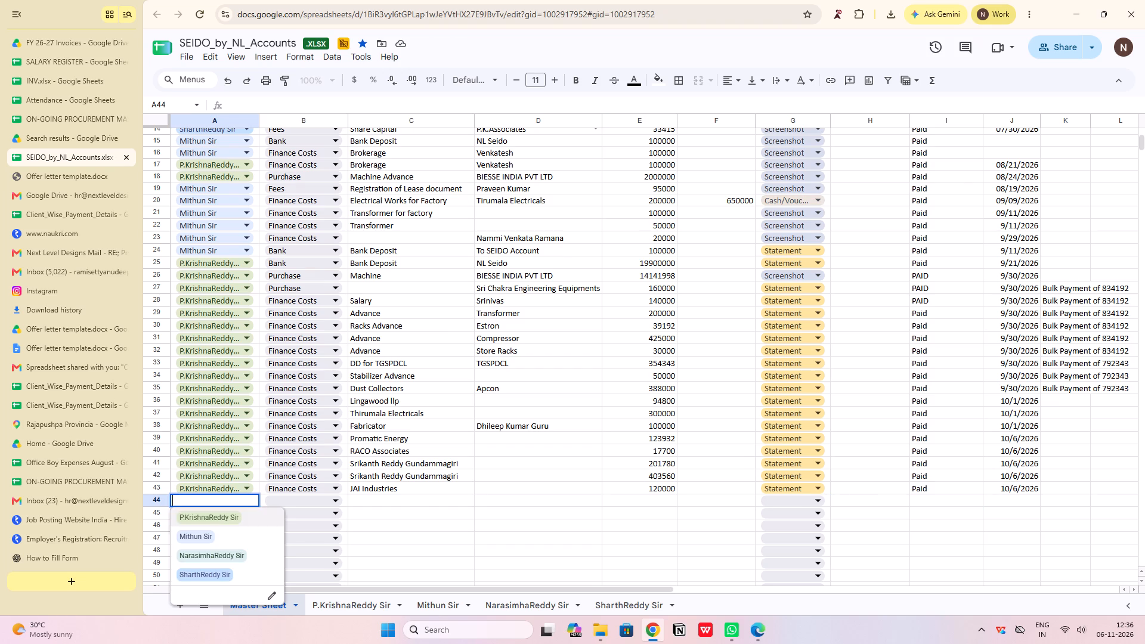
click(219, 512)
click(295, 496)
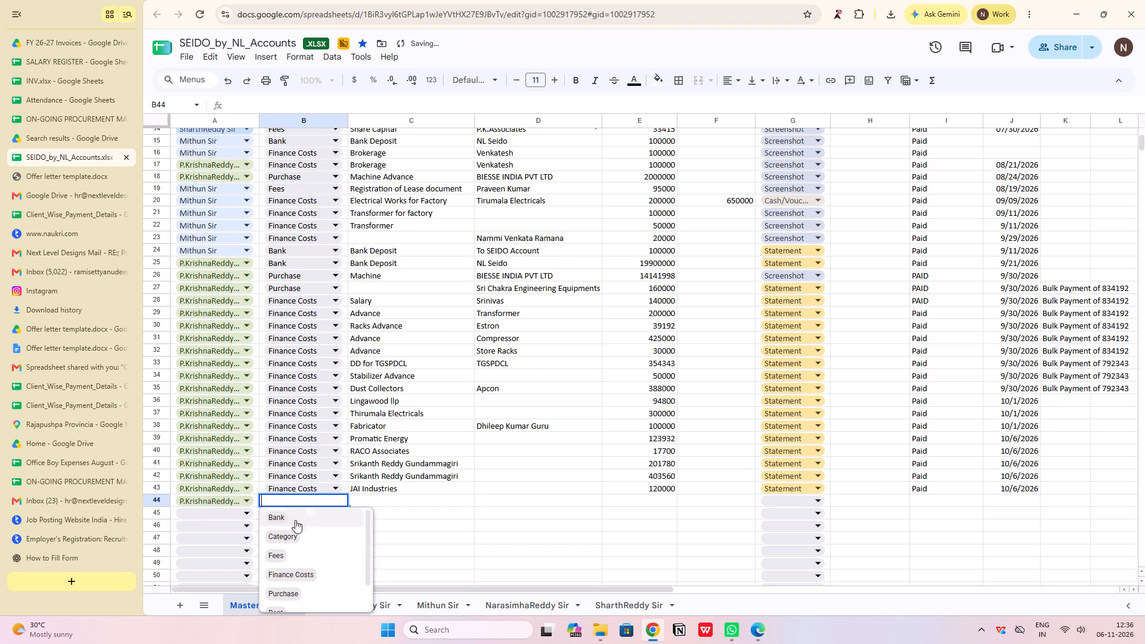
click(301, 574)
Enter the individual payee's name in the row 44 description, with amount 100000.
click(361, 504)
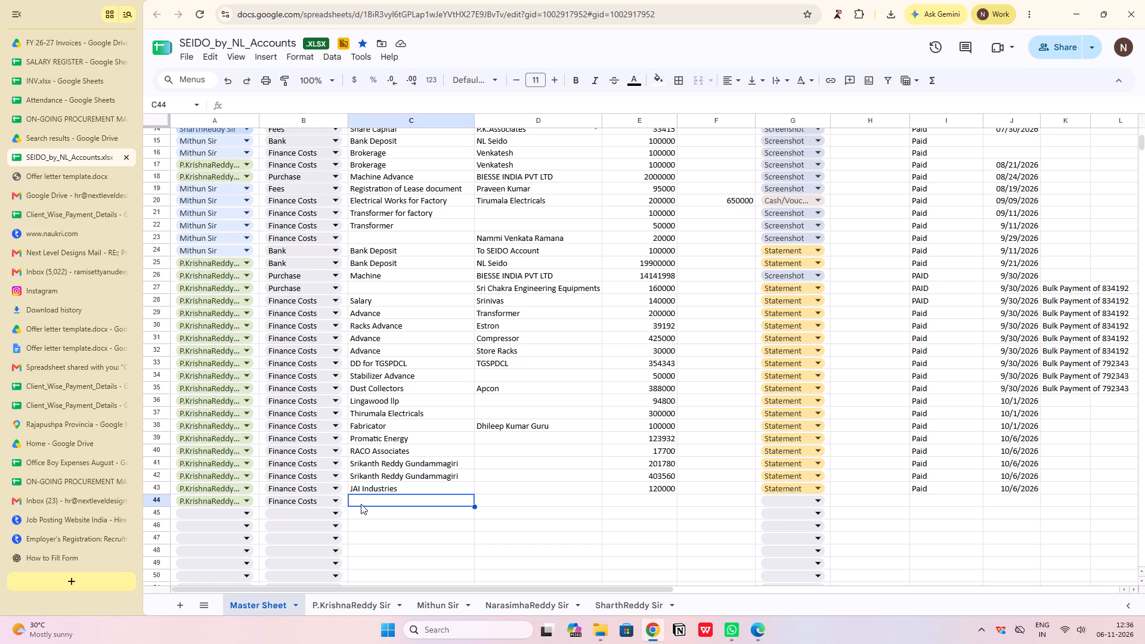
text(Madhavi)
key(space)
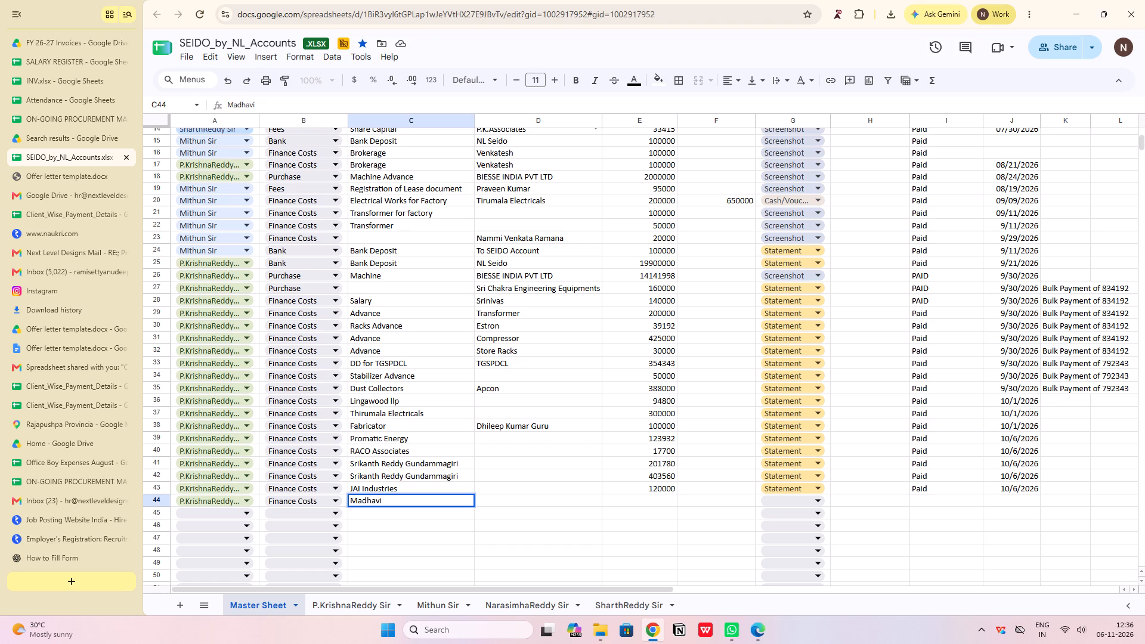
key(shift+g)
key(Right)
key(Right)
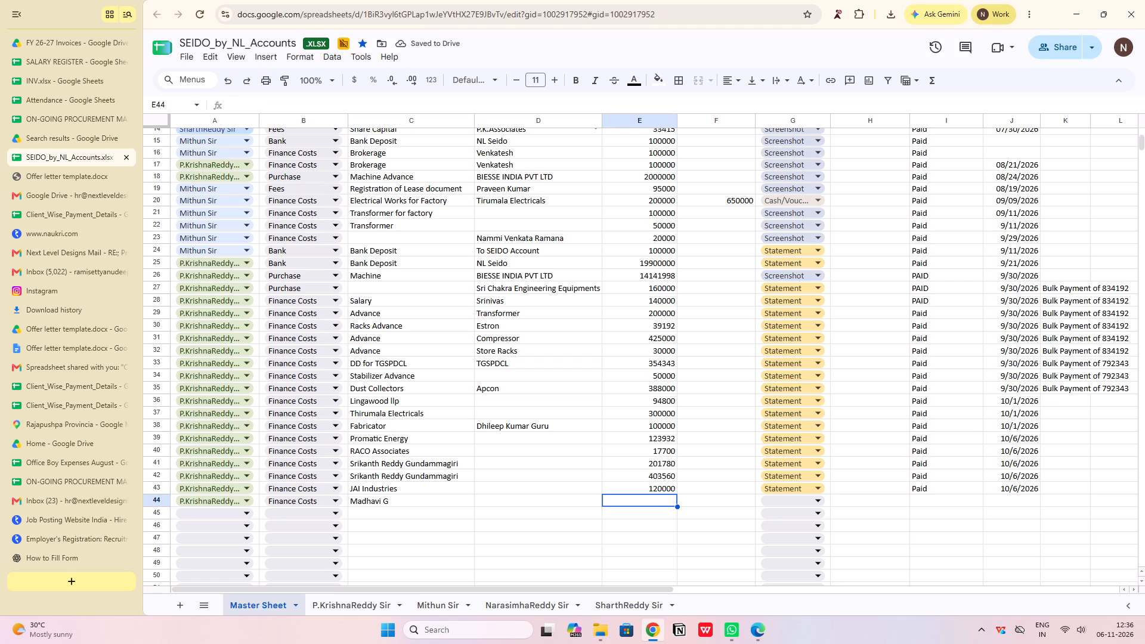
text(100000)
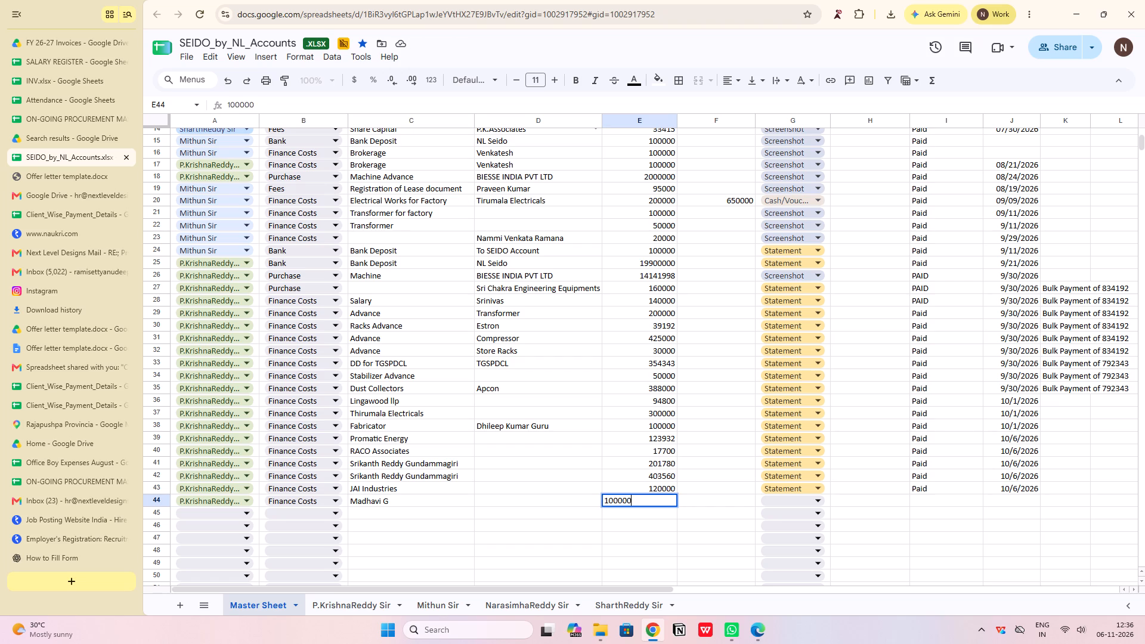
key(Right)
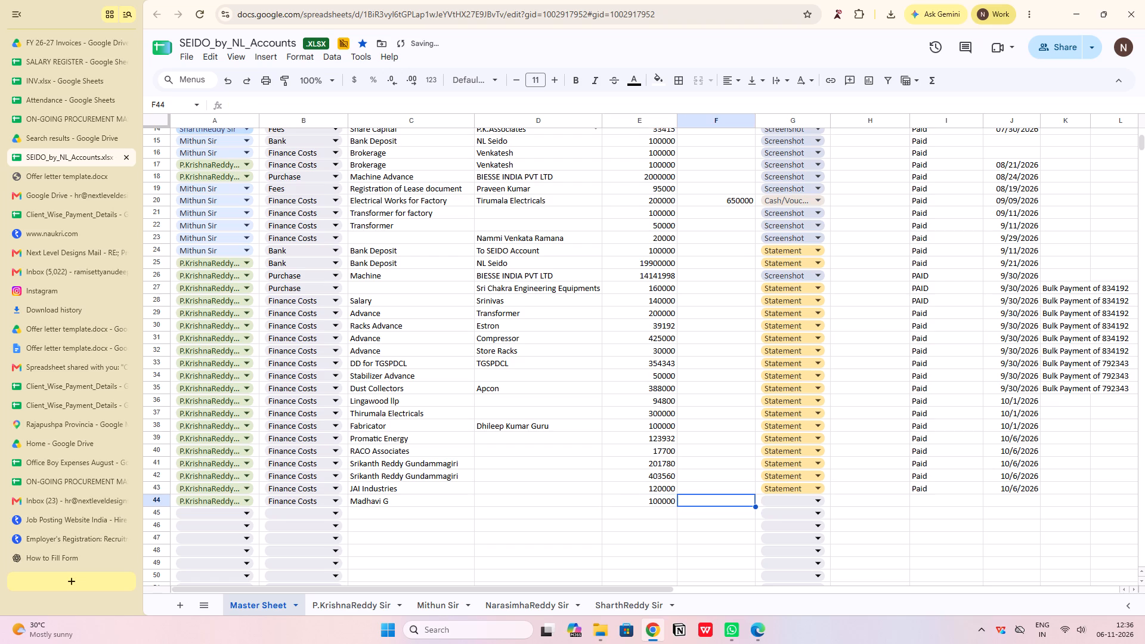
Complete row 44 with proof type Statement, status Paid and date 10/8/2026.
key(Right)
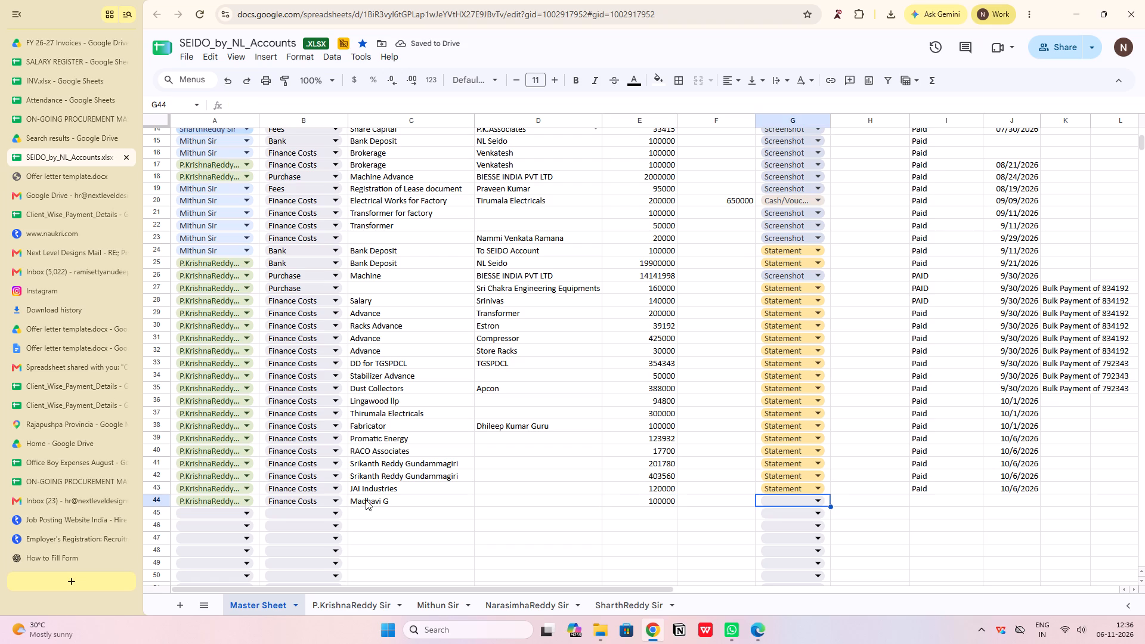
click(791, 503)
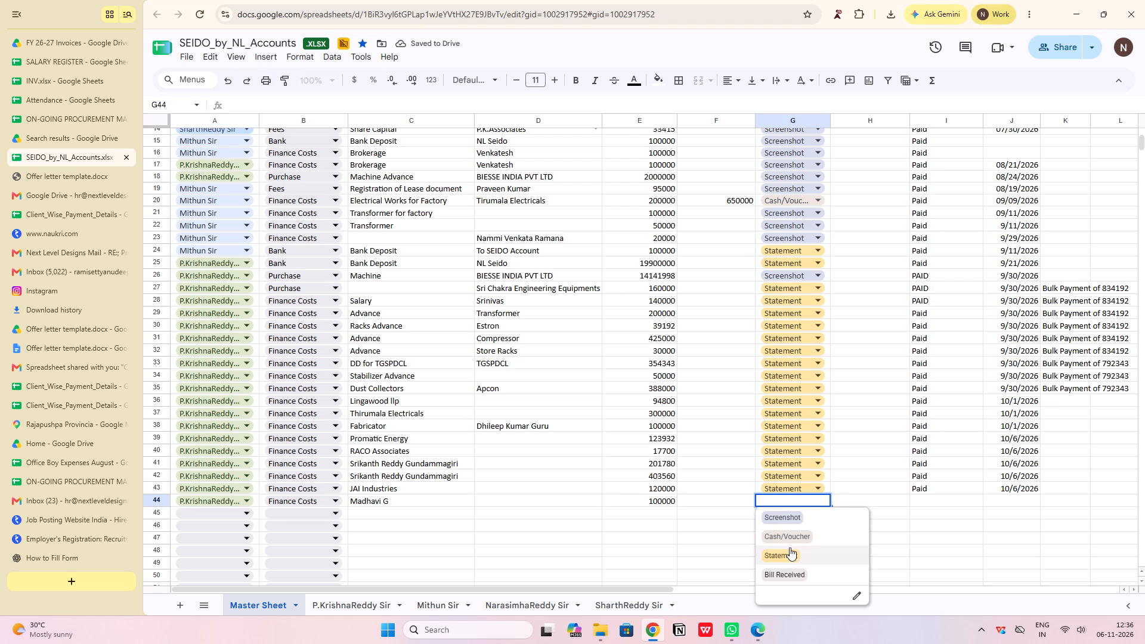
click(789, 551)
click(919, 497)
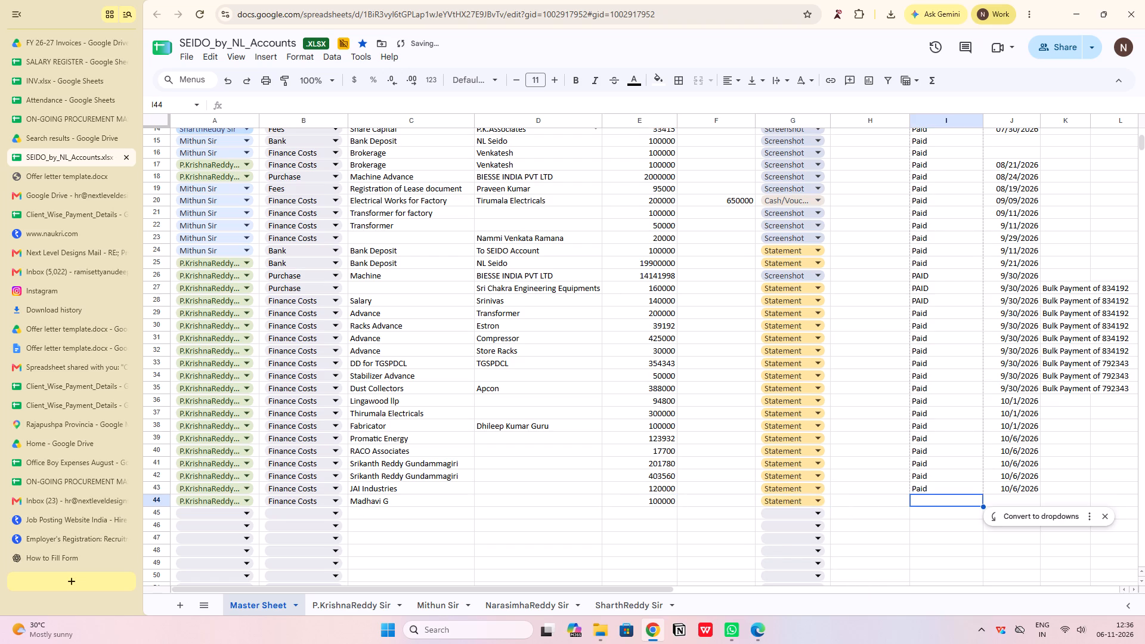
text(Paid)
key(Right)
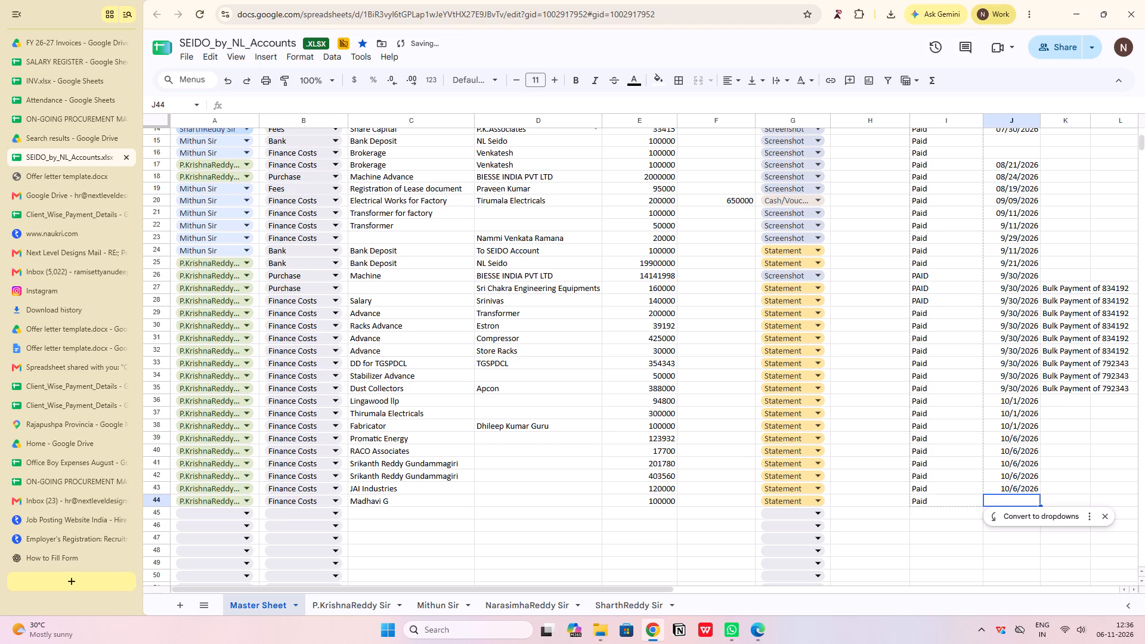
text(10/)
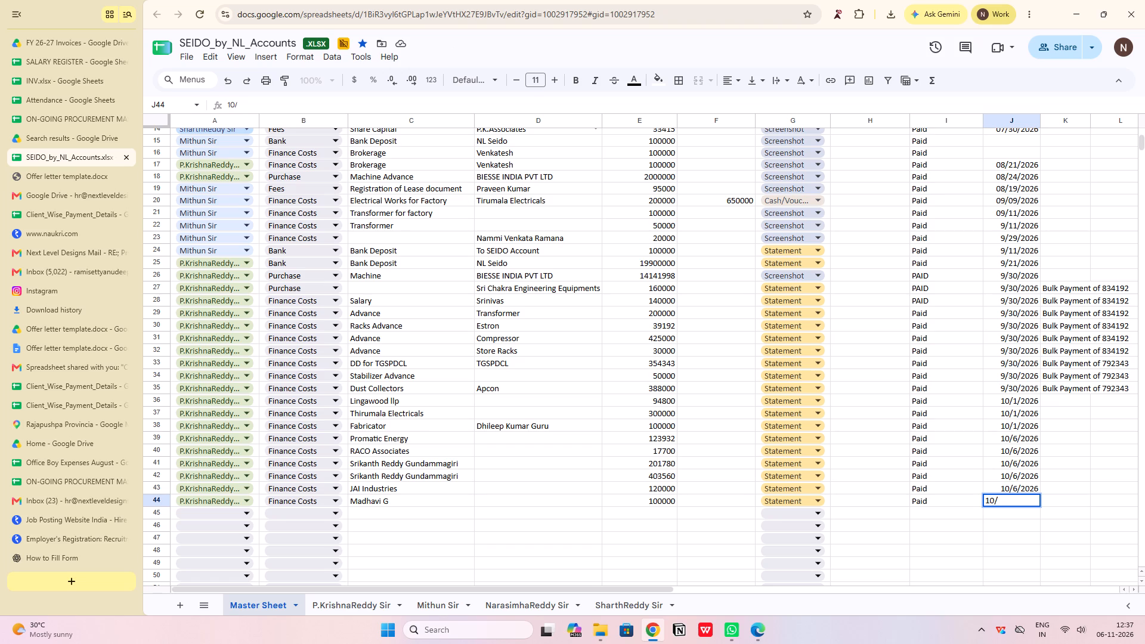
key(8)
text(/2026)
Change the date of the JAI Industries entry in row 43 to 10/8/2026.
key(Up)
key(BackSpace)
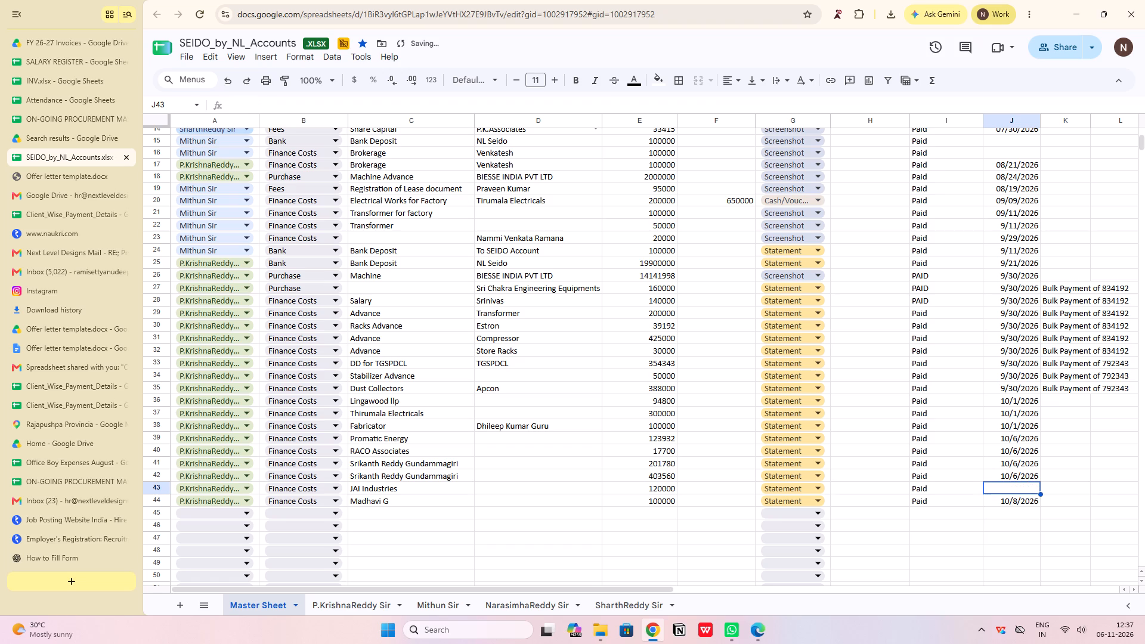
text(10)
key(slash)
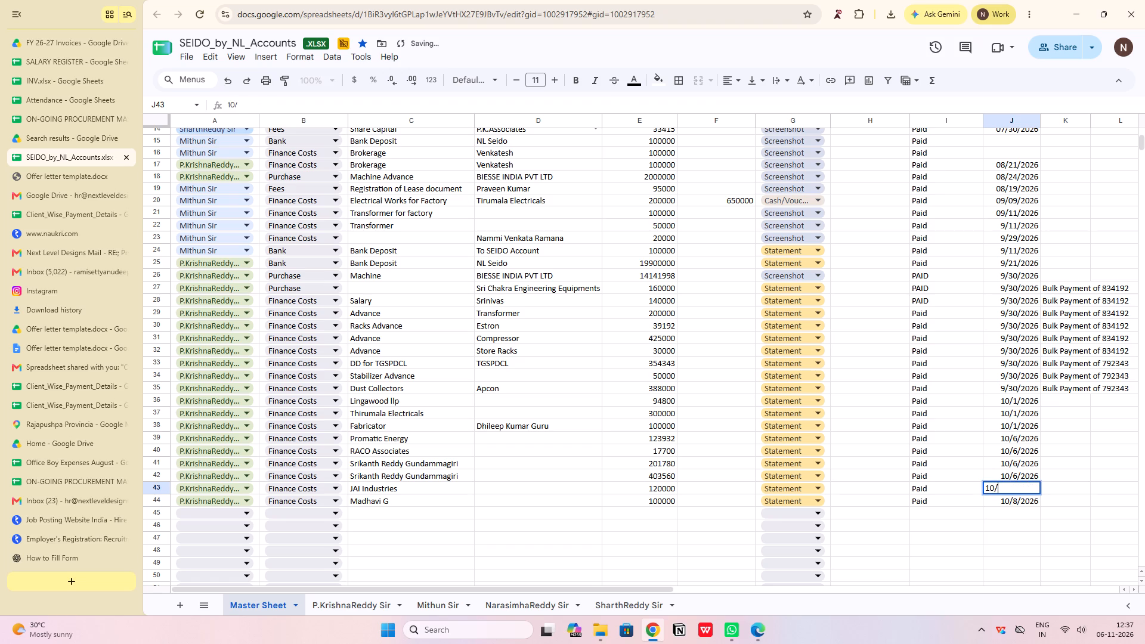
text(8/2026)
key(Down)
Start the row 45 entry with the same director as row 44 and category Finance Costs.
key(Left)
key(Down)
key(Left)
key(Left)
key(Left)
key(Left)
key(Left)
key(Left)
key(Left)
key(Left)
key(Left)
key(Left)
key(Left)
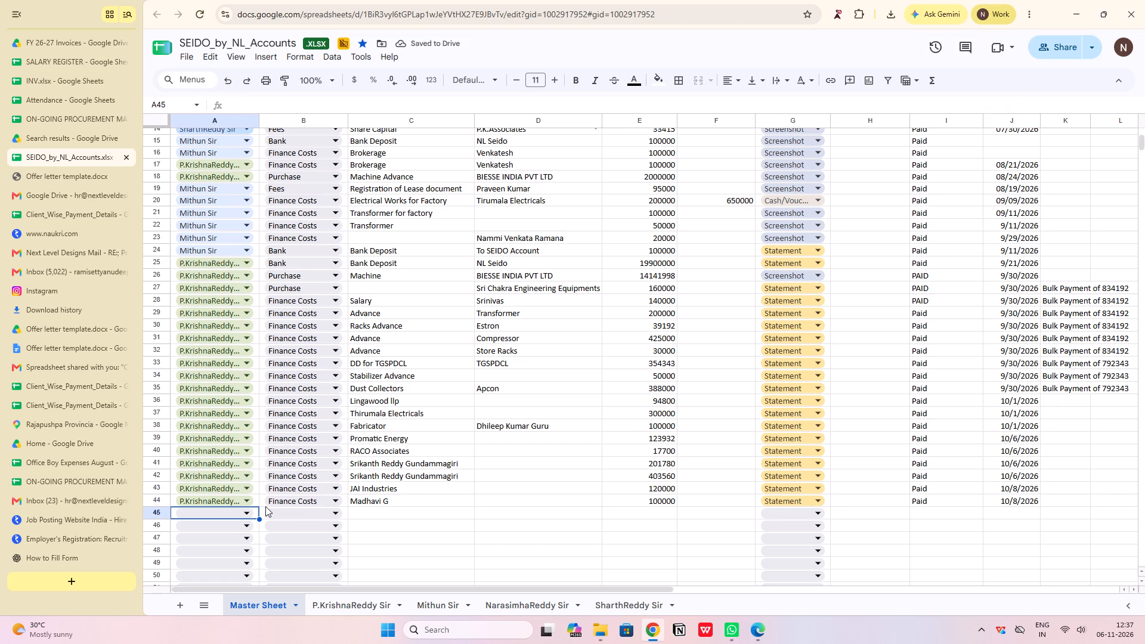
click(240, 513)
click(253, 439)
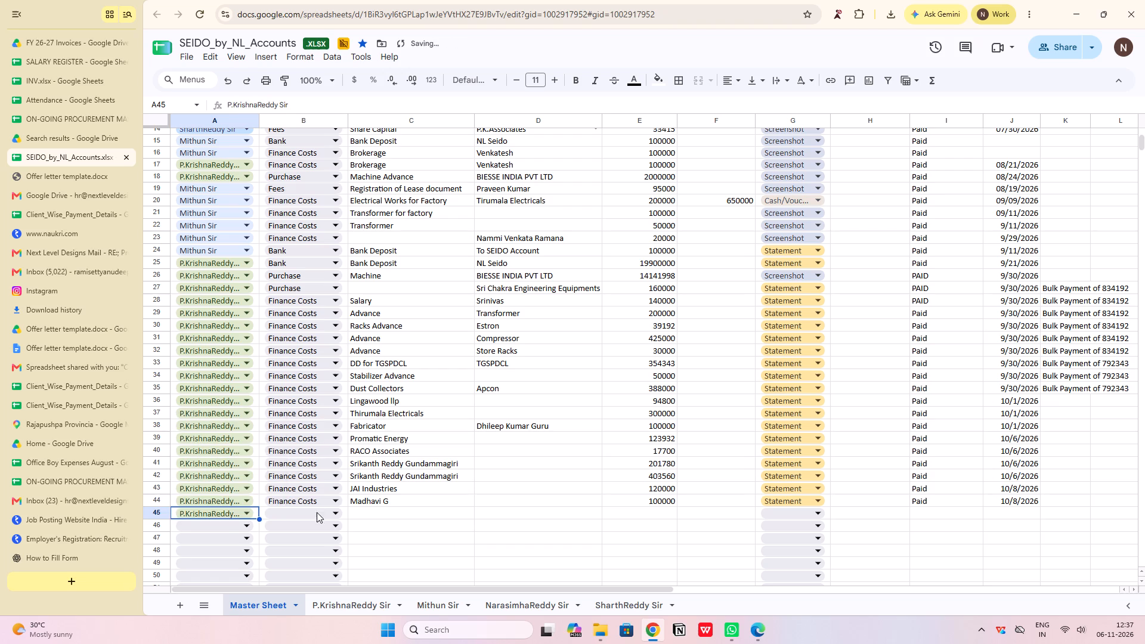
click(317, 512)
click(326, 459)
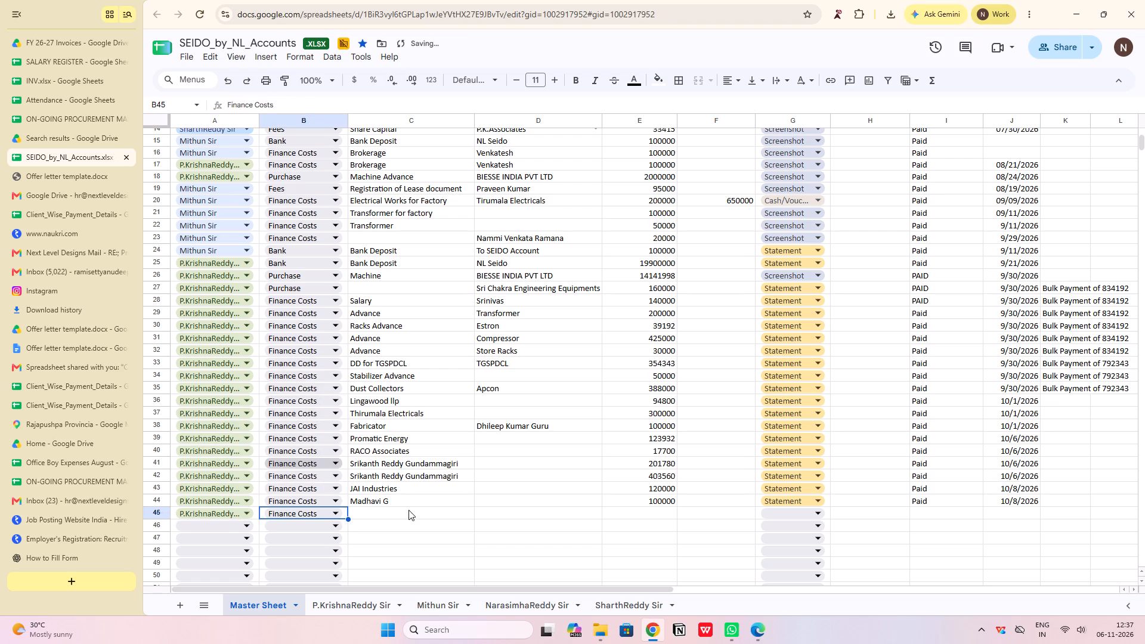
Enter Tor and Associates as the row 45 description, with amount 281500.
click(409, 510)
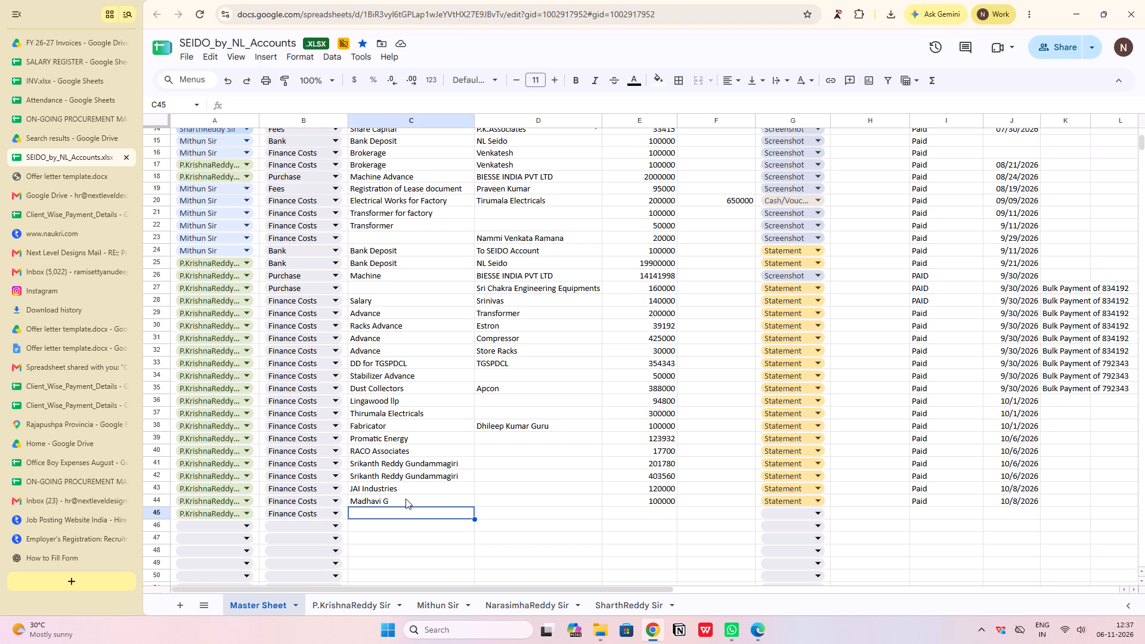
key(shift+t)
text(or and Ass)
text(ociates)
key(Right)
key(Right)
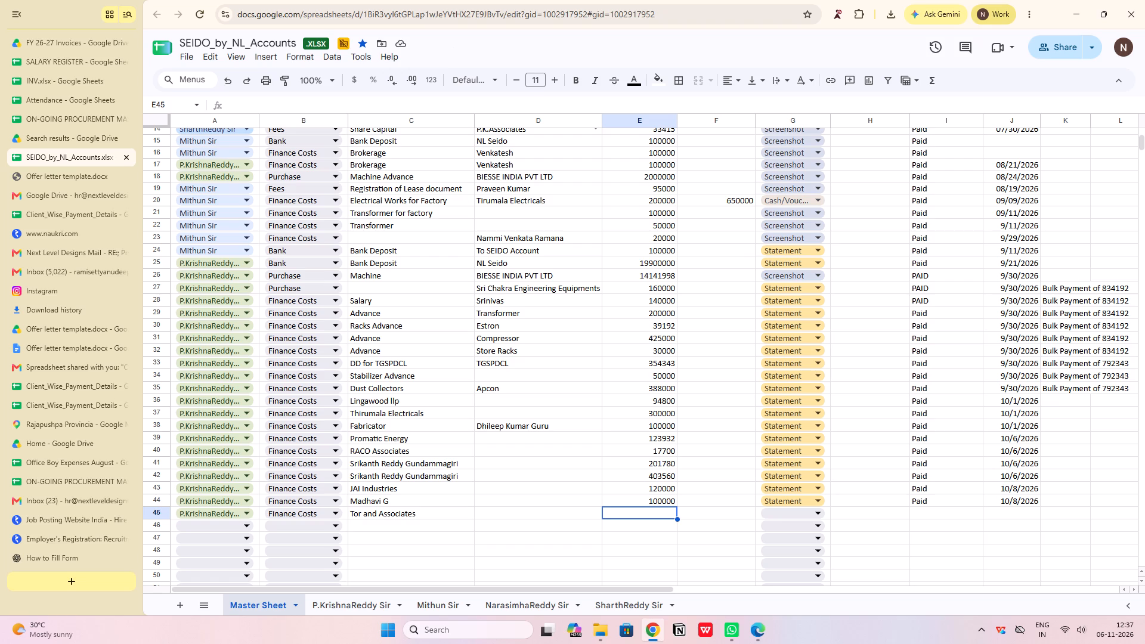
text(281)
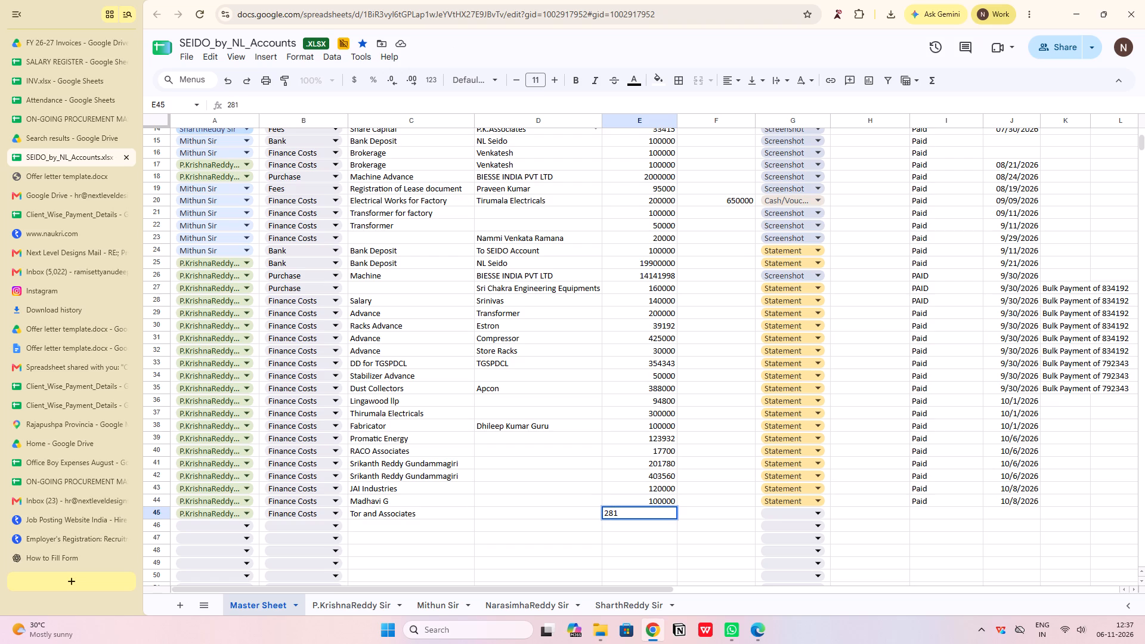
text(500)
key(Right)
Set the proof type to Statement and the status to Paid for the Tor and Associates entry in row 45.
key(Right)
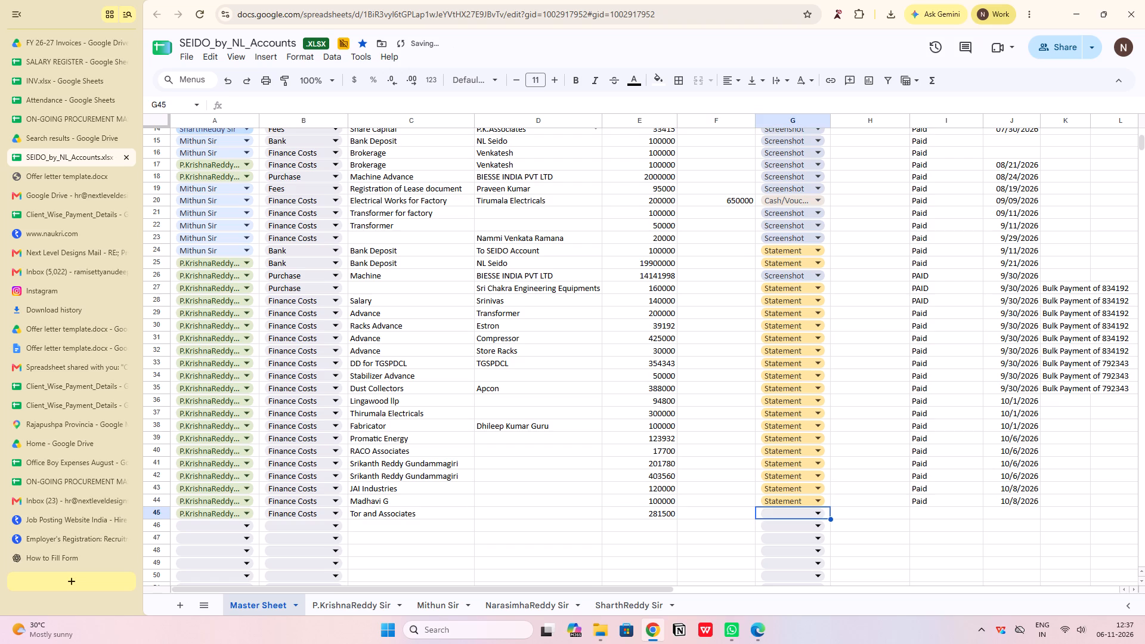
click(801, 509)
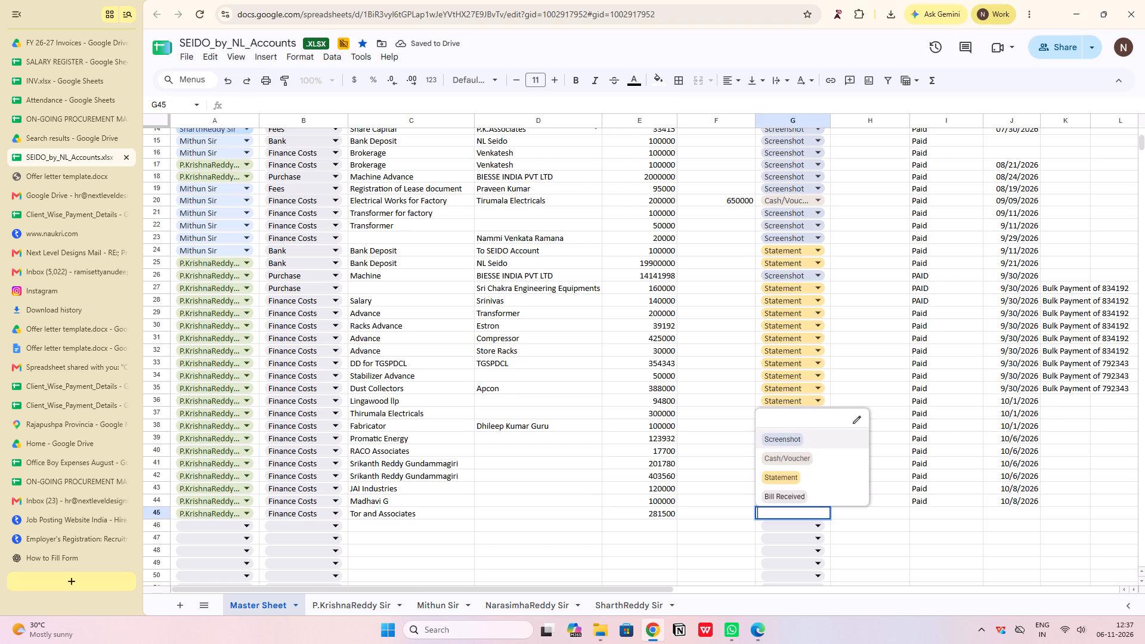
click(801, 475)
click(929, 507)
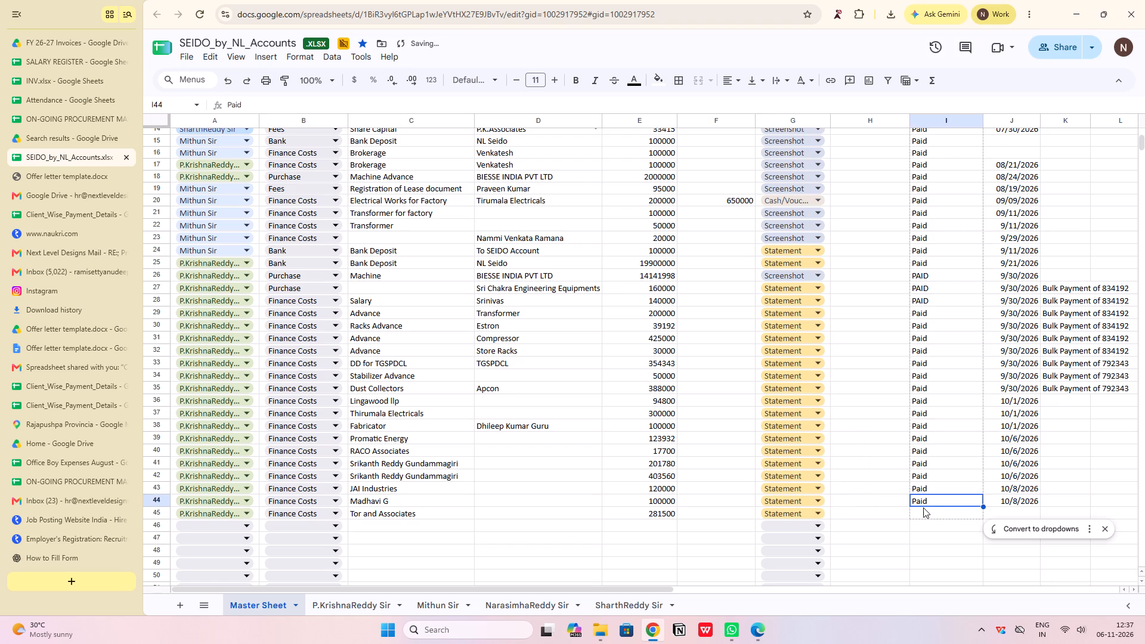
click(923, 510)
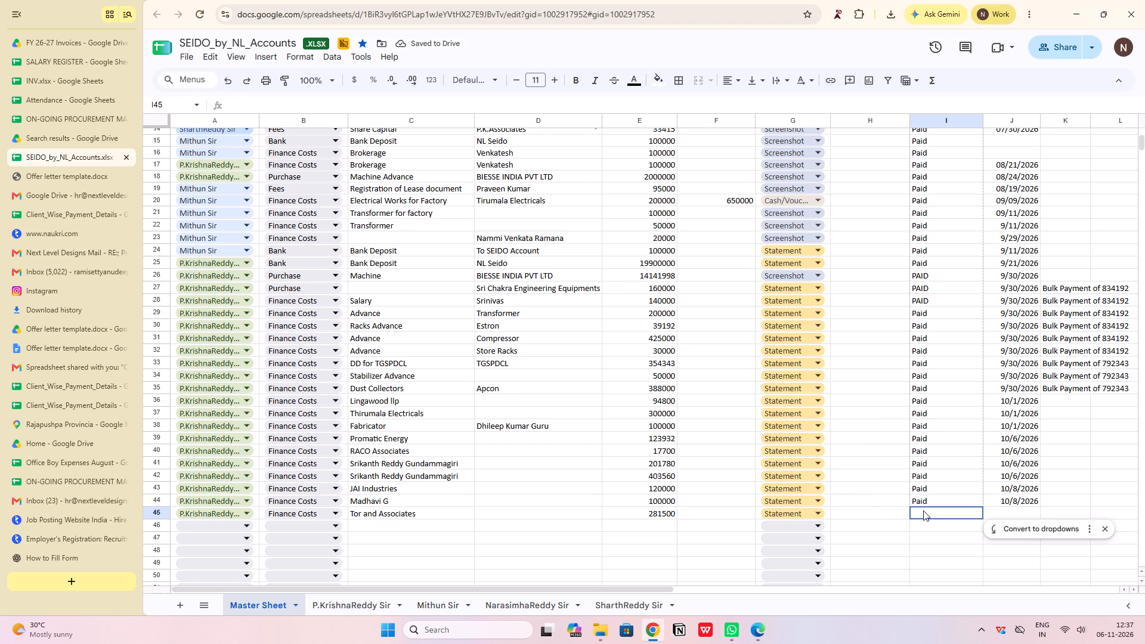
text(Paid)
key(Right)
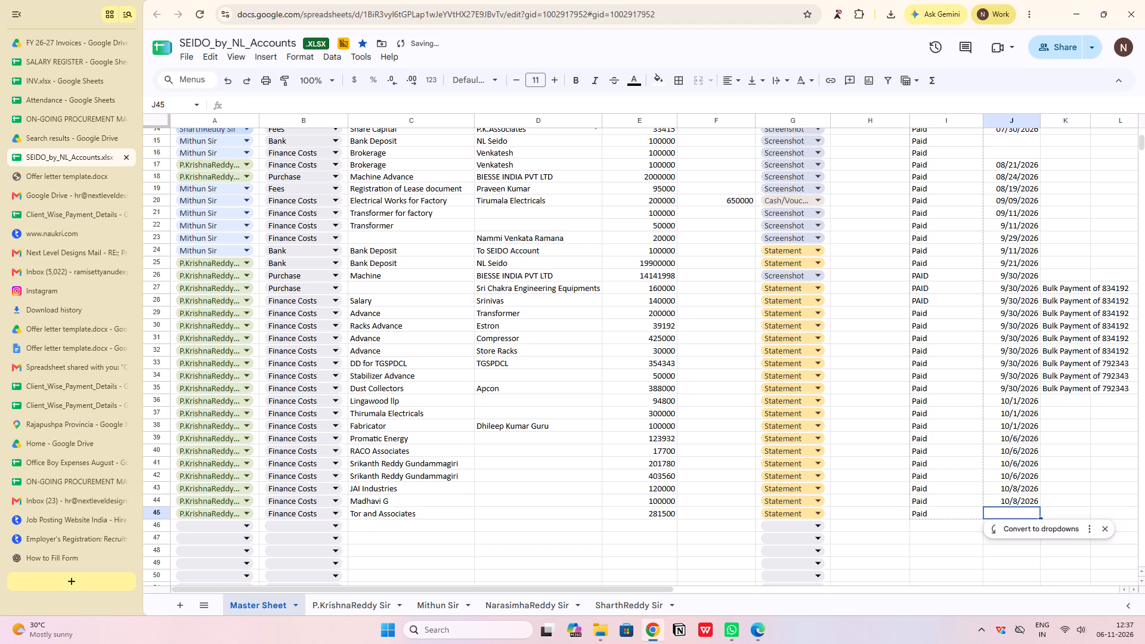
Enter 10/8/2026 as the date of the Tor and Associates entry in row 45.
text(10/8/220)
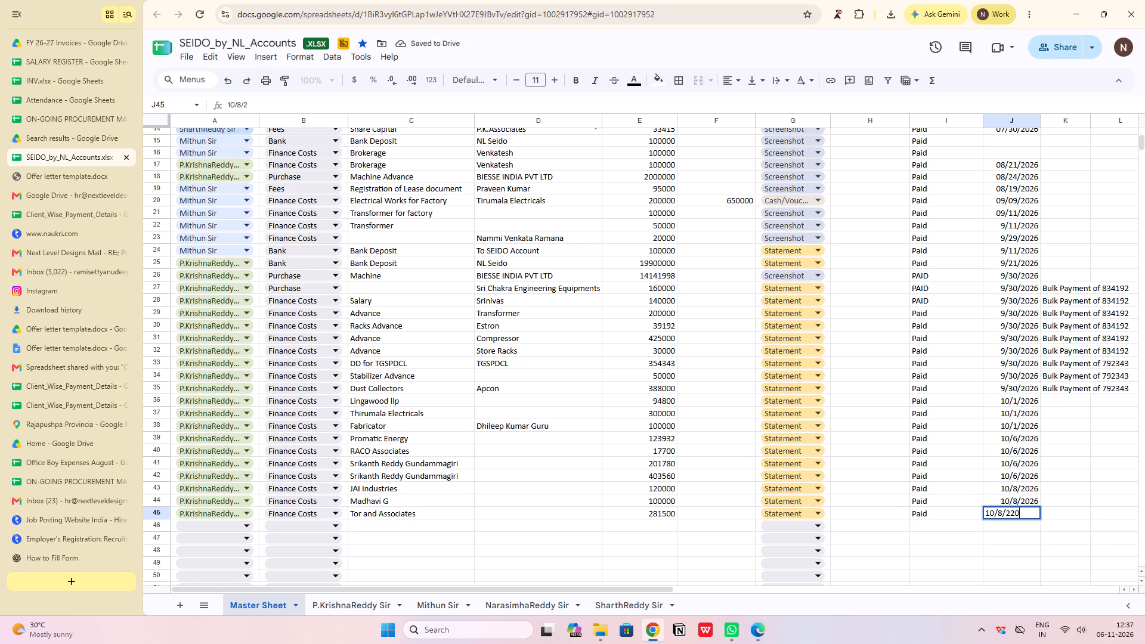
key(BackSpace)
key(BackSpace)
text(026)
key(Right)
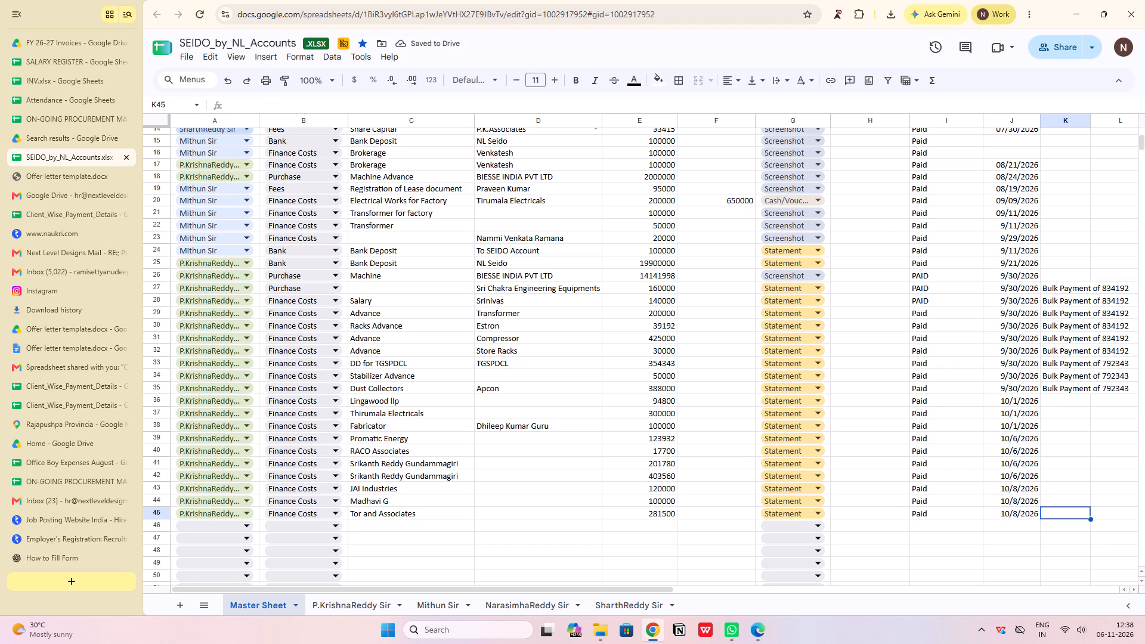
Change the date of the Tor and Associates entry in row 45 to 10/9/2026.
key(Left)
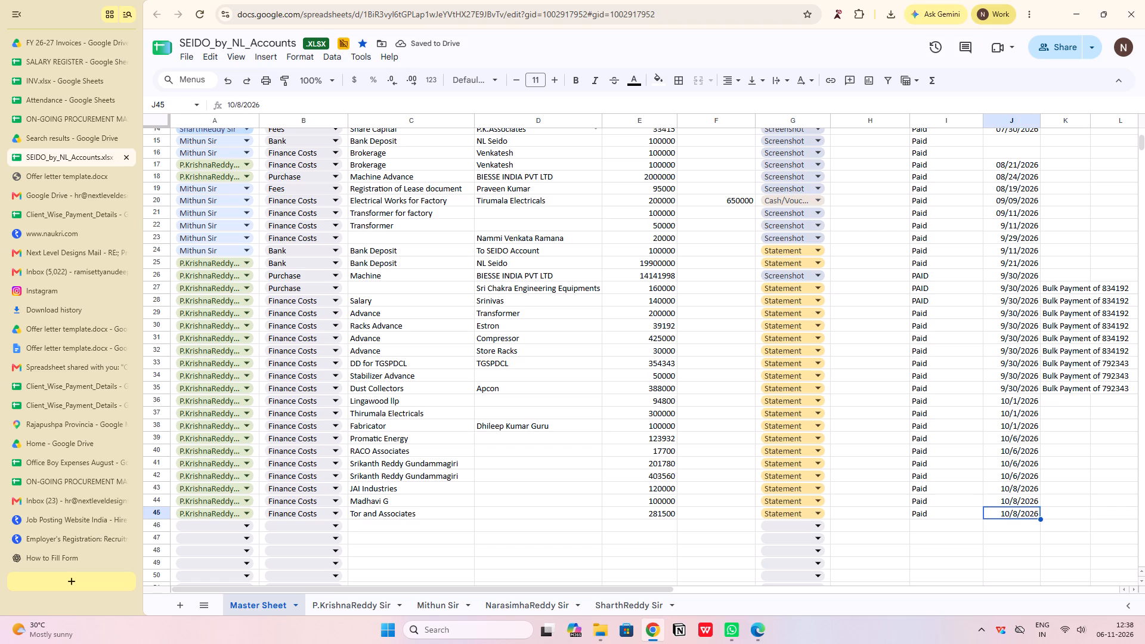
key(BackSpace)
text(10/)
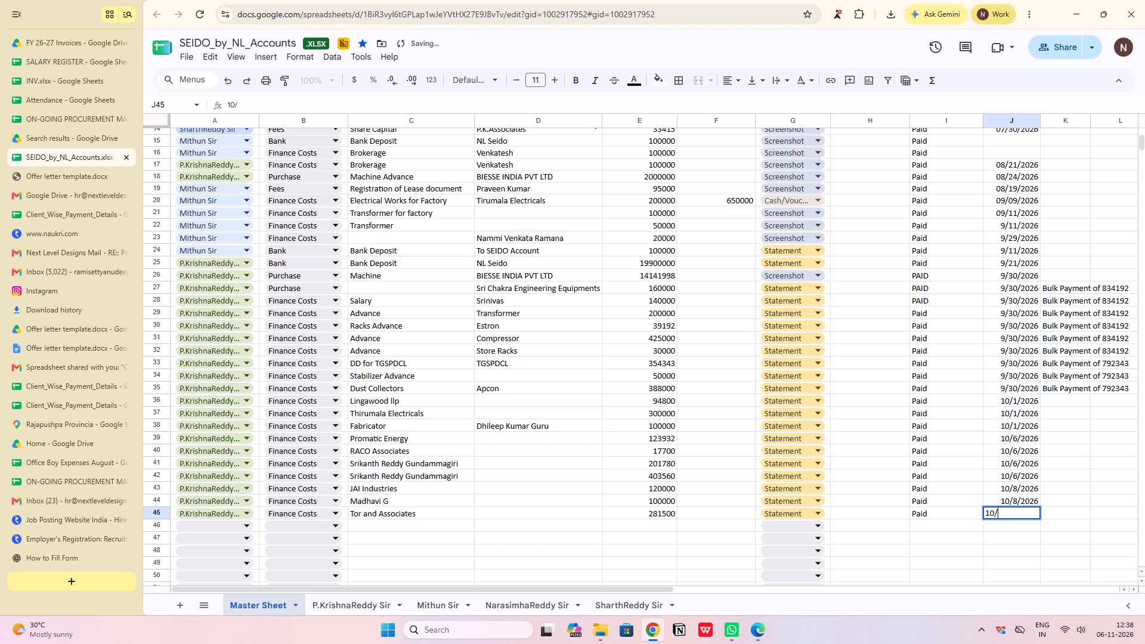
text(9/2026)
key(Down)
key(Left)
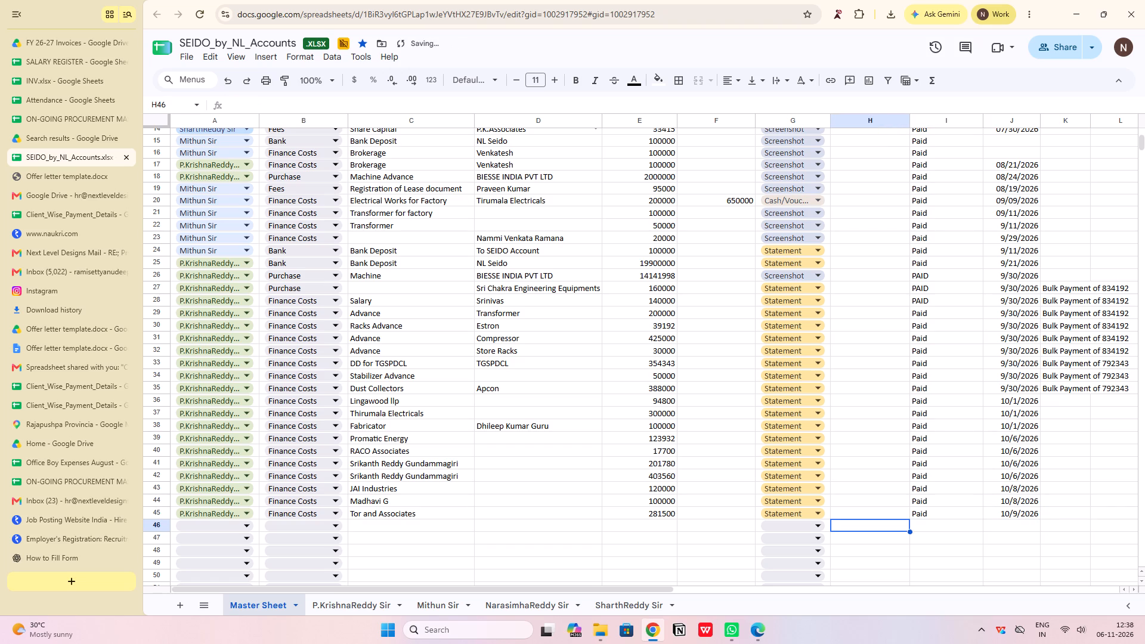
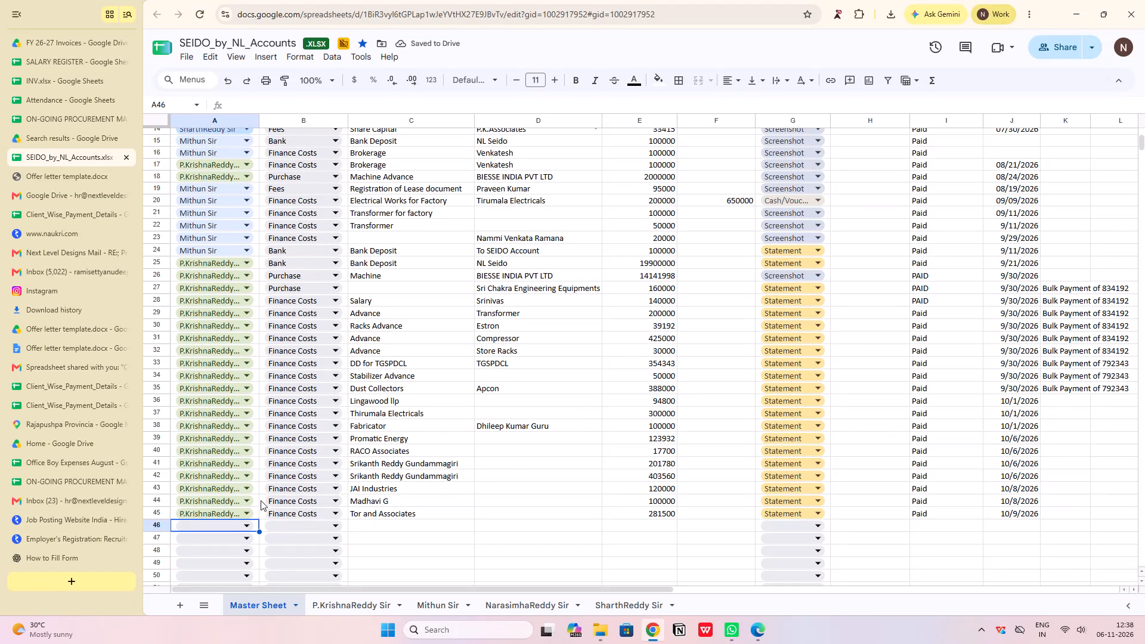
Start the row 46 entry with the same director as row 45 and the category Finance Costs.
click(234, 523)
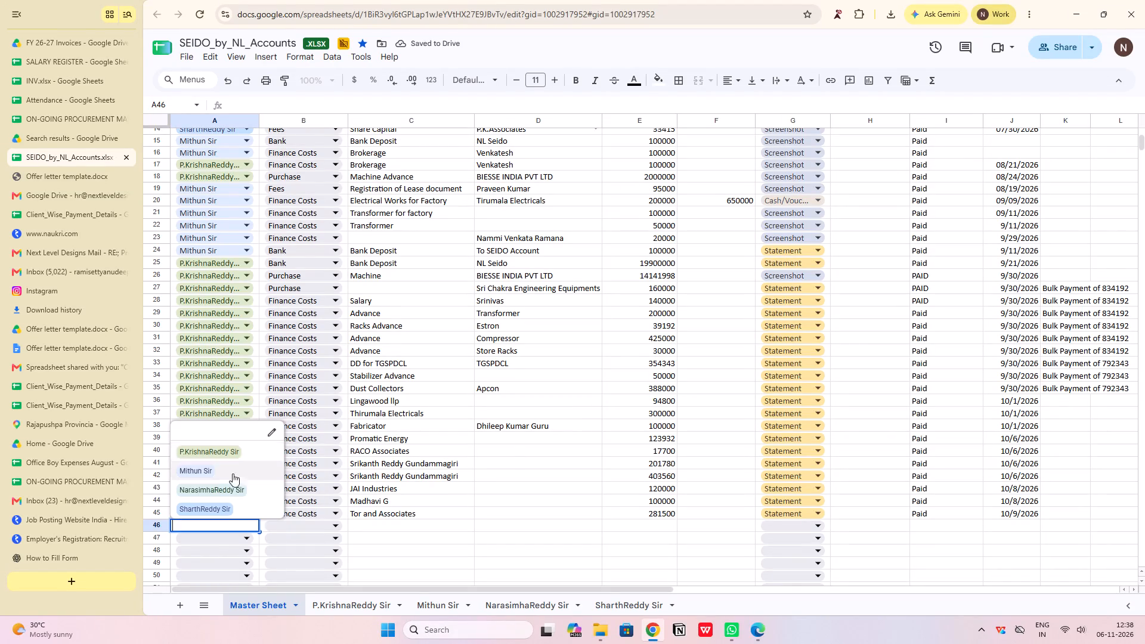
click(239, 454)
click(313, 526)
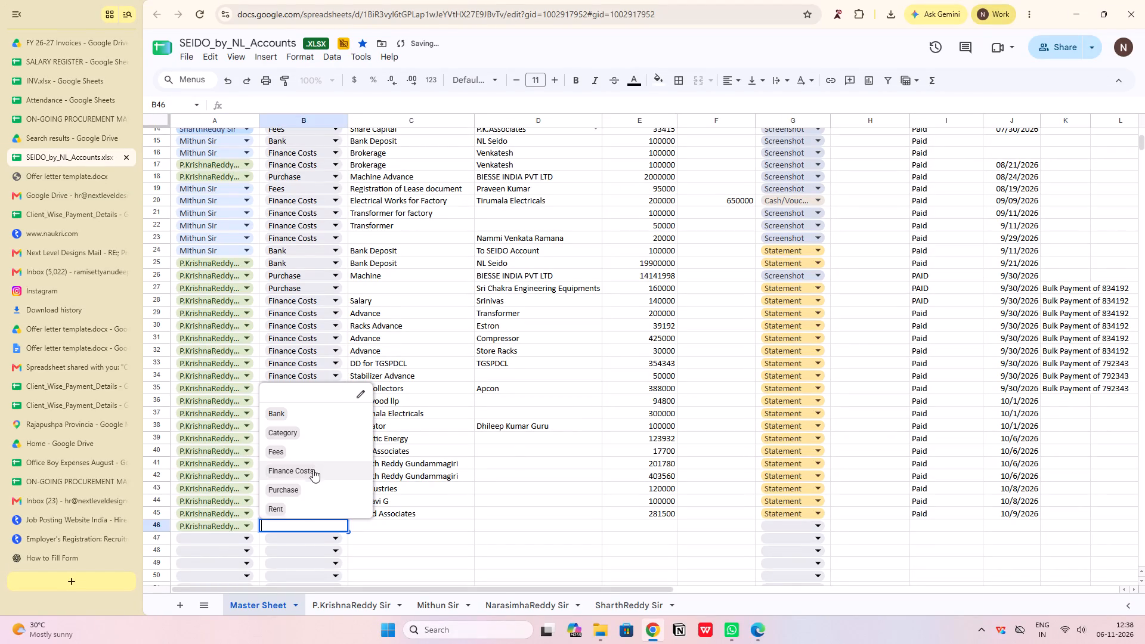
click(326, 473)
Enter Fabricator as the row 46 description, the same fabricator's name as in row 38 as payee, and amount 150000.
click(388, 520)
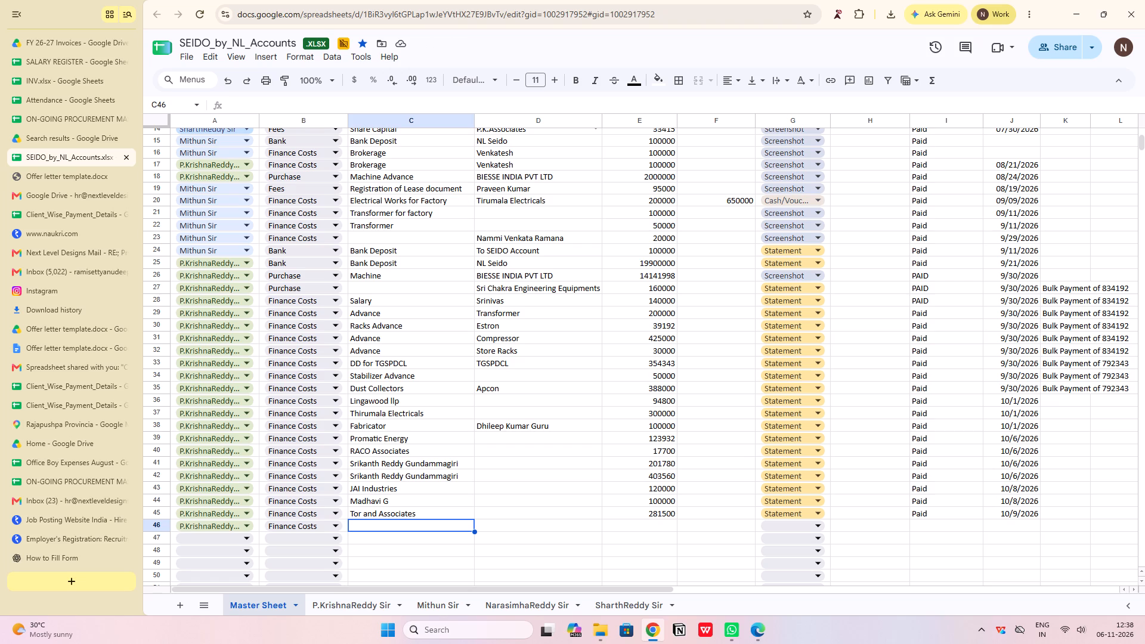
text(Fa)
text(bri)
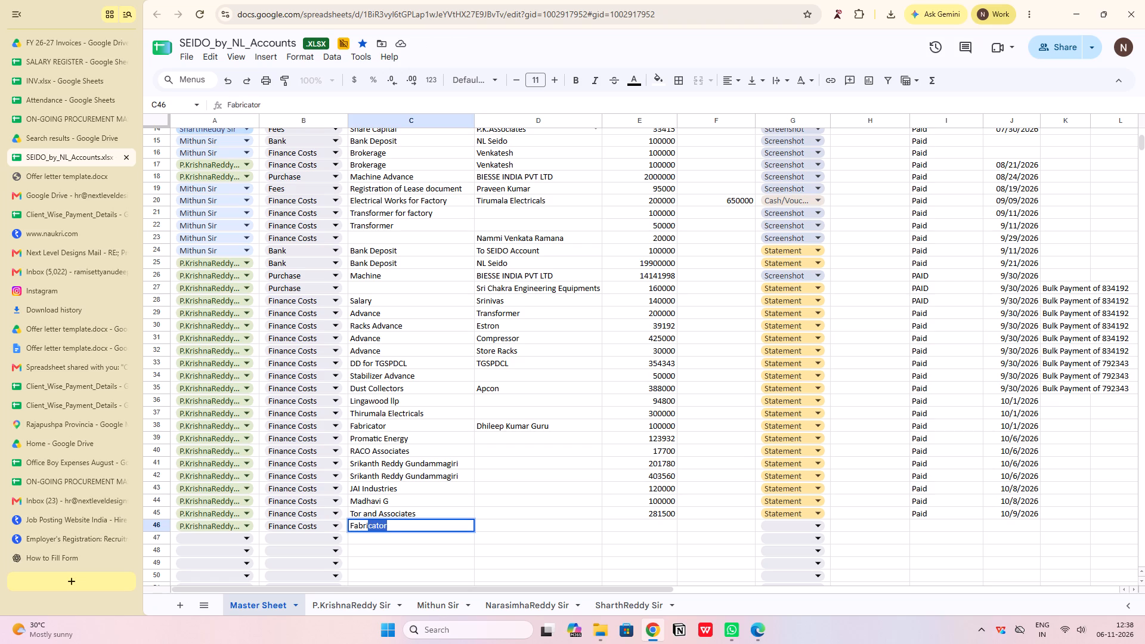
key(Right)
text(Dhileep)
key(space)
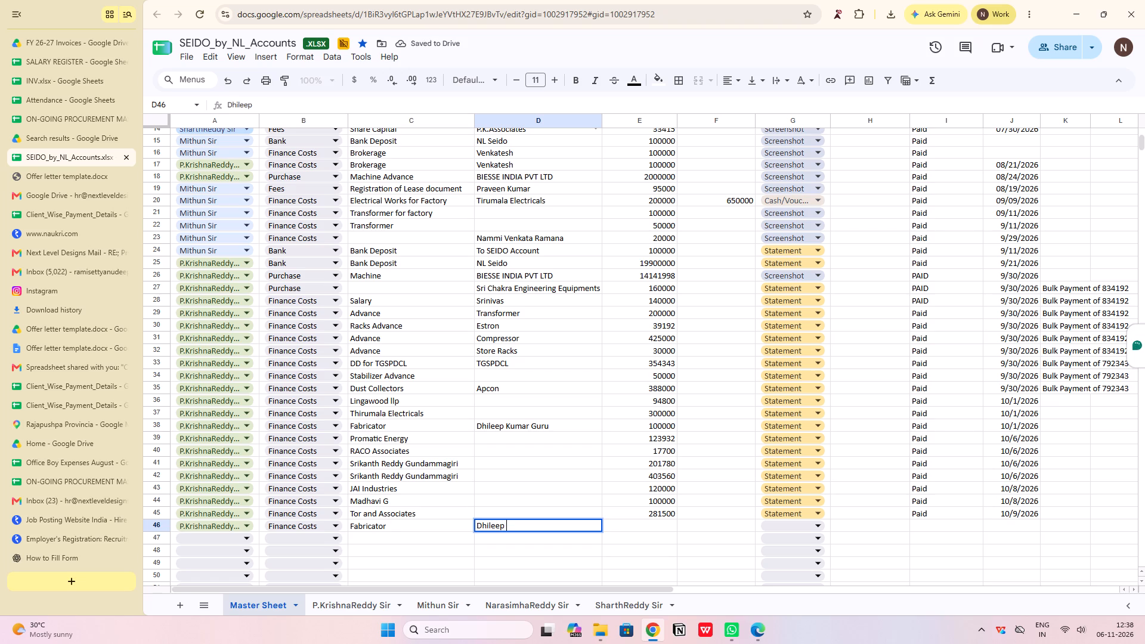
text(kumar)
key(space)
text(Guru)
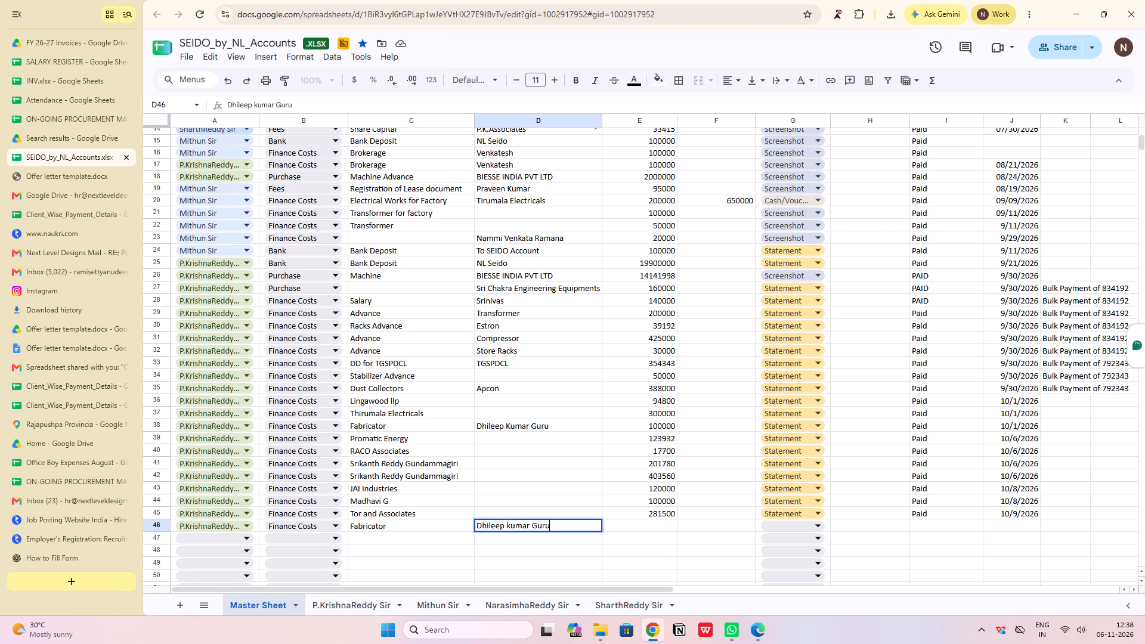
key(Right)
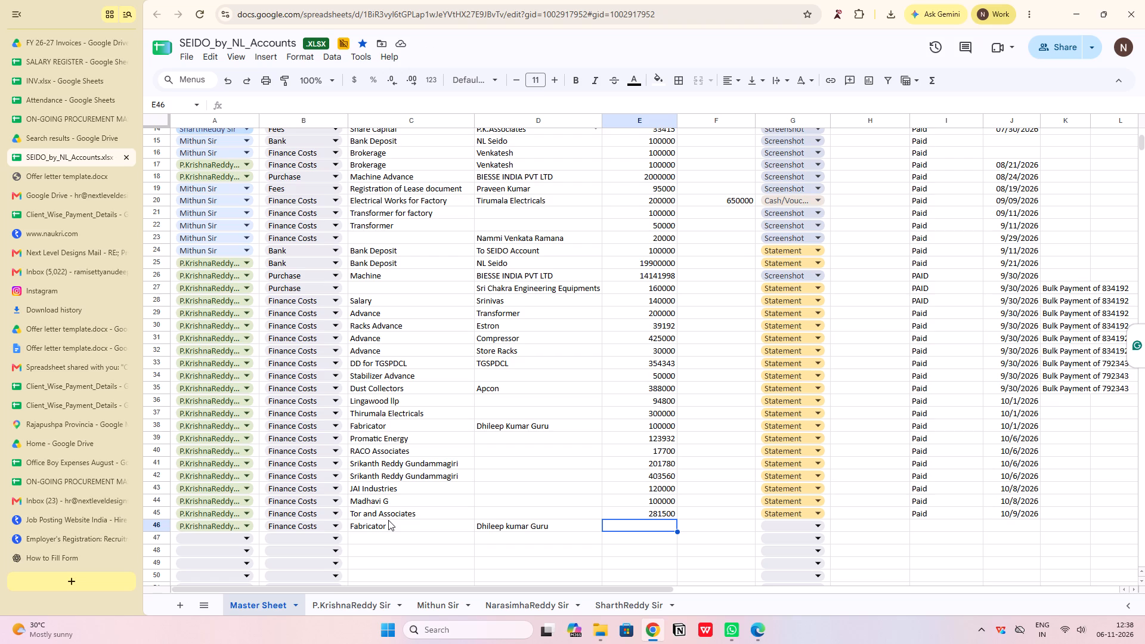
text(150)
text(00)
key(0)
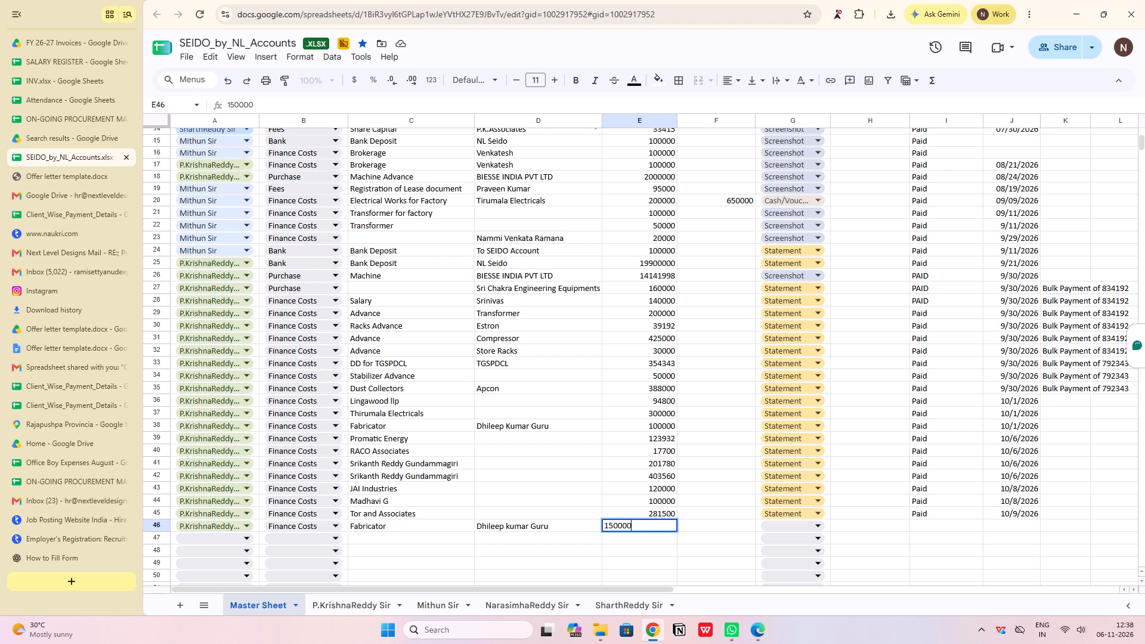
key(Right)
Set the proof type to Statement and the status to Paid for the Fabricator entry in row 46.
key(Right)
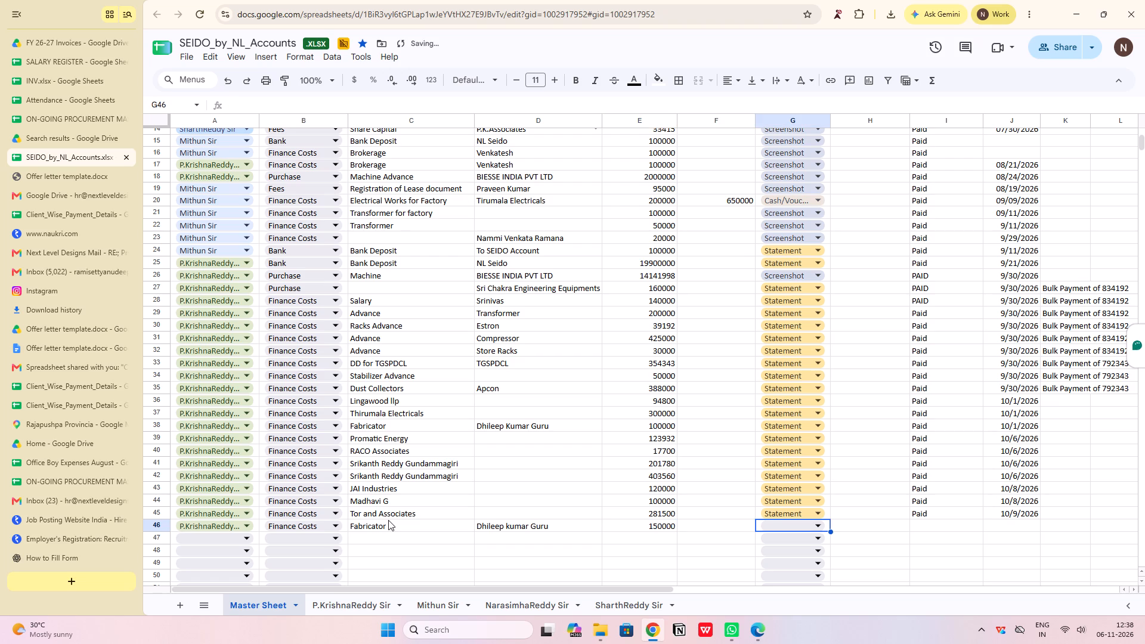
click(778, 525)
click(779, 491)
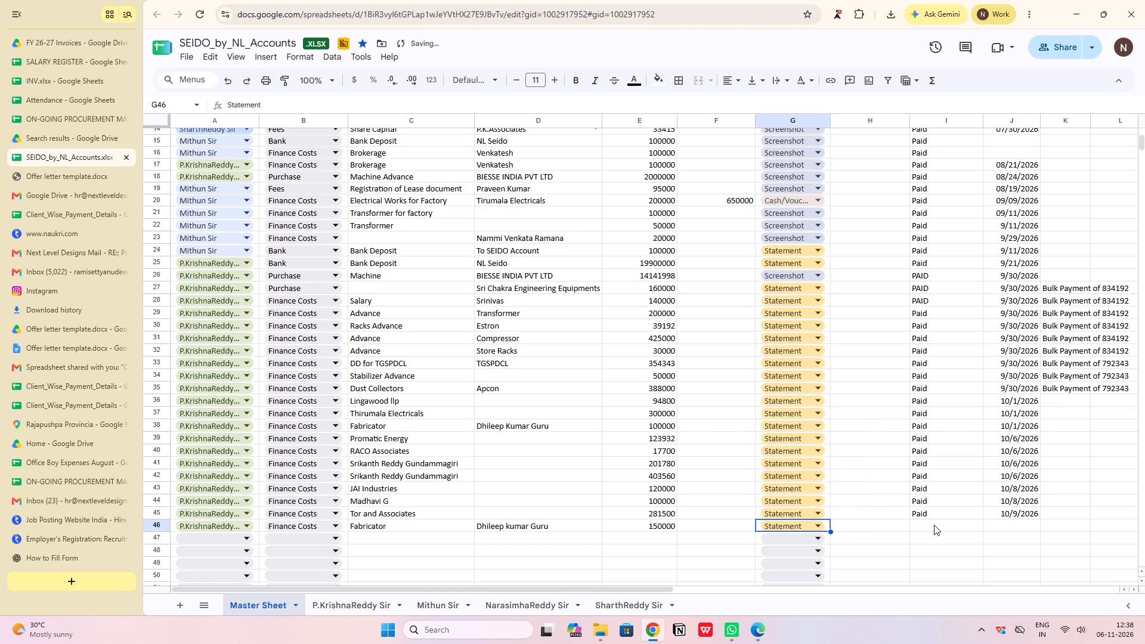
click(934, 525)
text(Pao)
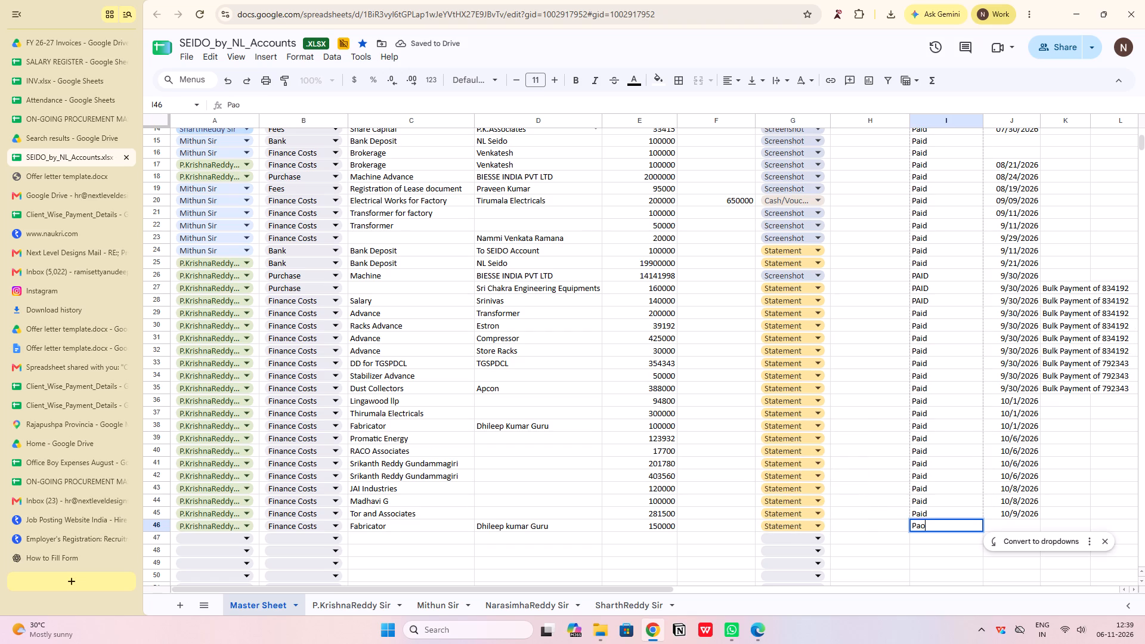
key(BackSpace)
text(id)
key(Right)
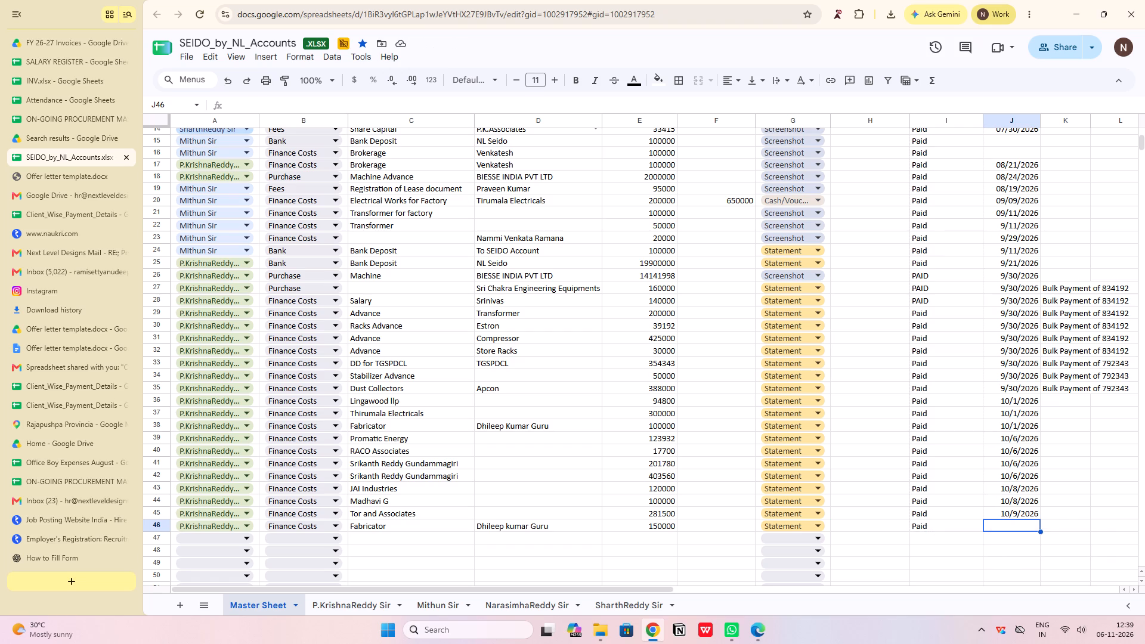
Enter 10/13/2026 as the date of the Fabricator entry in row 46.
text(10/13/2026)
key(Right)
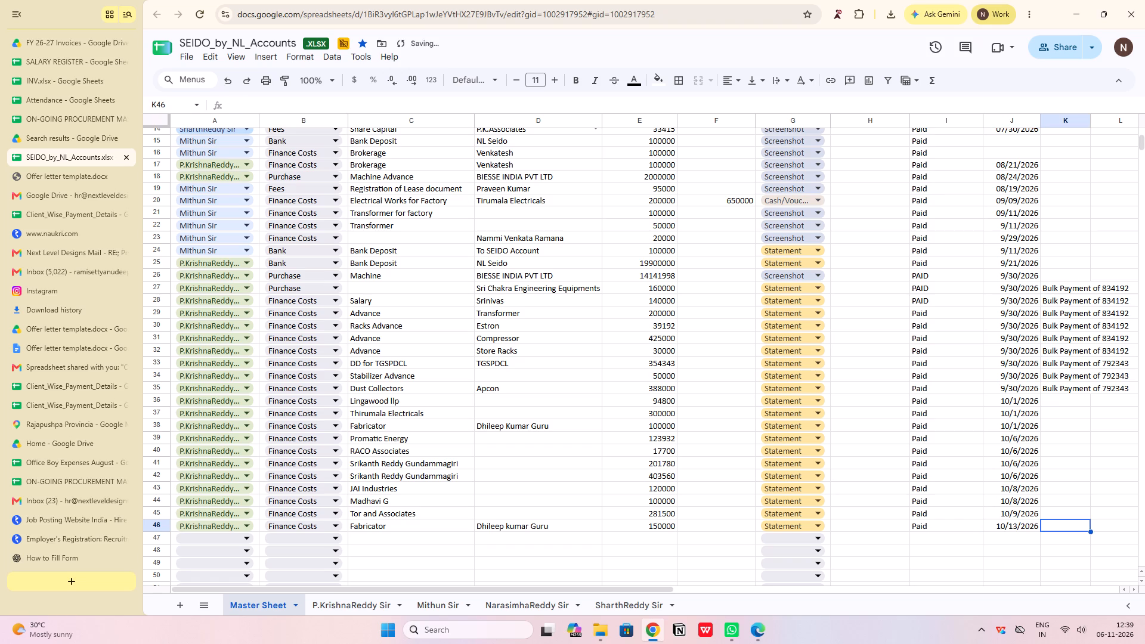
Start the row 47 entry with the same director as row 46 and the category Finance Costs.
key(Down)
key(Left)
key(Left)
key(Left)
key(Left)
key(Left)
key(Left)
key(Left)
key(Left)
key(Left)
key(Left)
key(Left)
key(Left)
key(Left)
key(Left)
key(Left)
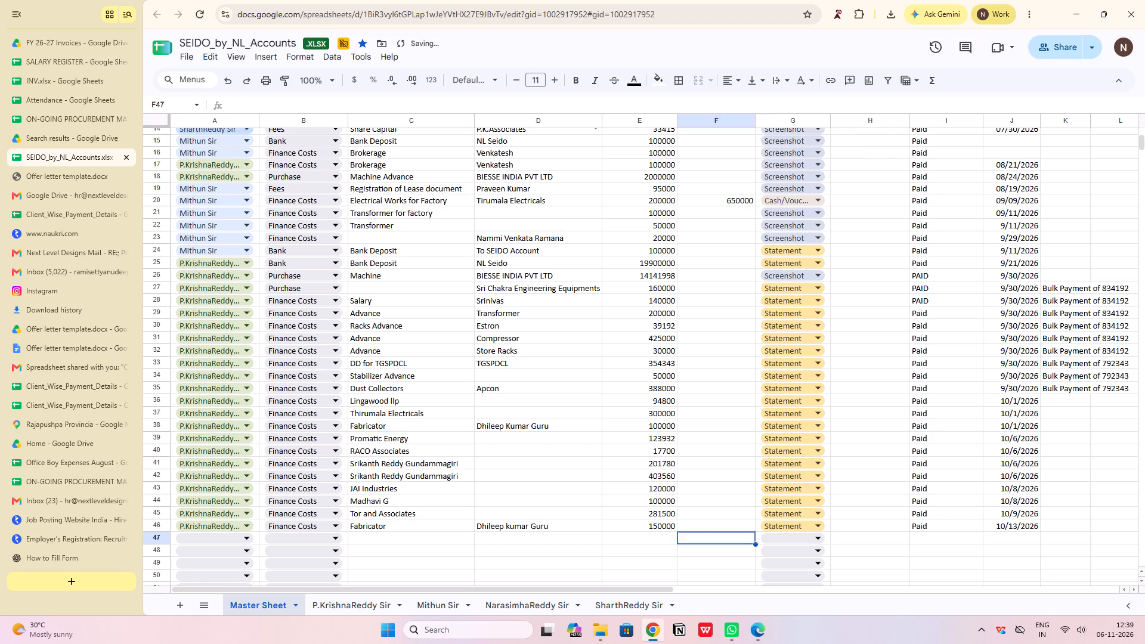
click(194, 535)
click(222, 463)
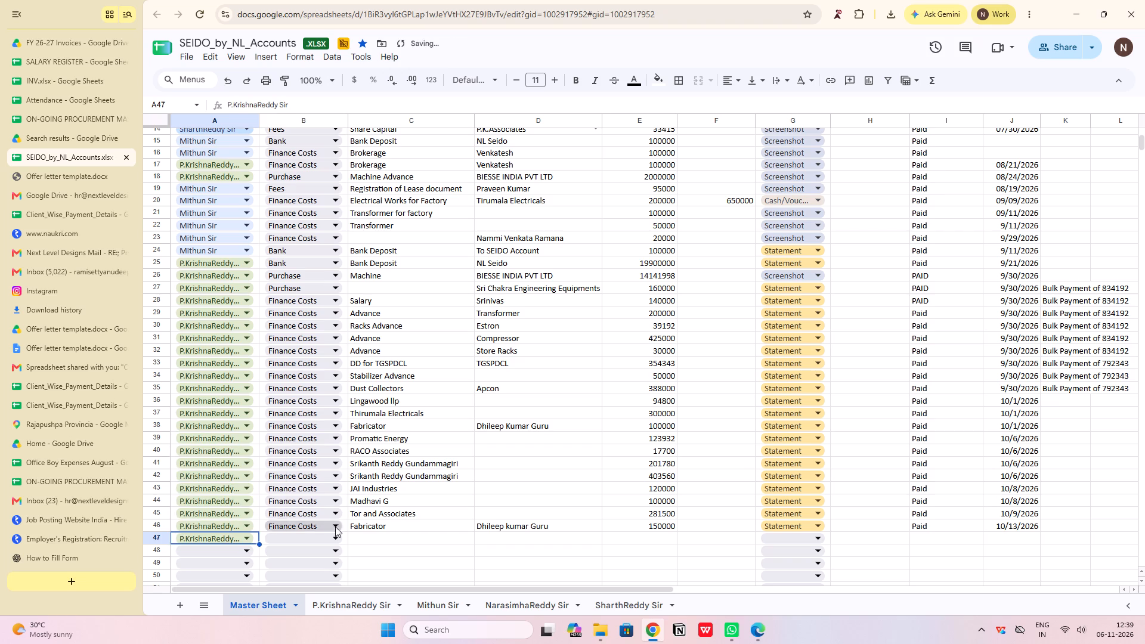
click(321, 539)
click(305, 482)
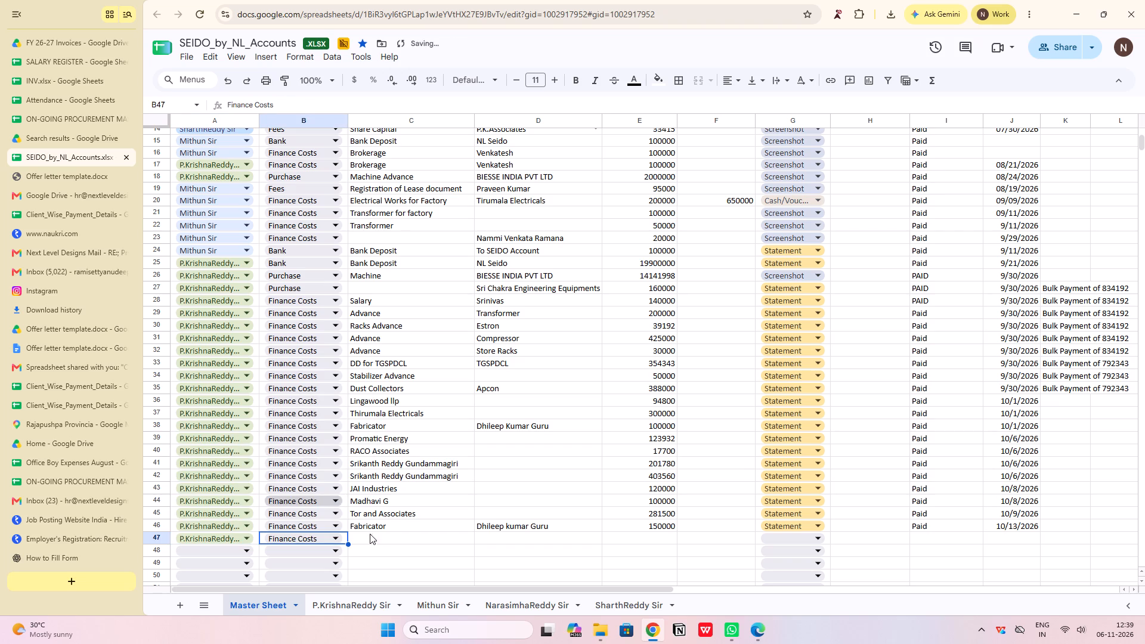
Enter ABC Electricals as the payee in row 47, leaving the description blank, with amount 180000.
click(372, 536)
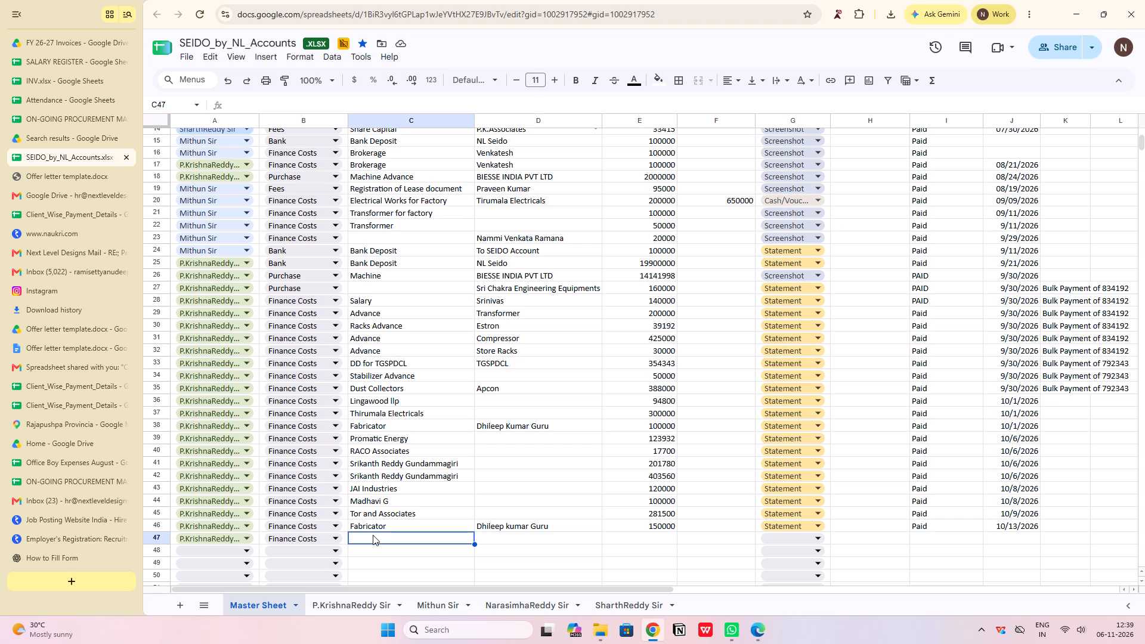
key(Right)
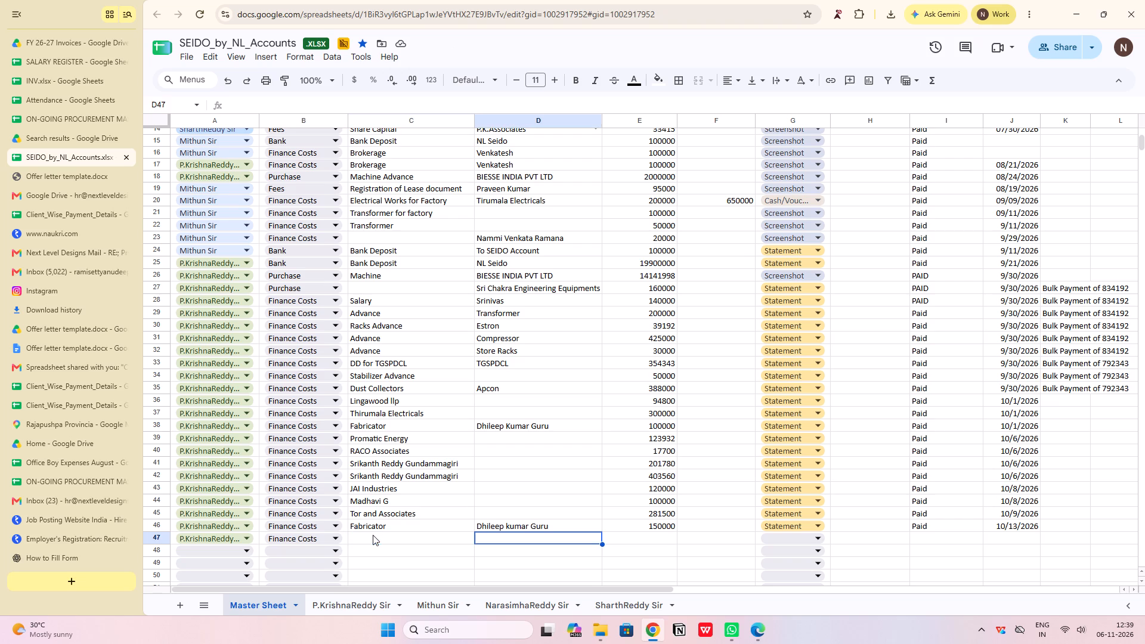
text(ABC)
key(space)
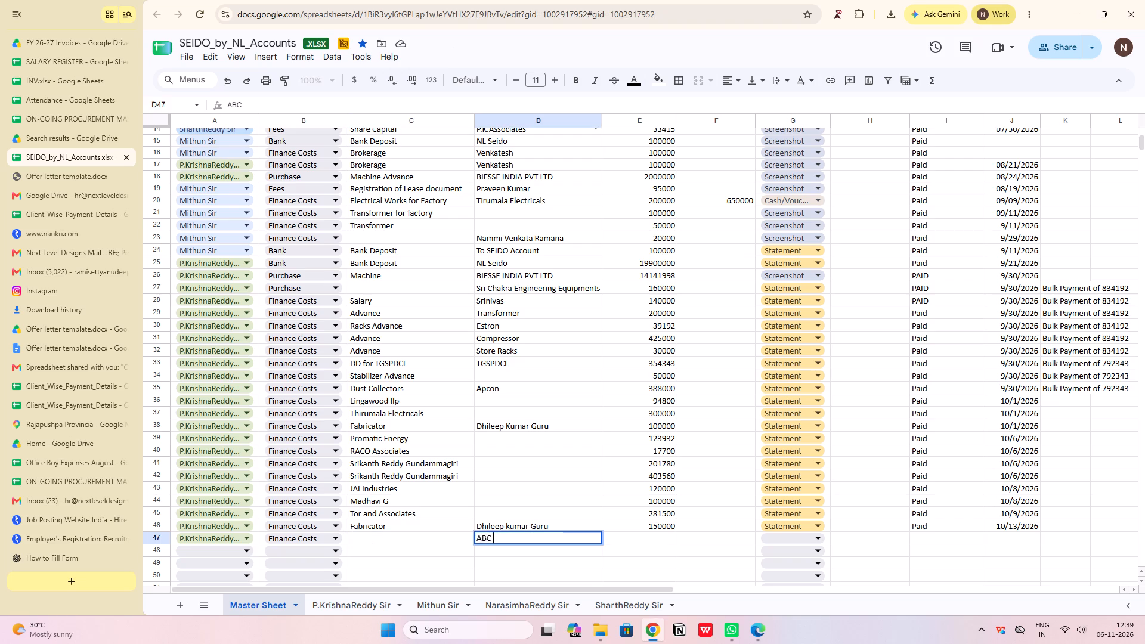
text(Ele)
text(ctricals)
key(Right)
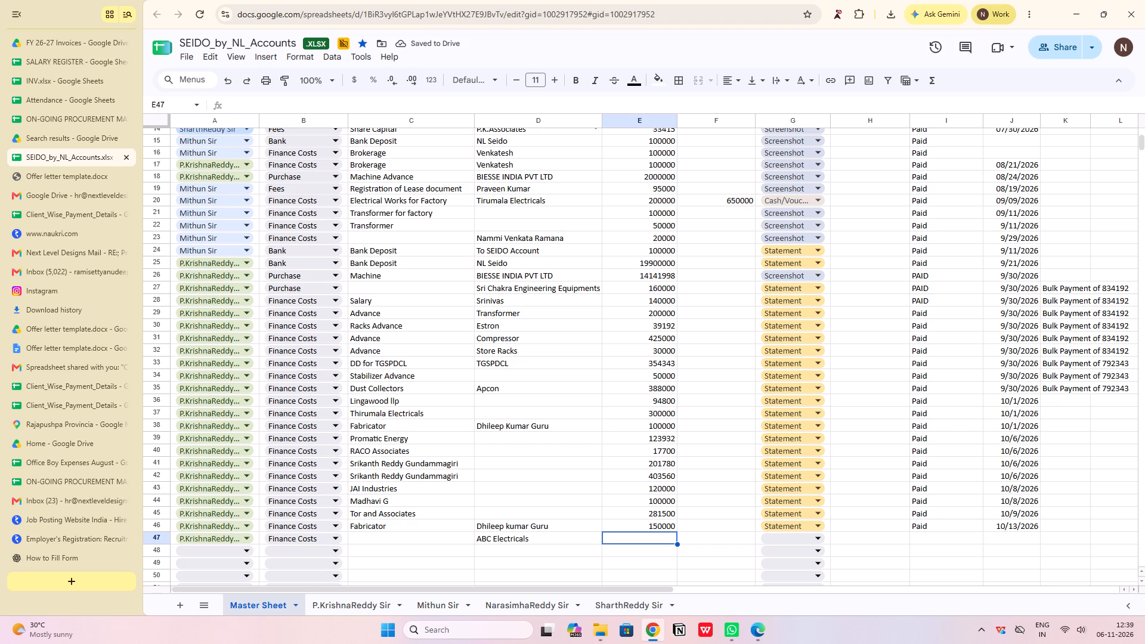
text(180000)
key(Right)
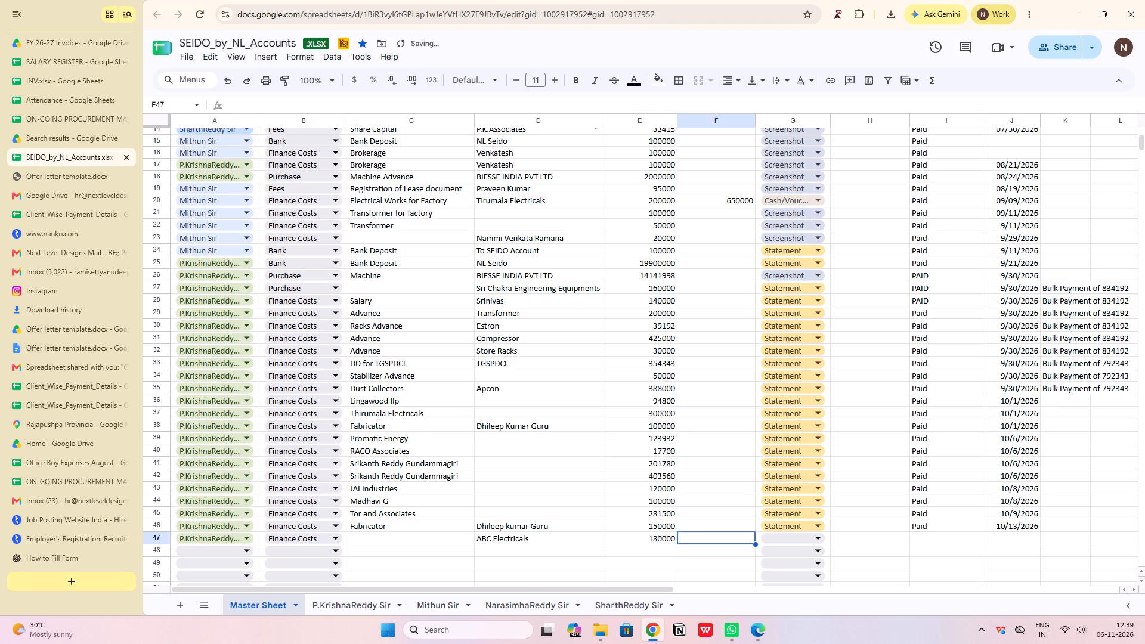
Set the proof type to Statement and the status to Paid for the ABC Electricals entry in row 47.
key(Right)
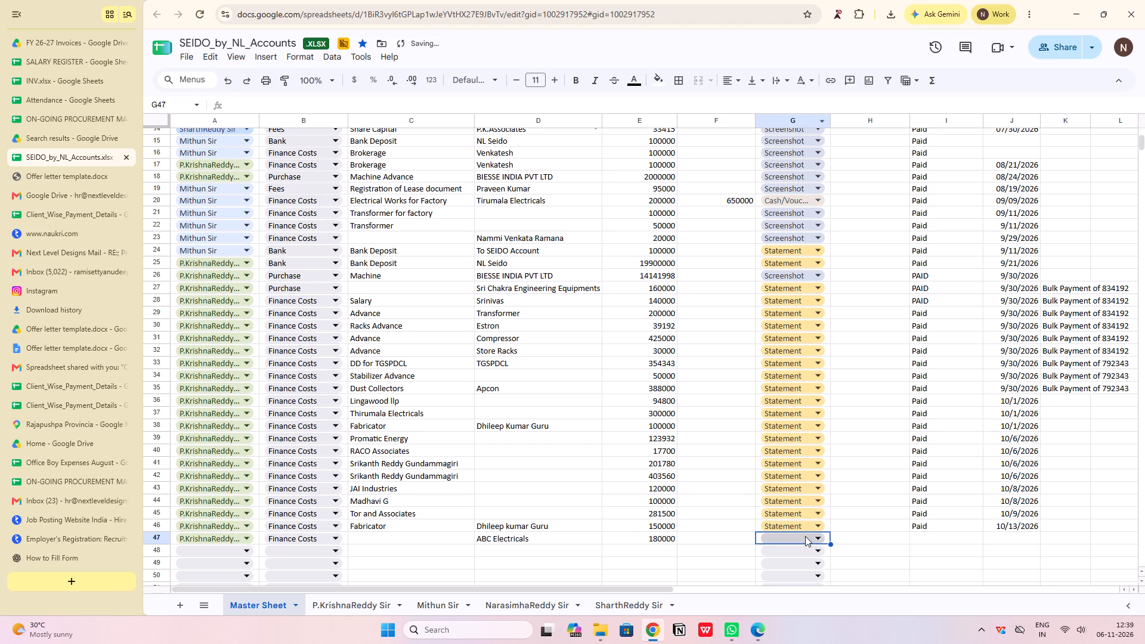
click(805, 536)
click(803, 497)
click(935, 537)
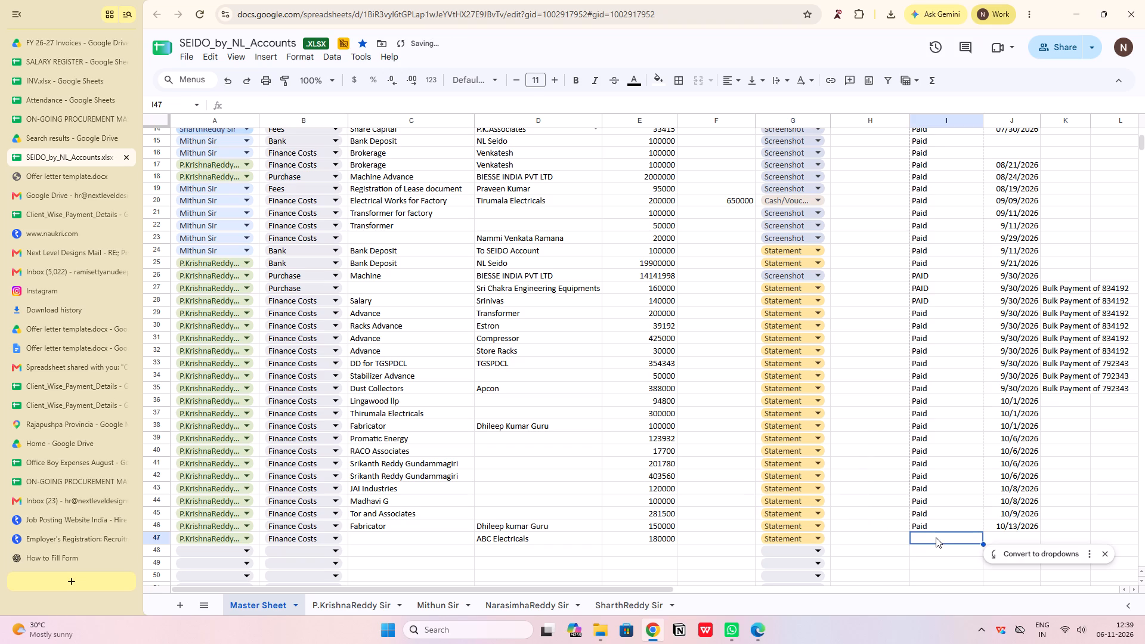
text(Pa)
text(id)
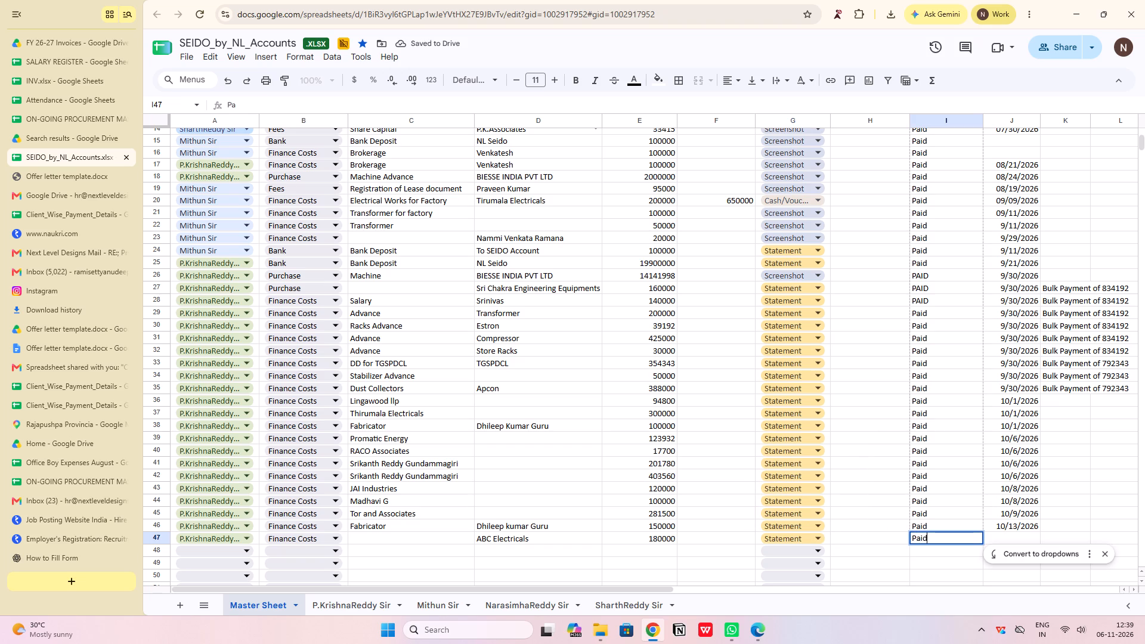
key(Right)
Enter 10/17/2026 as the date of the ABC Electricals entry in row 47.
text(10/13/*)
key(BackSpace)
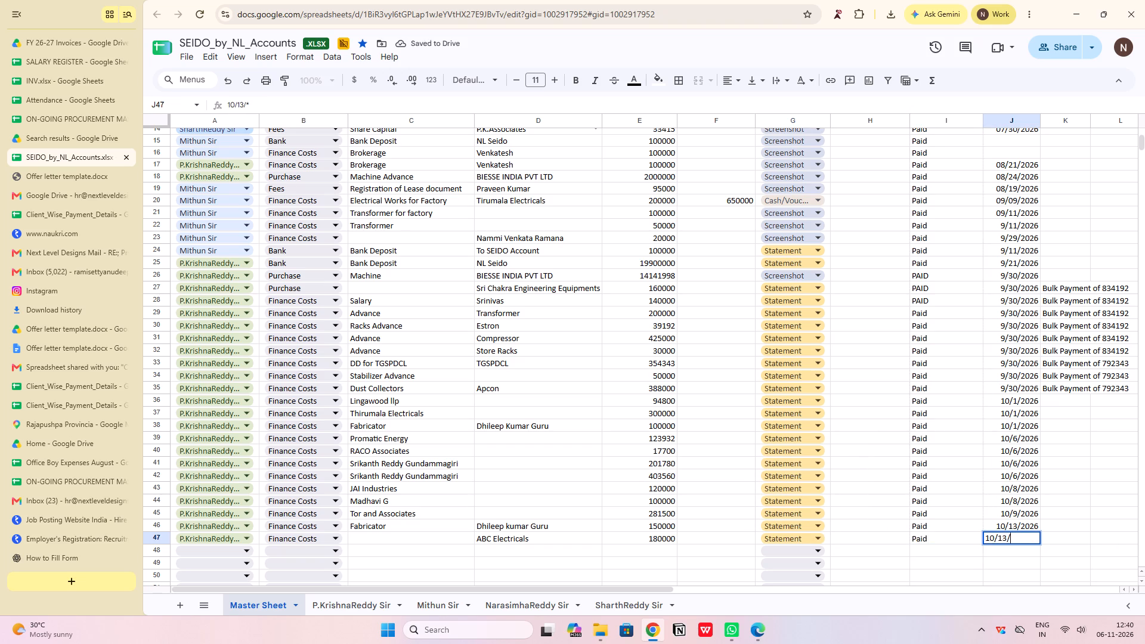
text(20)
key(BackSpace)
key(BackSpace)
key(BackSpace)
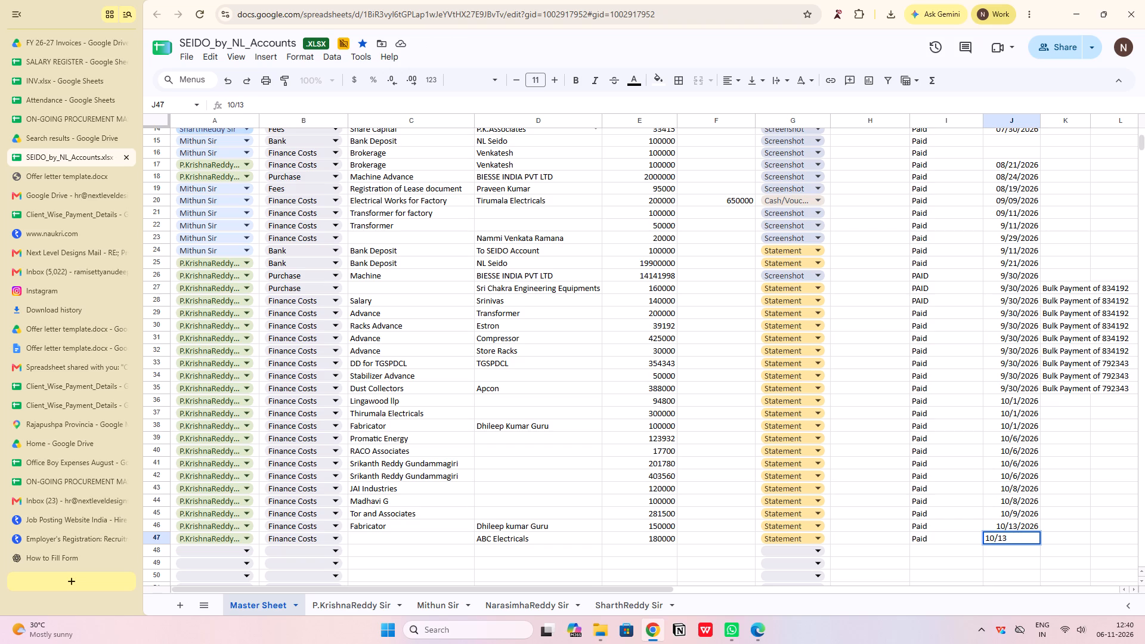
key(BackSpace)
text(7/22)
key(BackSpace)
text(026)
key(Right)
Start the row 48 entry with the same director as row 47 and the category Finance Costs.
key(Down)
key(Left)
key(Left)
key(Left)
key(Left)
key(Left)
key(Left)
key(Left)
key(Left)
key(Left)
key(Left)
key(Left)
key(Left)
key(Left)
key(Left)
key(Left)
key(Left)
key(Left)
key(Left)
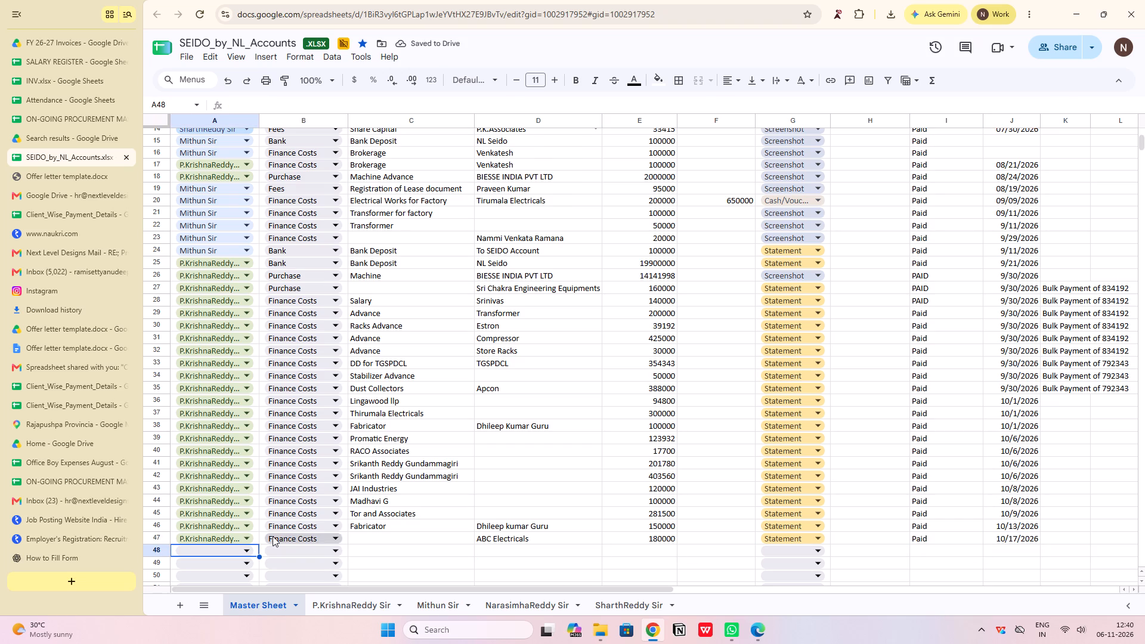
click(237, 552)
click(233, 476)
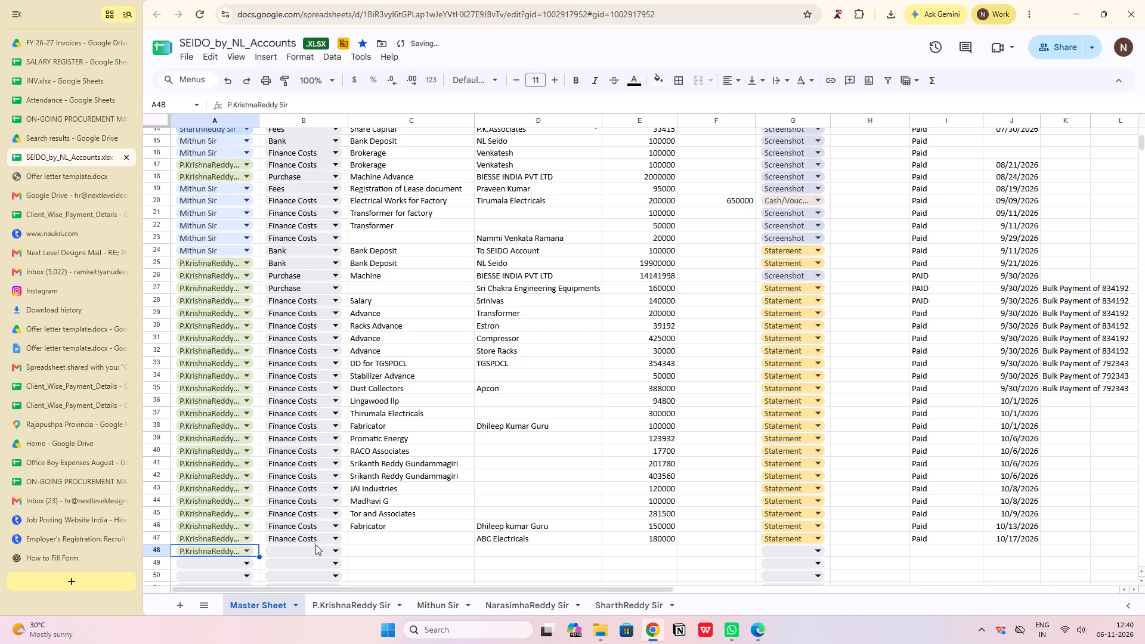
click(312, 547)
click(308, 494)
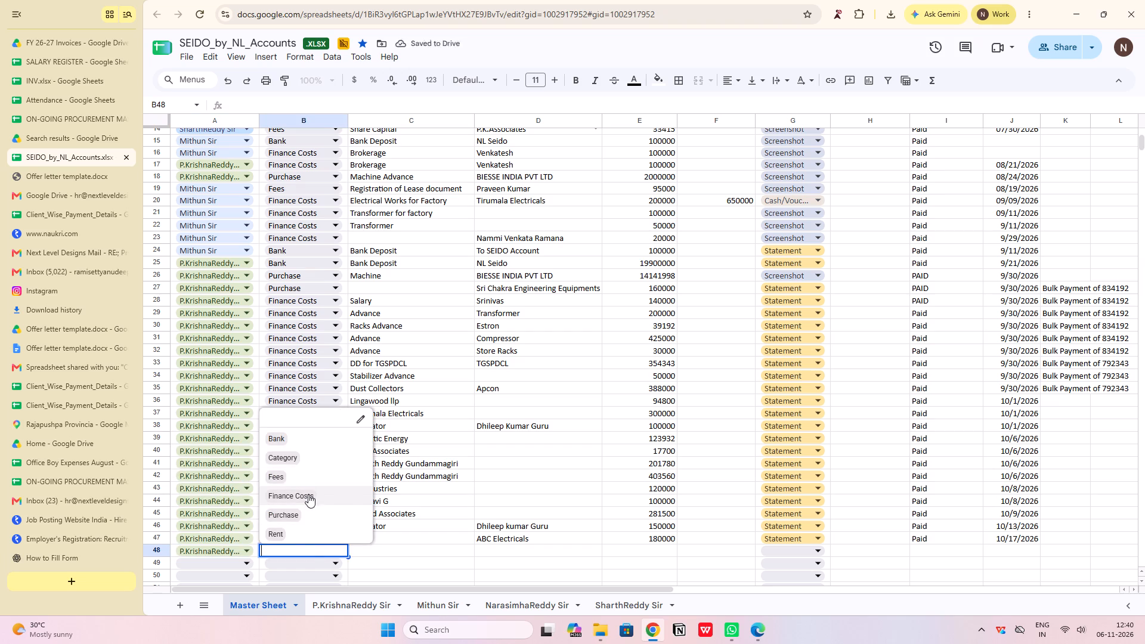
Enter Electrical Material as the description of the row 48 entry.
click(397, 551)
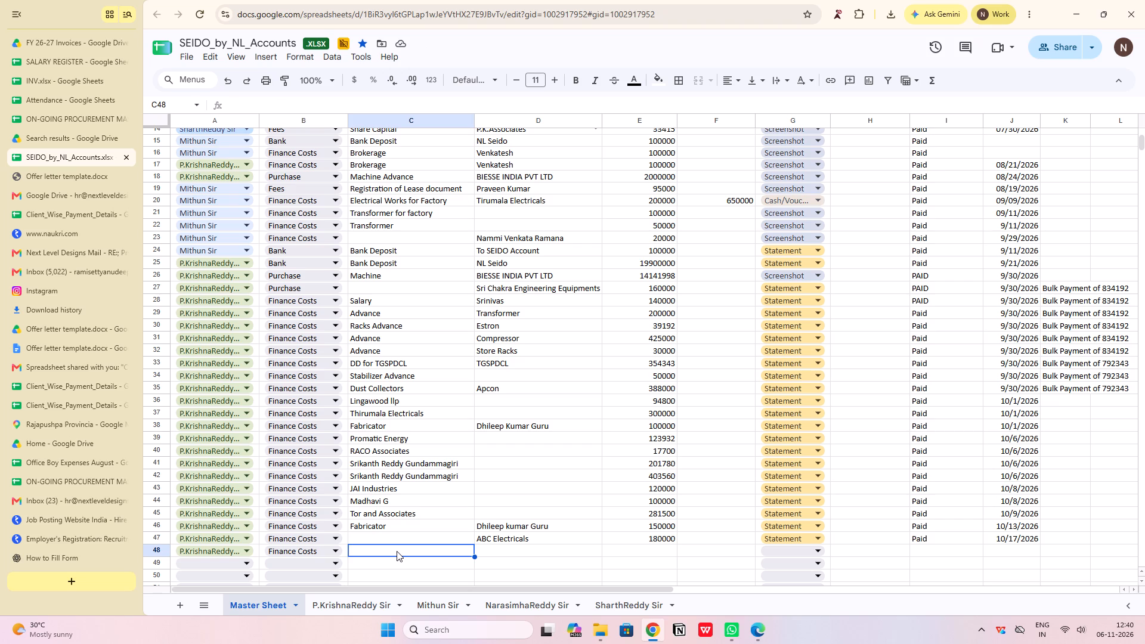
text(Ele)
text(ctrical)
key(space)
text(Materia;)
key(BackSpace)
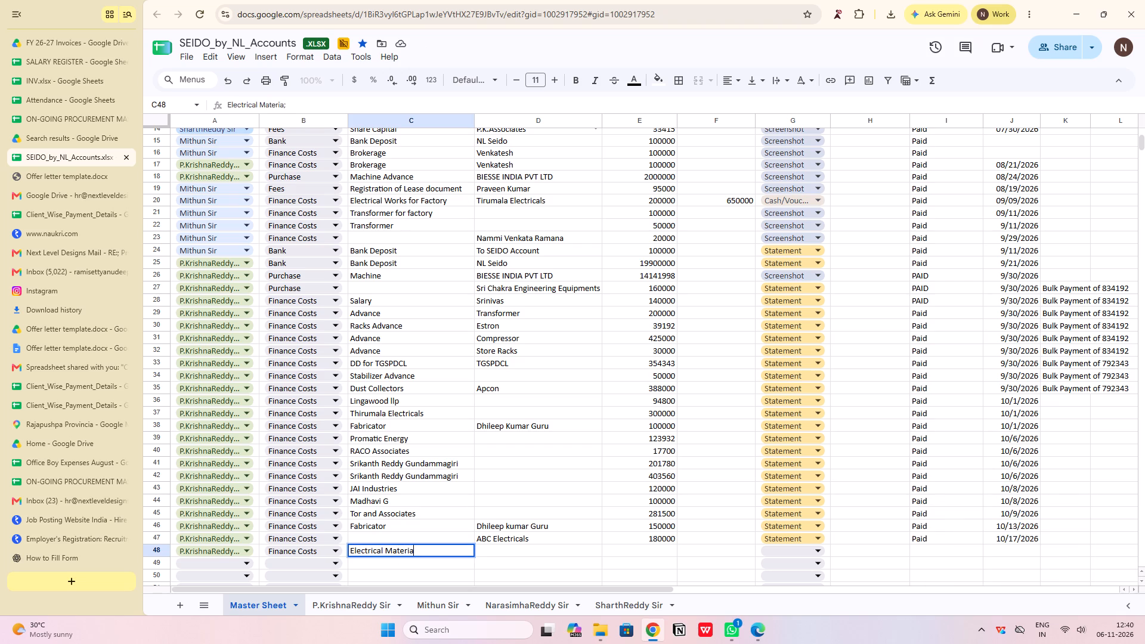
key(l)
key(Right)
Enter Vidyut Galaxy as the payee in row 48, with amount 400000.
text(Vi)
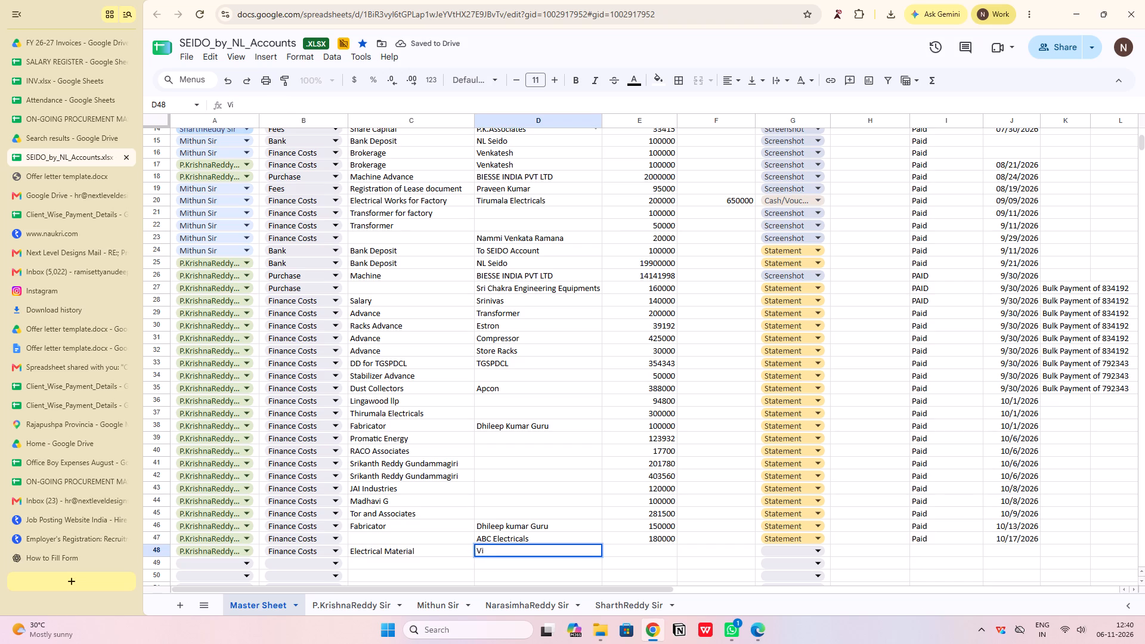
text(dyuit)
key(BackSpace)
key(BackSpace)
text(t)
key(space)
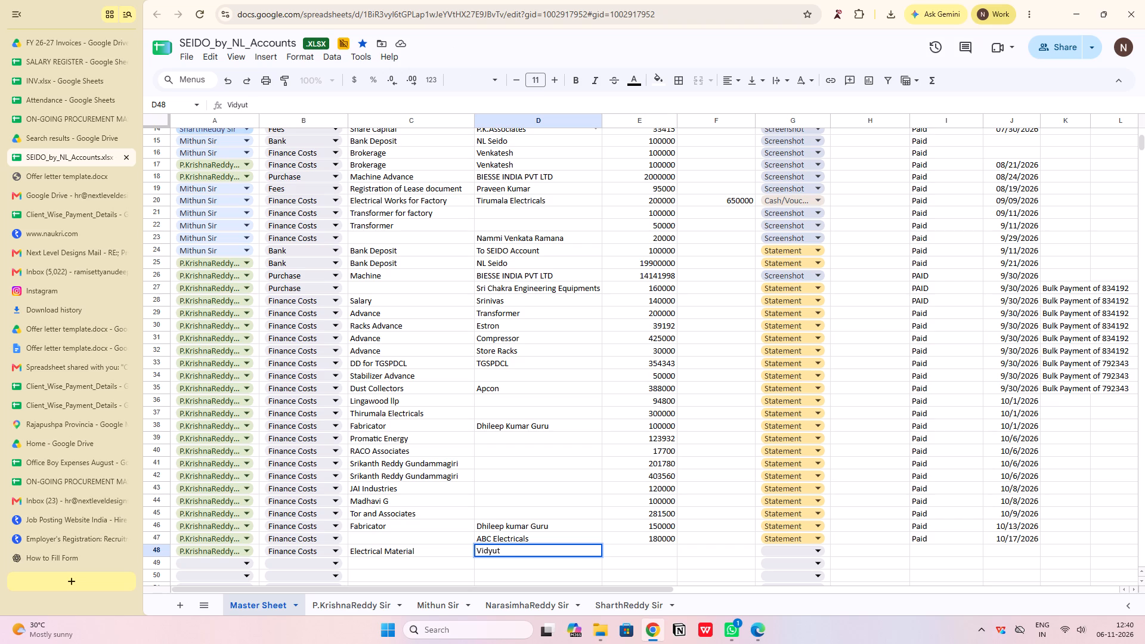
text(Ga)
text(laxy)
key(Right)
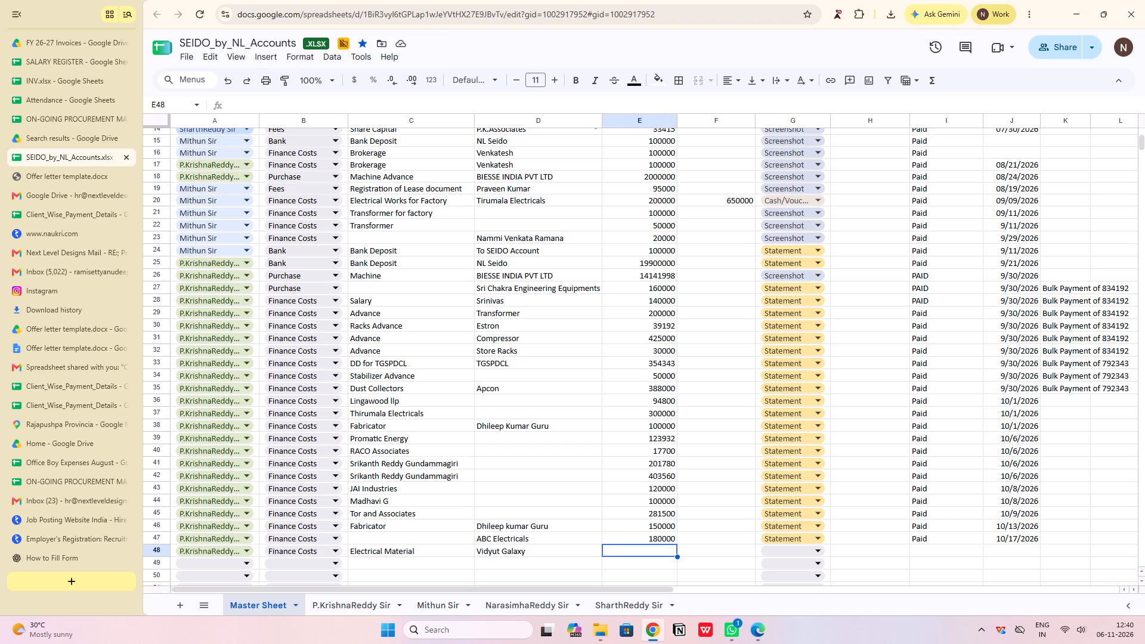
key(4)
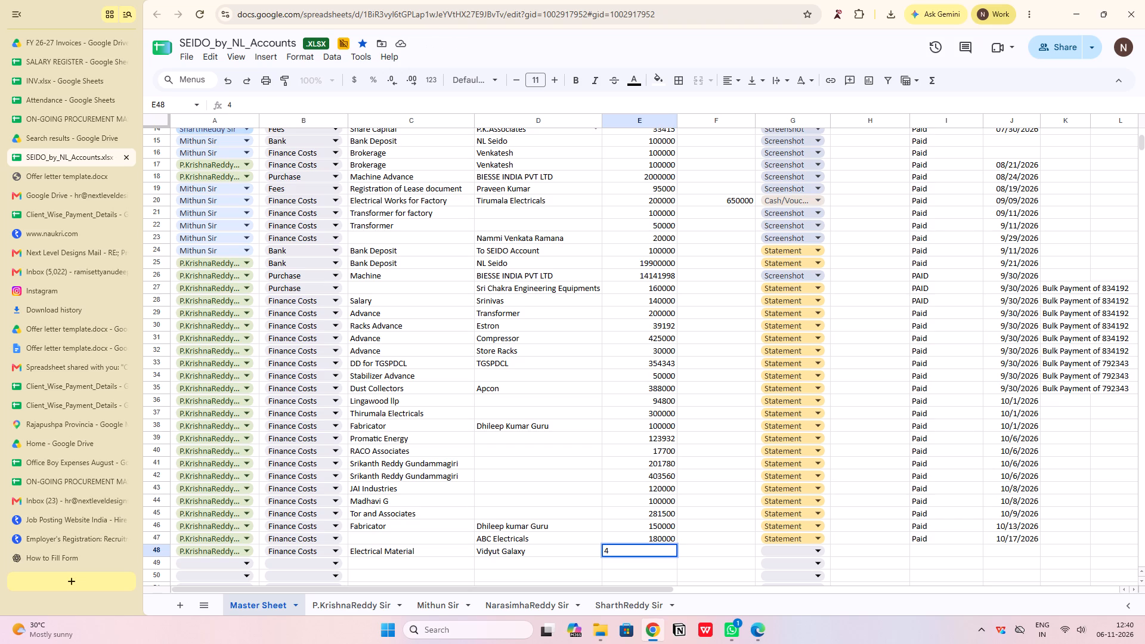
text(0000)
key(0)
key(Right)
Set the proof type to Statement and the status to Paid for the Vidyut Galaxy entry in row 48.
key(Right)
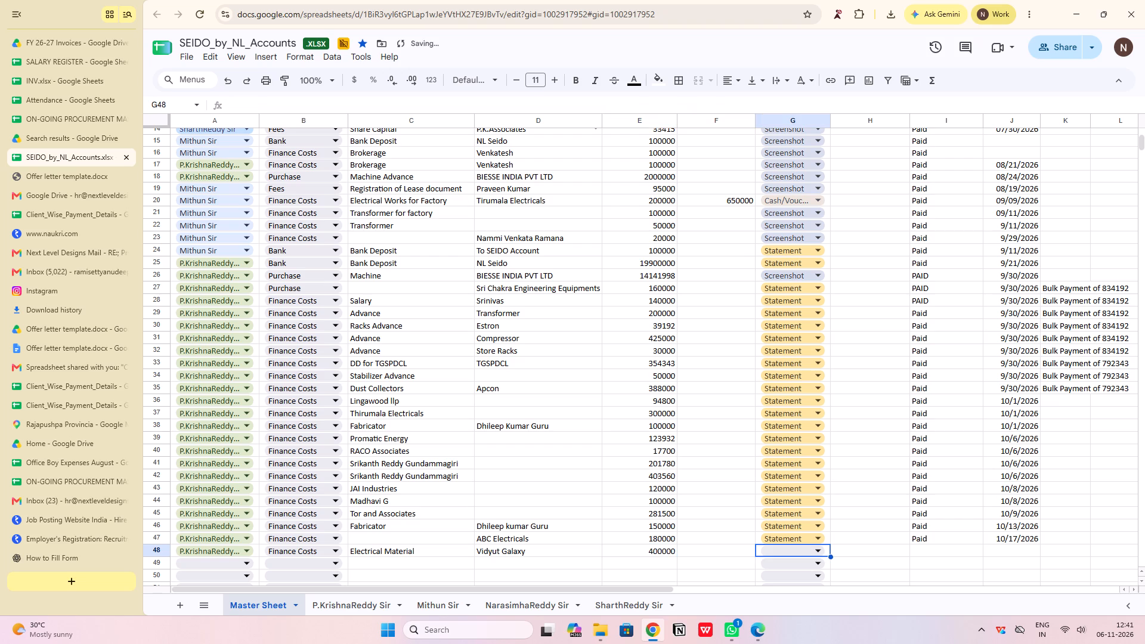
click(821, 549)
click(799, 513)
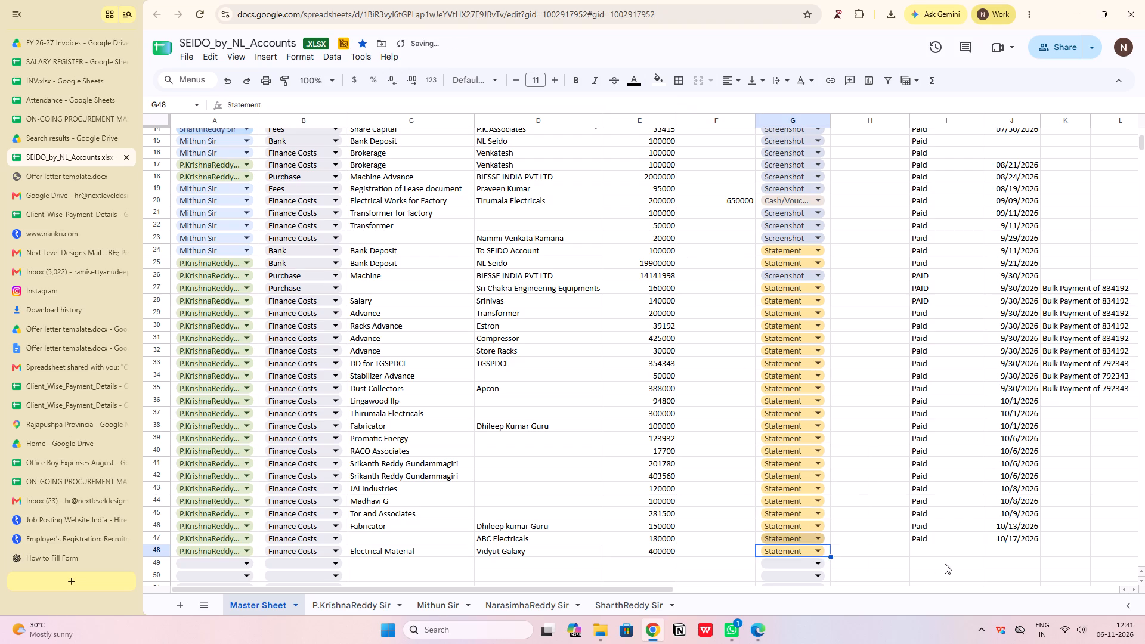
click(936, 553)
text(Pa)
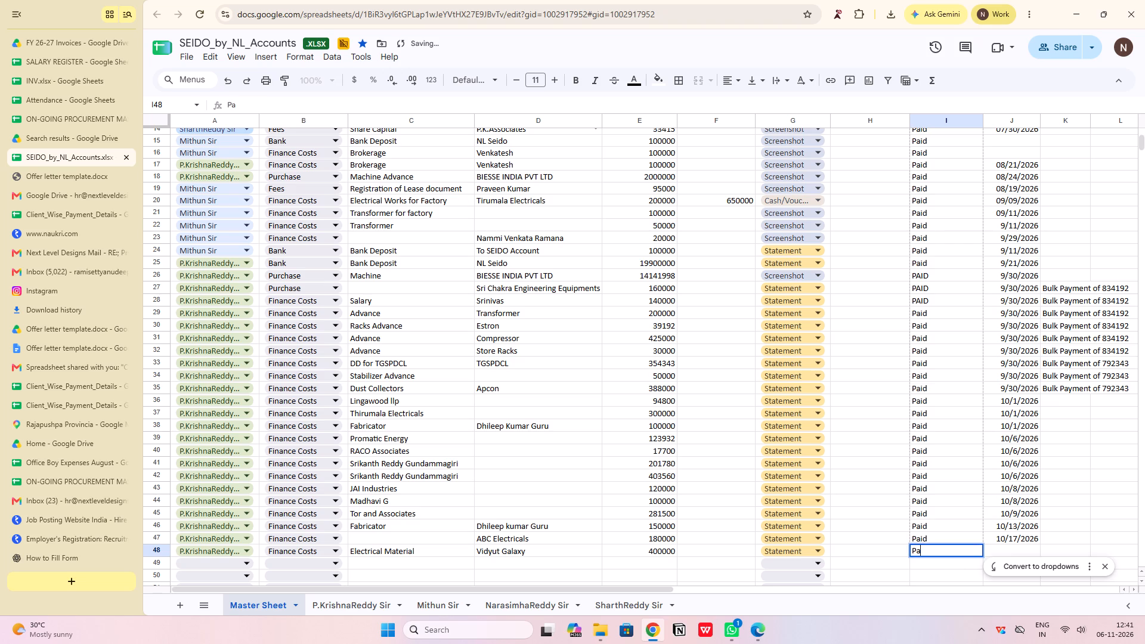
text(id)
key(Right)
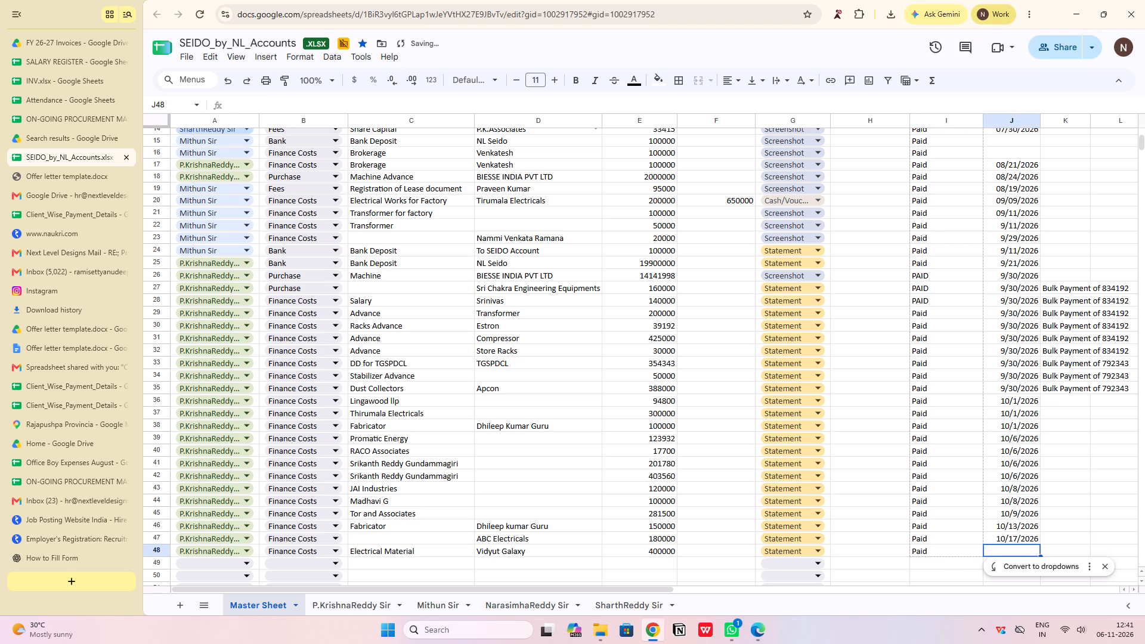
Enter 10/21/2026 as the date of the Vidyut Galaxy entry in row 48.
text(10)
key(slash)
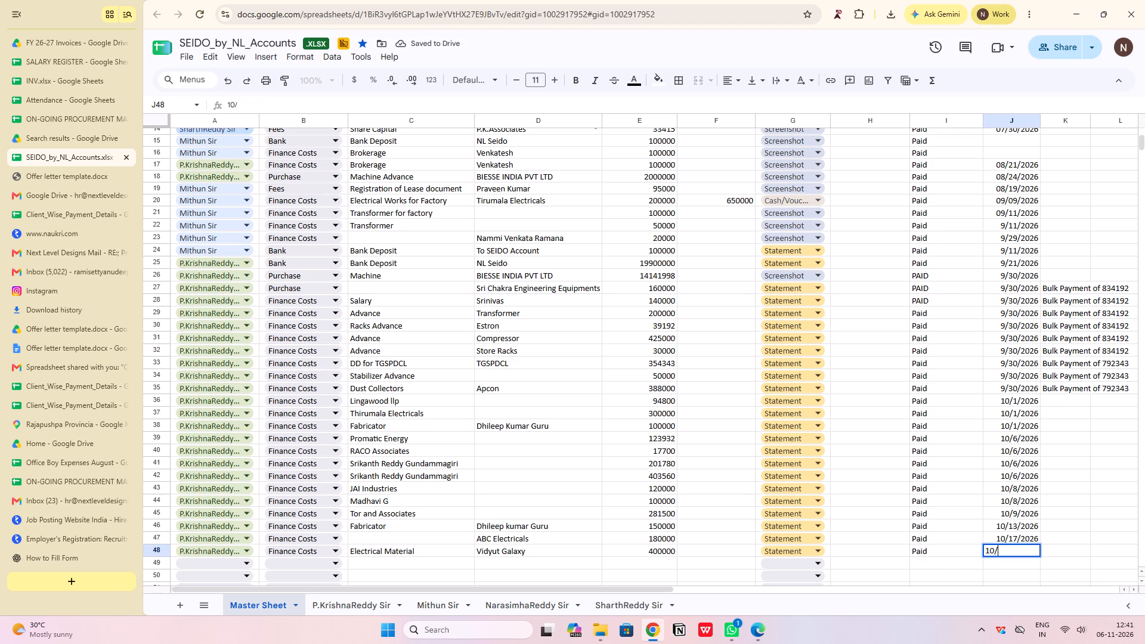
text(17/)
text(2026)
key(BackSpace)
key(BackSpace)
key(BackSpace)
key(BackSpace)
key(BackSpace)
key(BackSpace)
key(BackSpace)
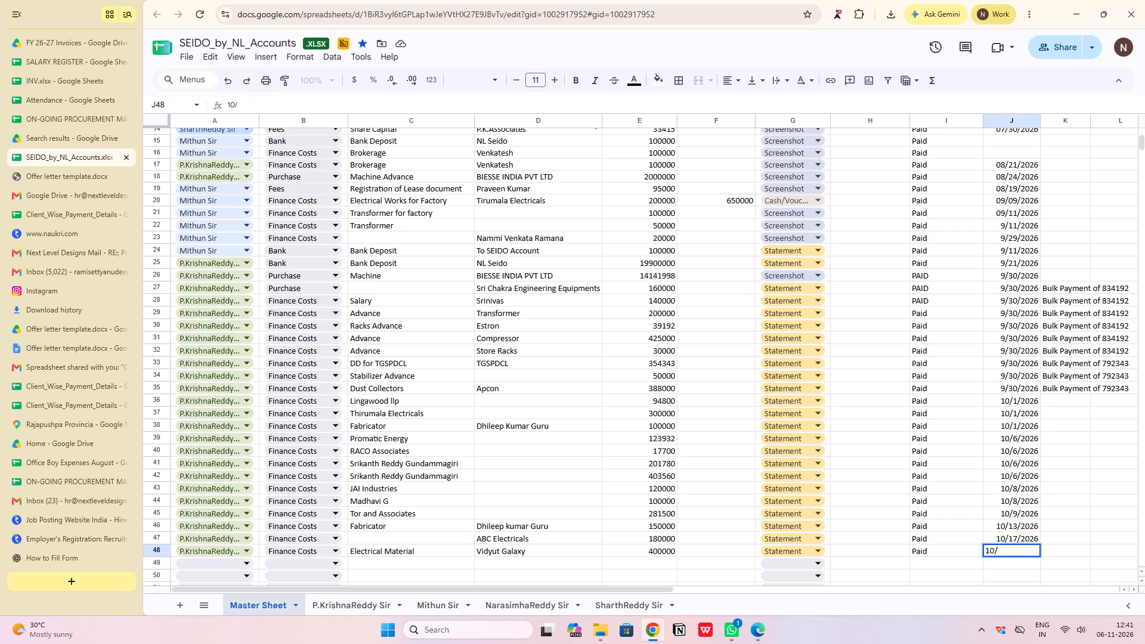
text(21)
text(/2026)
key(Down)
Start the row 49 entry with the same director as row 48.
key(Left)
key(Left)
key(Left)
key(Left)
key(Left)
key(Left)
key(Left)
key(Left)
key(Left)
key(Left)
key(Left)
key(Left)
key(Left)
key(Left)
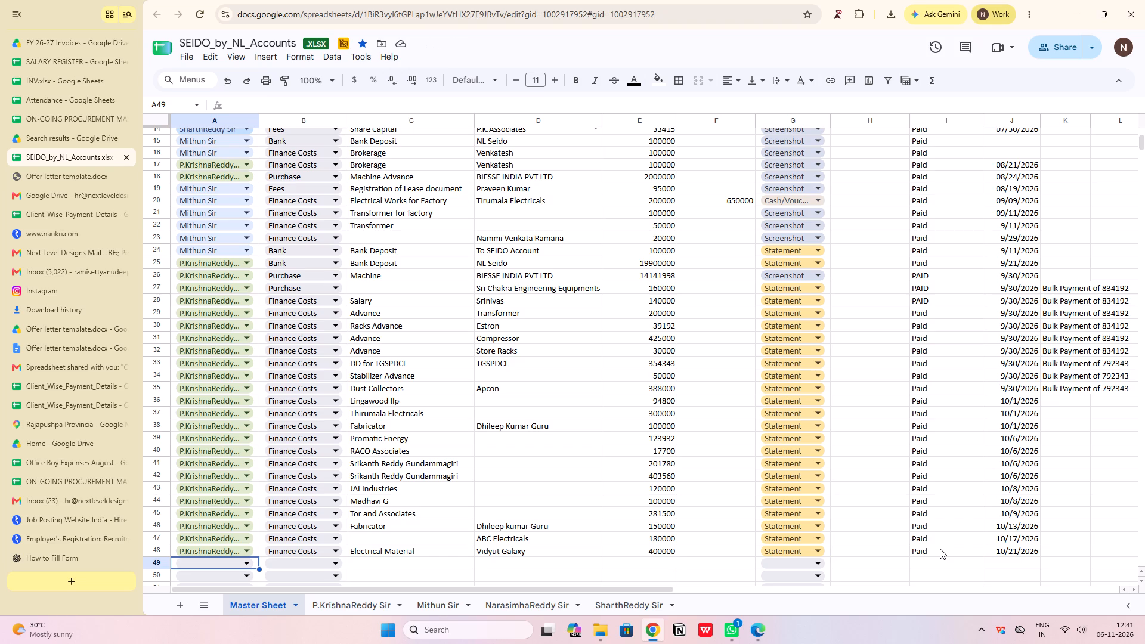
click(225, 560)
click(231, 484)
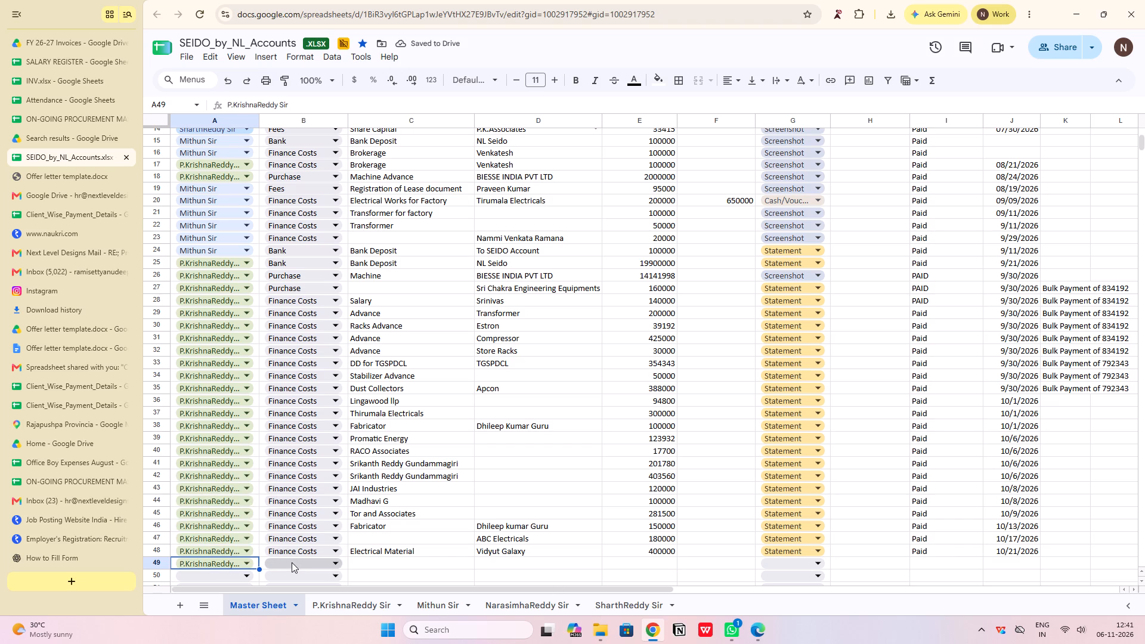
Change the category of the Electrical Material entry in row 48 to Purchase.
click(292, 562)
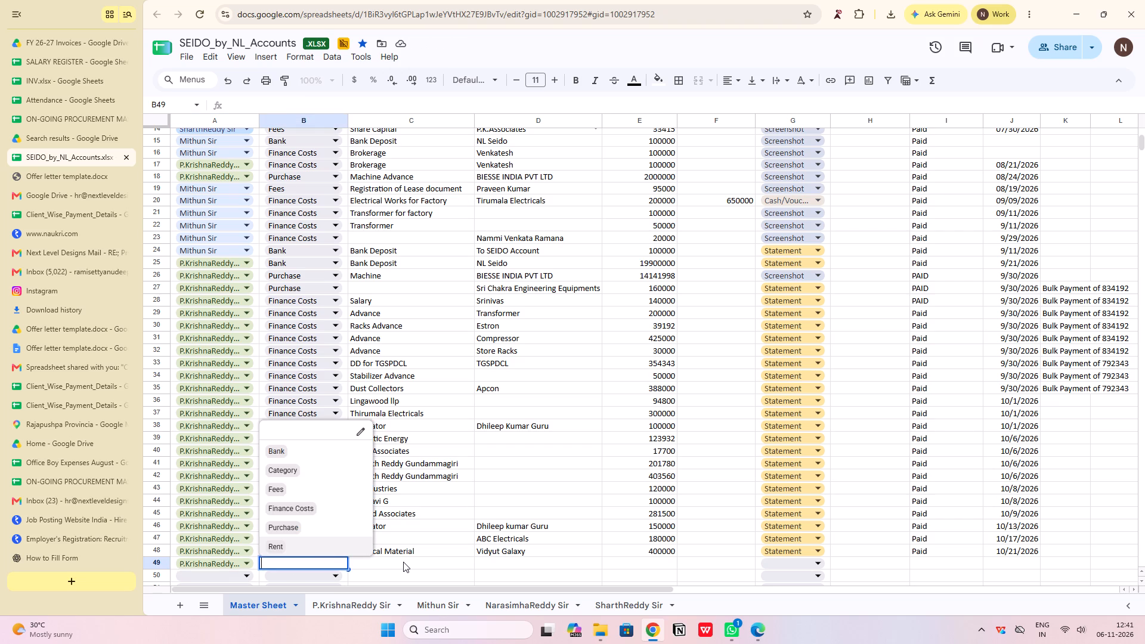
click(403, 562)
click(318, 552)
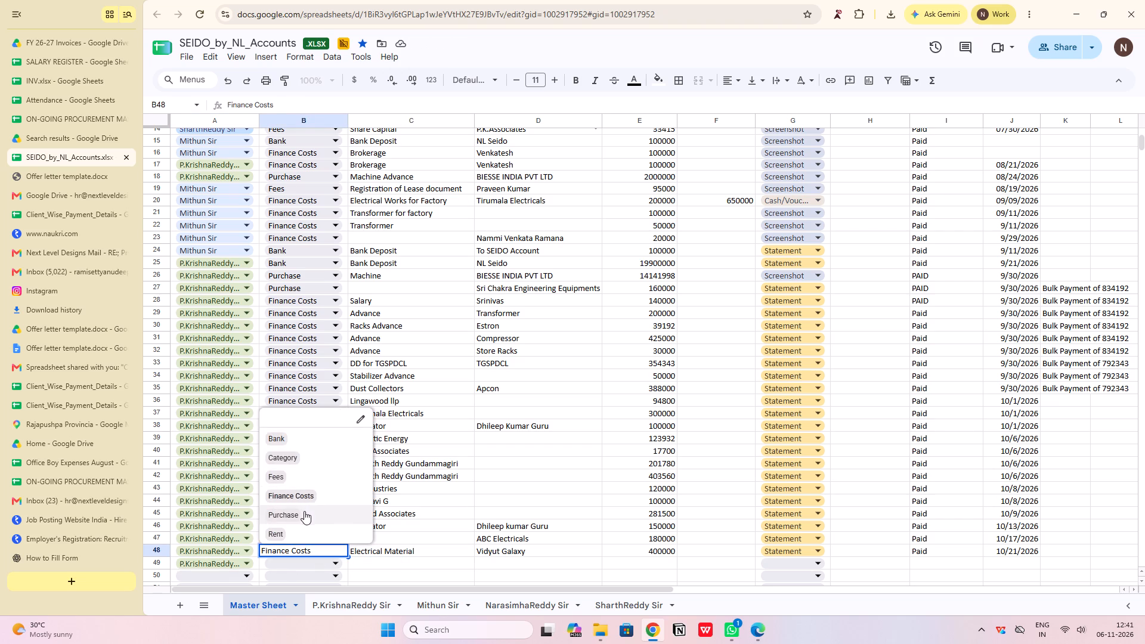
click(304, 511)
Set the category of row 49 to Purchase and enter Transformer as its description.
click(320, 560)
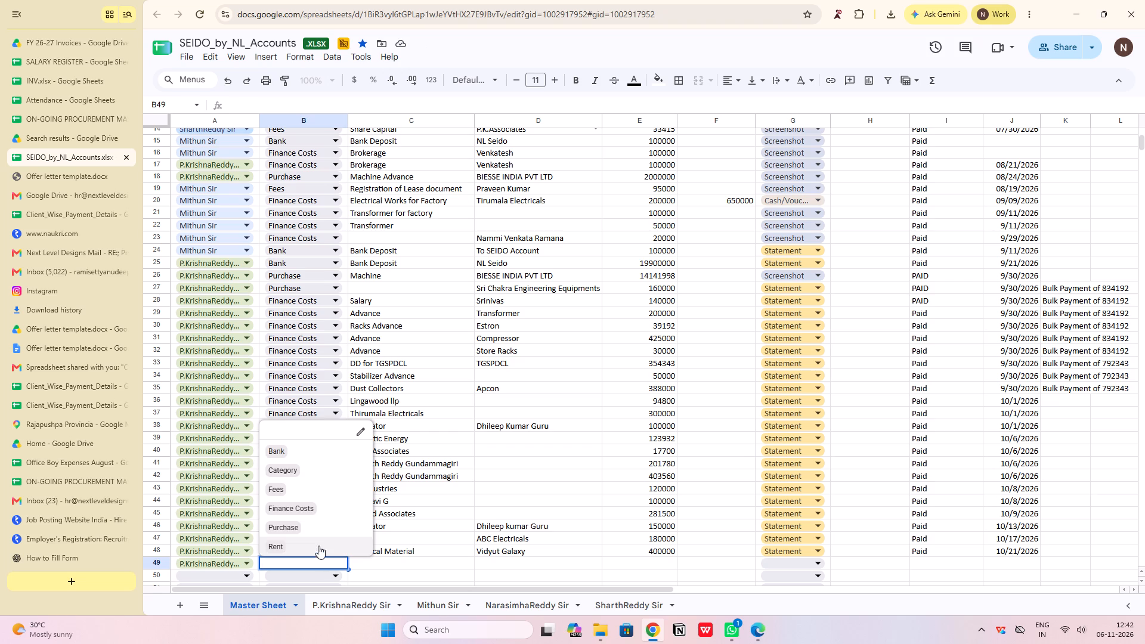
click(310, 523)
click(413, 565)
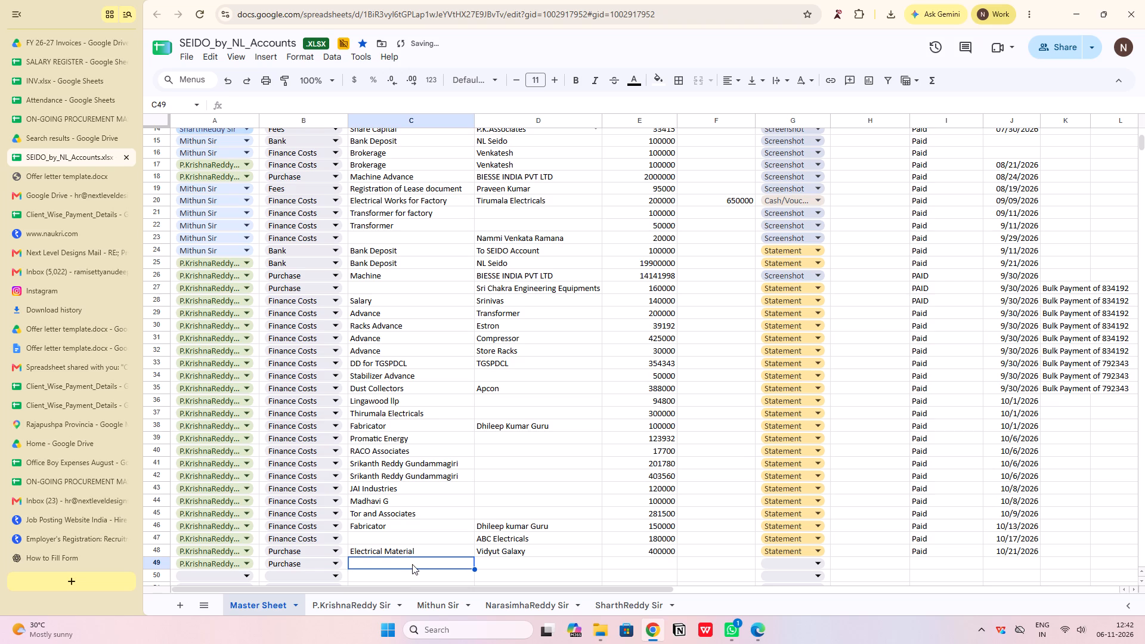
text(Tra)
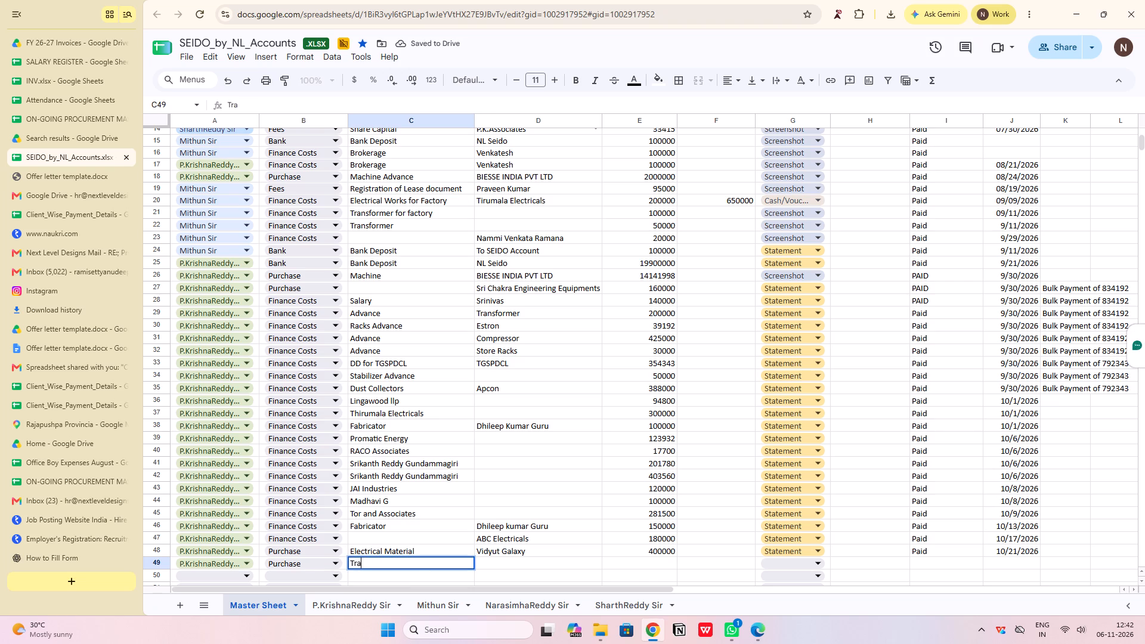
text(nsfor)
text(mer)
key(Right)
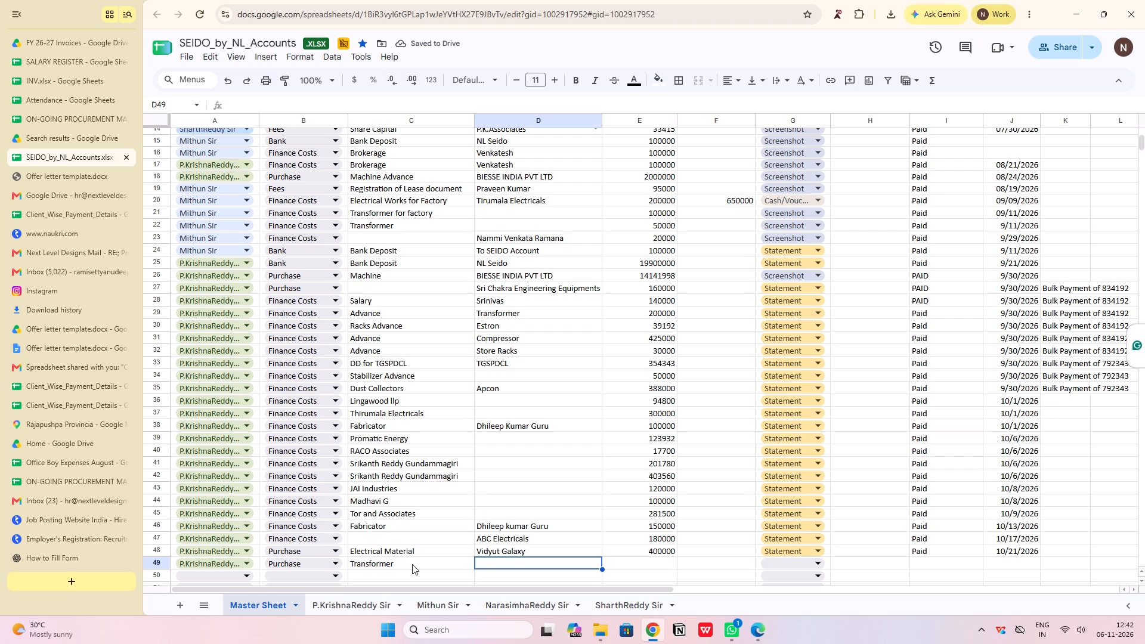
Enter Vajra Transpower PVT LTD as the payee in row 49, with amount 717600.
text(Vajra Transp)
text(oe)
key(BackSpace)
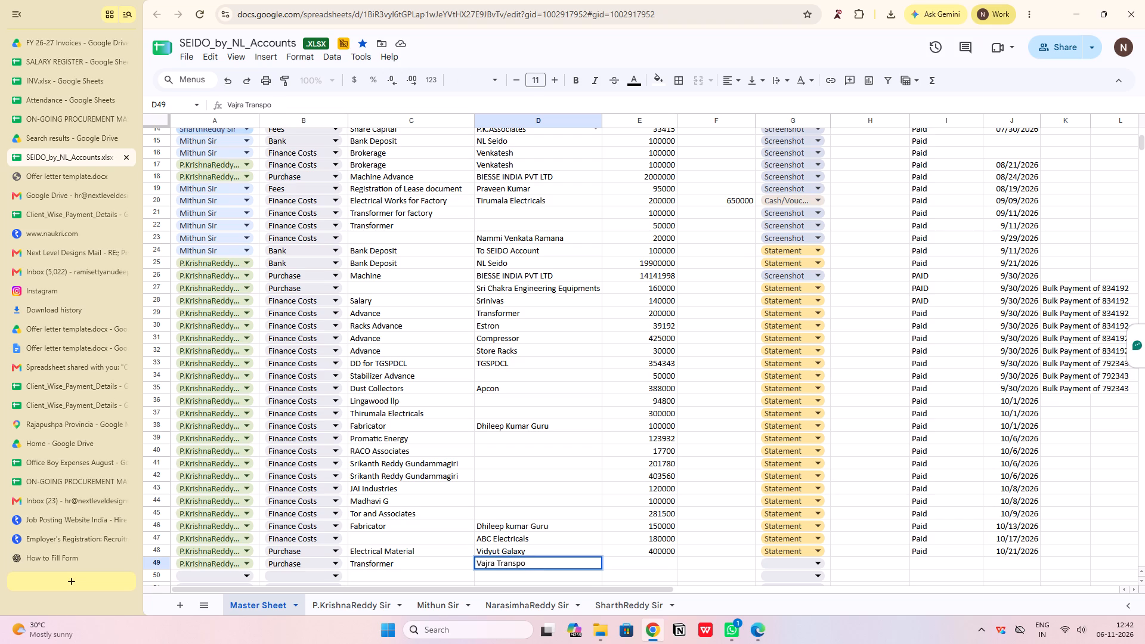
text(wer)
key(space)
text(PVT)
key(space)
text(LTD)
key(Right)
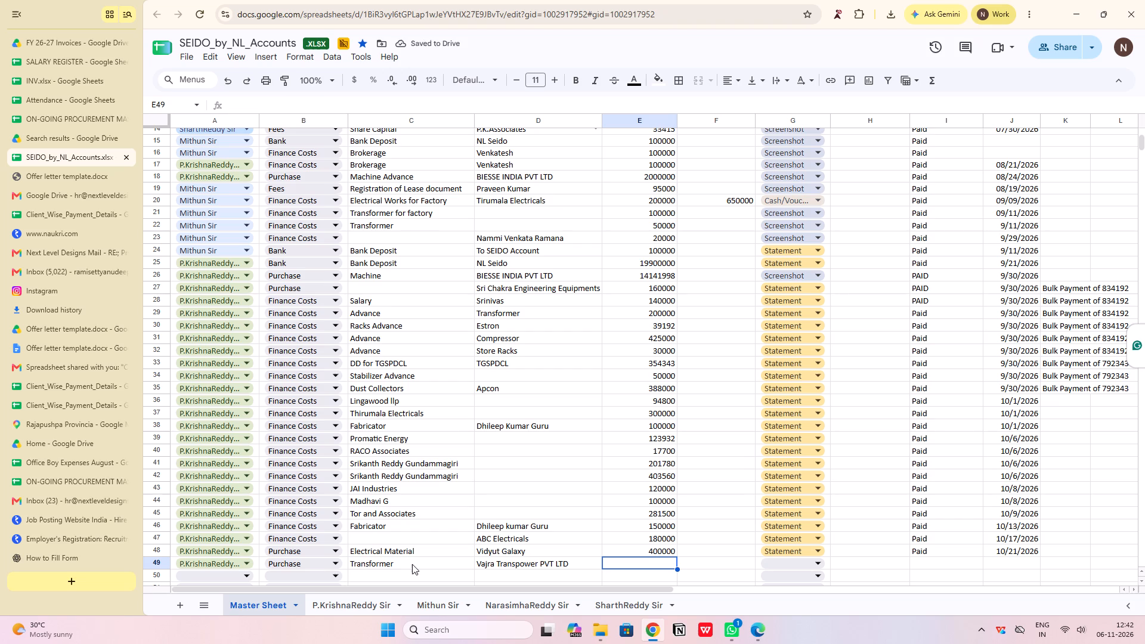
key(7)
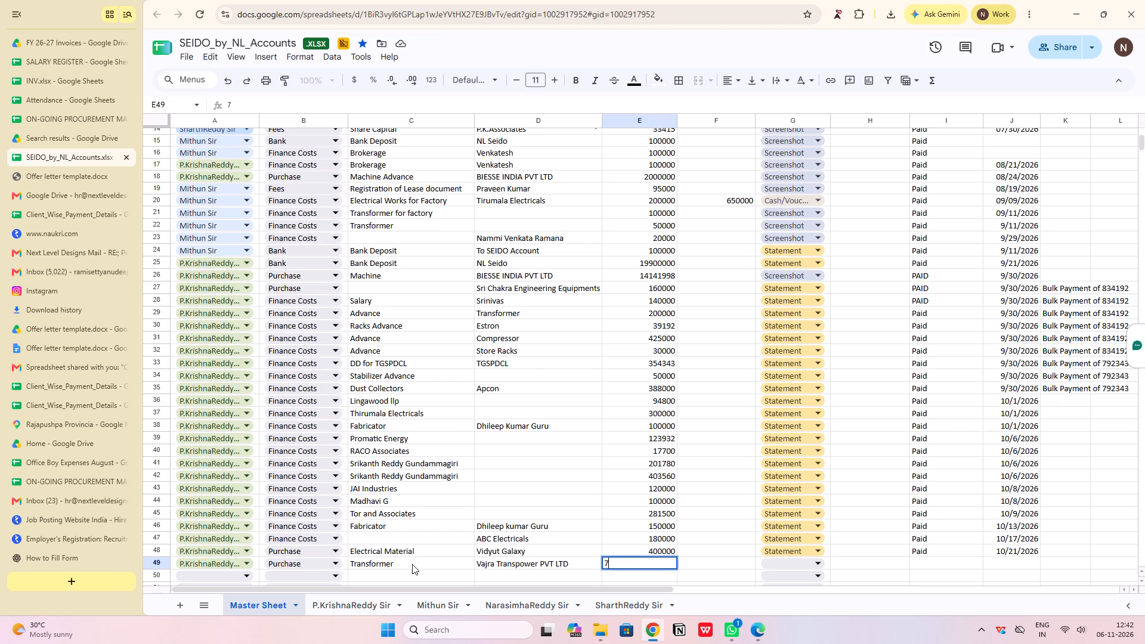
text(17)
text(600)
Complete row 49 with Statement as the payment proof, status Paid and date 10/21/2026.
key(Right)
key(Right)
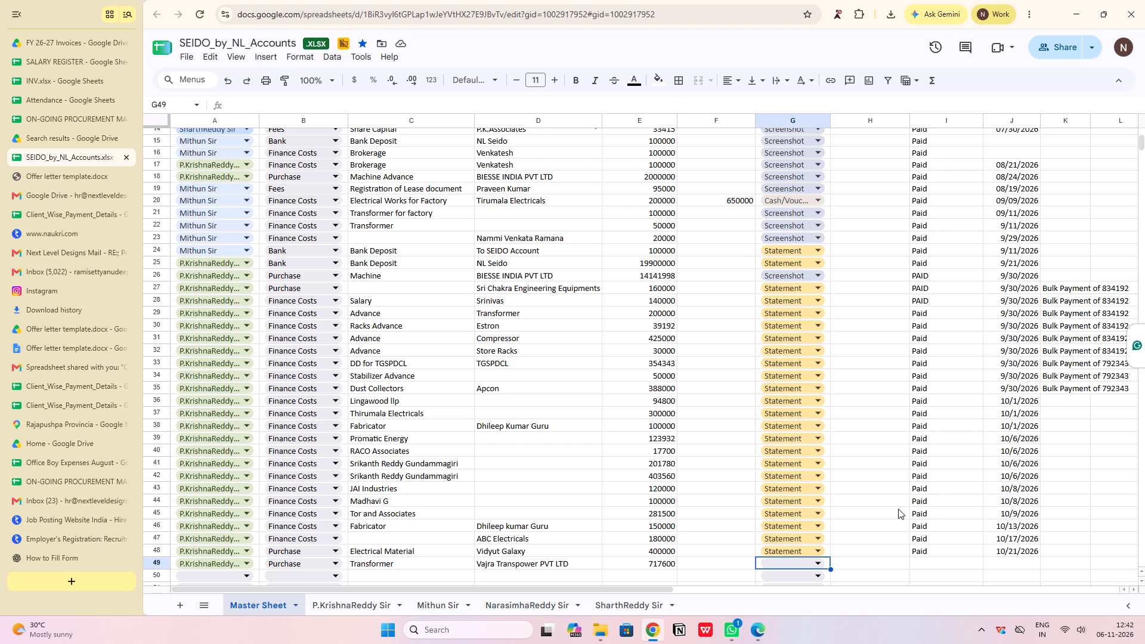
click(796, 565)
click(798, 529)
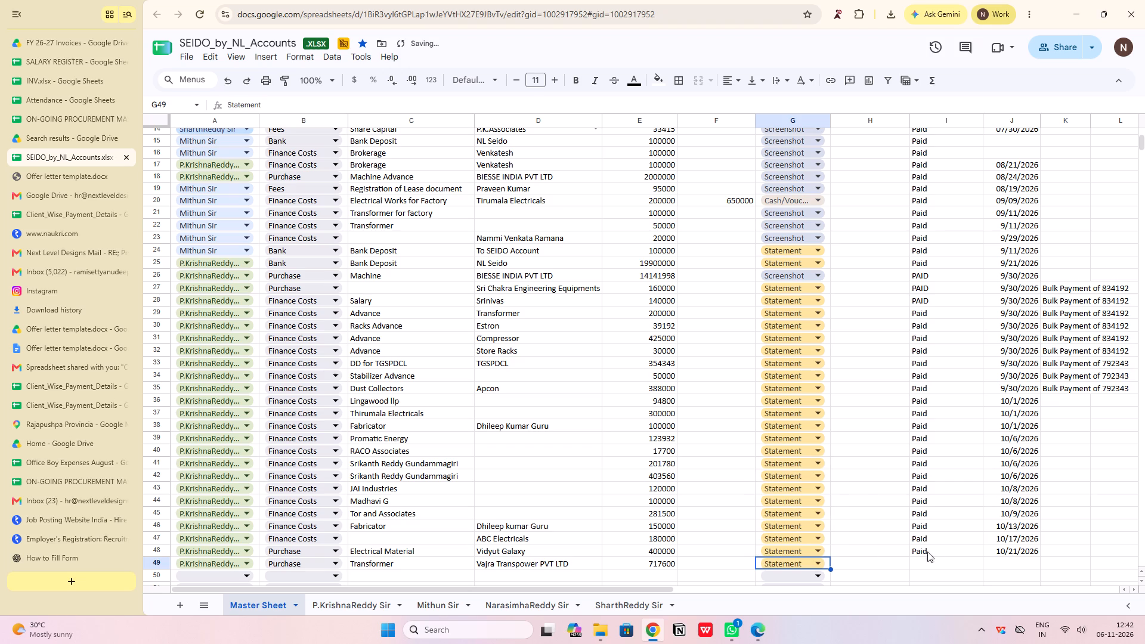
click(927, 563)
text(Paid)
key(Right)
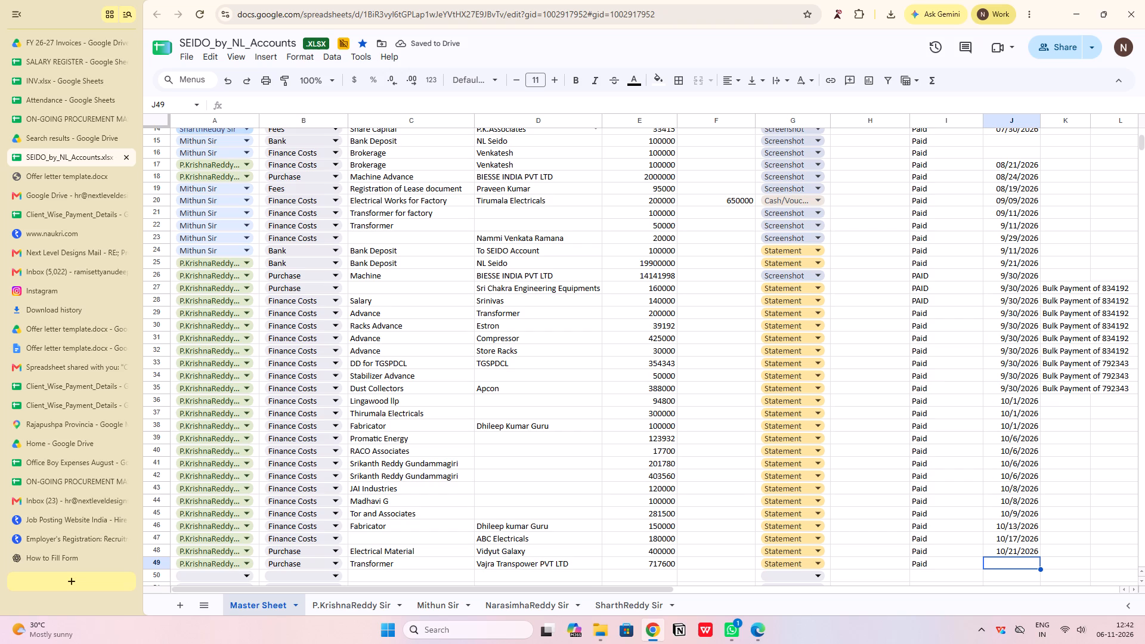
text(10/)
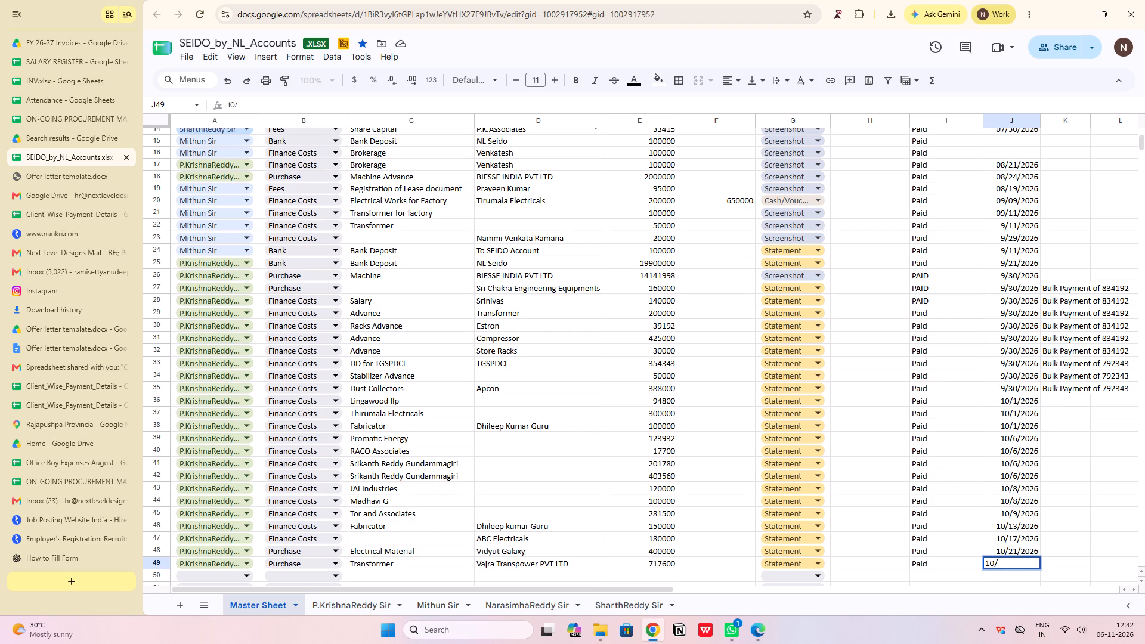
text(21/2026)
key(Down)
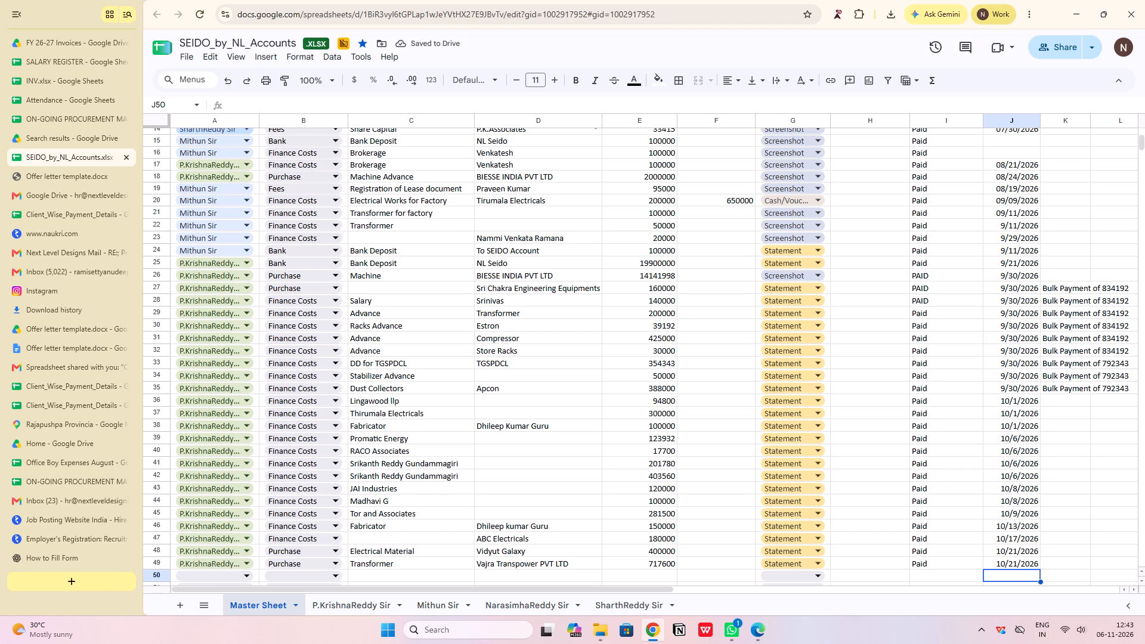
Insert three blank rows above row 52 to make space for more entries.
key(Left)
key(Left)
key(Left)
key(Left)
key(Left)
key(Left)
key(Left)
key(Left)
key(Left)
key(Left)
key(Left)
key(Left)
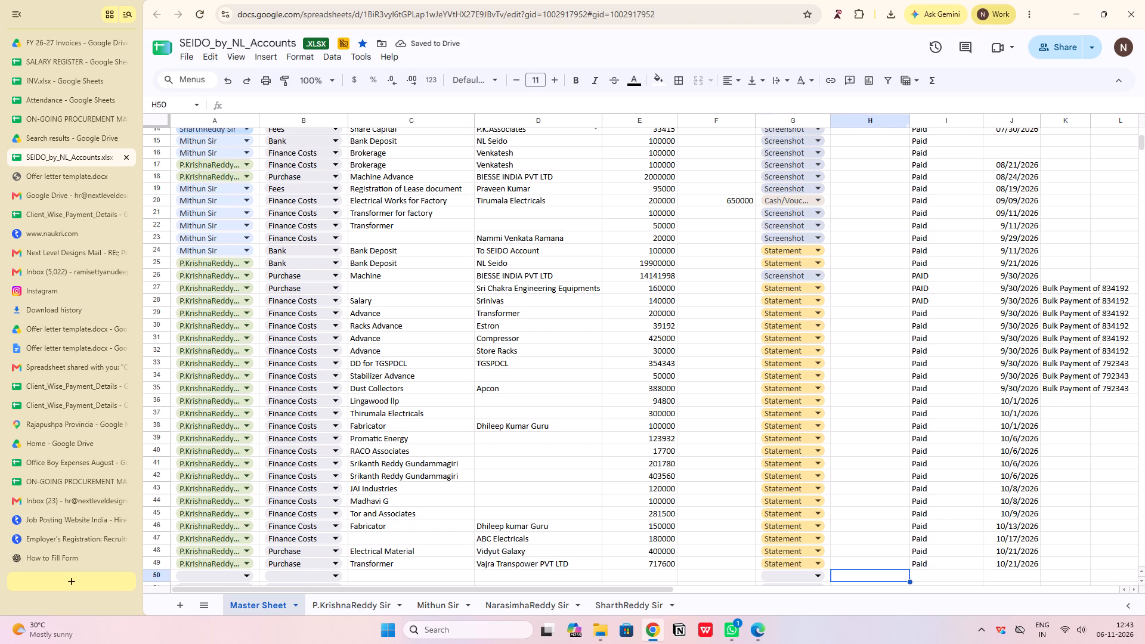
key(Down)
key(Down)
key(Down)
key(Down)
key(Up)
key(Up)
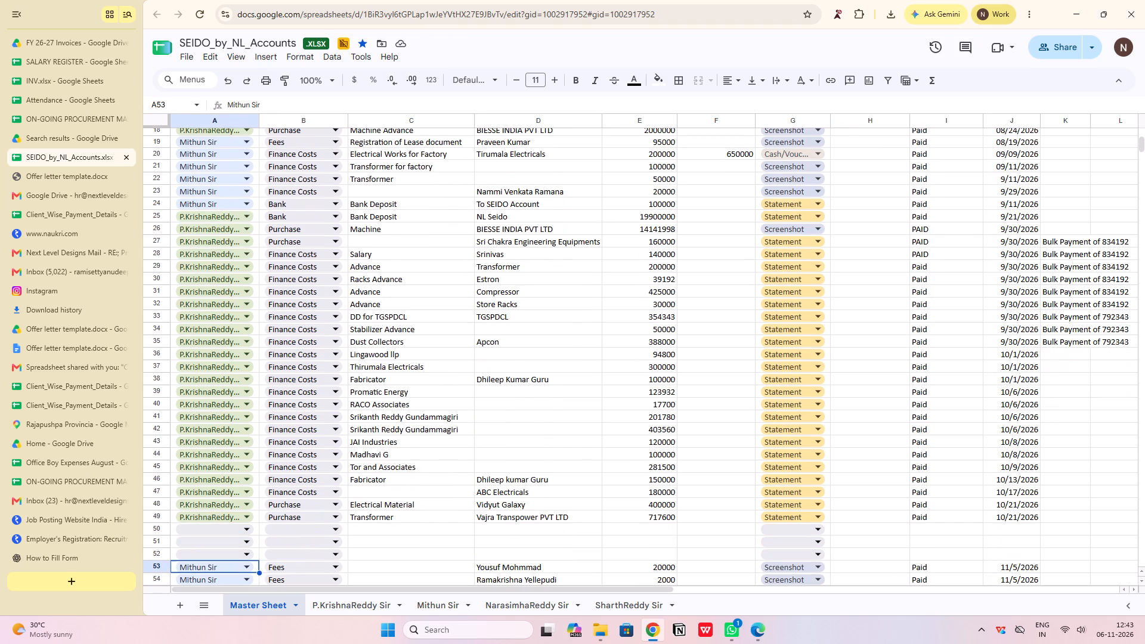
right_click(163, 555)
click(247, 336)
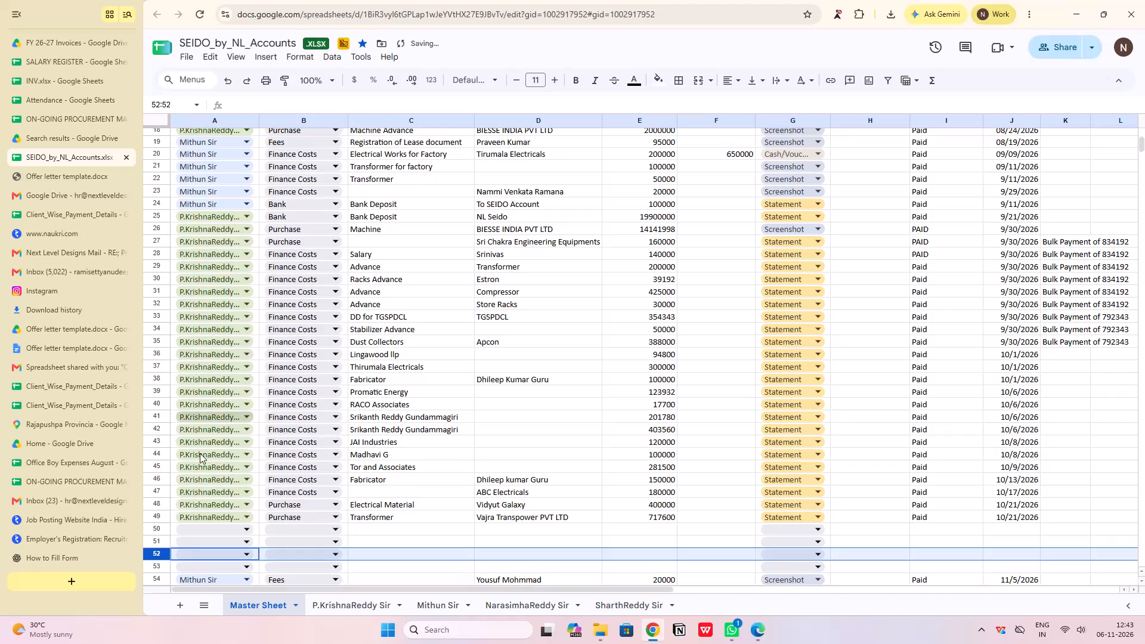
right_click(162, 557)
click(270, 339)
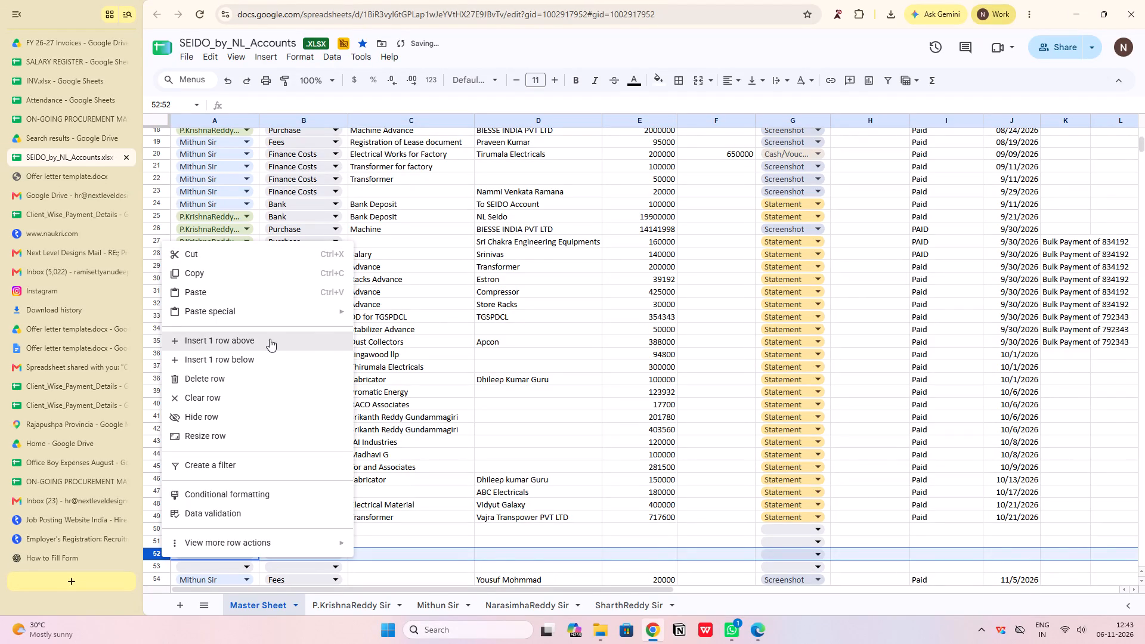
right_click(163, 556)
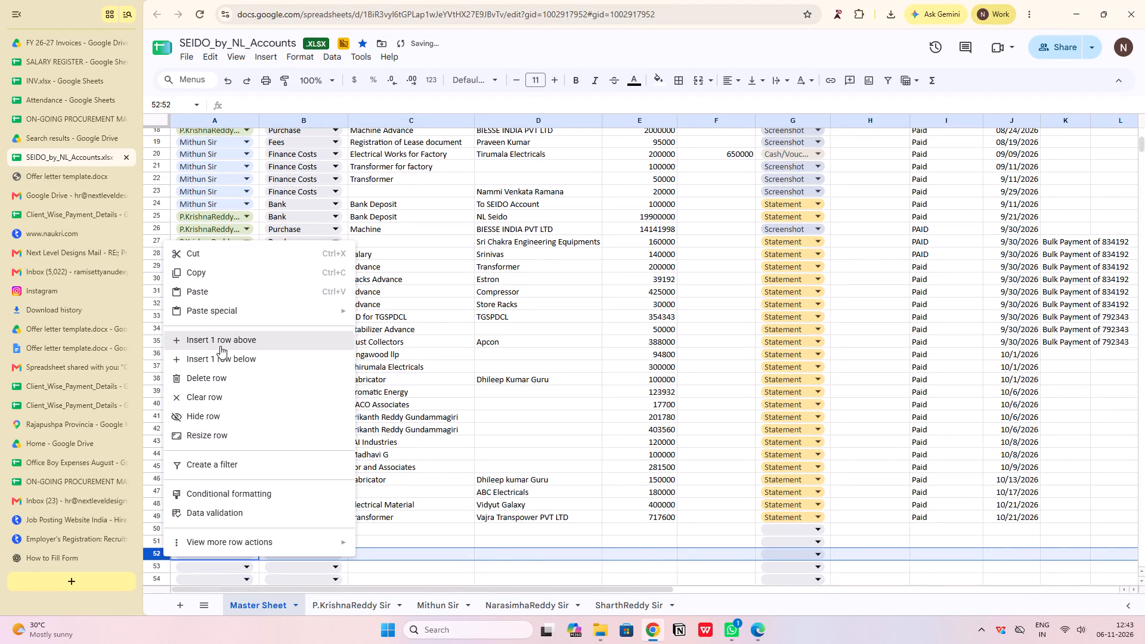
click(227, 341)
Start the row 50 entry with the same director as row 49 and the category Finance Costs.
click(233, 528)
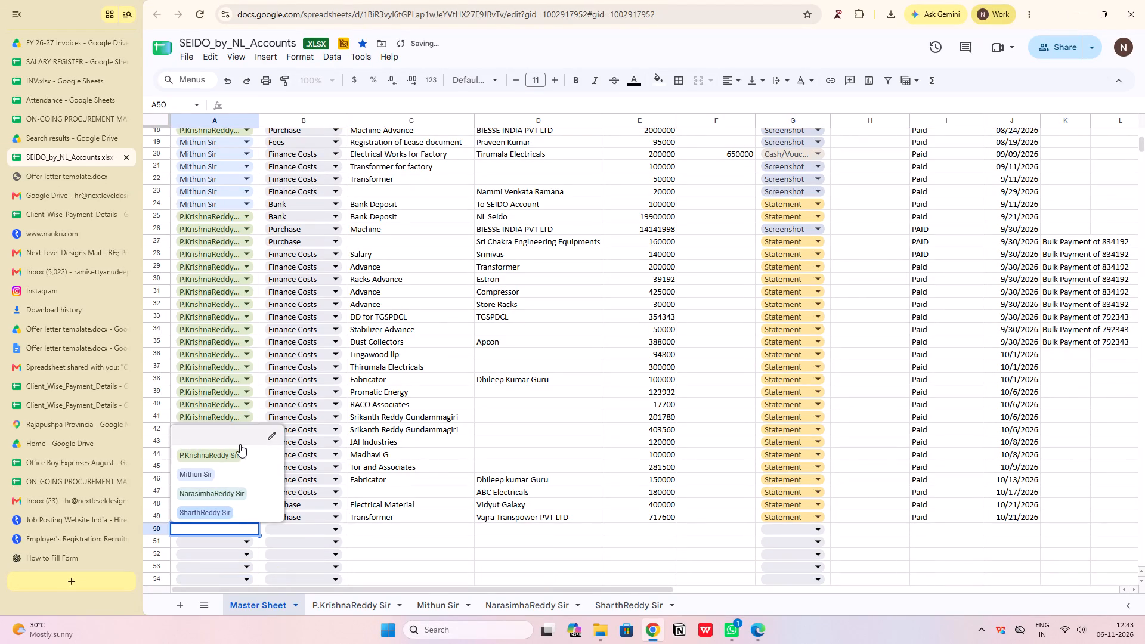
click(239, 454)
click(295, 530)
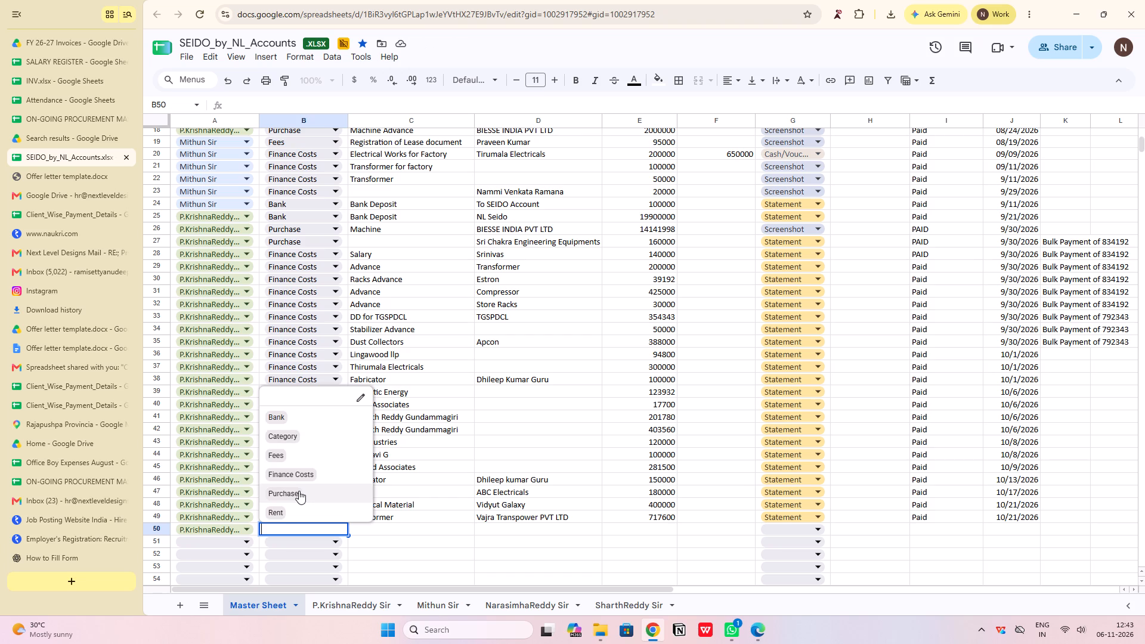
click(299, 469)
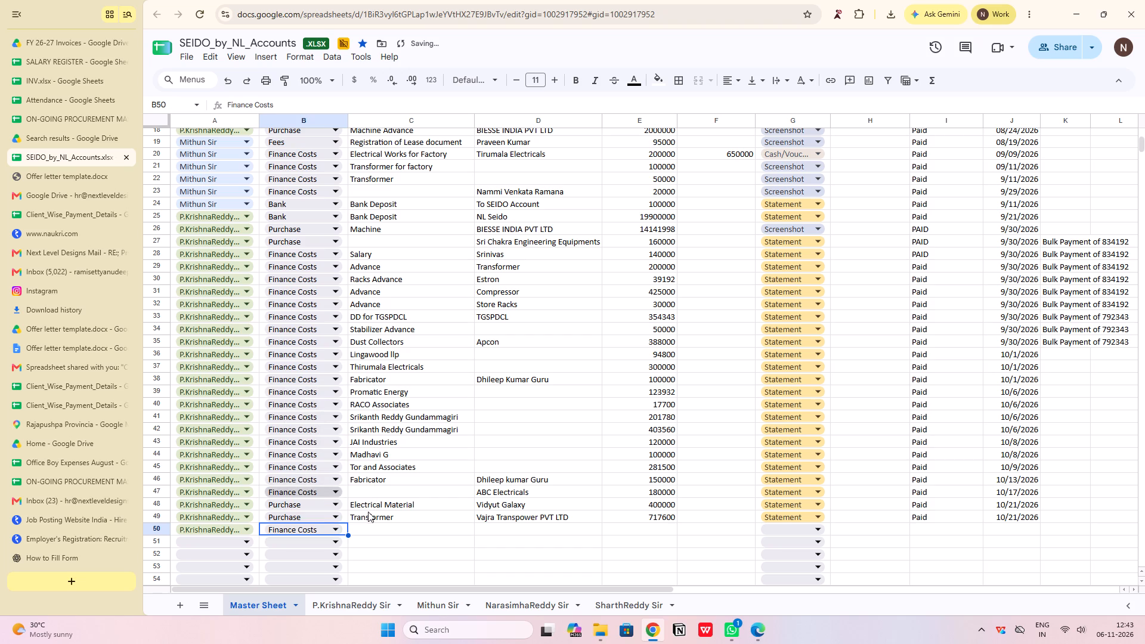
Enter the recipient's name in the description cell of row 50, with amount 20000.
click(392, 533)
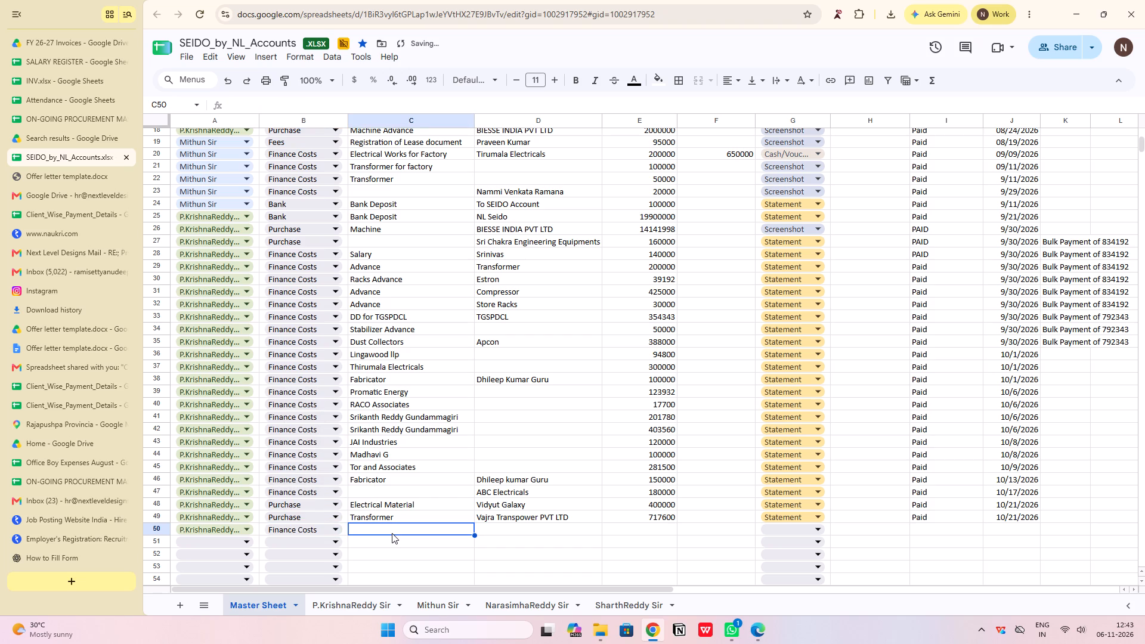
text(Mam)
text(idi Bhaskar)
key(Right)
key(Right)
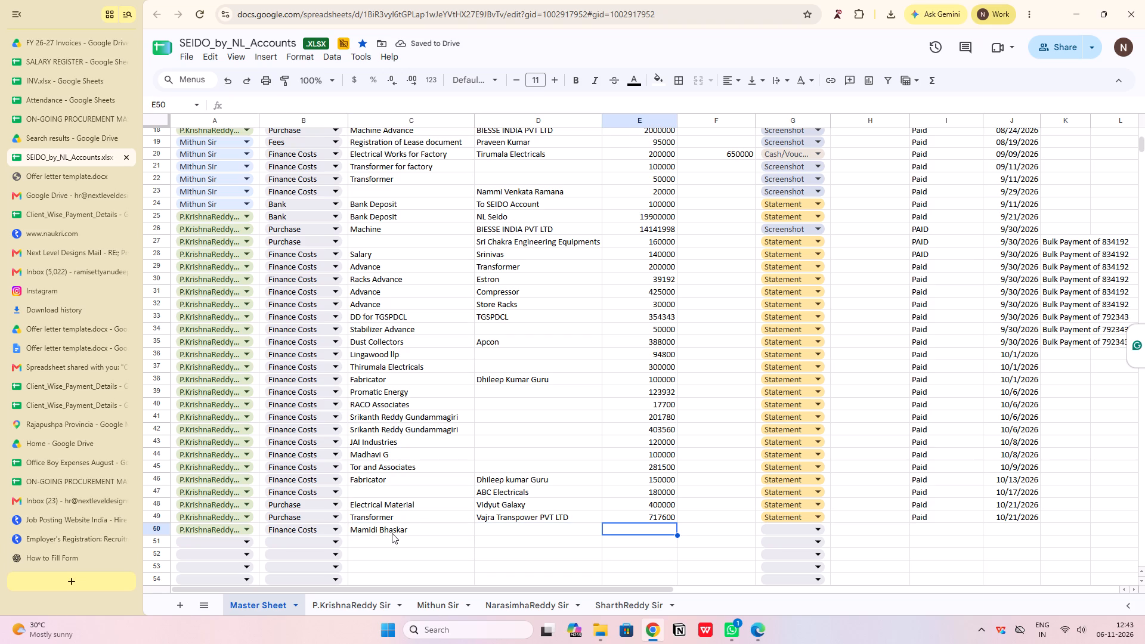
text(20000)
Complete row 50 with Statement as the payment proof, status Paid and date 10/23/2026.
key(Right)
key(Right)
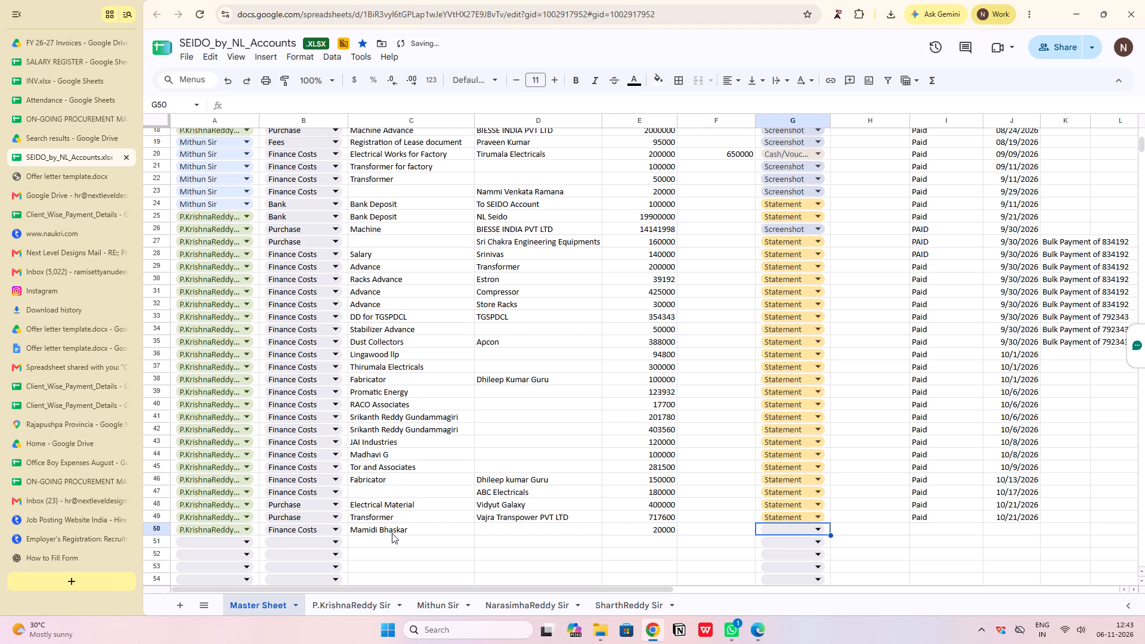
click(779, 526)
click(780, 487)
click(936, 529)
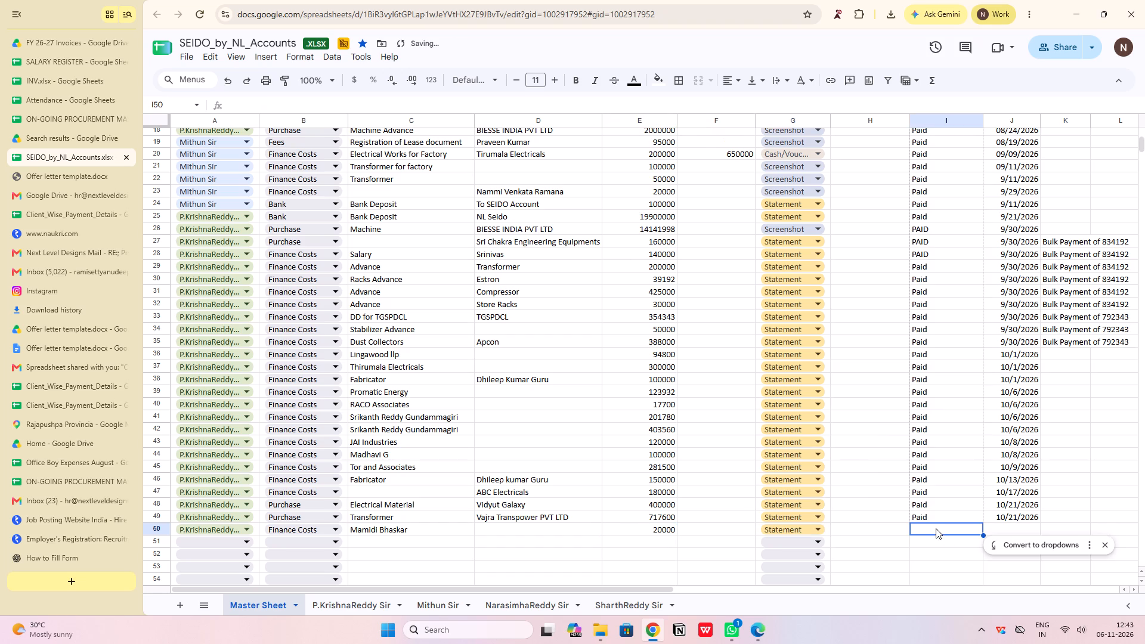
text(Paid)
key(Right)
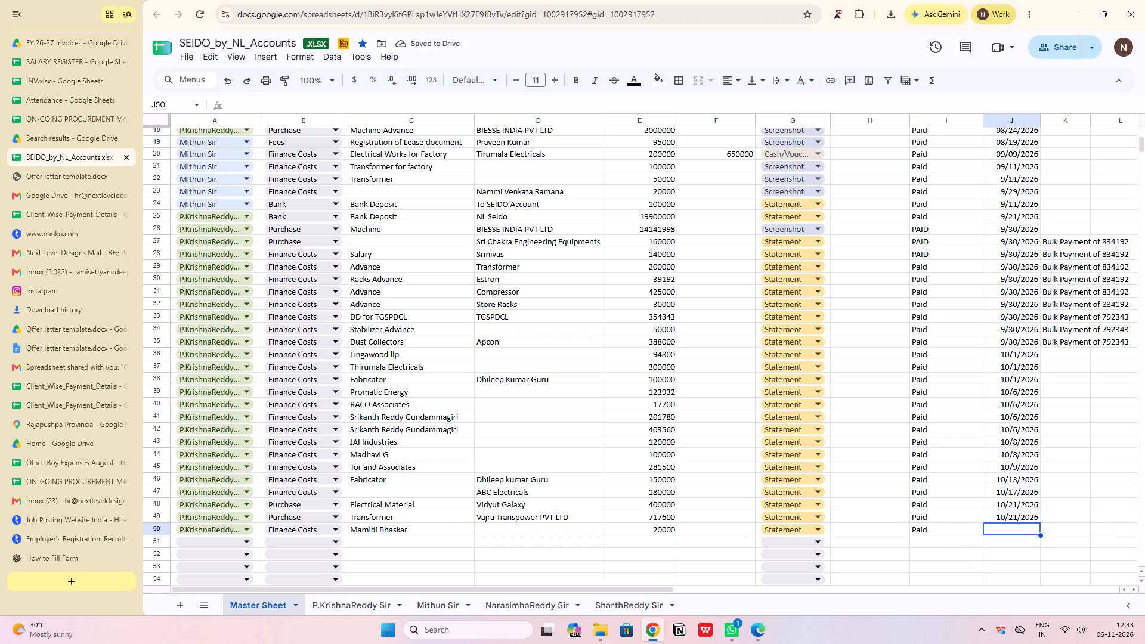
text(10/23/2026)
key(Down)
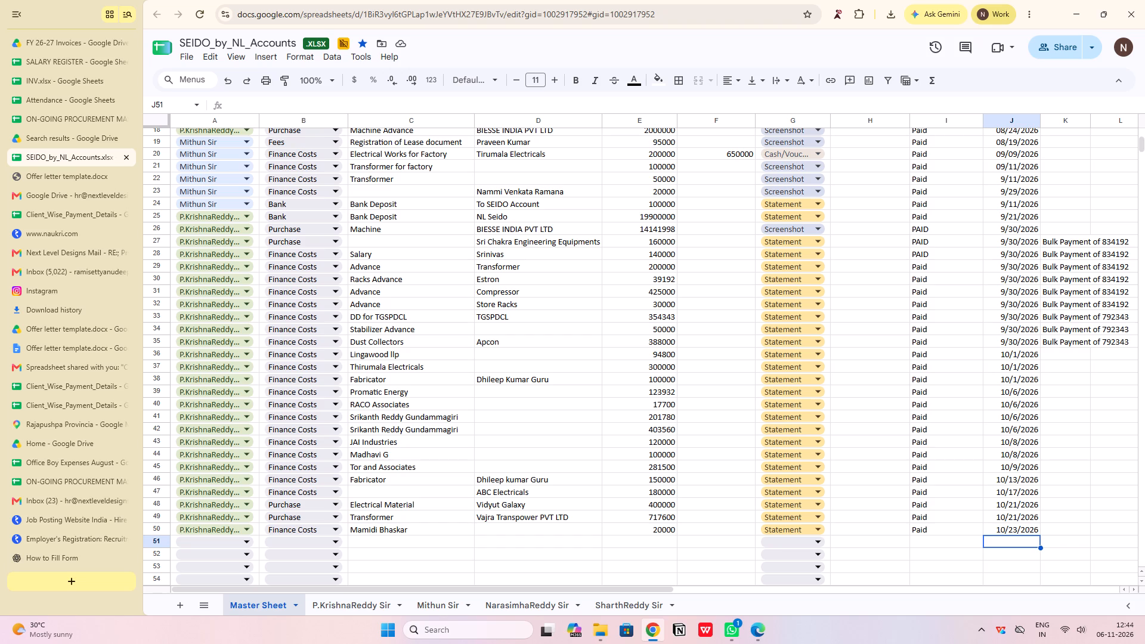
Start the row 51 entry with the same director as row 50 and the category Purchase.
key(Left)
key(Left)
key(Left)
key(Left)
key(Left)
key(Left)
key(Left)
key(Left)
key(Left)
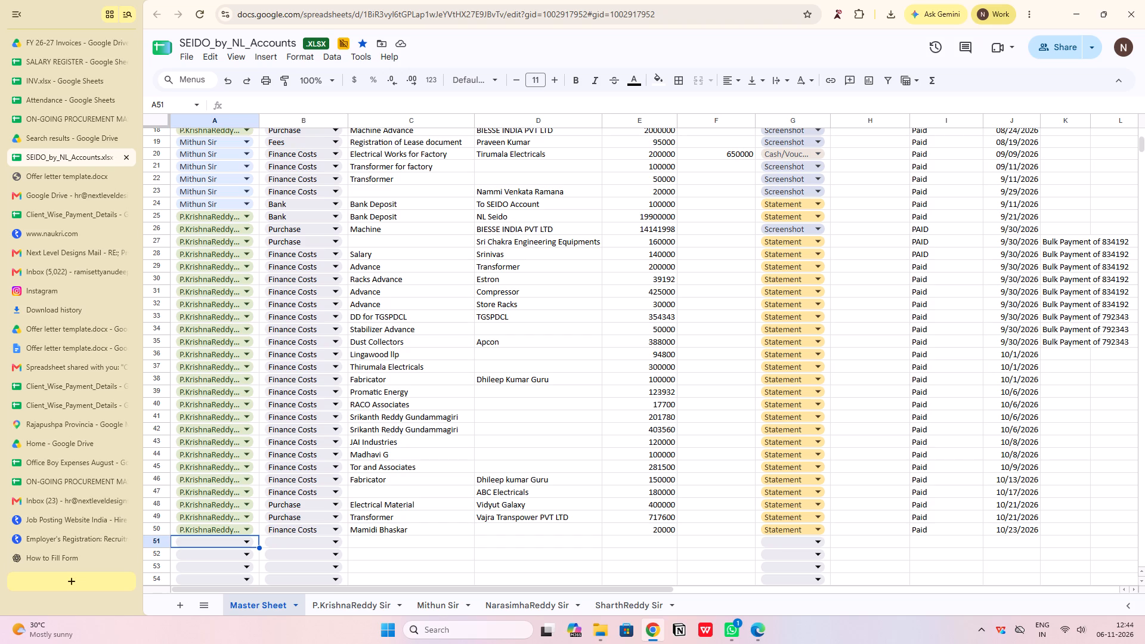
click(228, 538)
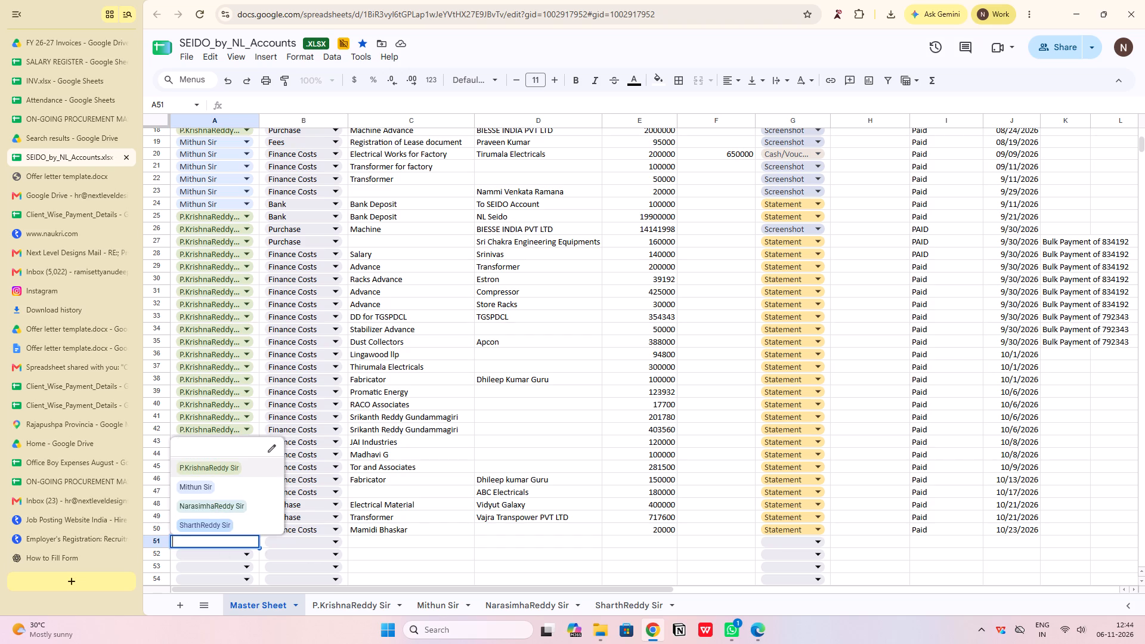
click(239, 471)
click(288, 537)
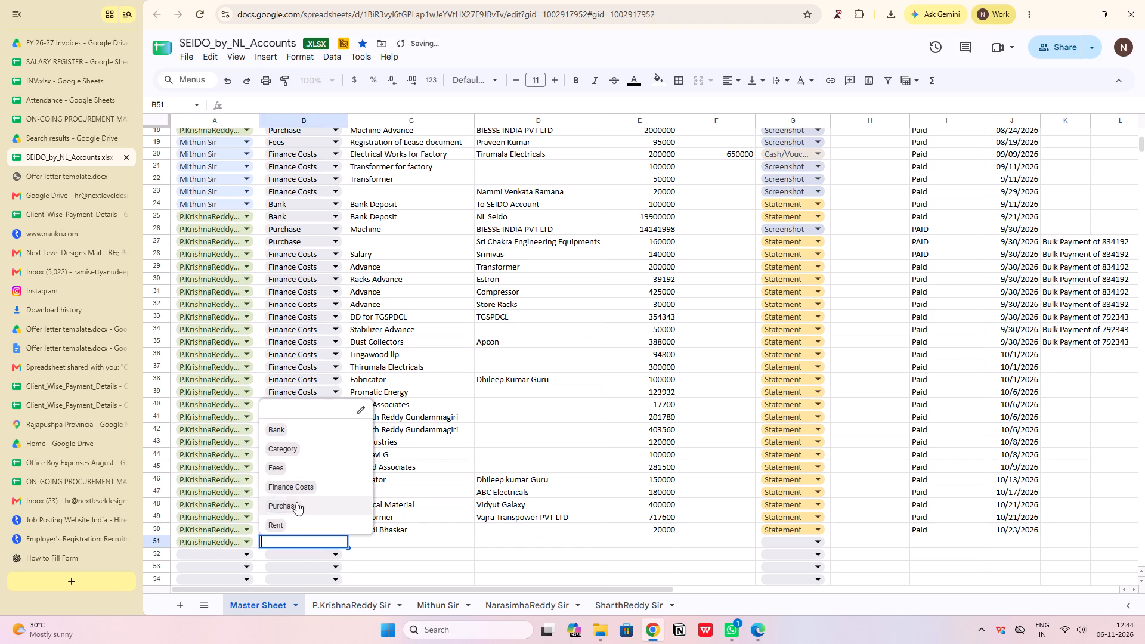
click(310, 505)
Enter Racks as the description and Estron International as the payee in row 51.
click(361, 538)
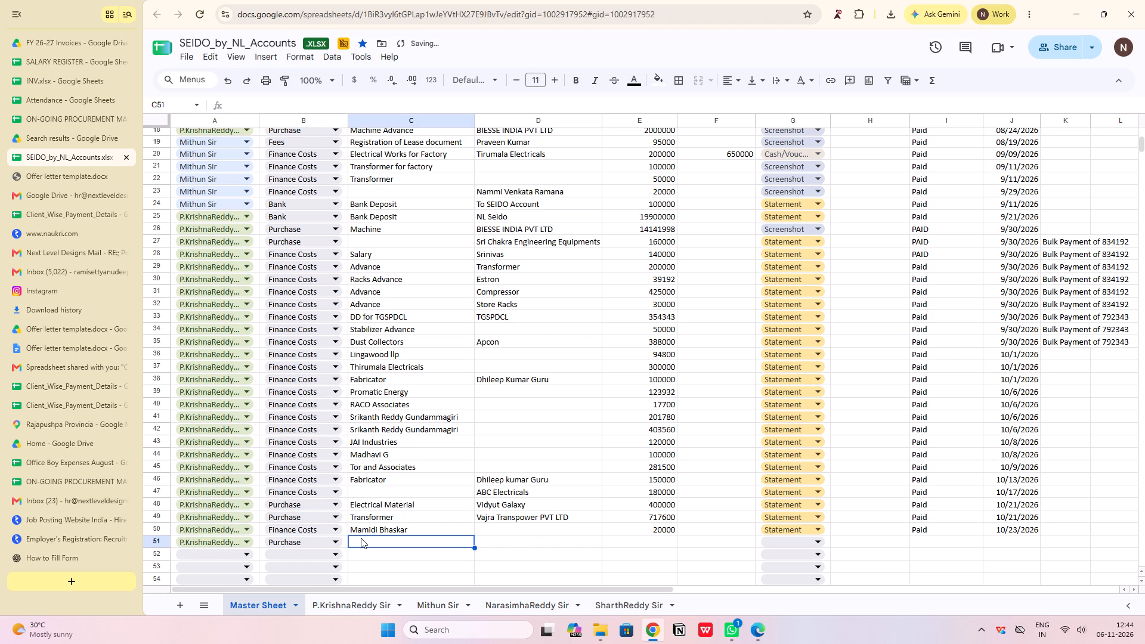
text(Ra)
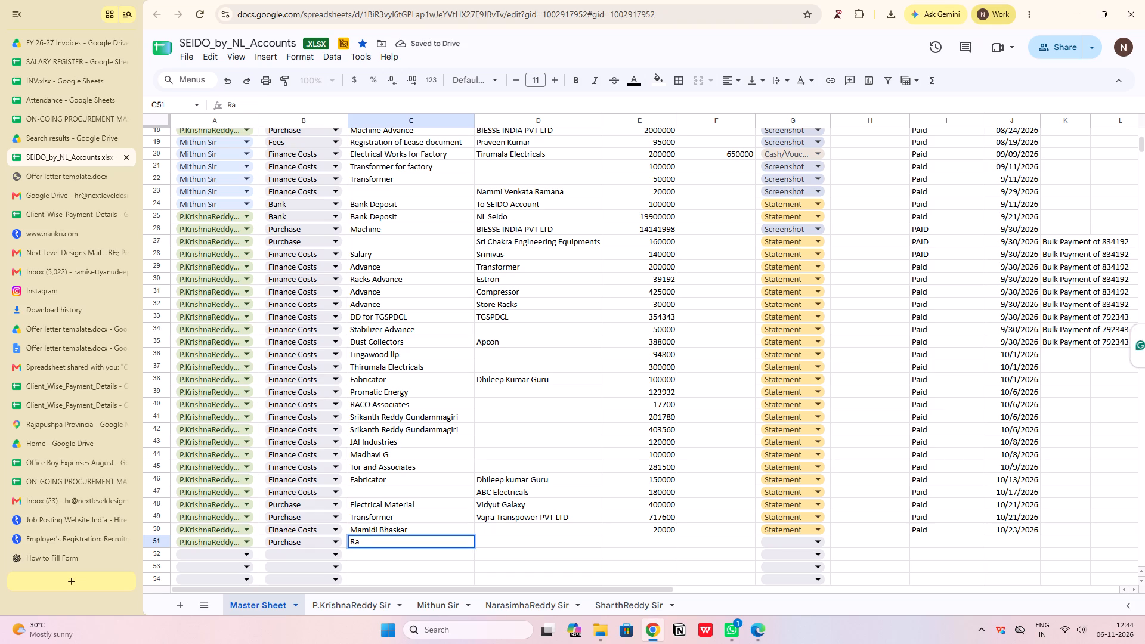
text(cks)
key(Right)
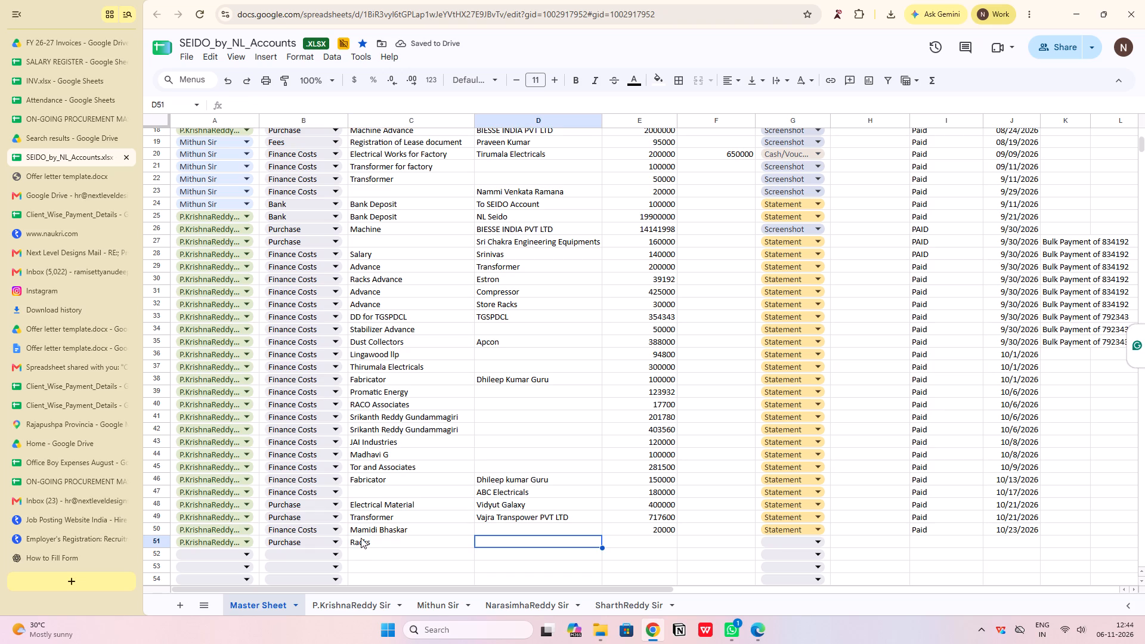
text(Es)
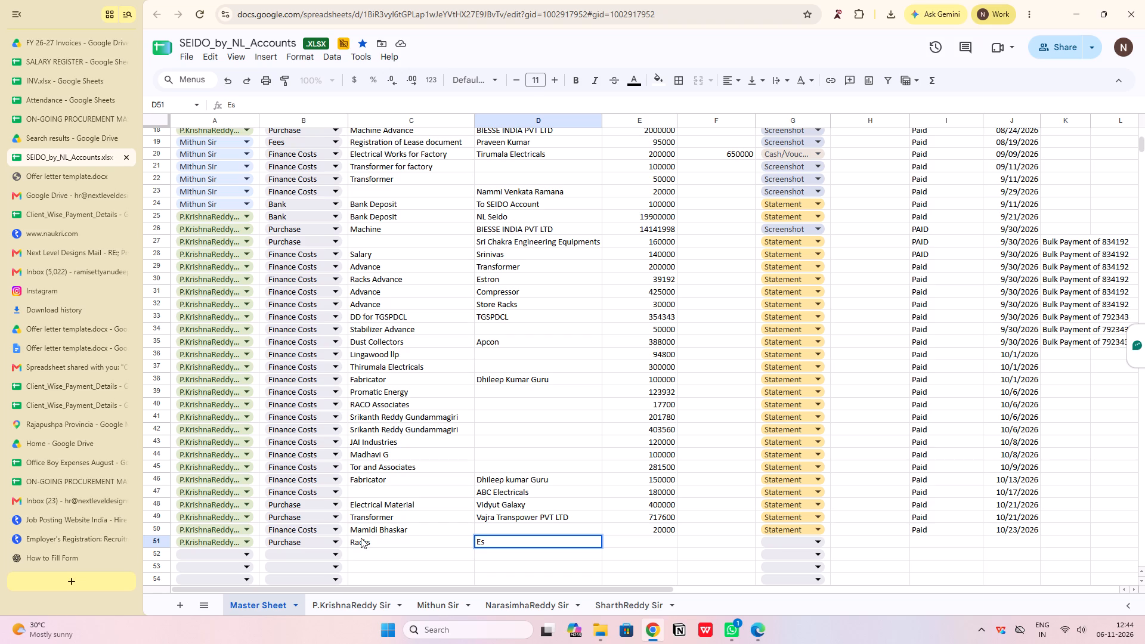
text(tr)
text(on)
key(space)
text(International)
Change the payee of the Racks Advance entry in row 30 to Estron International.
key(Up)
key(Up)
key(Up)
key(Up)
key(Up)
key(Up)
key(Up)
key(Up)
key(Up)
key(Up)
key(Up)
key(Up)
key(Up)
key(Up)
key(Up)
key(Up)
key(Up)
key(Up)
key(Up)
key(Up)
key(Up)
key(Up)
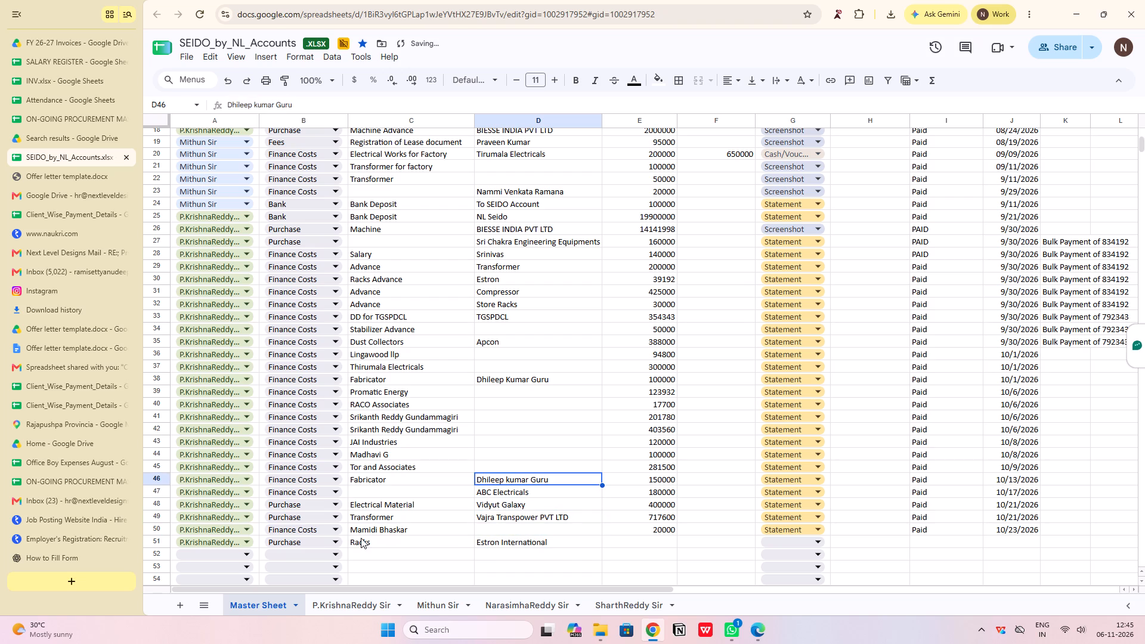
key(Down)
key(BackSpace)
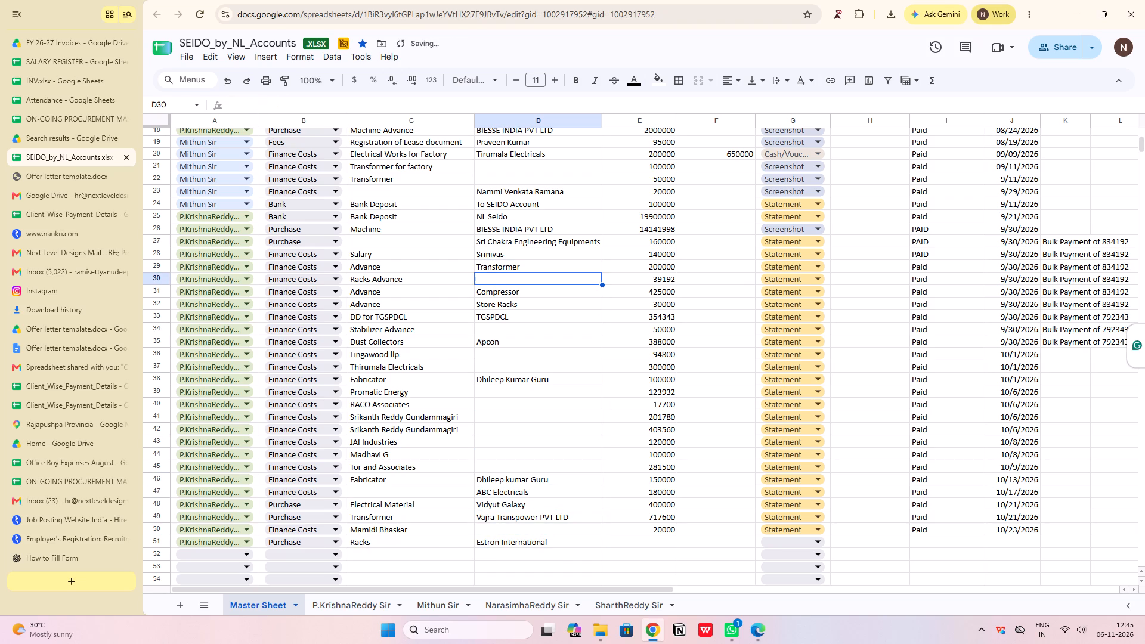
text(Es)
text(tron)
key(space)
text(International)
Enter the amount 53302 for the Racks purchase in row 51.
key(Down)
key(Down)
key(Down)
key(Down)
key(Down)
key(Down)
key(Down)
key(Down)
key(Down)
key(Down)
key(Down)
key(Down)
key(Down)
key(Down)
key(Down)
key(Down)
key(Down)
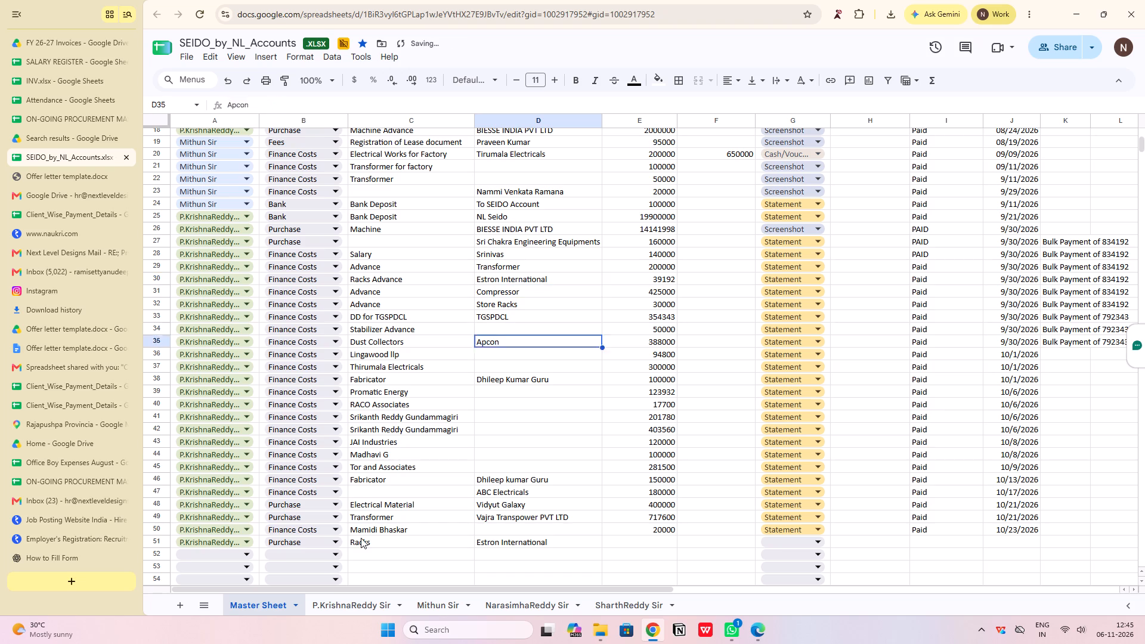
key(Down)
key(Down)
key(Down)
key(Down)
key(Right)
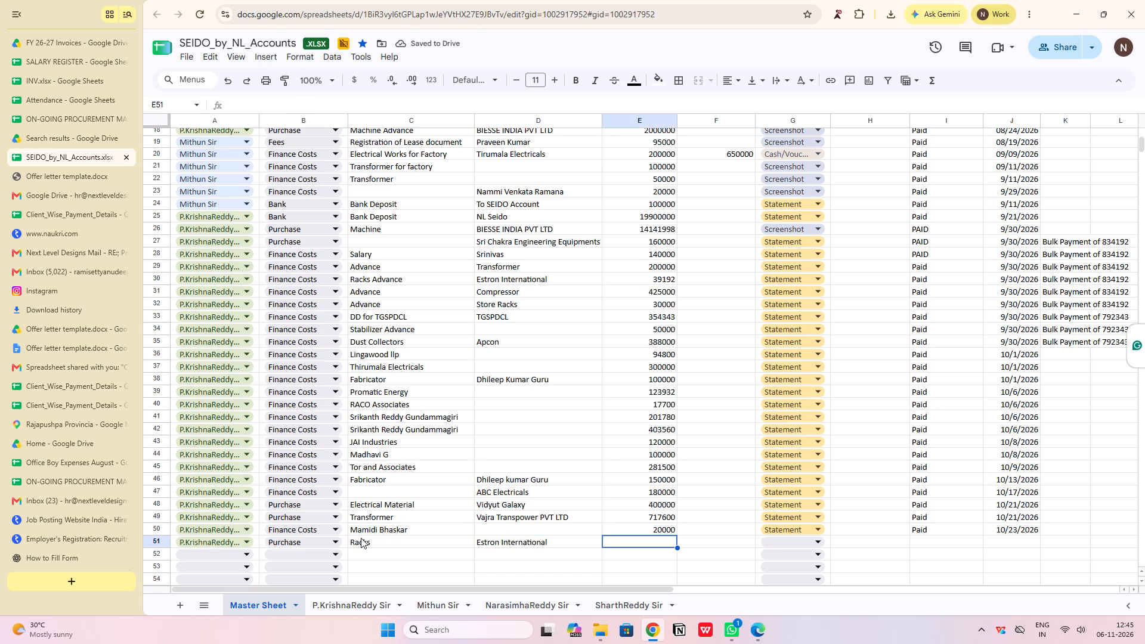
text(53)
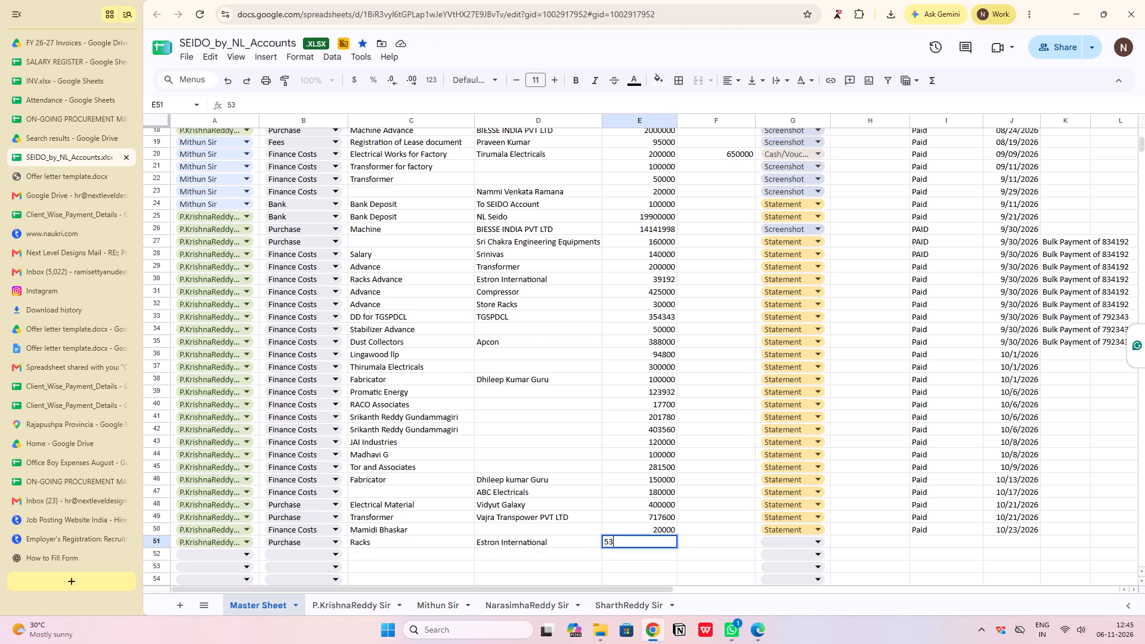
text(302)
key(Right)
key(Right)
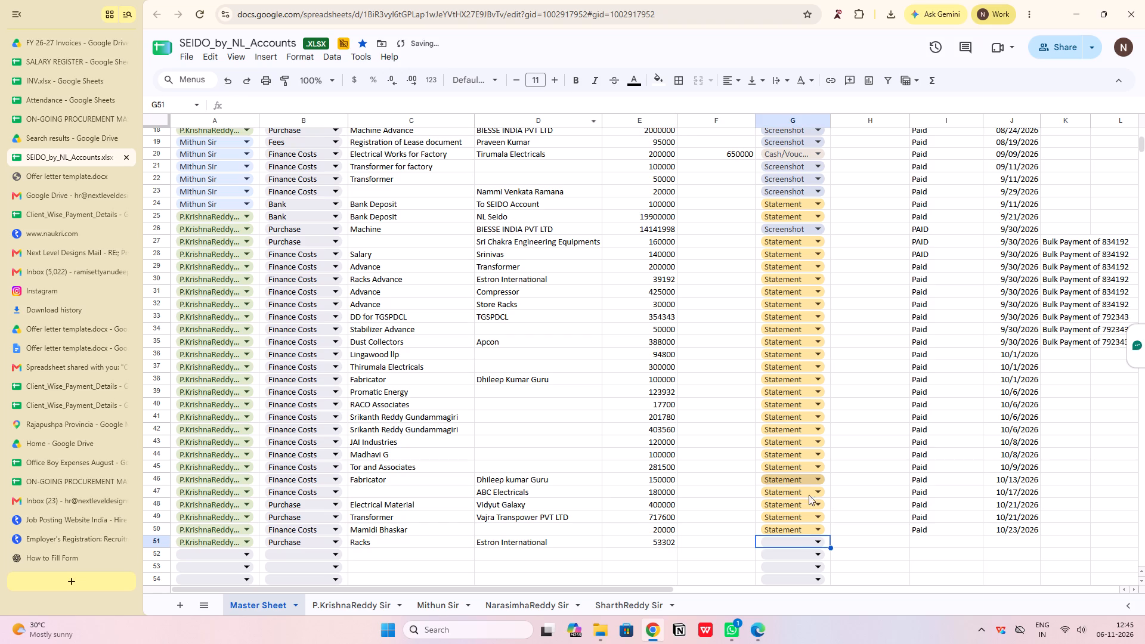
Complete row 51 with Statement as the proof type, status Paid and the date 10/23/2026.
click(795, 538)
click(789, 504)
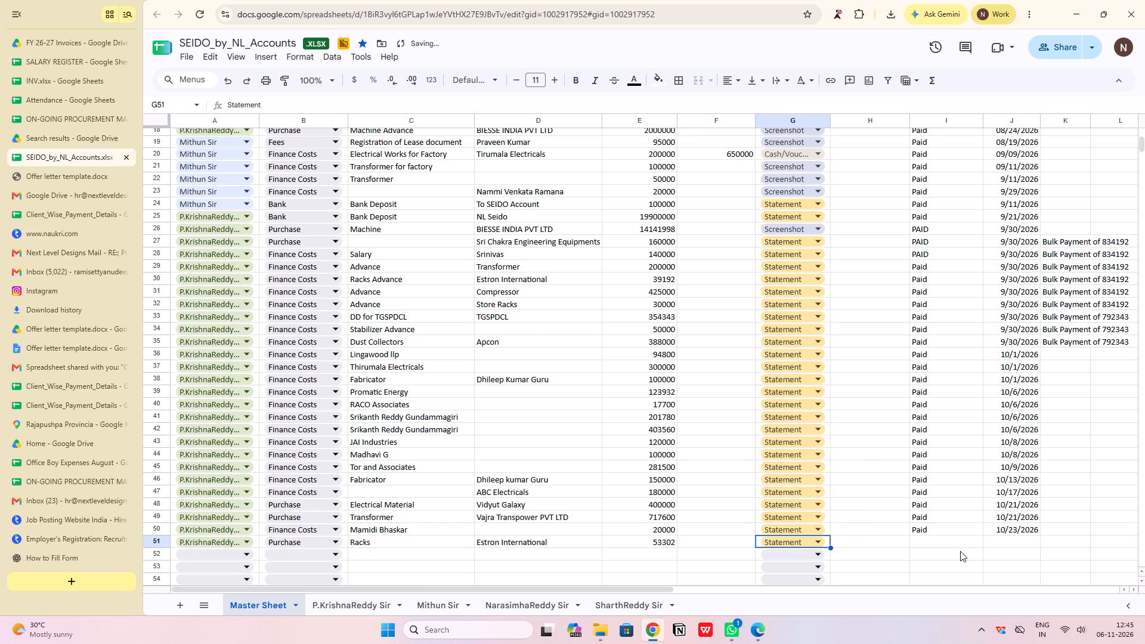
click(943, 541)
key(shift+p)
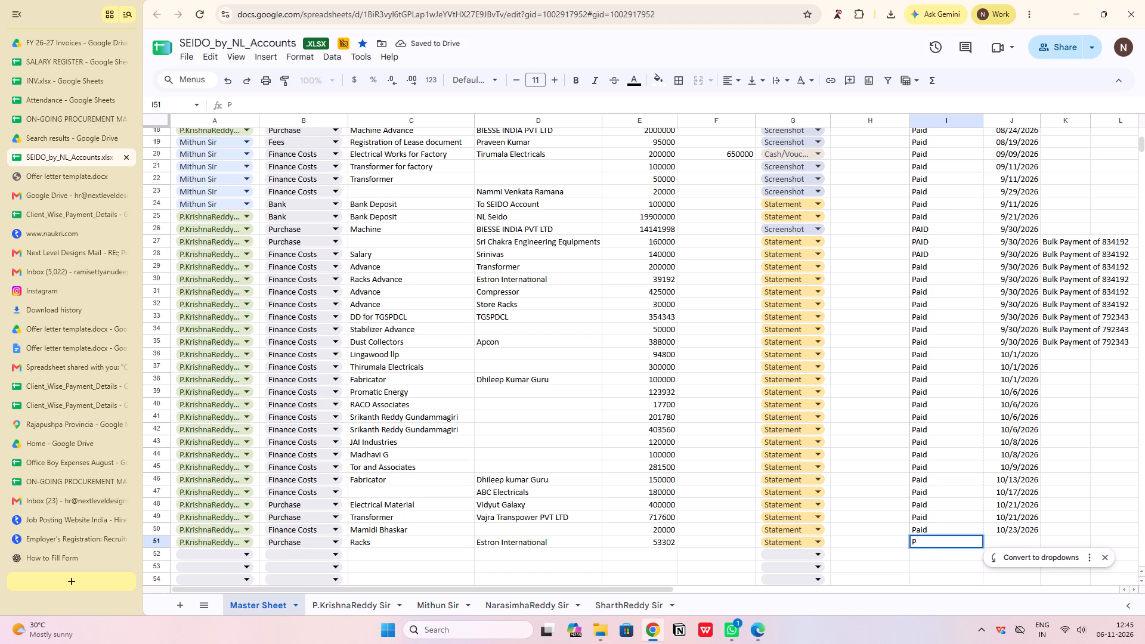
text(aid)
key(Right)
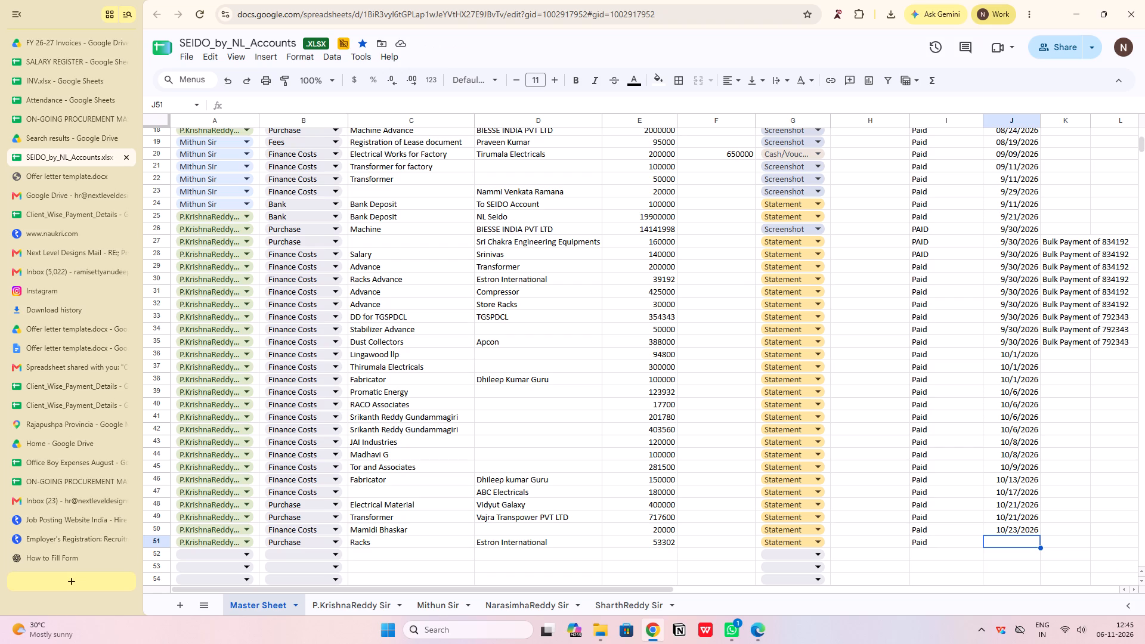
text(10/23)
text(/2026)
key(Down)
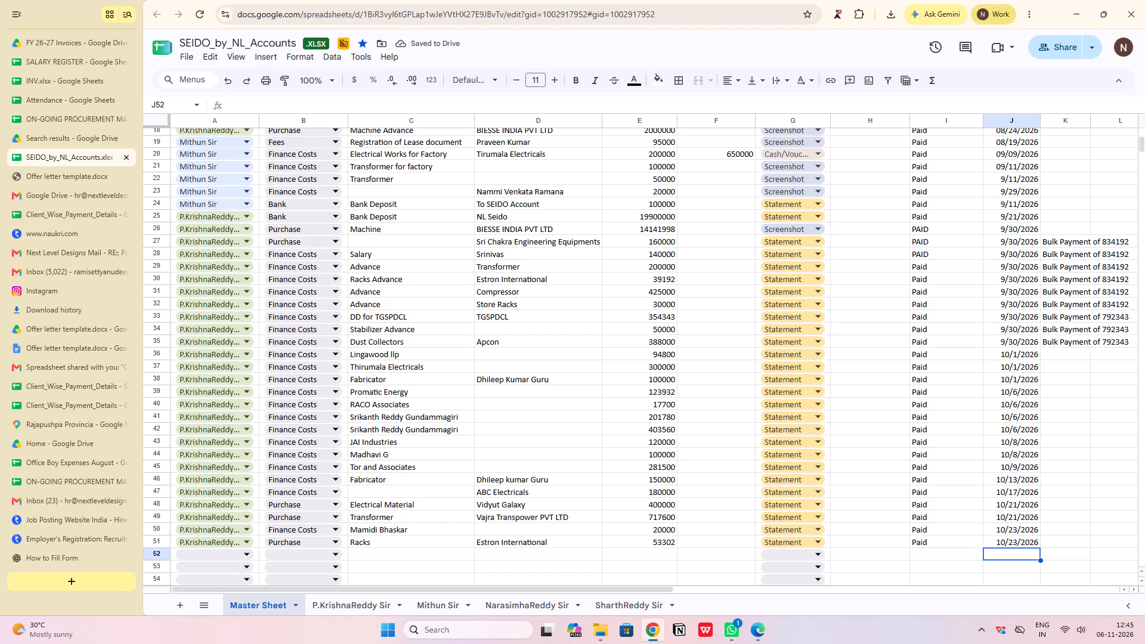
Start the row 52 entry with the same director as row 51 and open its category choices.
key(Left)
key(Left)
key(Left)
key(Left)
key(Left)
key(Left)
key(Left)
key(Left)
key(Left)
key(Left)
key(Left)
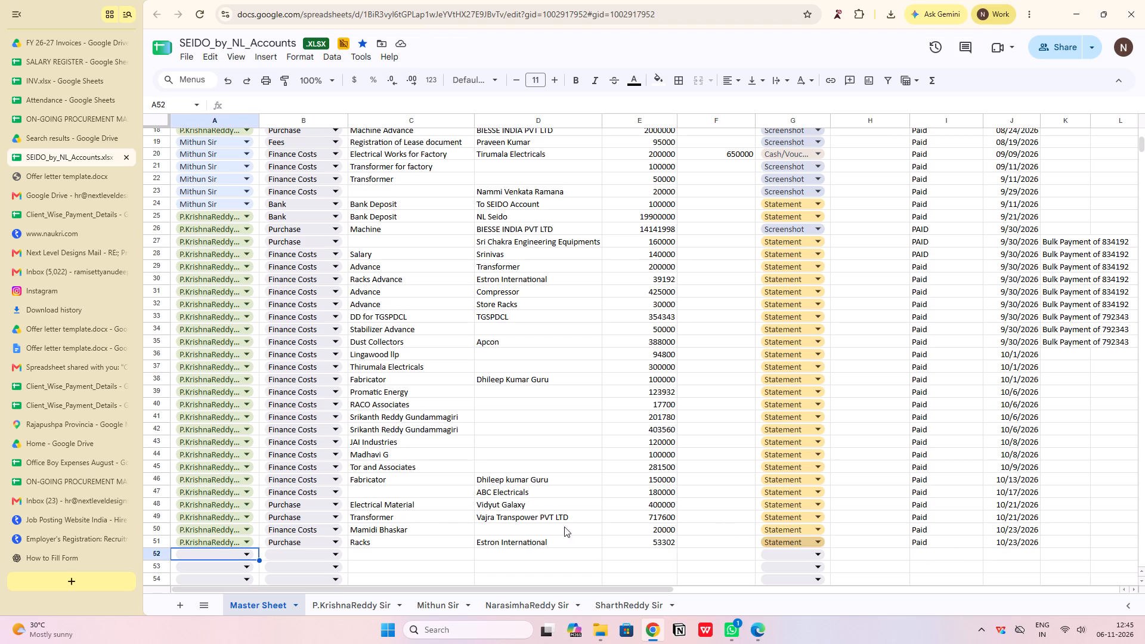
click(241, 556)
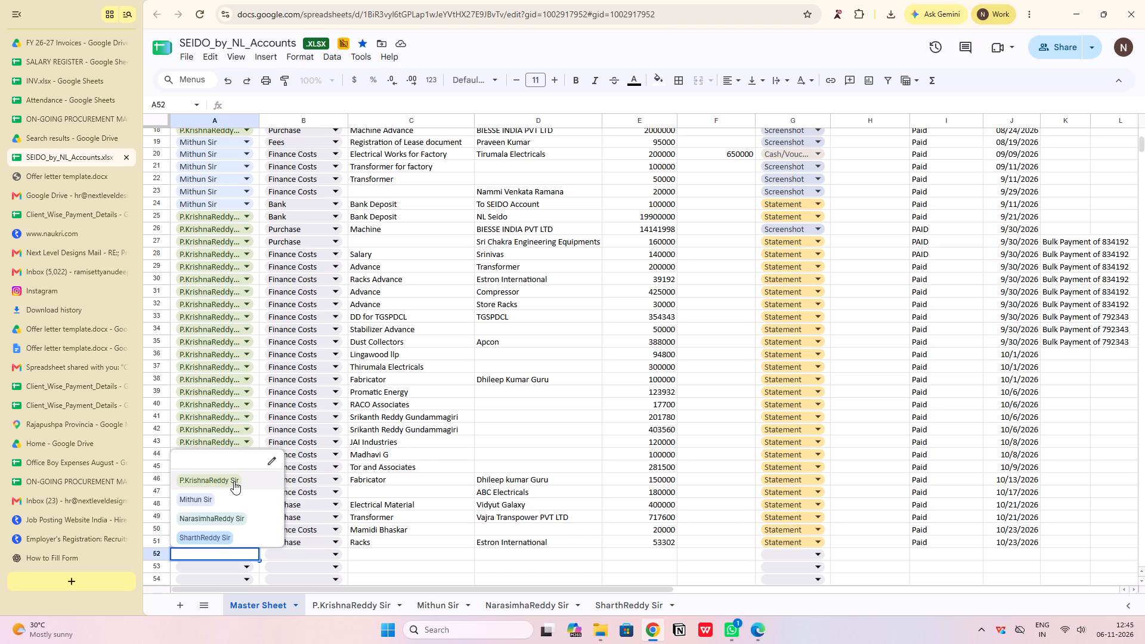
click(234, 481)
click(307, 549)
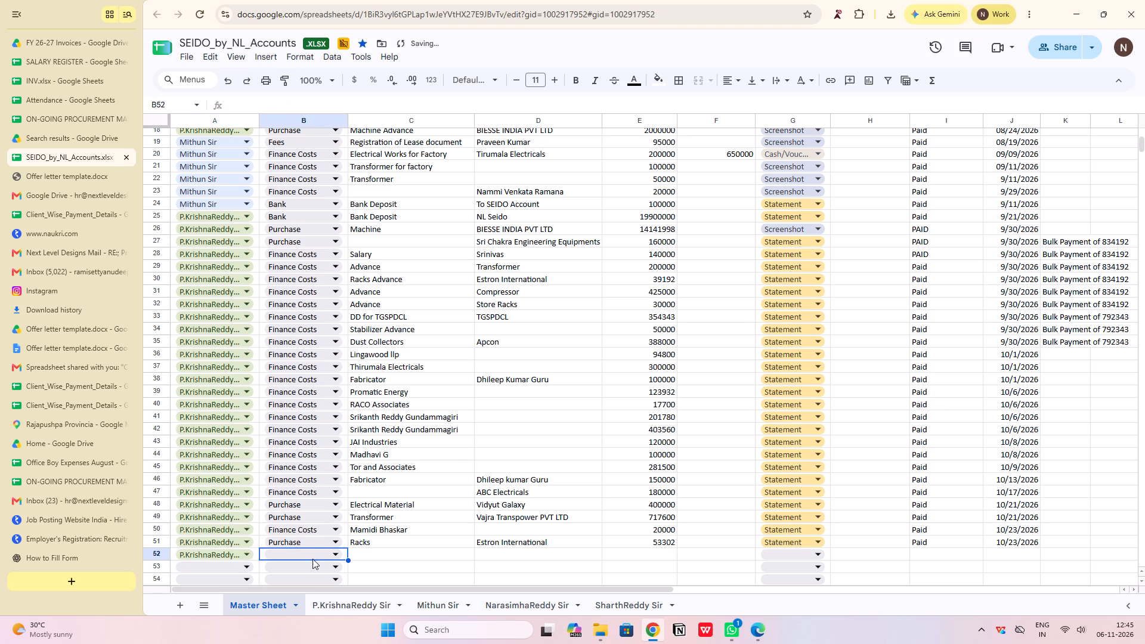
click(314, 551)
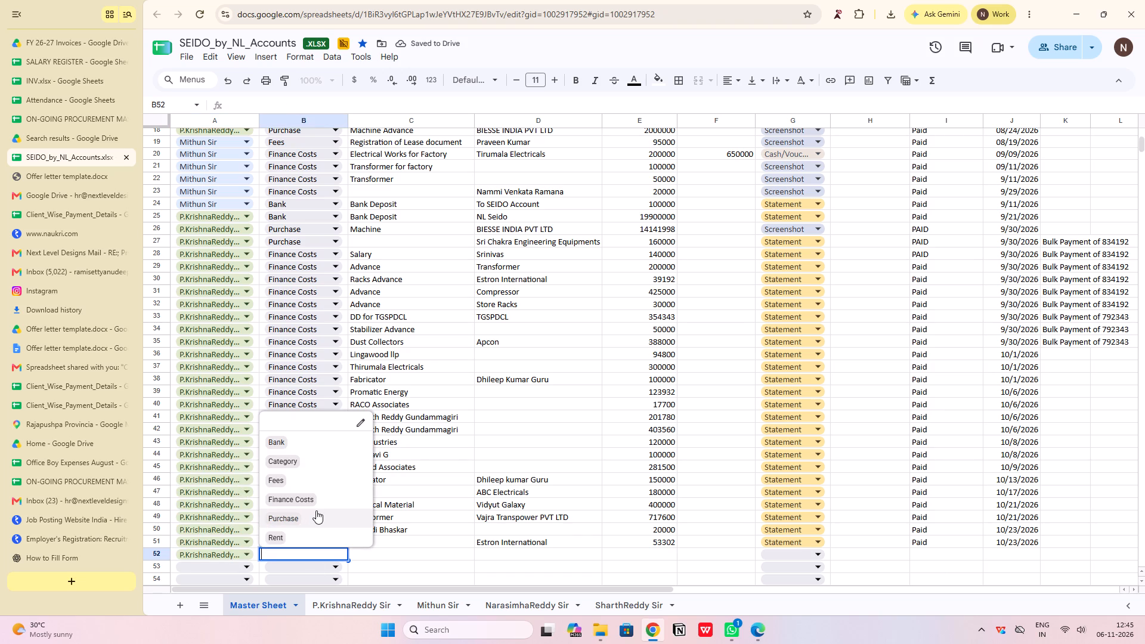
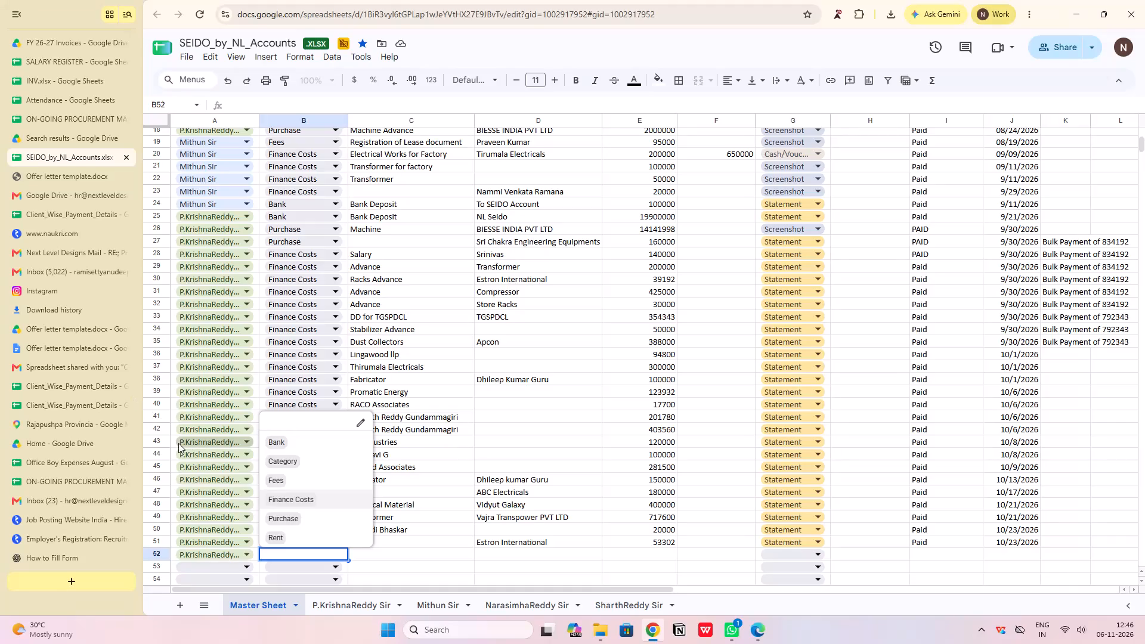
Set row 52's category to Finance Costs and enter Jet Speed Engineers as its payee.
click(386, 550)
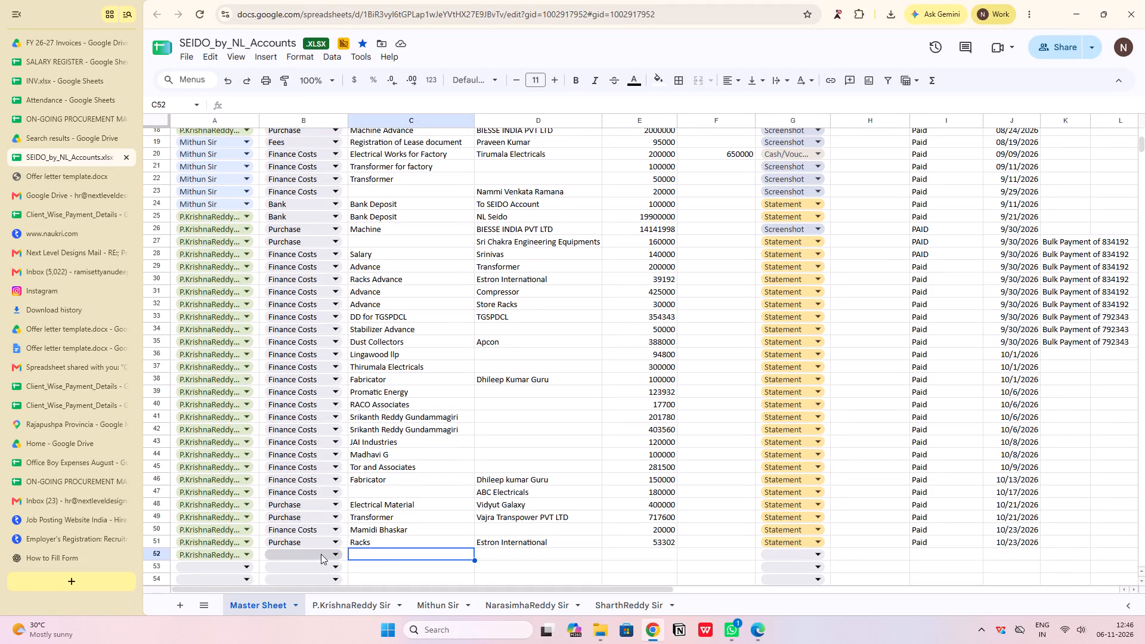
click(321, 554)
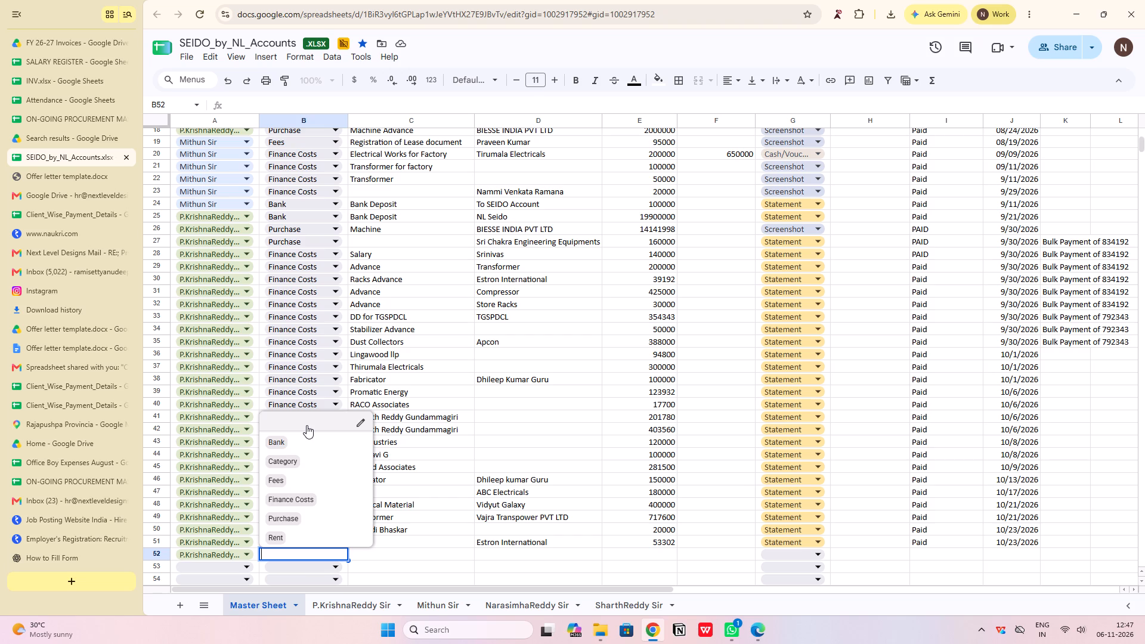
click(305, 495)
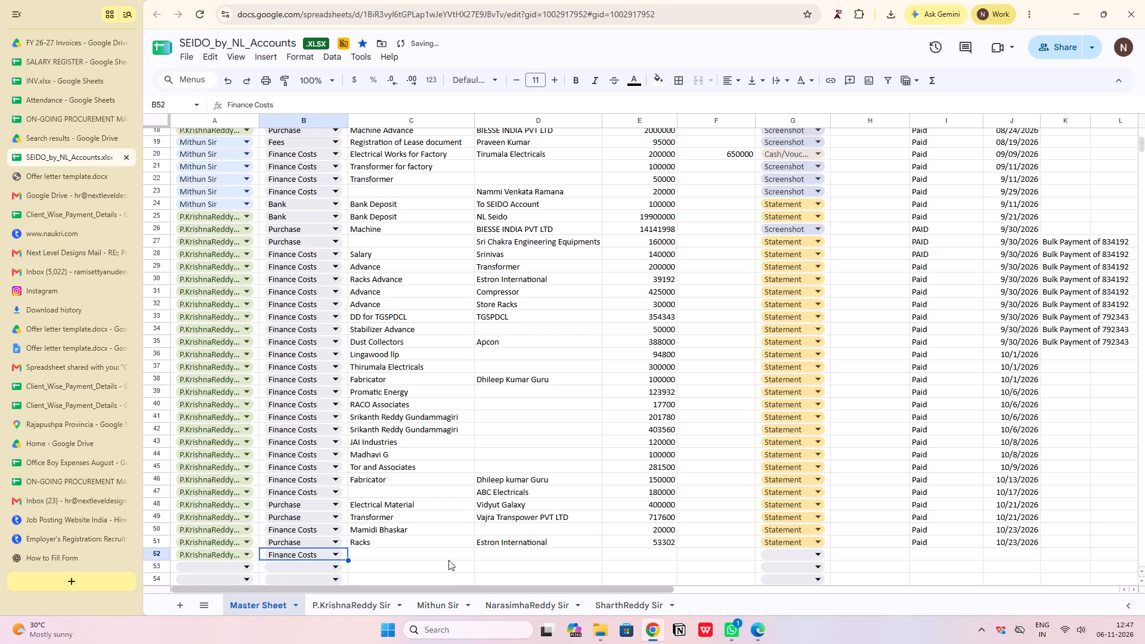
click(503, 554)
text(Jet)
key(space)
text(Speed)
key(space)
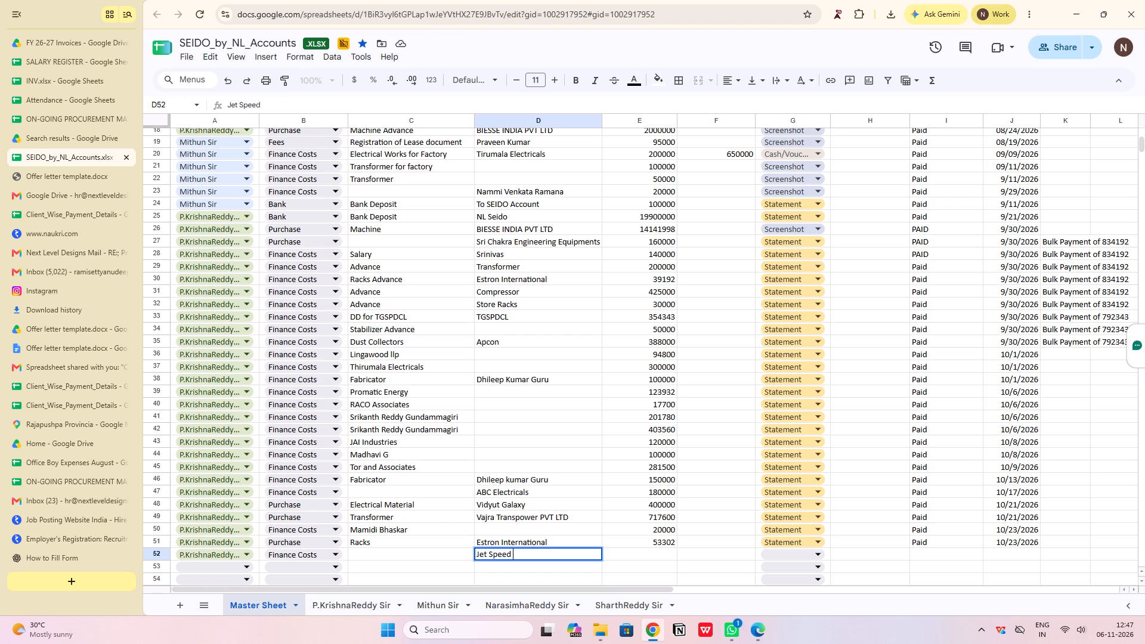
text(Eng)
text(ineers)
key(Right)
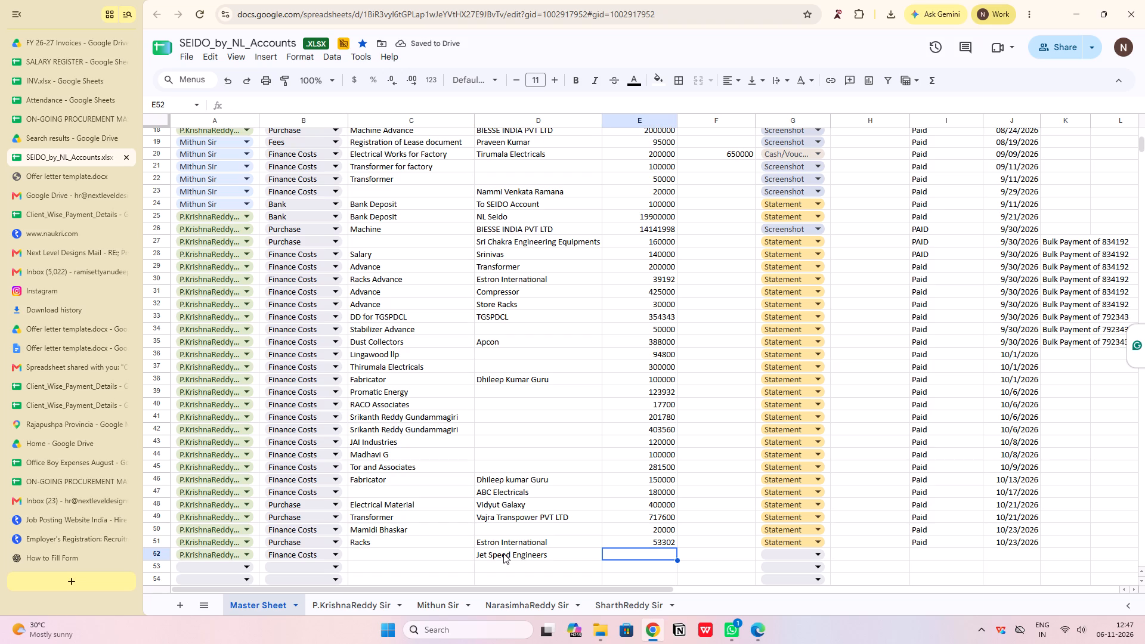
Complete row 52 with the amount 578000, proof type Statement, status Paid and the date 10/26/2026.
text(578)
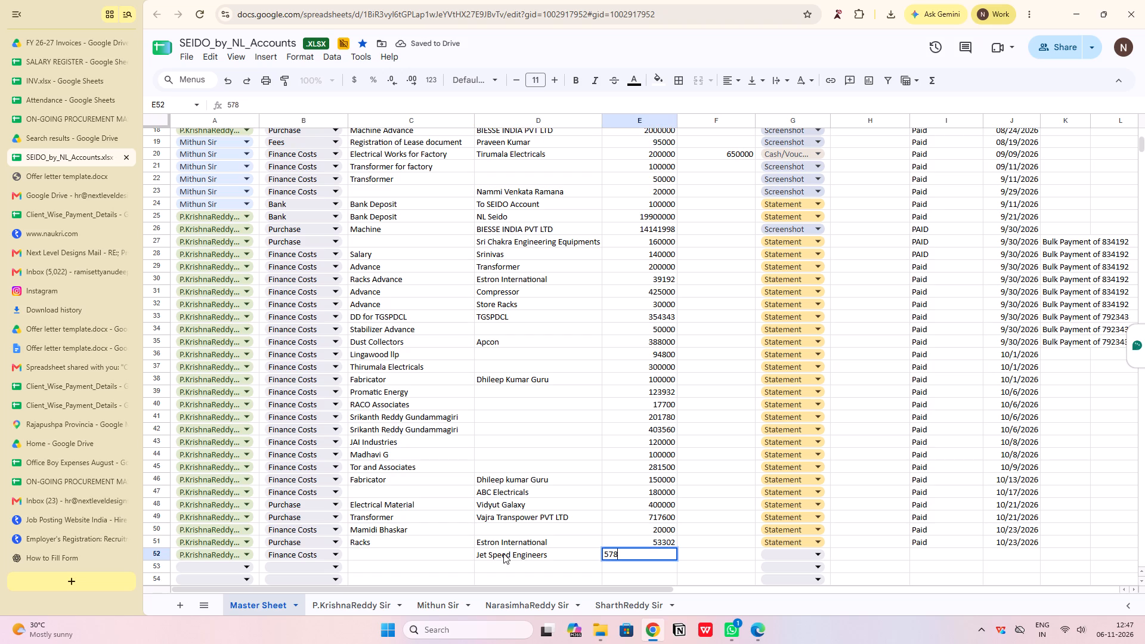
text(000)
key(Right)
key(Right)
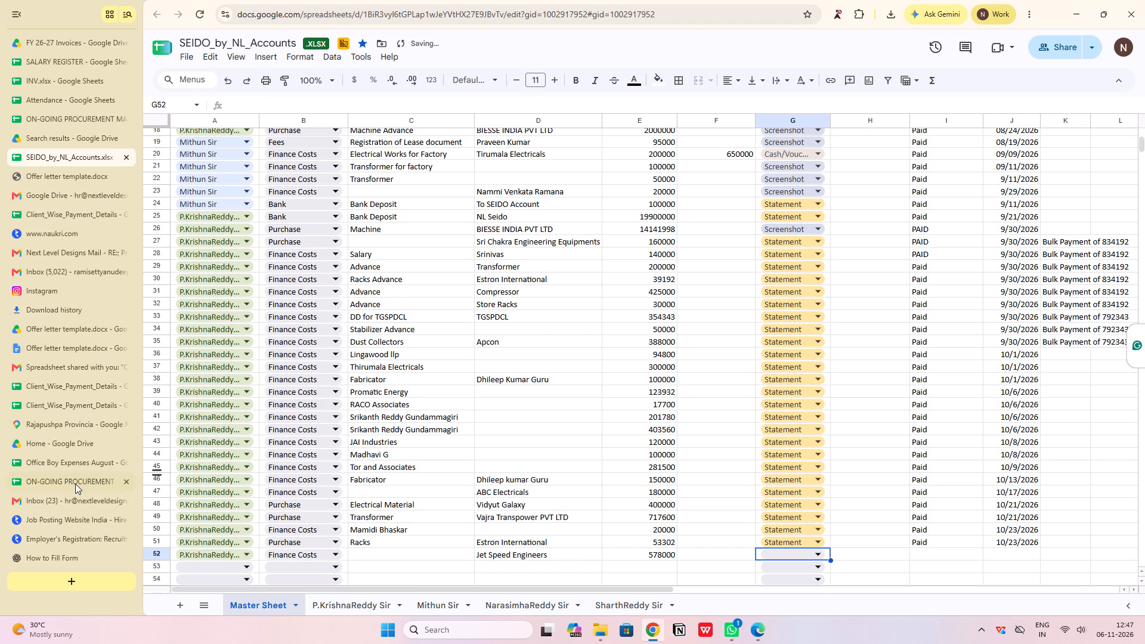
click(785, 552)
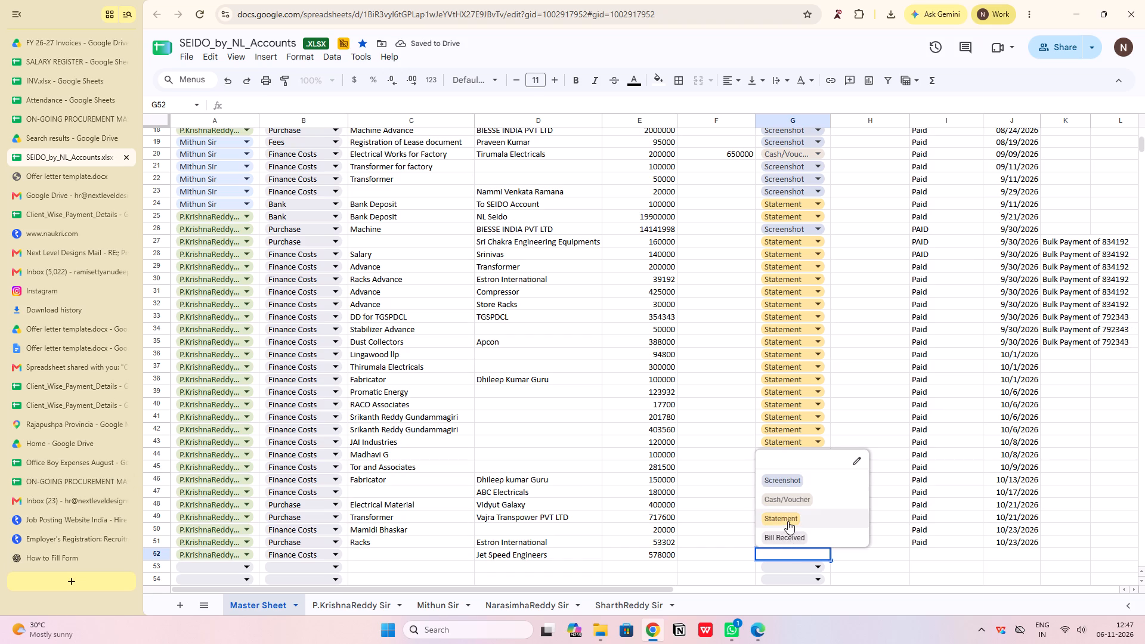
click(788, 521)
click(923, 551)
text(Paid)
key(Right)
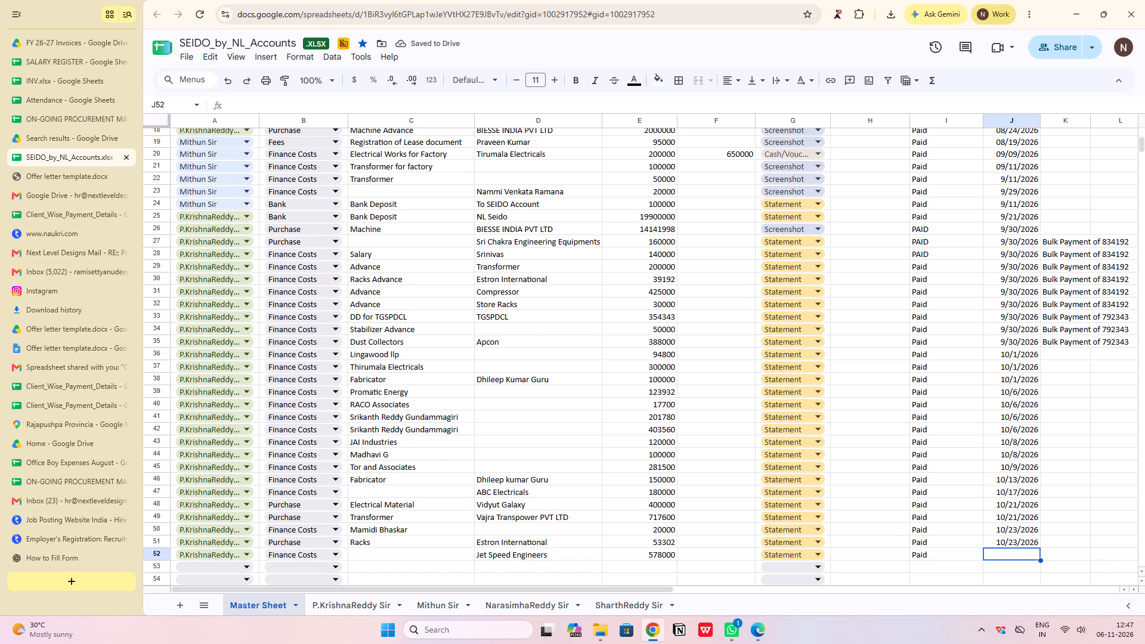
text(10/26)
text(/2026)
key(Down)
Start the row 53 entry with the same director as row 52 and the category Purchase.
key(Left)
key(Left)
key(Left)
key(Left)
key(Left)
key(Left)
key(Left)
key(Left)
key(Left)
key(Left)
key(Left)
key(Left)
key(Left)
key(Left)
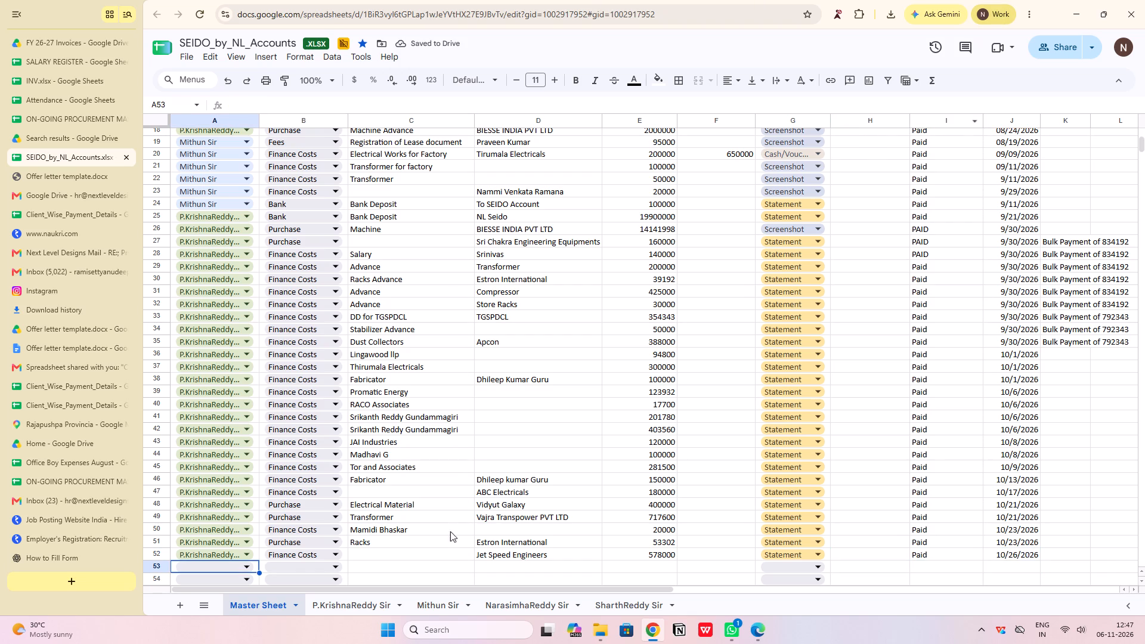
click(236, 565)
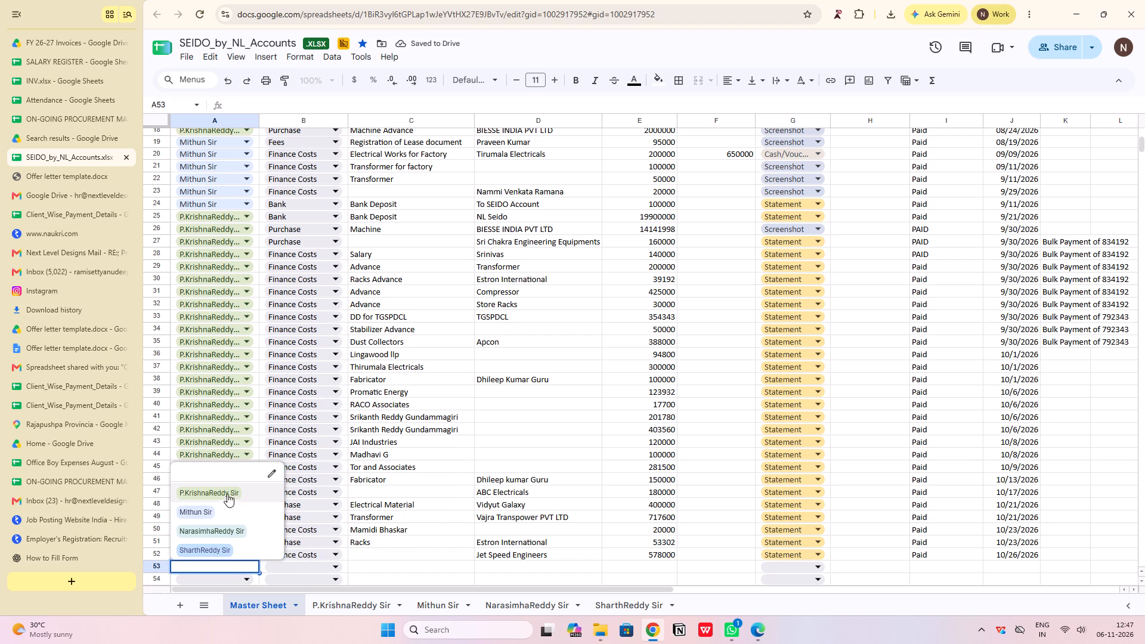
click(227, 491)
click(310, 561)
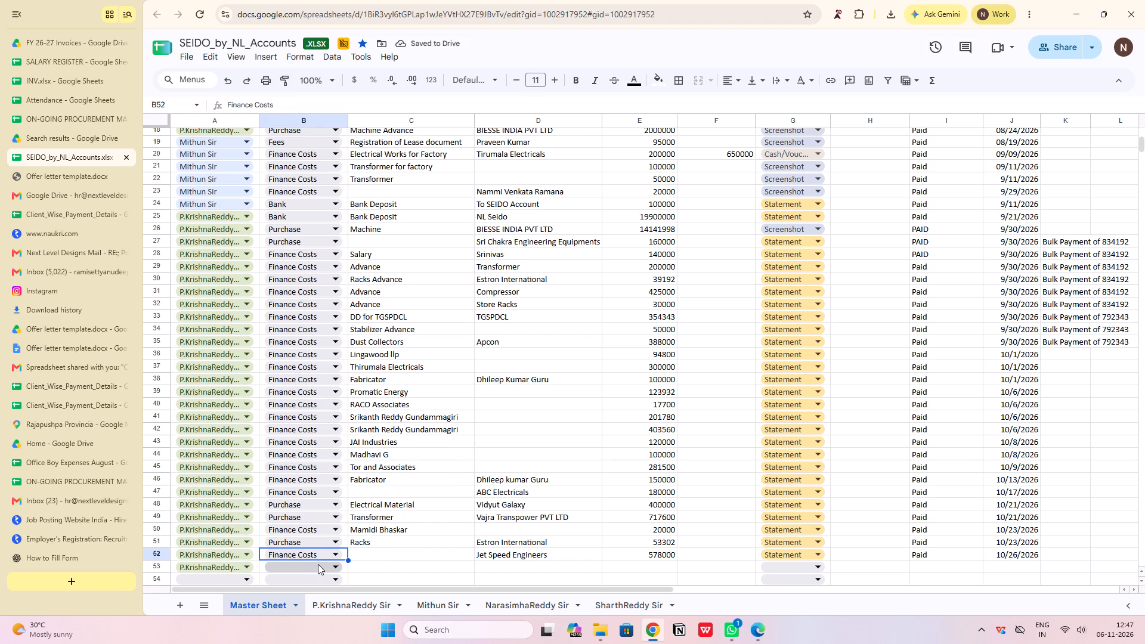
click(318, 564)
click(306, 533)
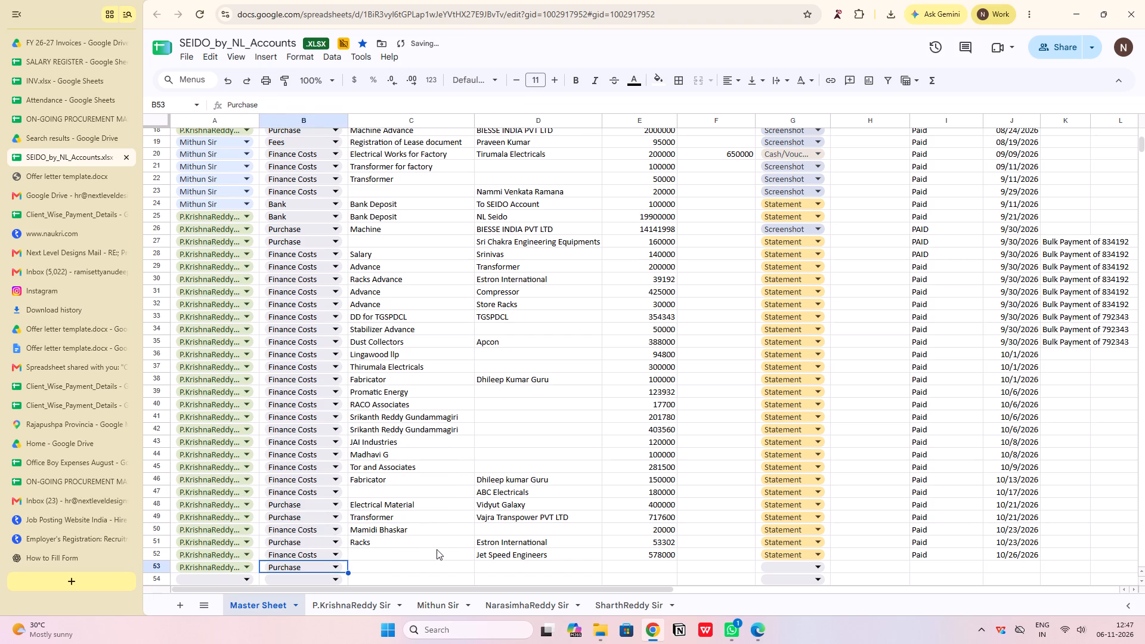
Enter Electrical Material as row 53's description and Vidyut Galaxy as its payee.
click(429, 562)
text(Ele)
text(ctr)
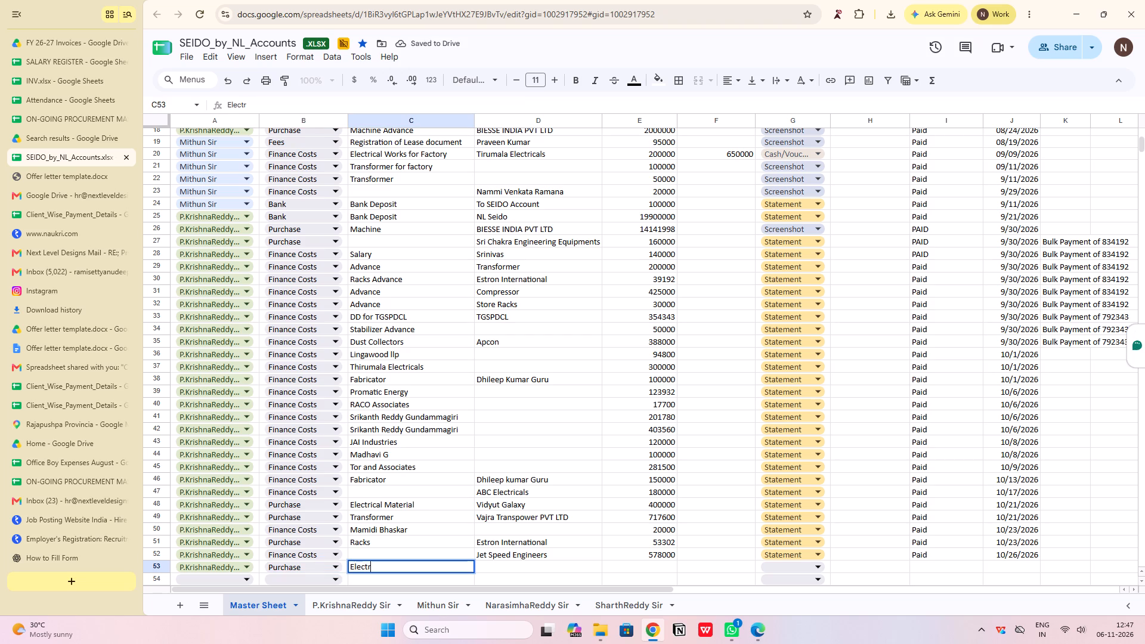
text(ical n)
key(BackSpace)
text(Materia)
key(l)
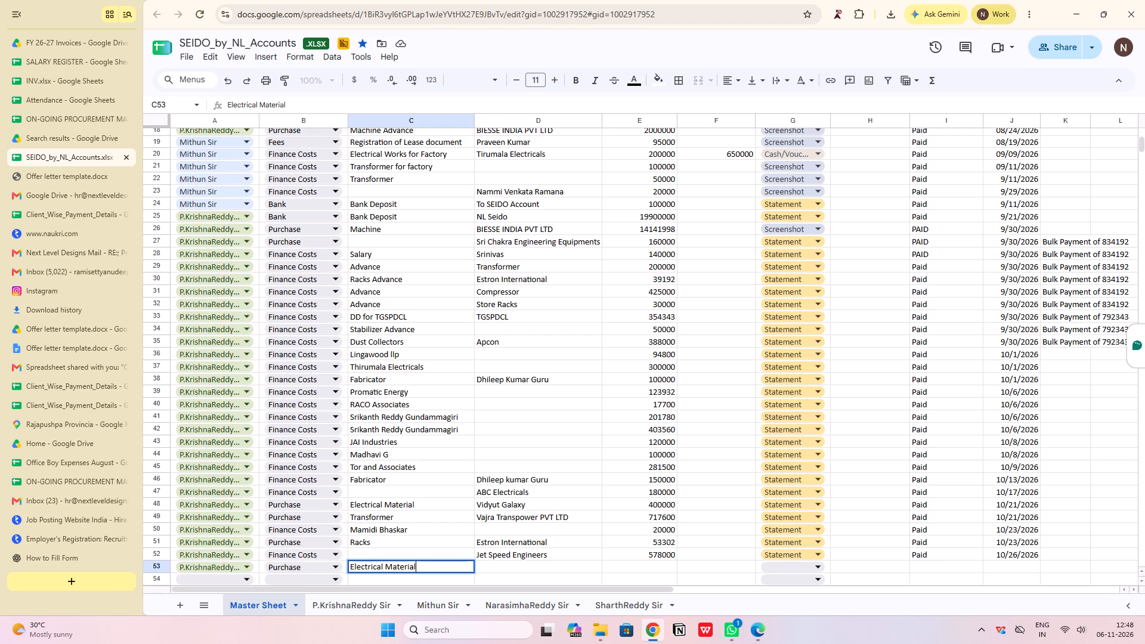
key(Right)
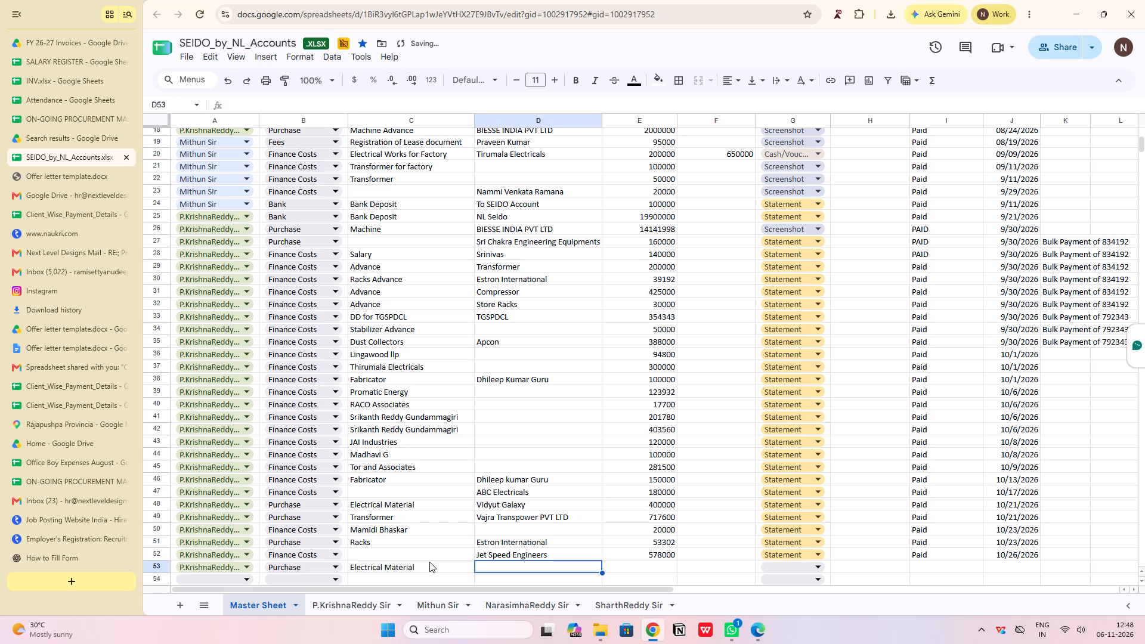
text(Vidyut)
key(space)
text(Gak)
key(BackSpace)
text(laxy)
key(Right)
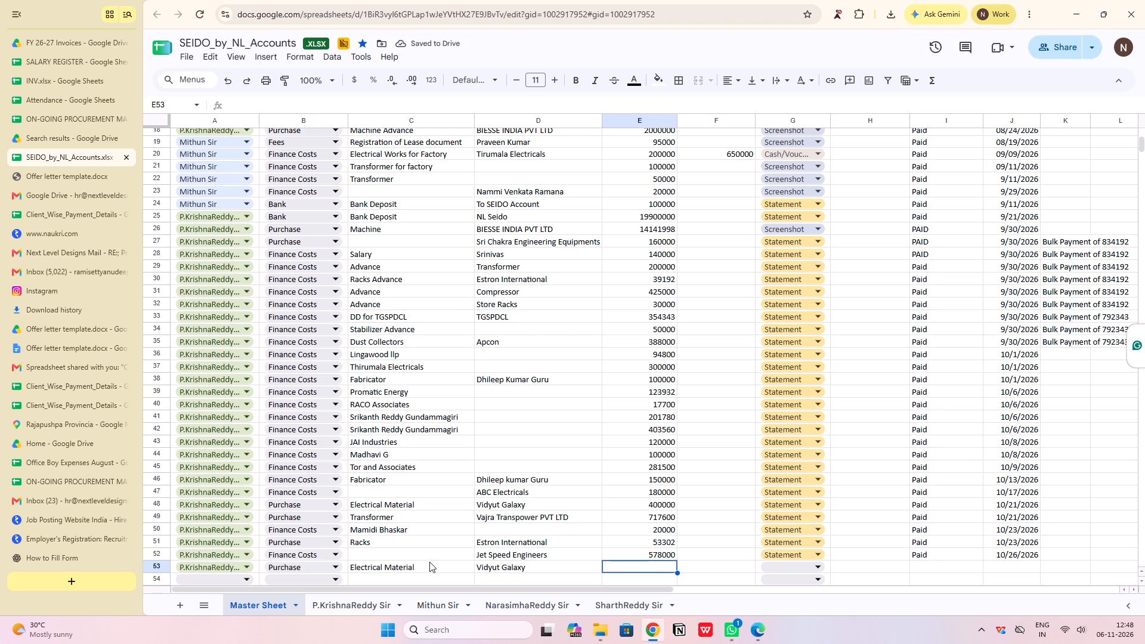
Complete row 53 with the amount 179445, proof type Statement, status Paid and the date 10/27/2026.
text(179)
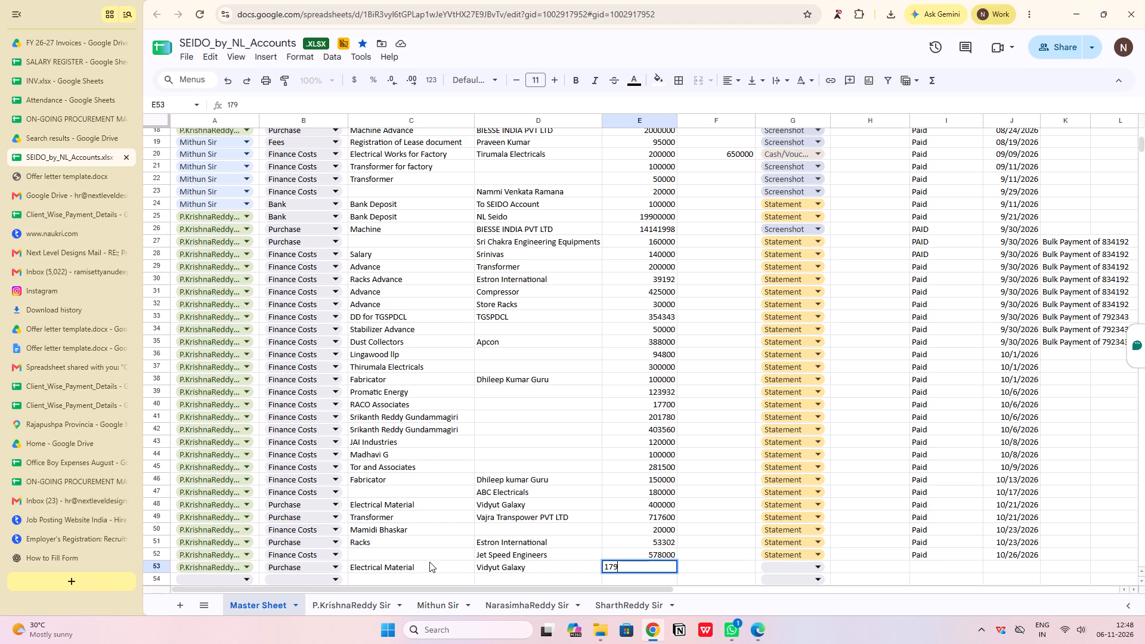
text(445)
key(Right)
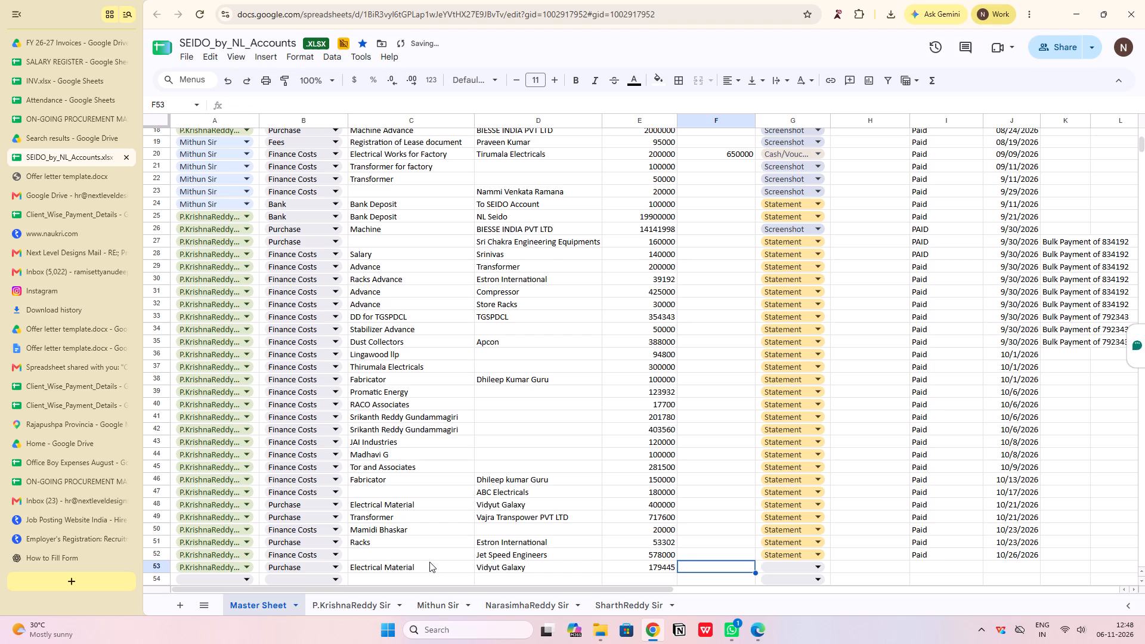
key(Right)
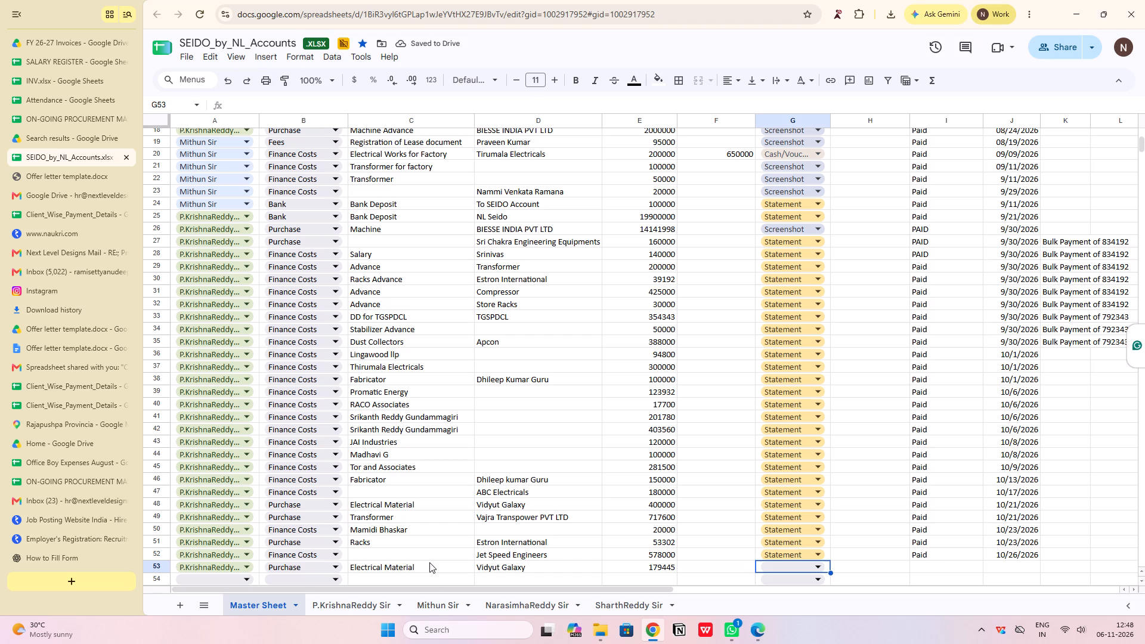
click(800, 569)
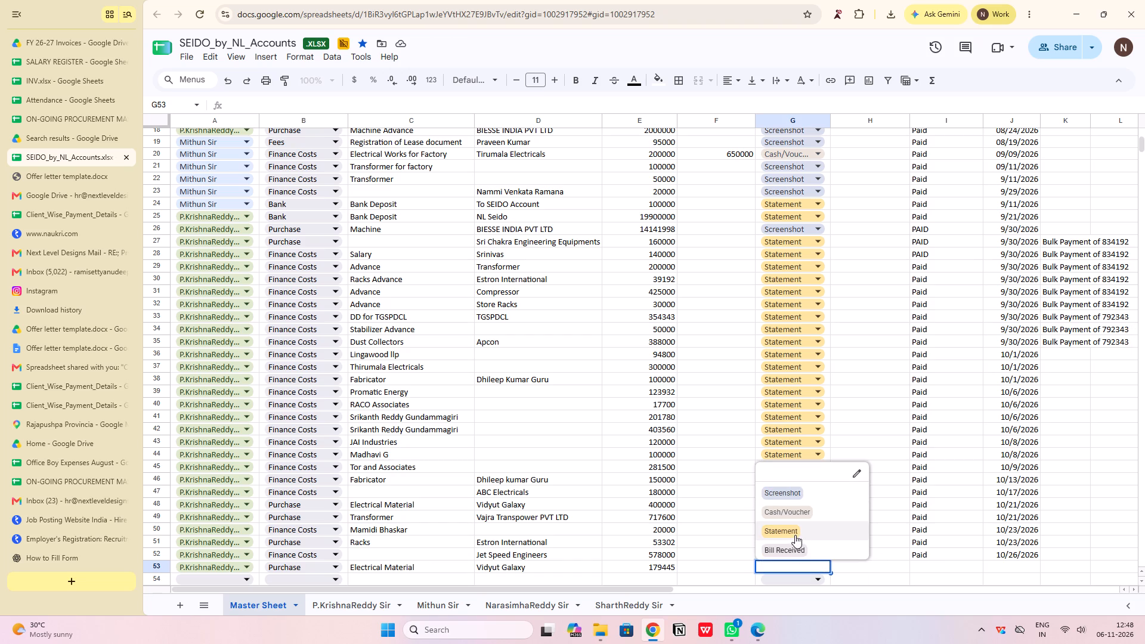
click(795, 535)
click(927, 565)
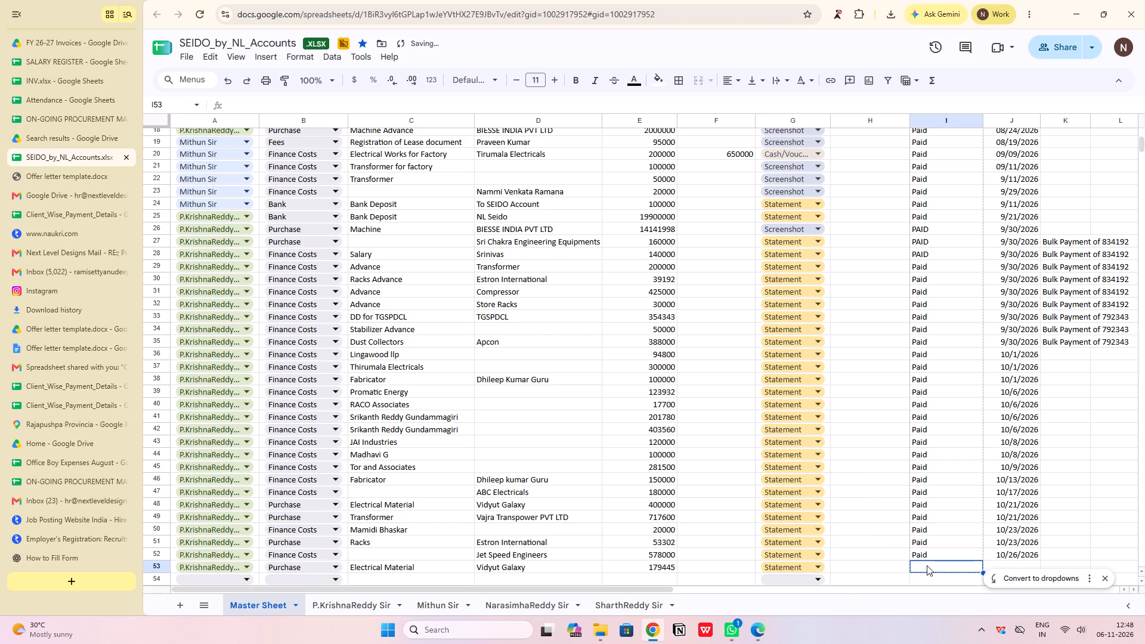
text(Paid)
key(Right)
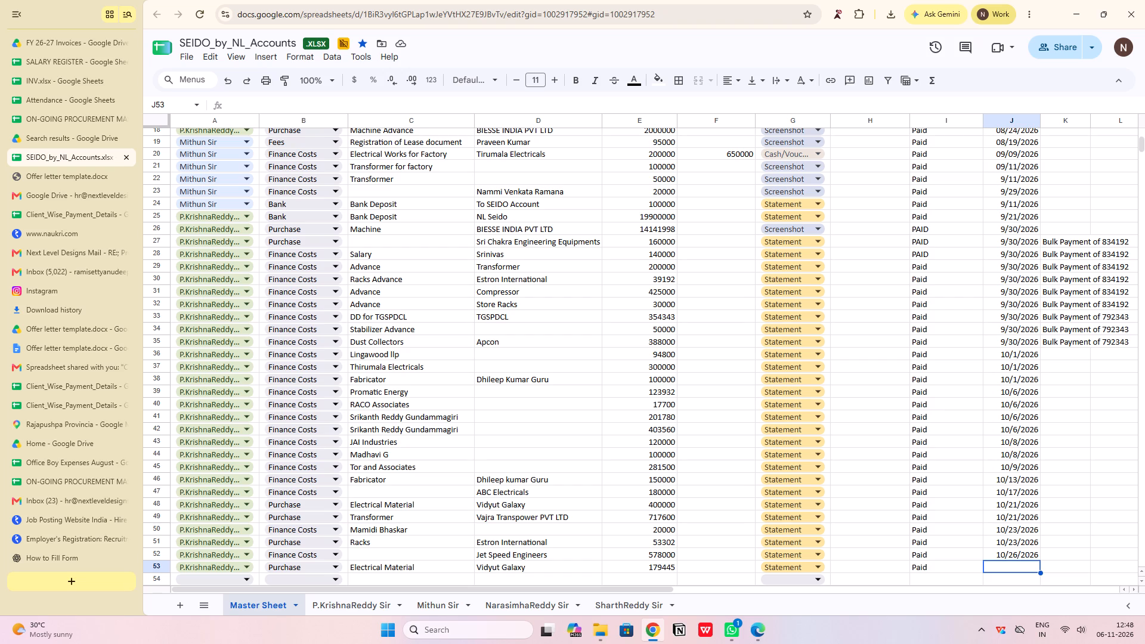
text(10/27/2026)
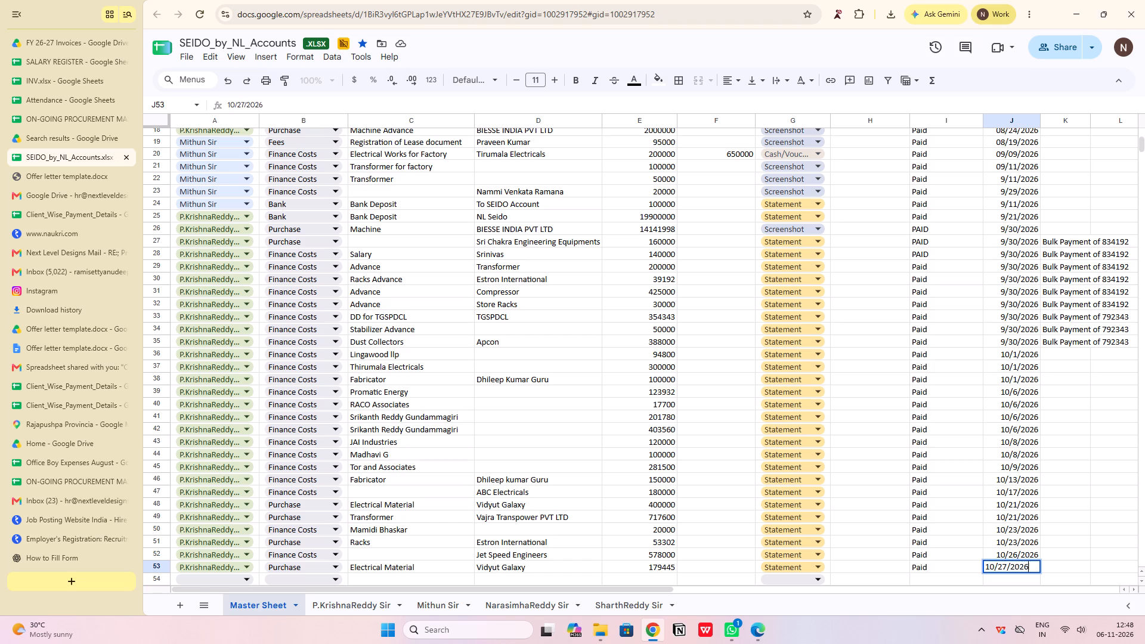
key(Down)
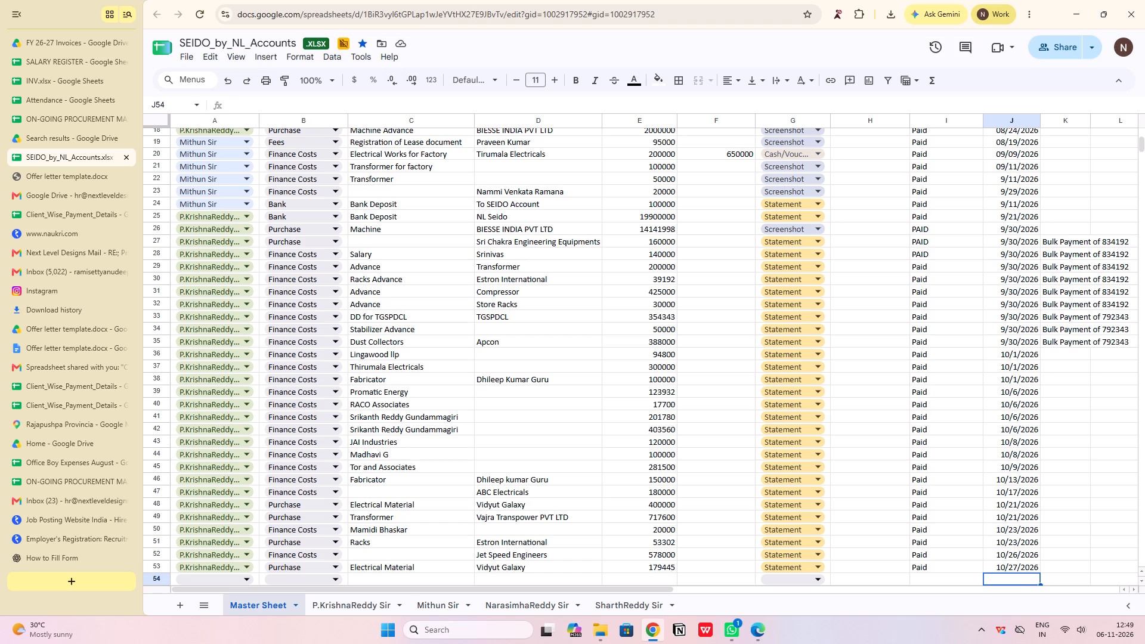
Start the row 54 entry with the same director as row 53, category Bank and description Bank Deposit.
click(234, 577)
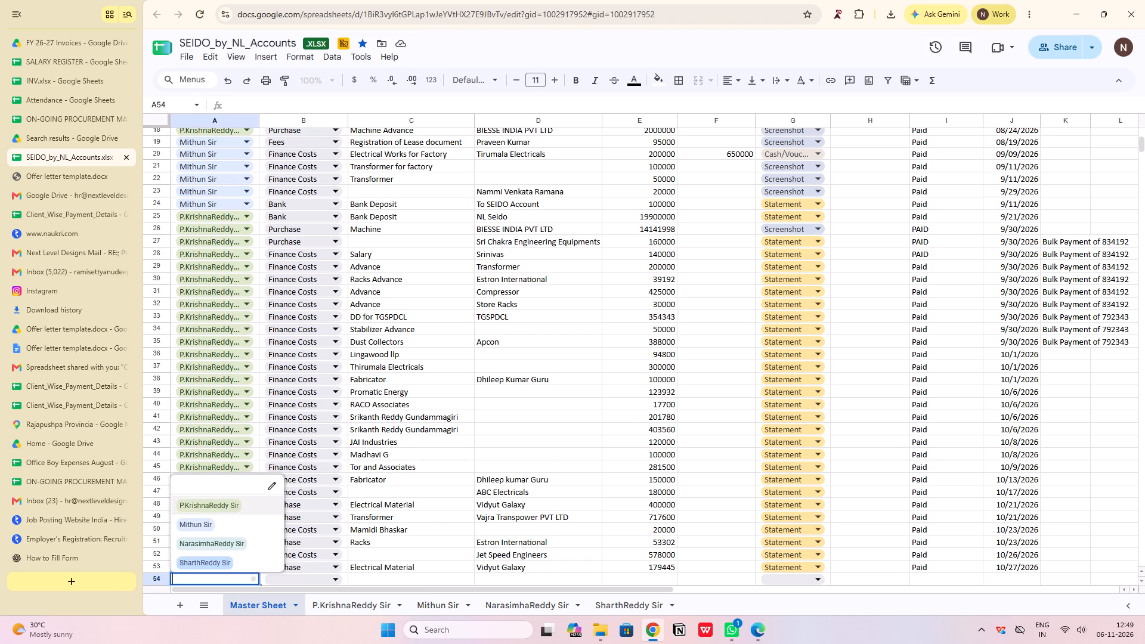
click(250, 503)
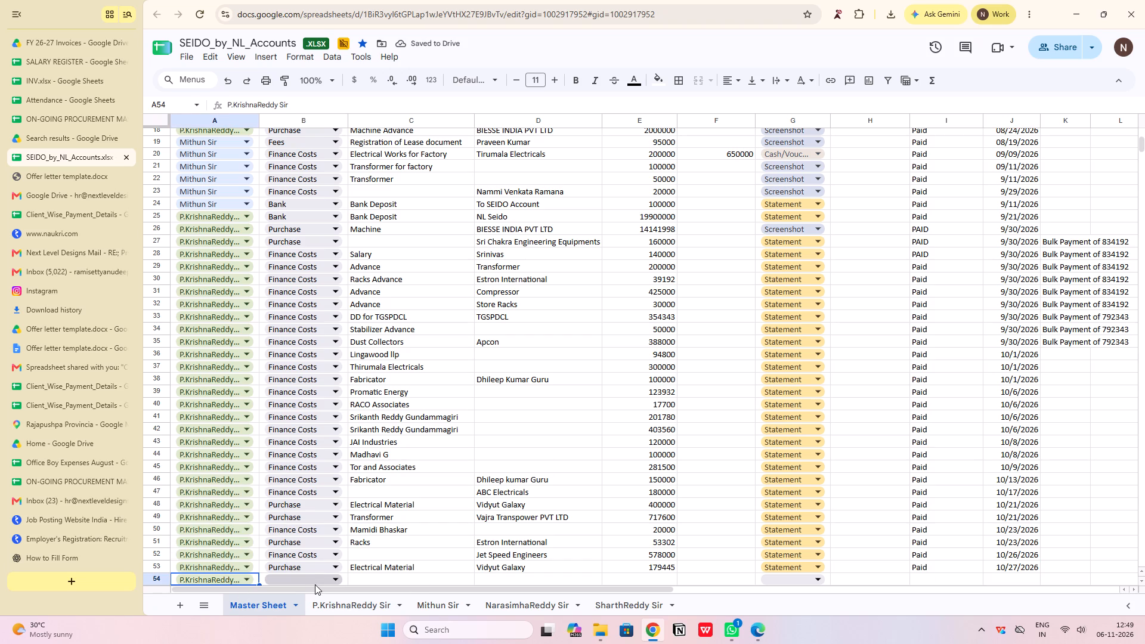
click(314, 581)
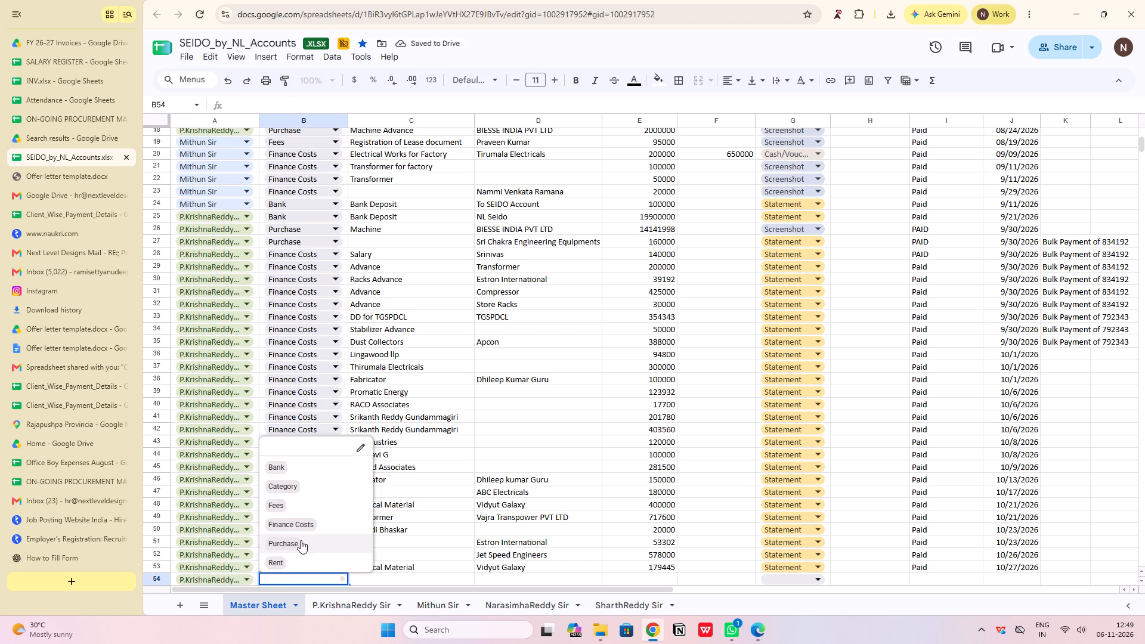
click(301, 468)
click(407, 576)
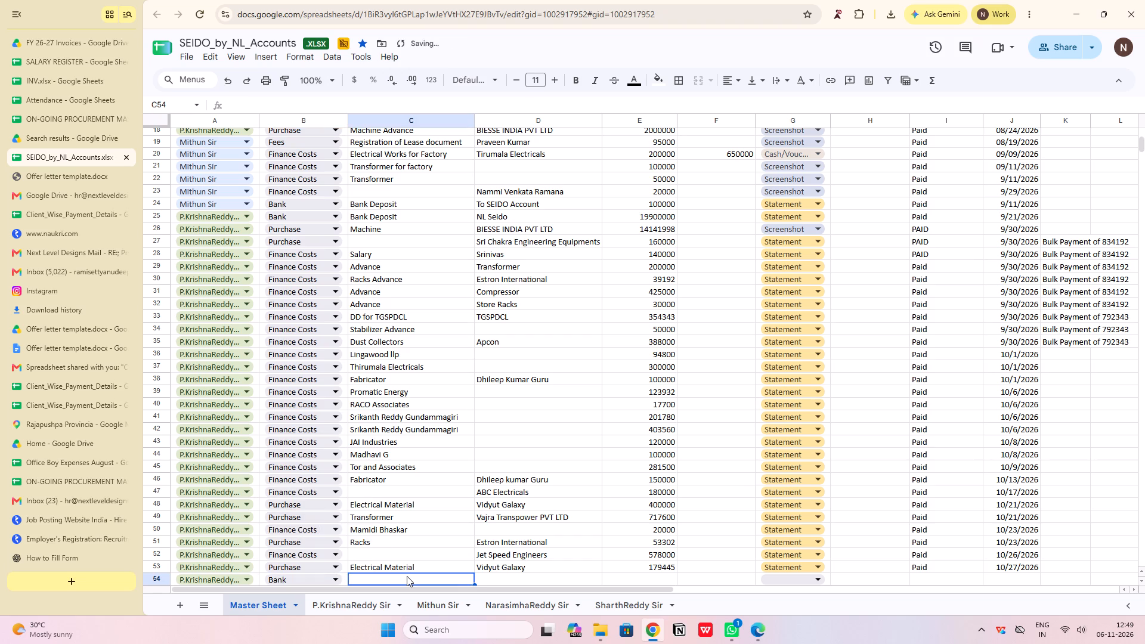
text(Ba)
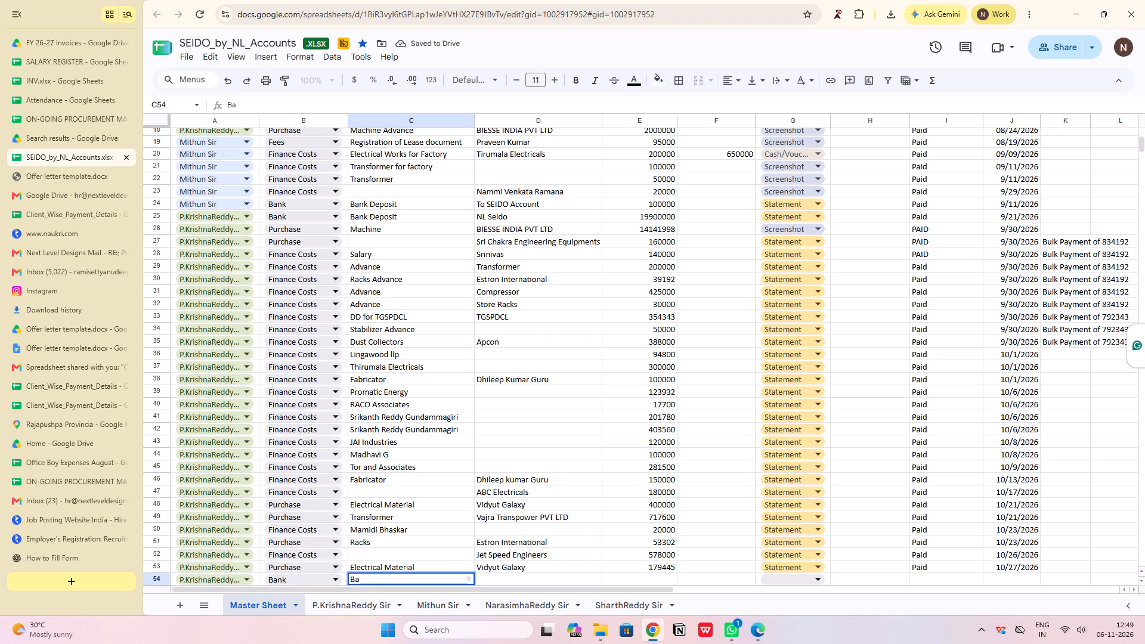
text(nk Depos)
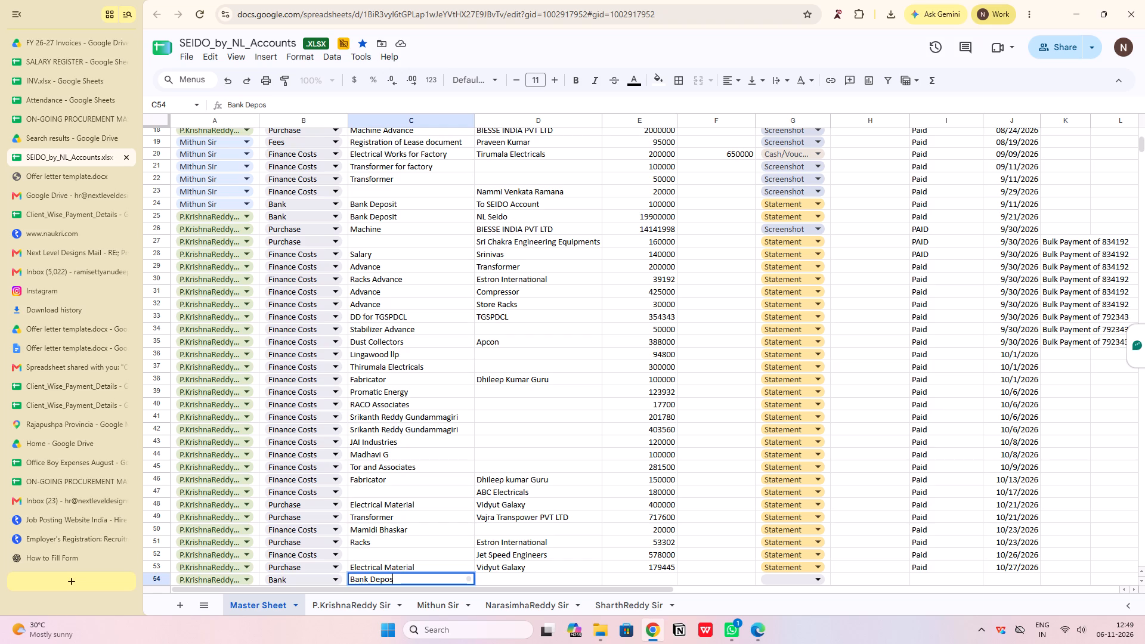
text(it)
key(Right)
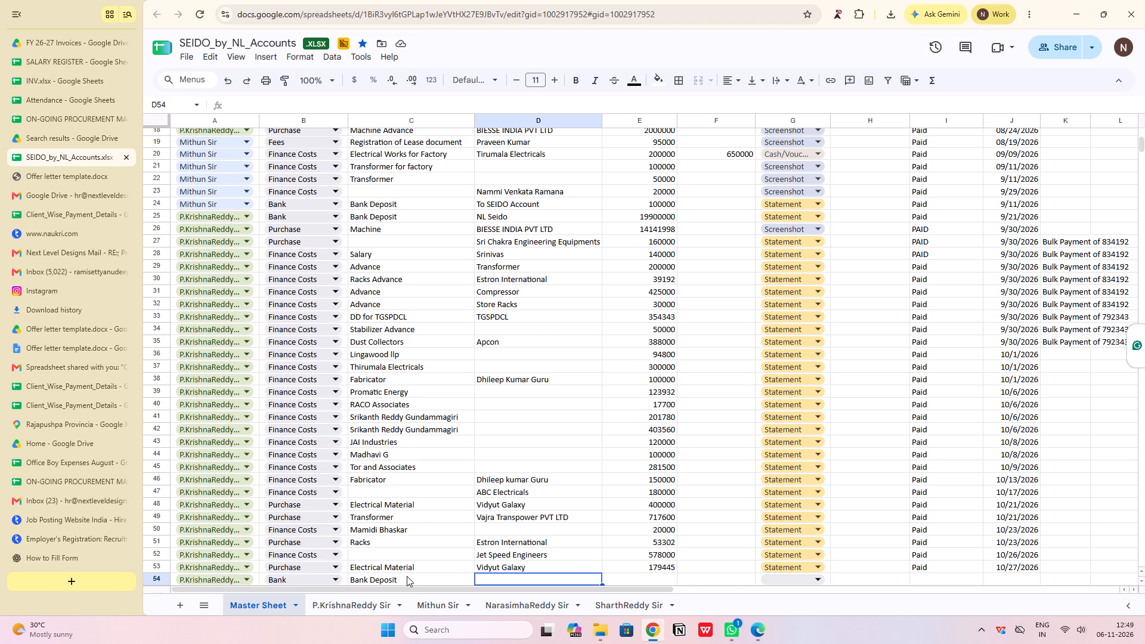
Complete row 54 with the amount 7000000, proof type Statement, status Credit and the date 10/27/2026.
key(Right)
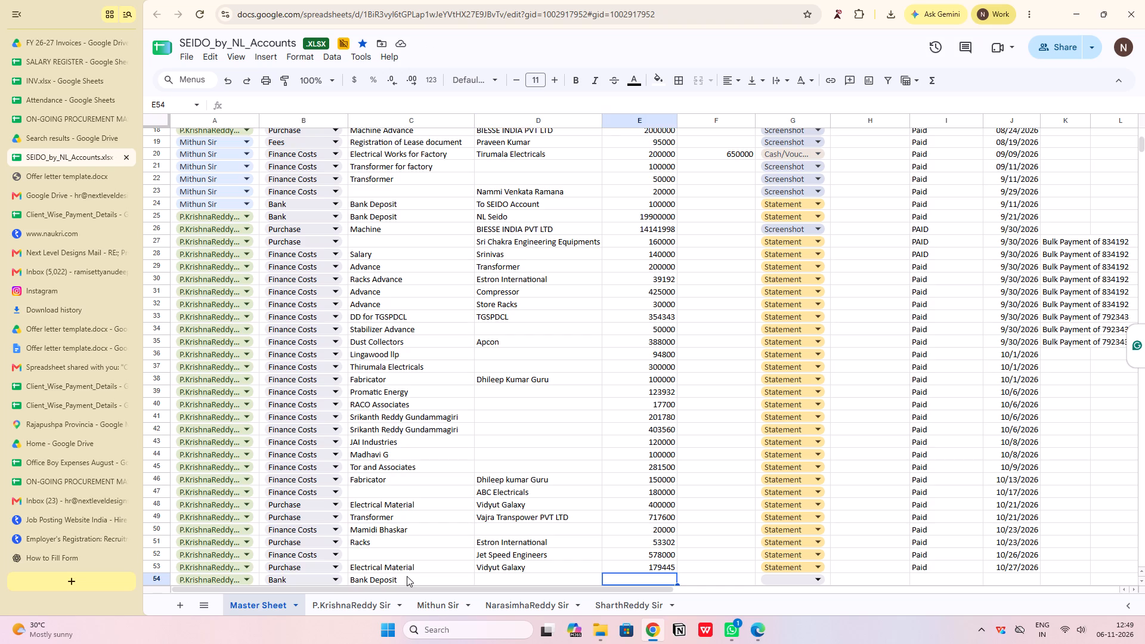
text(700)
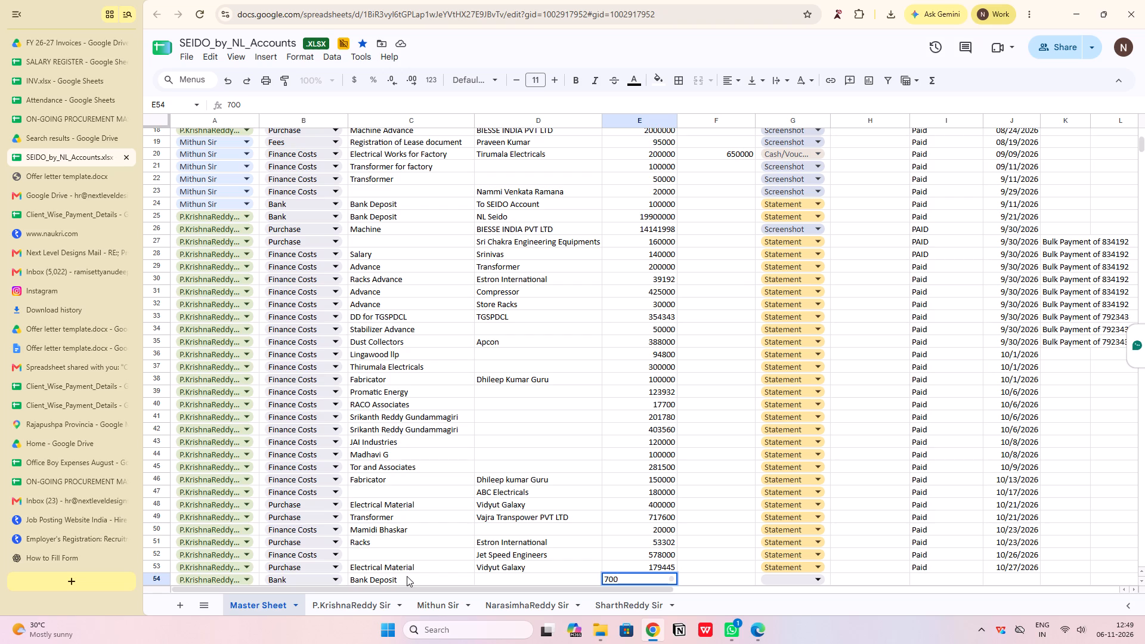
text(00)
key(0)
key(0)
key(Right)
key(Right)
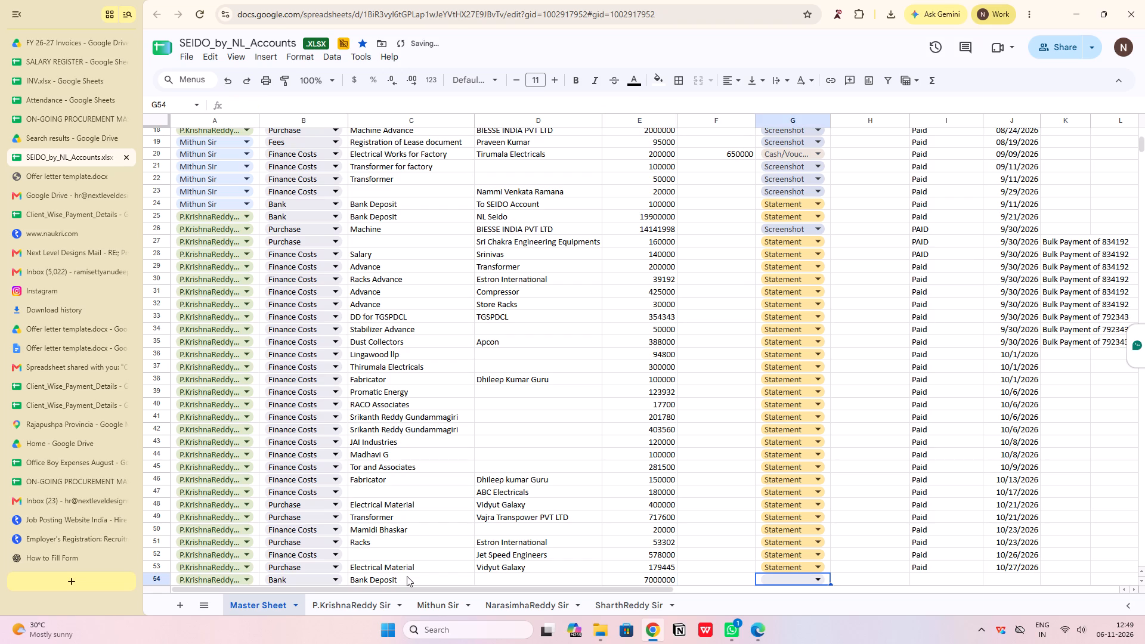
click(797, 580)
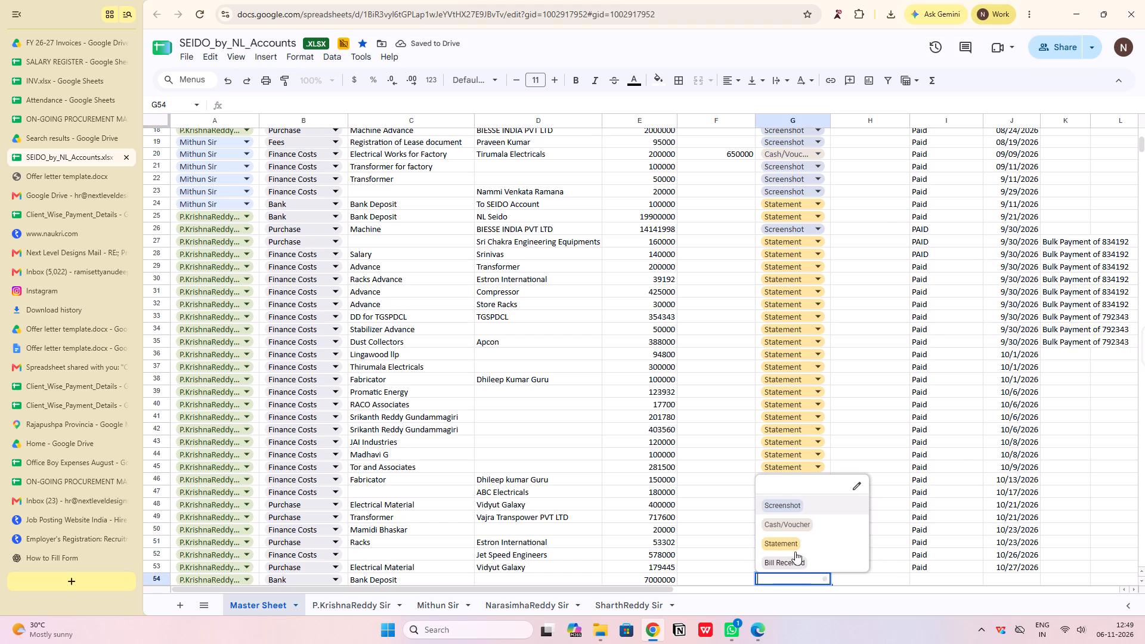
click(792, 541)
click(948, 580)
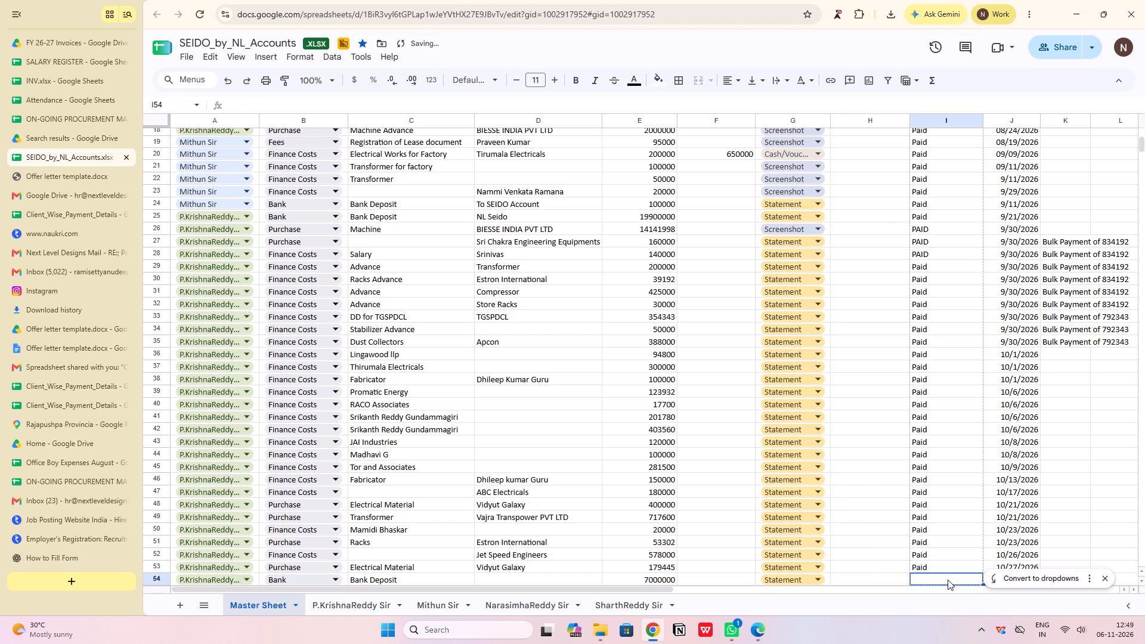
text(Credit)
key(Right)
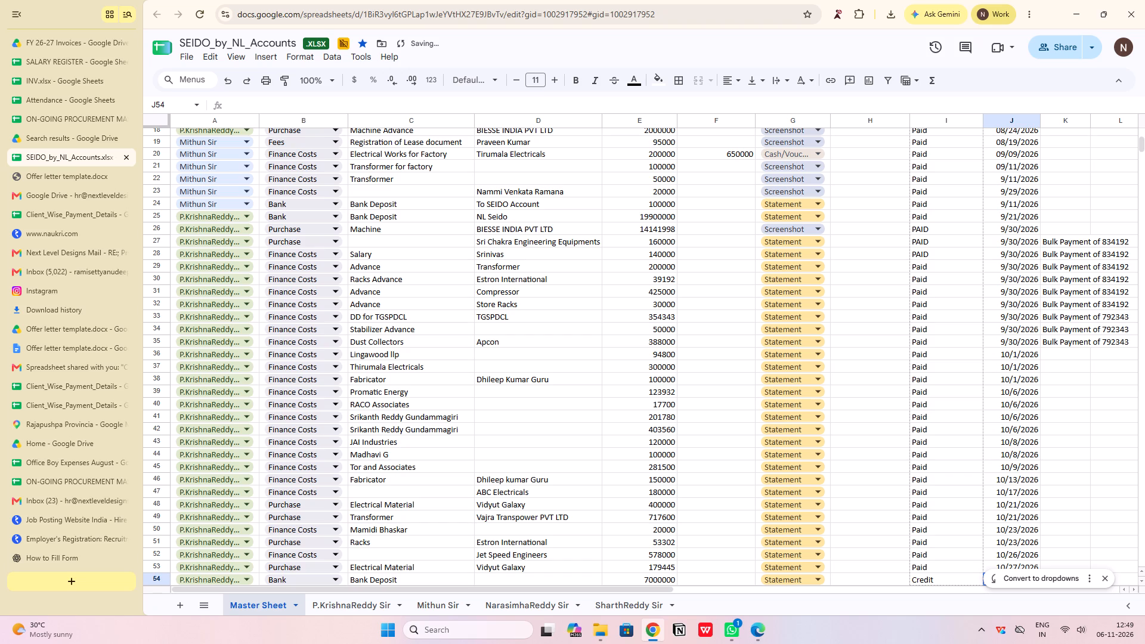
text(27)
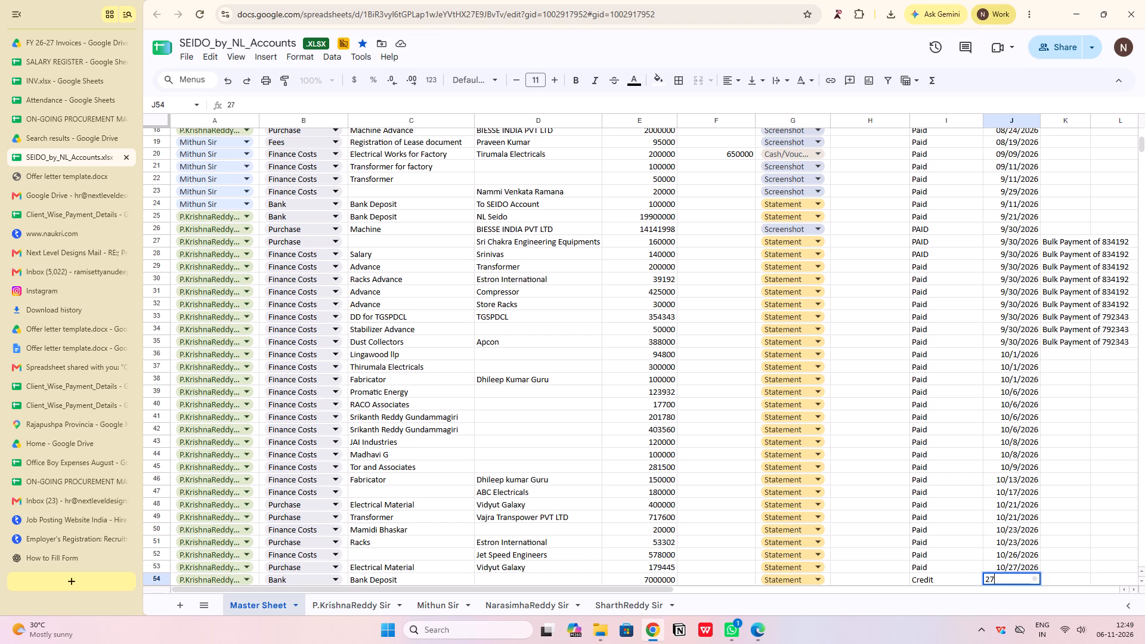
key(BackSpace)
key(BackSpace)
text(10/27/2026)
key(Up)
Set the payment status of the Bank Deposit entries in rows 25 and 24 to Credit.
key(Up)
key(Left)
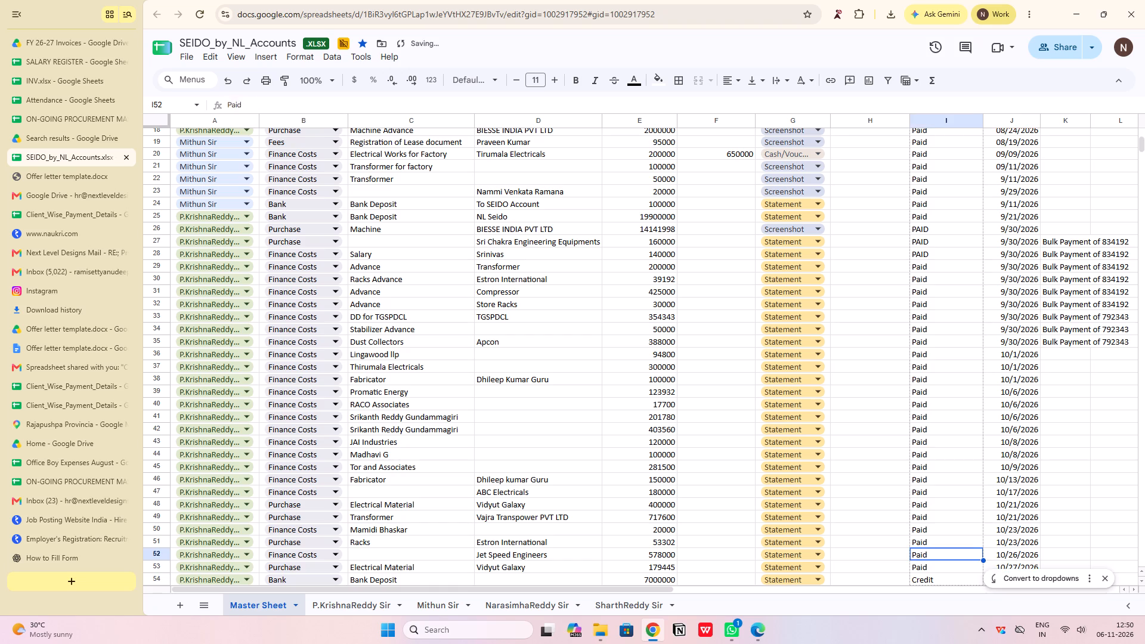
key(Left)
key(Up)
key(Up)
key(Up)
key(Up)
key(Up)
key(Up)
key(Up)
key(Up)
key(Up)
key(Up)
key(Up)
key(Up)
key(Up)
key(Up)
key(Up)
key(Up)
key(Up)
key(Up)
key(Up)
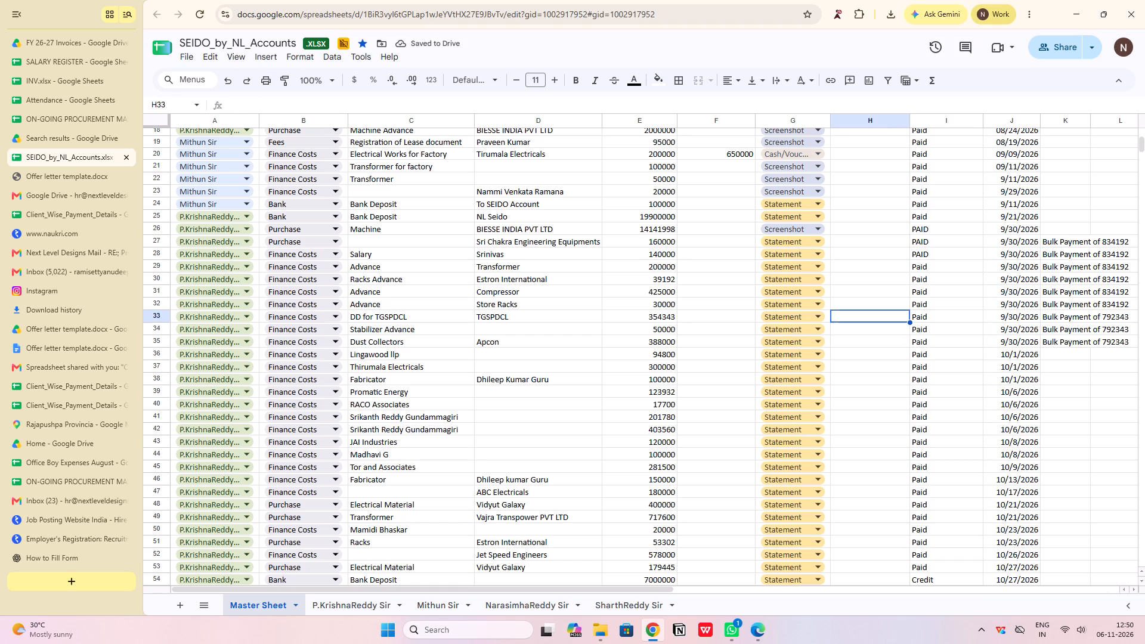
key(Up)
key(Up)
key(Up)
key(Up)
key(Up)
key(Up)
key(Up)
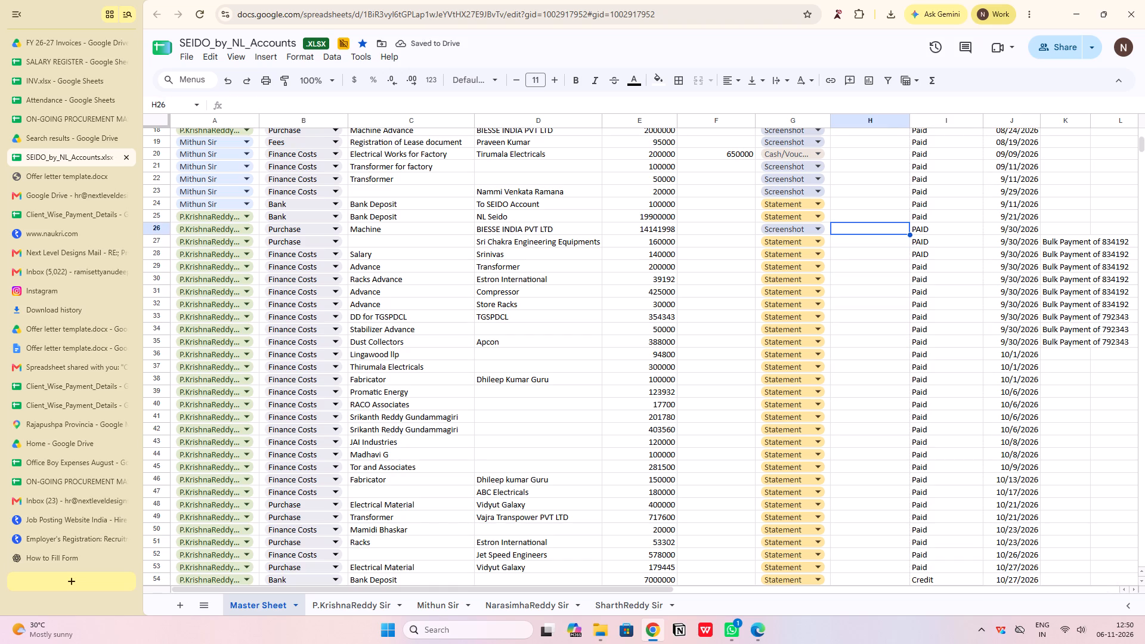
key(Up)
key(Left)
key(Left)
key(Left)
key(Left)
key(Left)
key(Left)
key(Left)
key(Left)
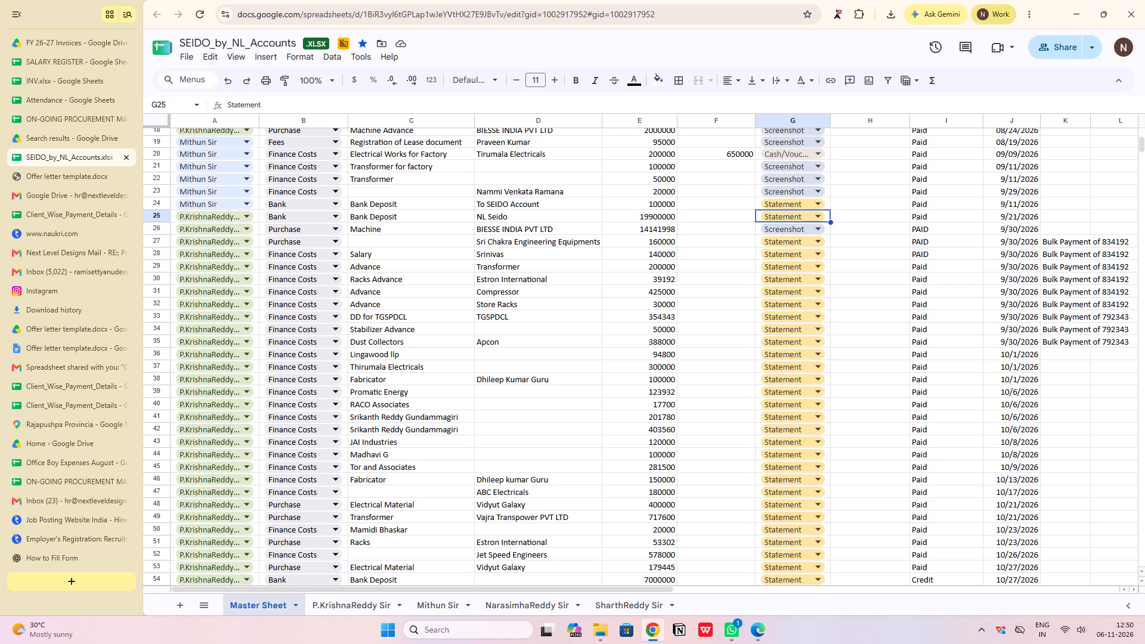
key(Right)
key(Right)
key(Right)
key(Right)
key(Right)
key(Right)
key(Right)
key(Right)
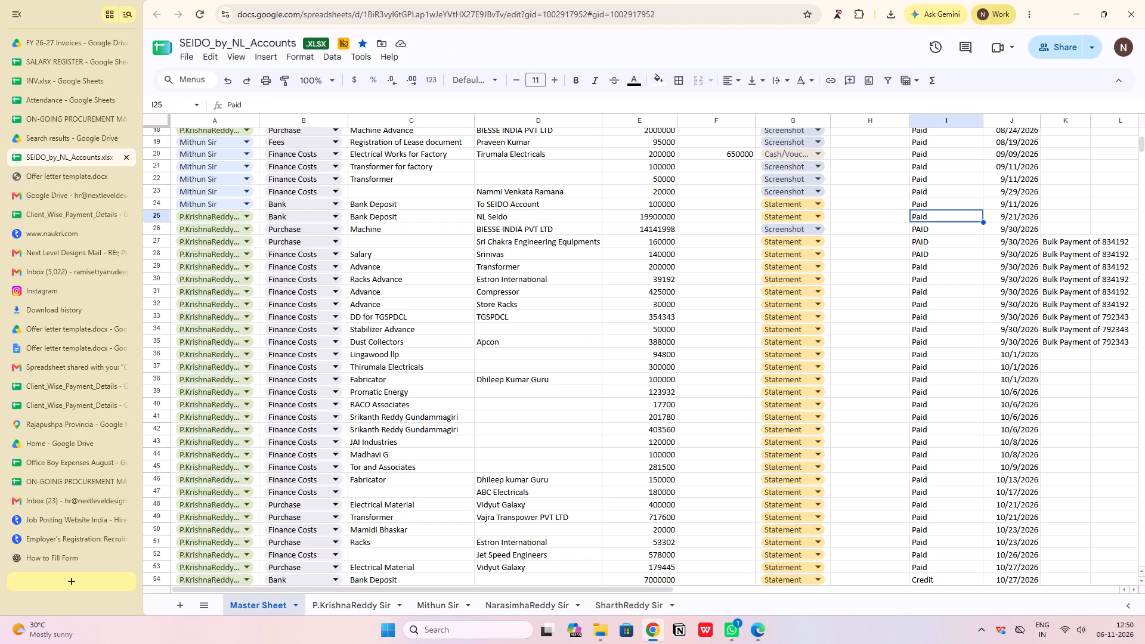
key(BackSpace)
text(Cred)
key(Up)
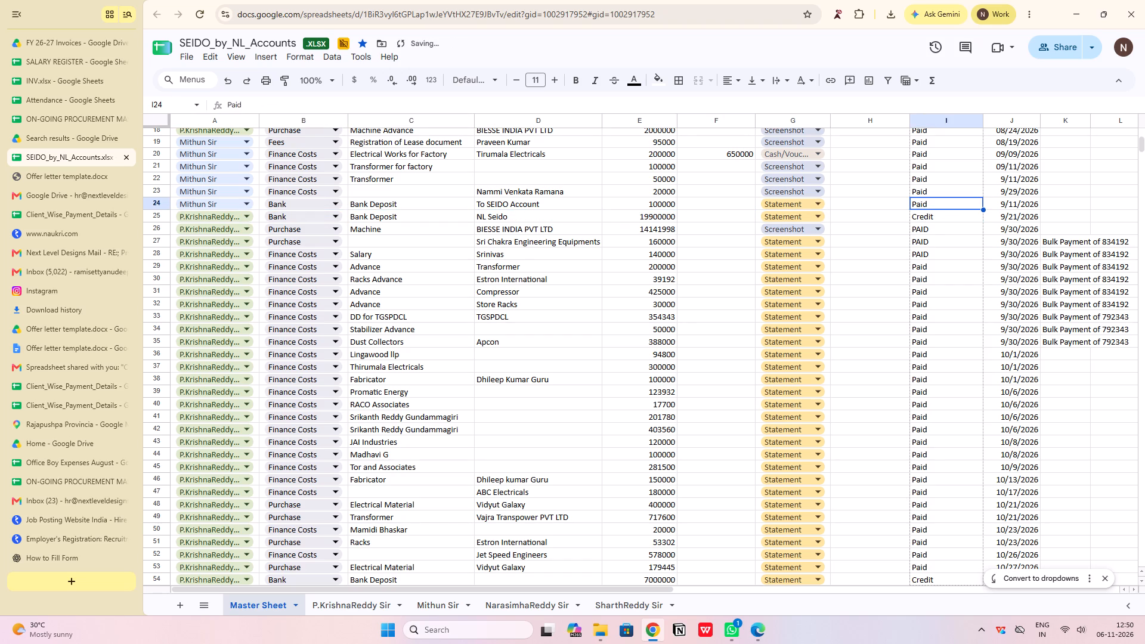
key(BackSpace)
text(Credit)
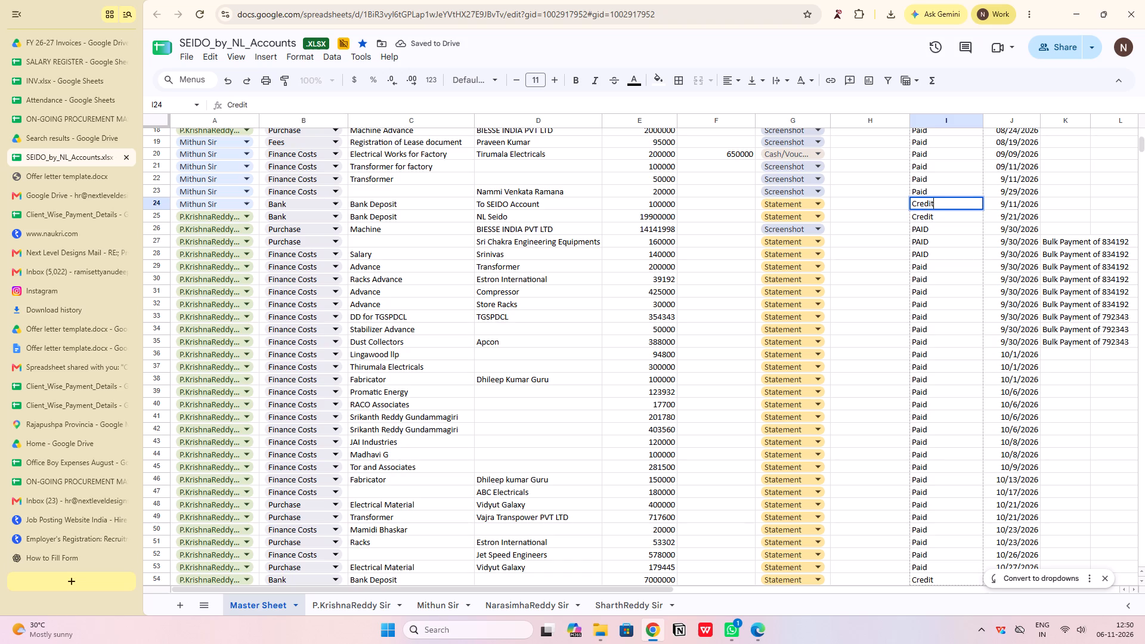
key(Left)
key(Right)
Set the payment status of the Bank Deposit entry in row 15 to Credit.
key(Up)
key(Up)
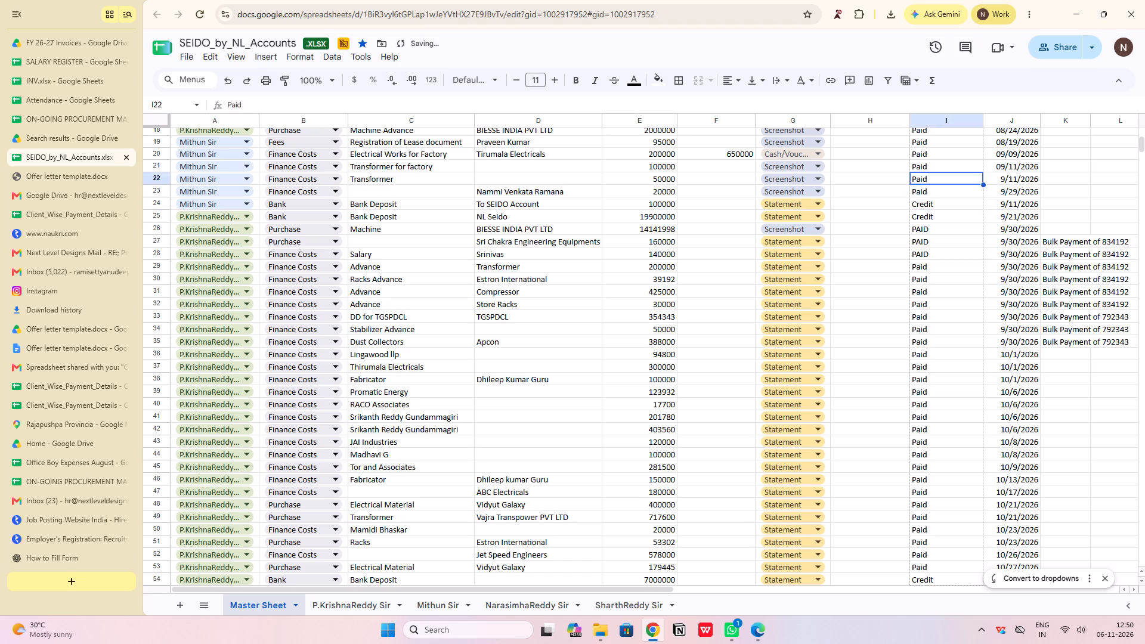
key(Up)
key(Up)
key(Up)
key(Up)
key(Up)
key(Up)
key(Up)
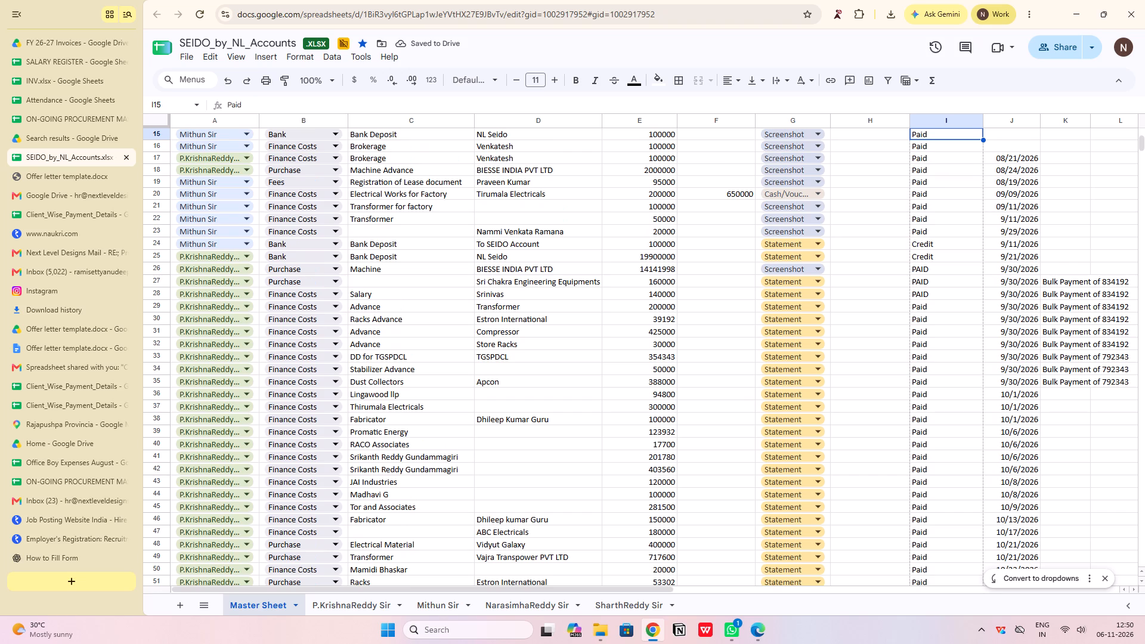
key(BackSpace)
text(Credit)
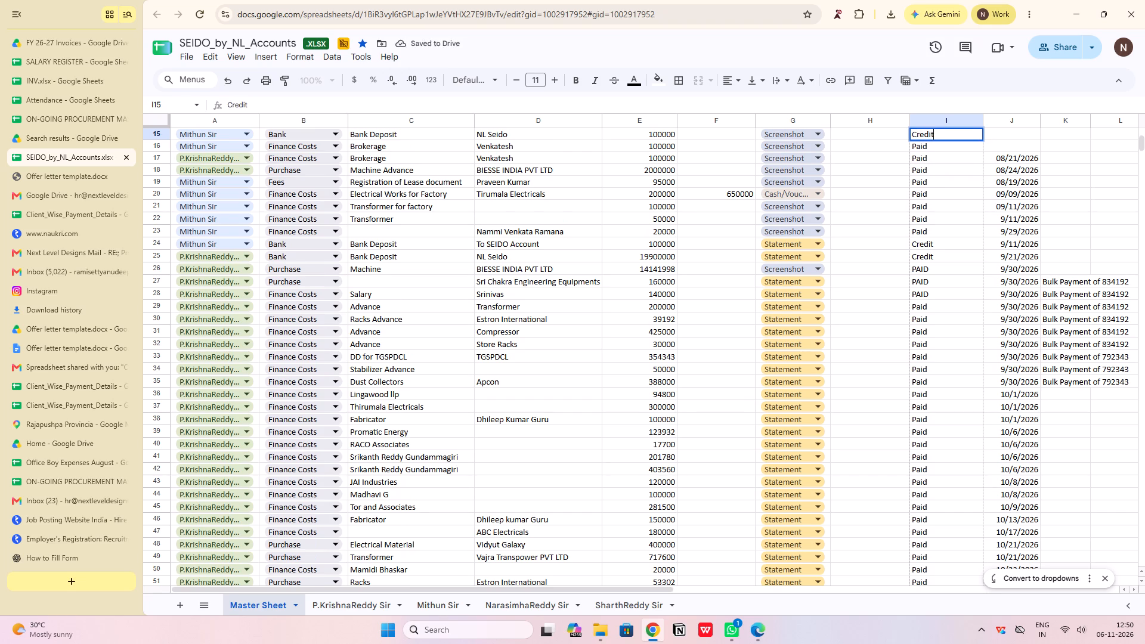
key(Up)
Check the Payment Status column from the top of the Master Sheet down past the last entries.
key(Up)
key(Up)
key(Up)
key(Up)
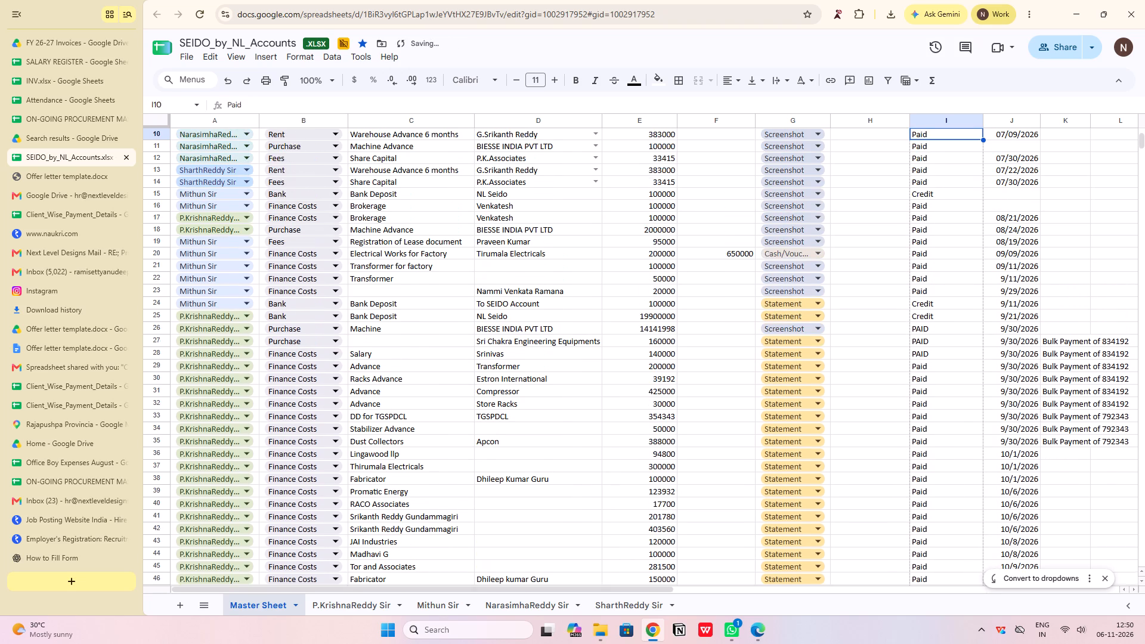
key(Up)
key(Up)
key(Up)
key(Up)
key(Up)
key(Up)
key(Up)
key(Up)
key(Up)
key(Up)
key(Up)
key(Up)
key(Down)
key(Down)
key(Down)
key(Down)
key(Down)
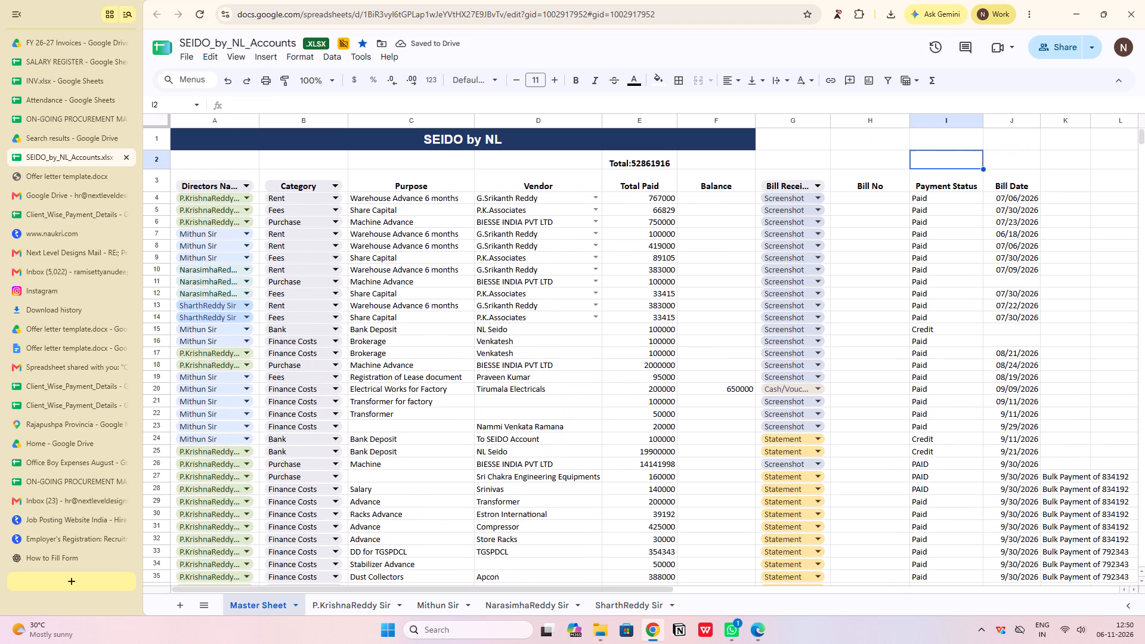
key(Down)
key(Down)
key(Down)
key(Down)
key(Down)
key(Down)
key(Down)
key(Down)
key(Down)
key(Down)
key(Down)
key(Down)
key(Down)
key(Down)
key(Down)
key(Down)
key(Down)
key(Down)
key(Down)
key(Down)
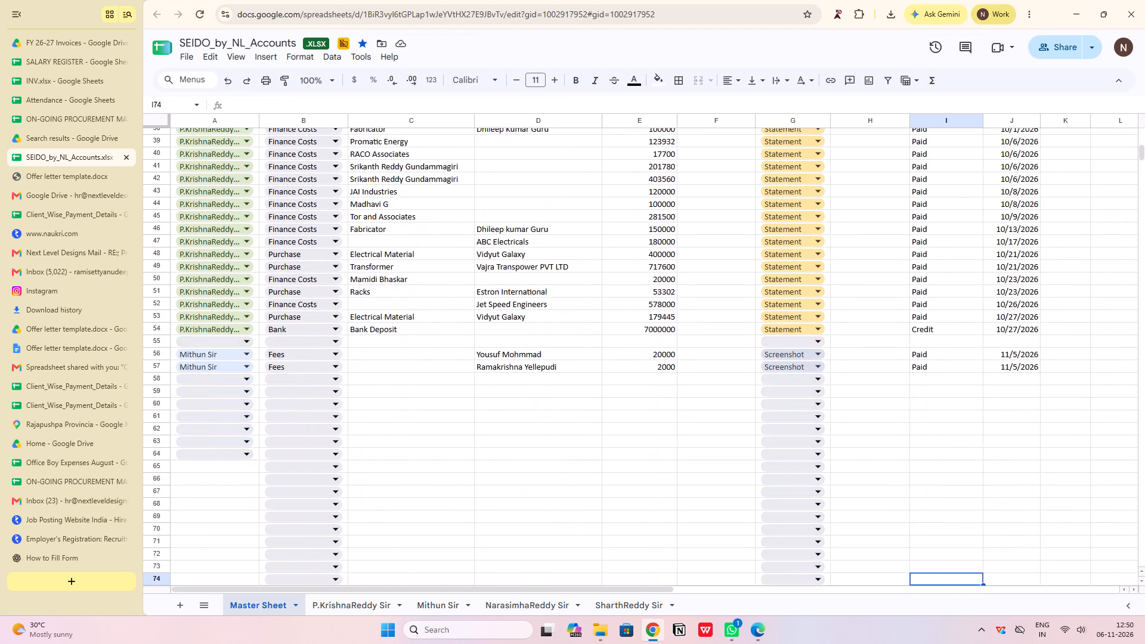
Delete the empty row 55 between the 10/27/2026 bank deposit and the 11/5/2026 fee entries.
key(Up)
key(Up)
key(Up)
key(Up)
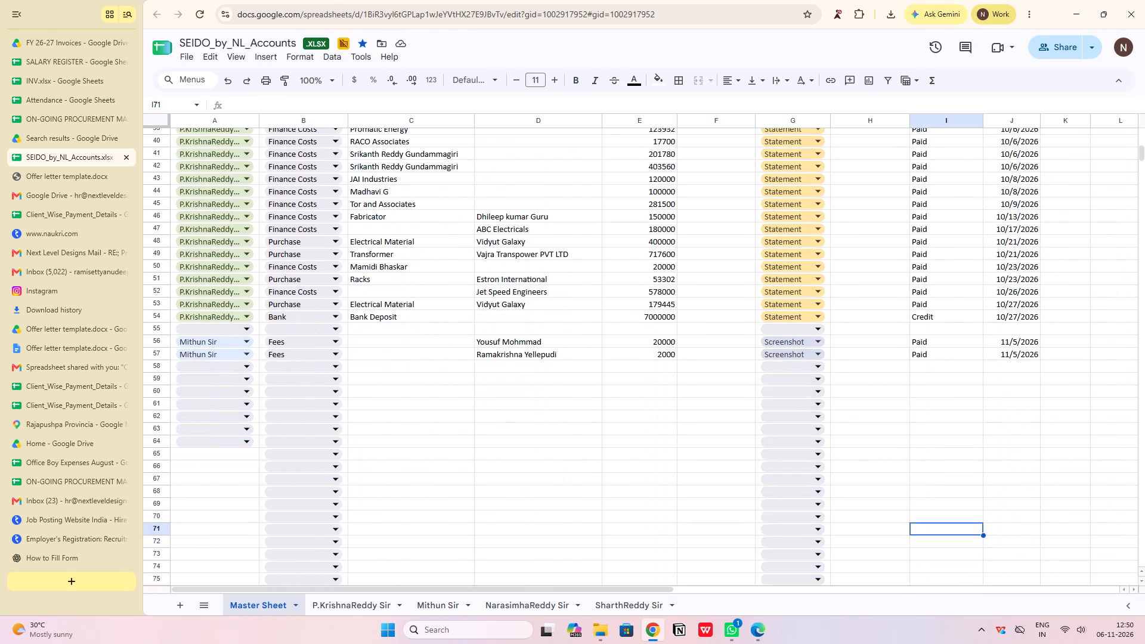
right_click(157, 328)
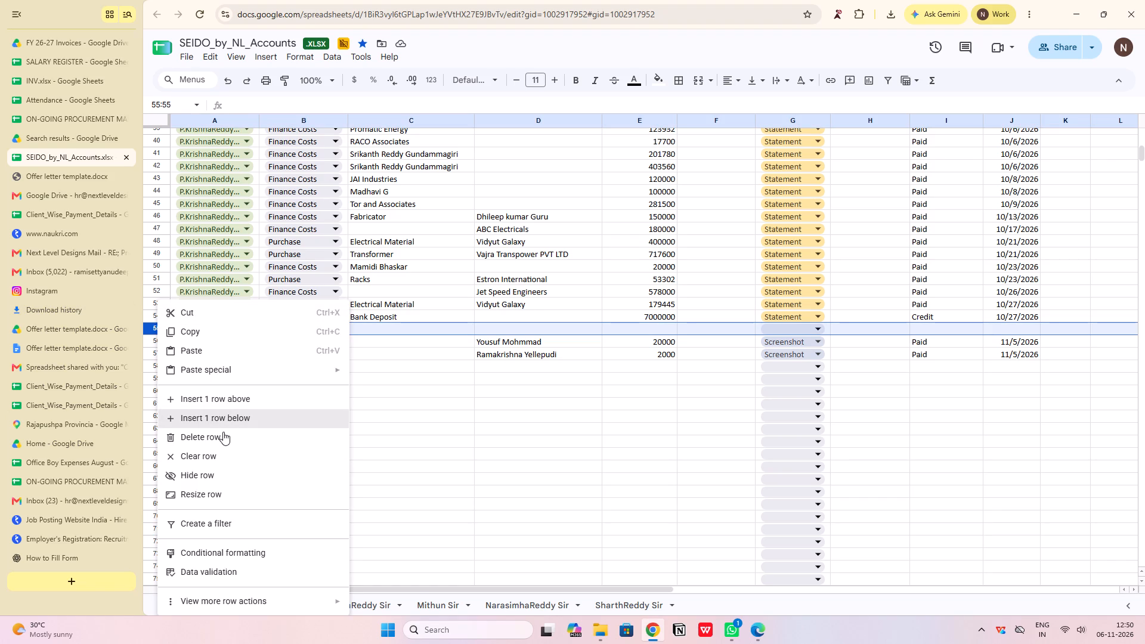
click(223, 432)
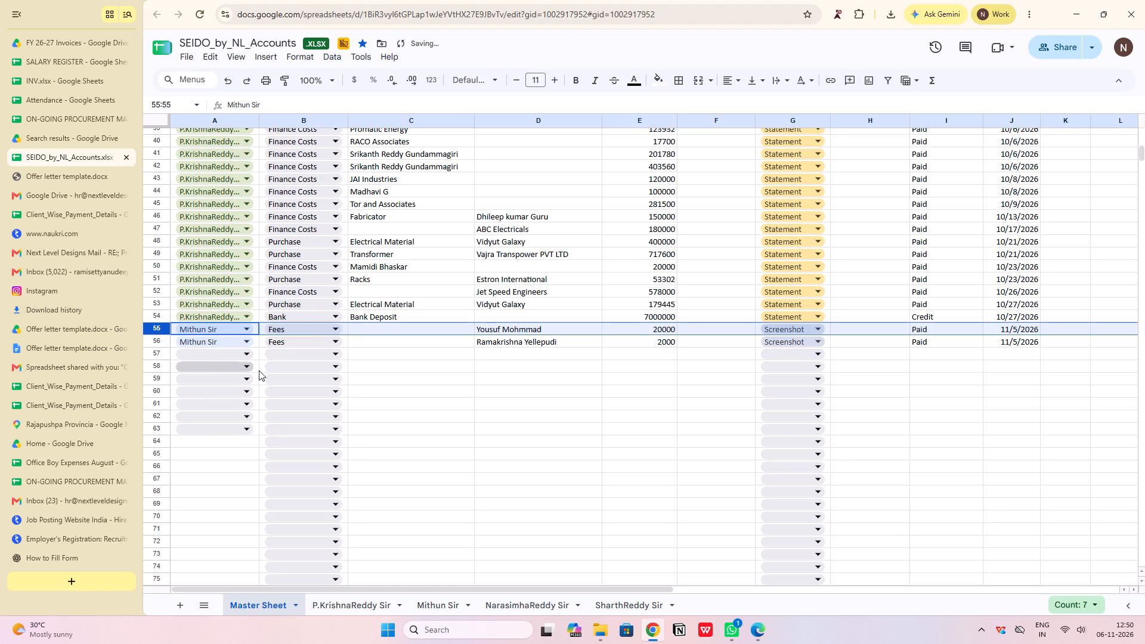
click(481, 415)
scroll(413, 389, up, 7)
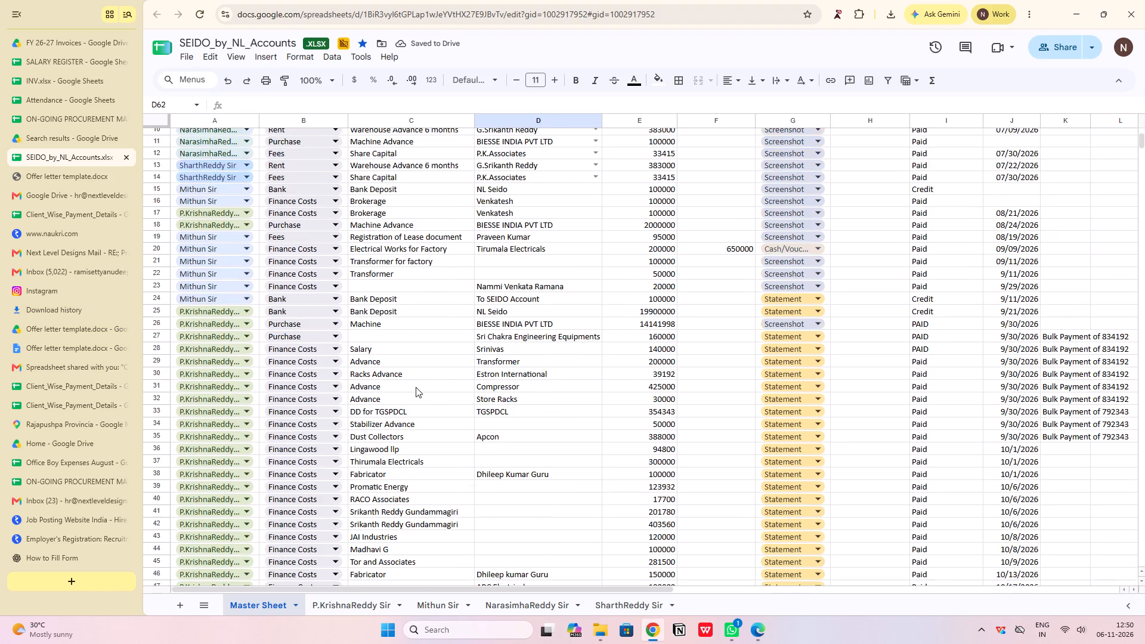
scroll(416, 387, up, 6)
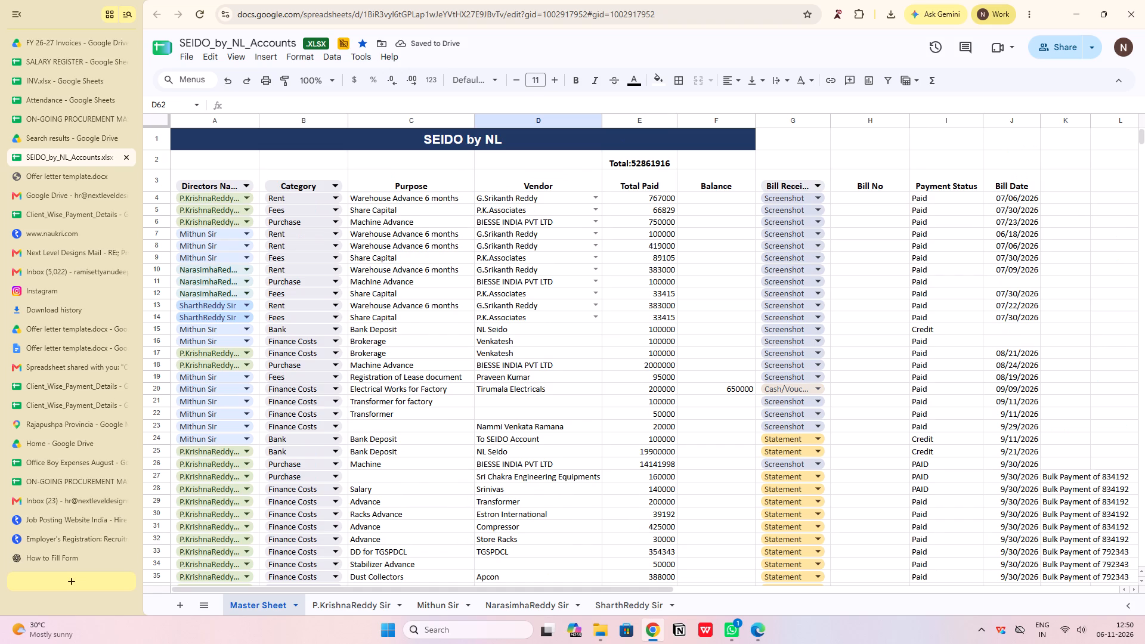
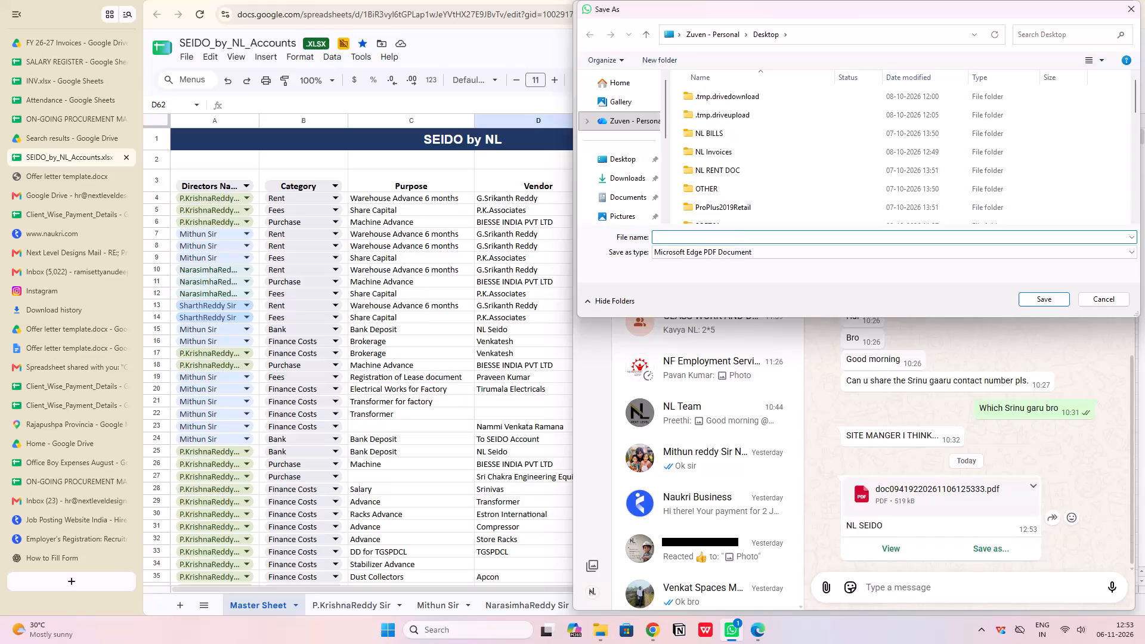
Save the PDF received in the WhatsApp chat to the Desktop under the file name NL SEIDO.
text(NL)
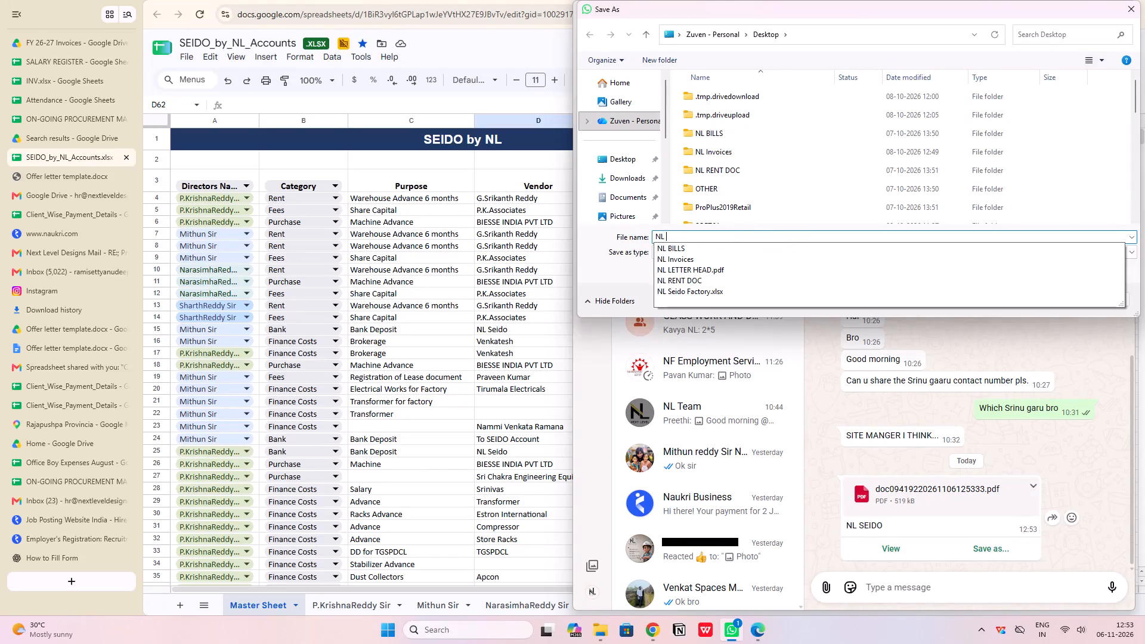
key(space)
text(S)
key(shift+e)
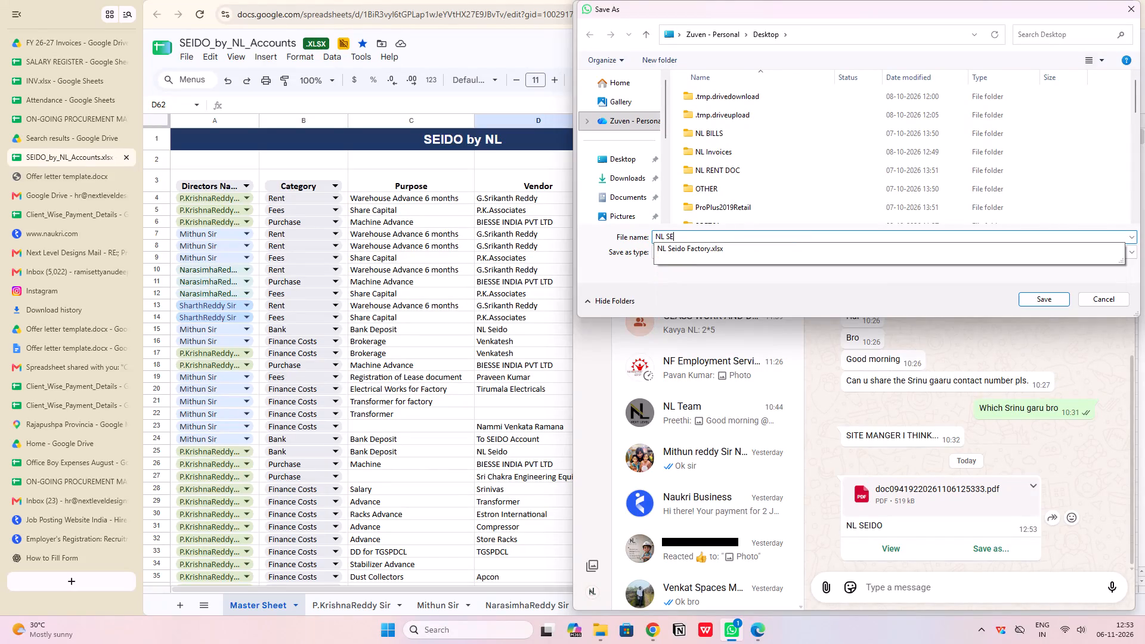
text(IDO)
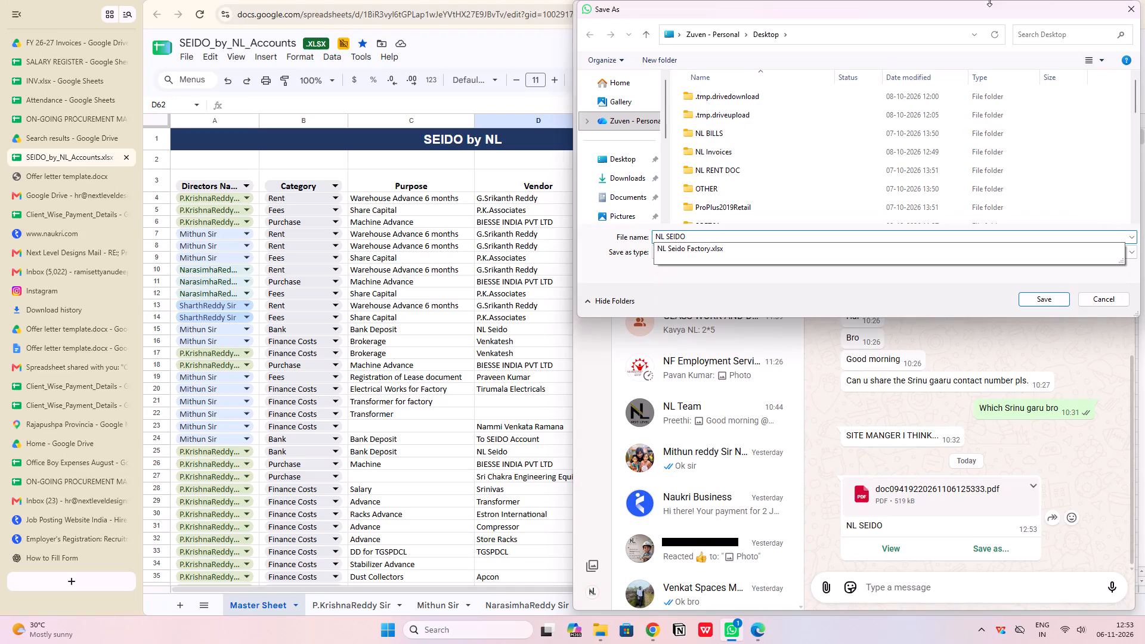
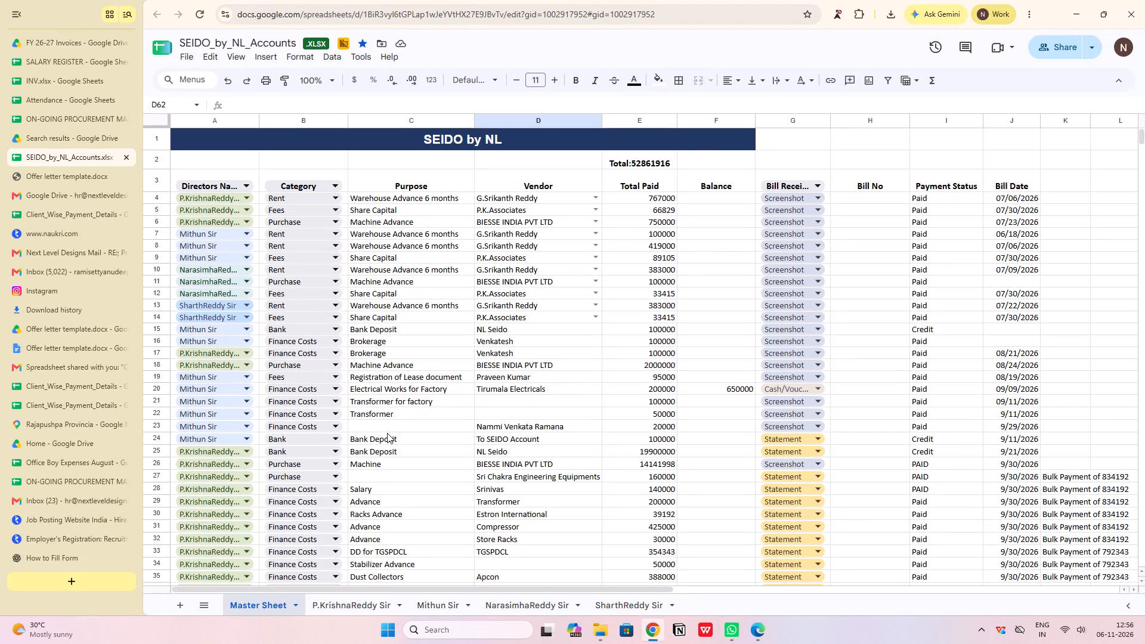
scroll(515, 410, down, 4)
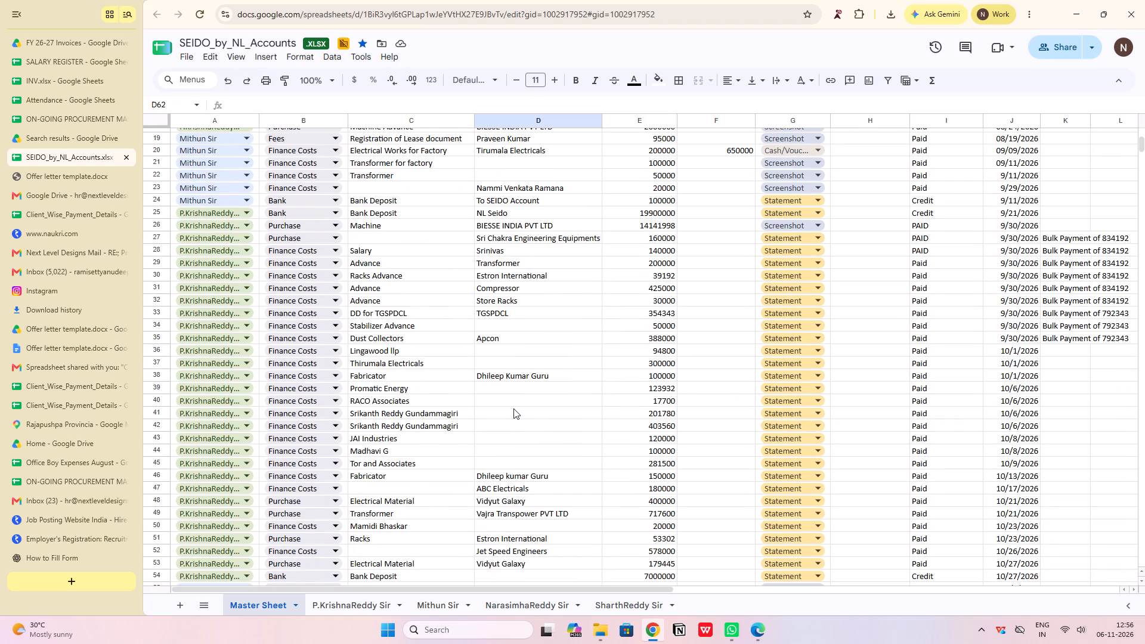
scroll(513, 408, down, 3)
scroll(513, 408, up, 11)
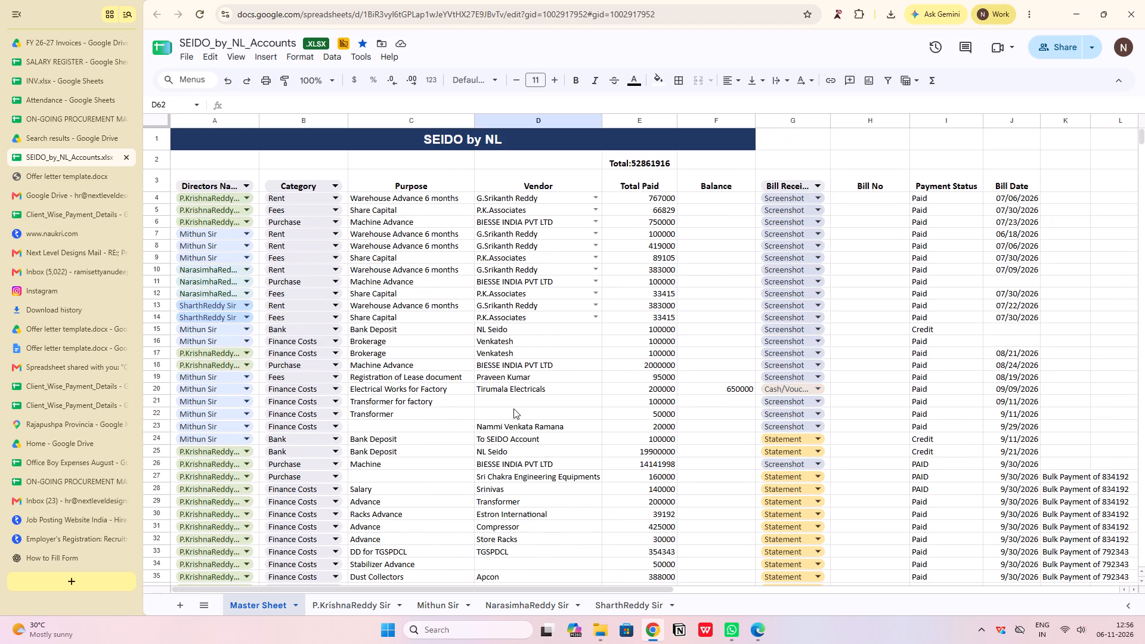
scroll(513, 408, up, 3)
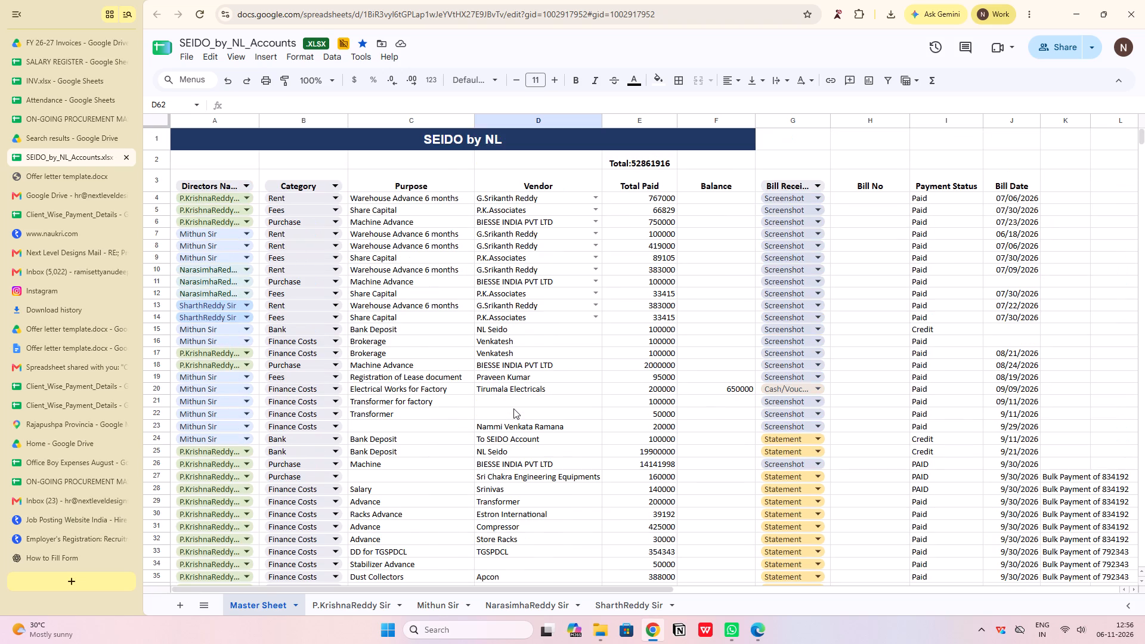